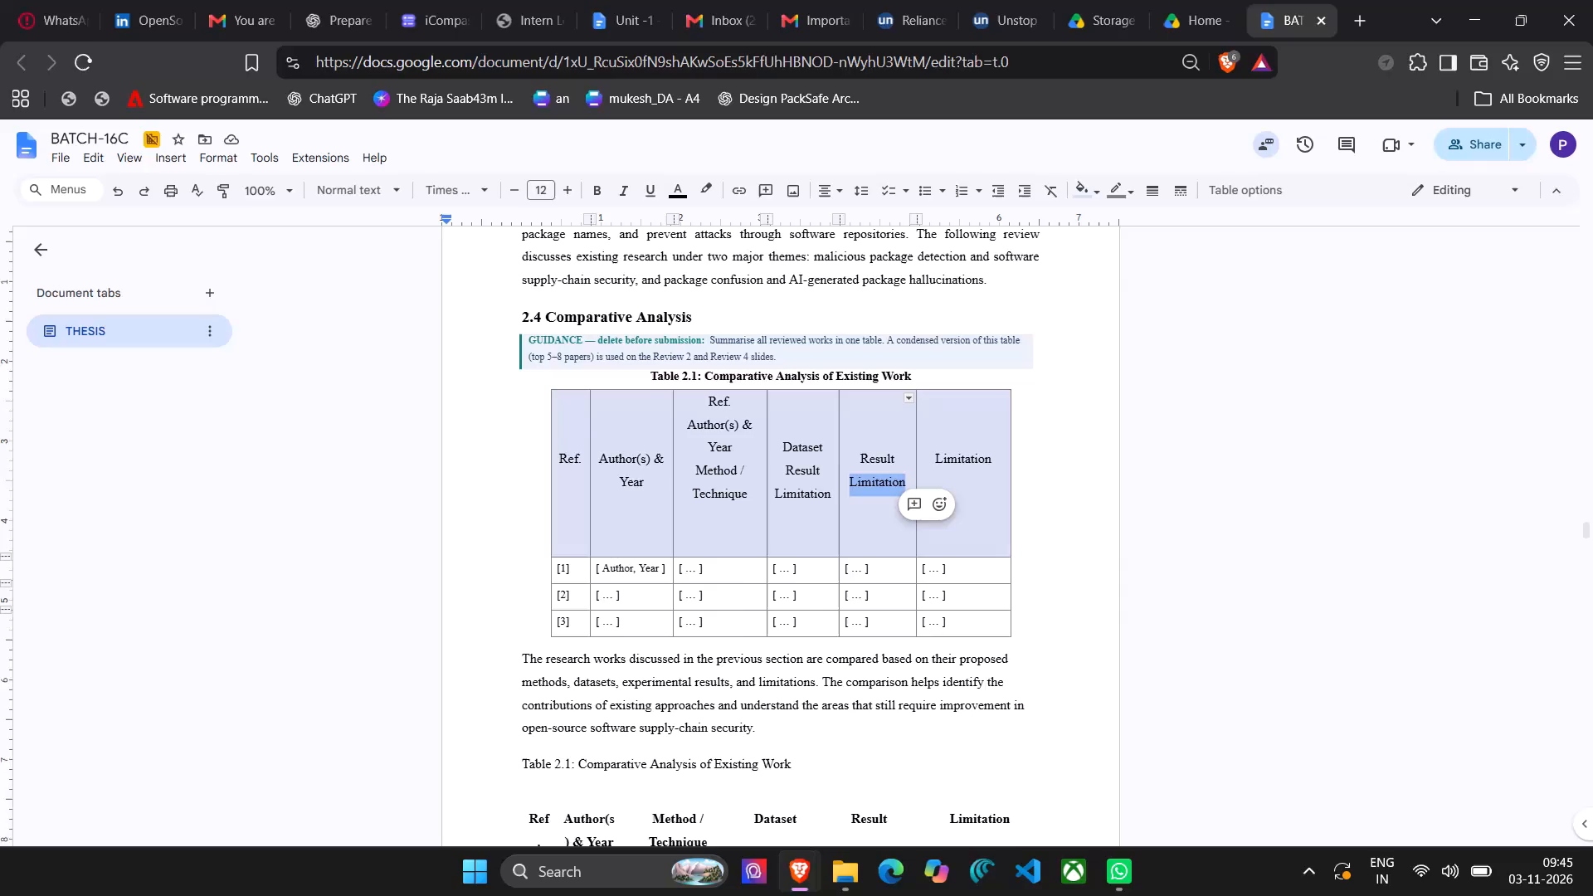
# Open the document's version history, expand the November 2 entries and preview the earliest of the 10:51 PM versions.
pyautogui.scroll(1, 816, 597)
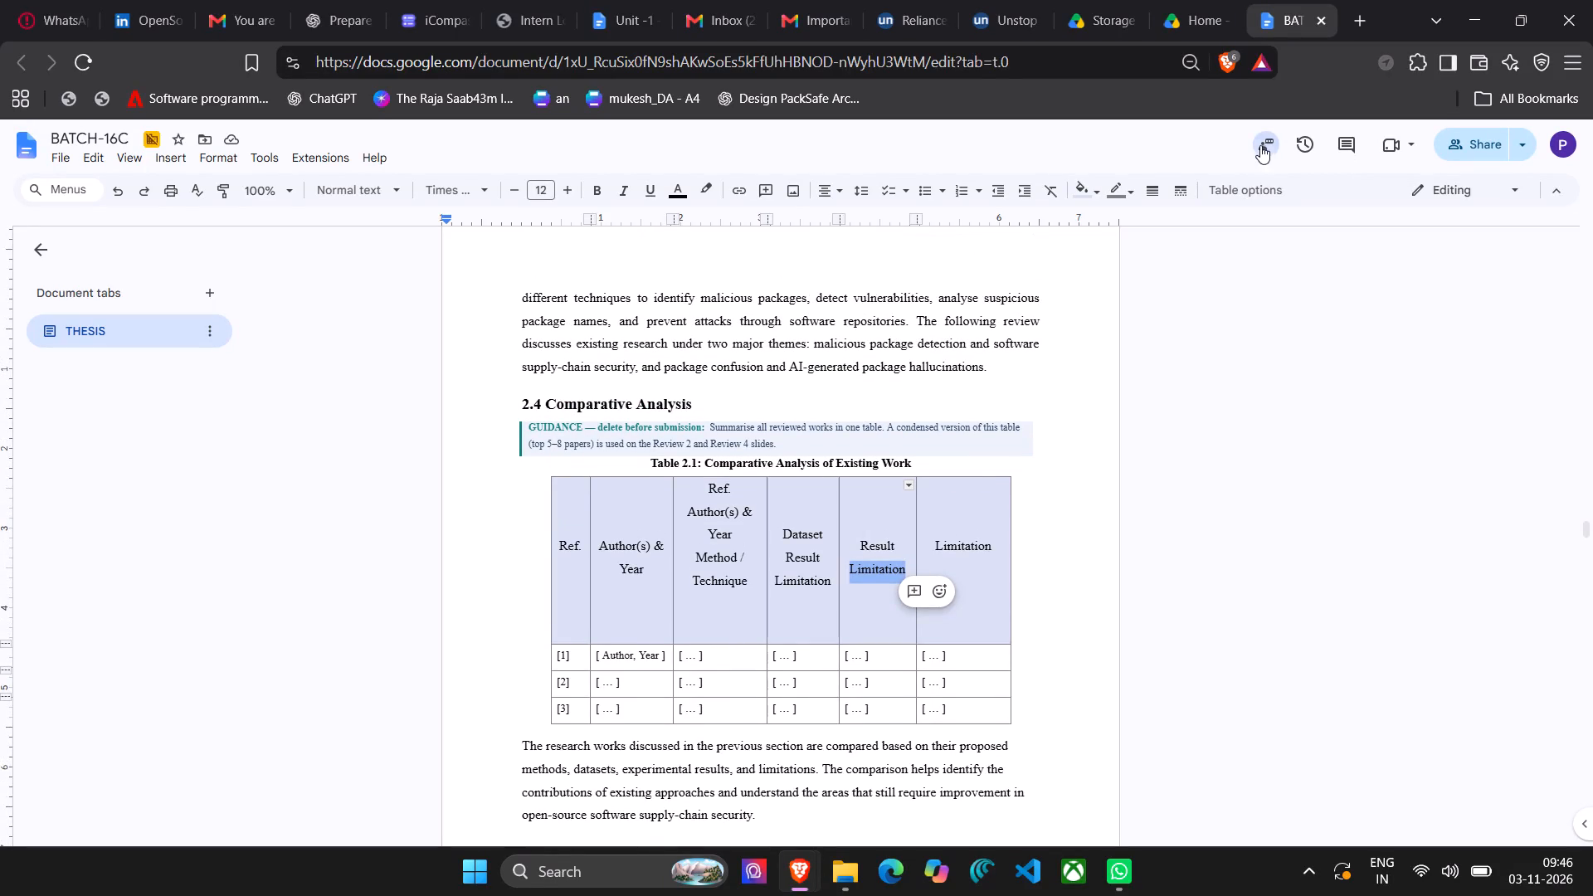
pyautogui.click(1272, 141)
pyautogui.click(1272, 141)
pyautogui.click(1308, 149)
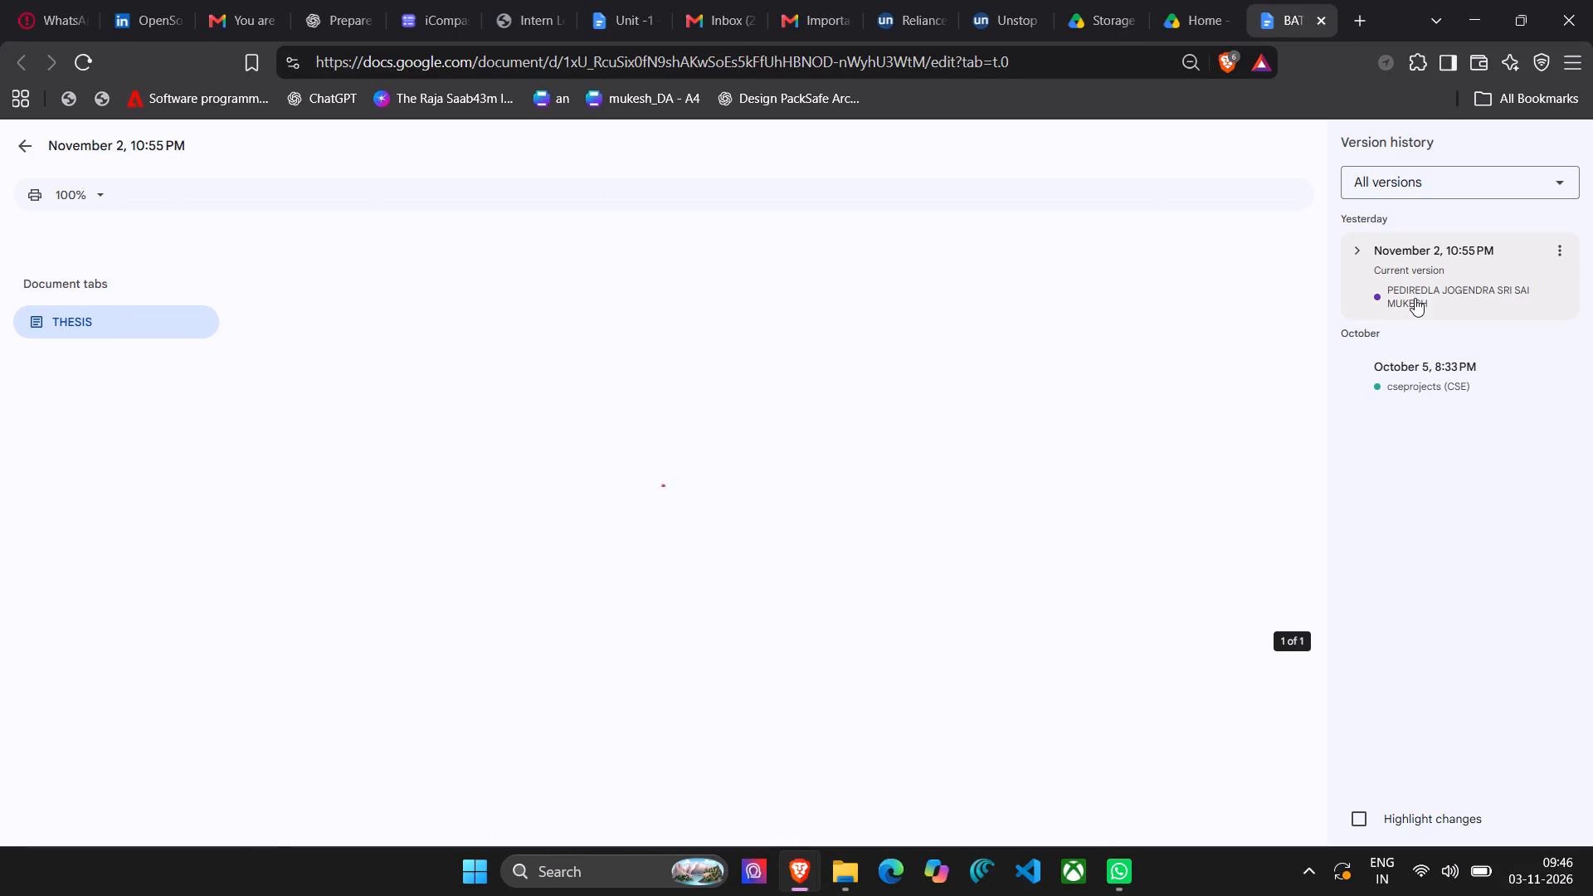
pyautogui.click(1418, 298)
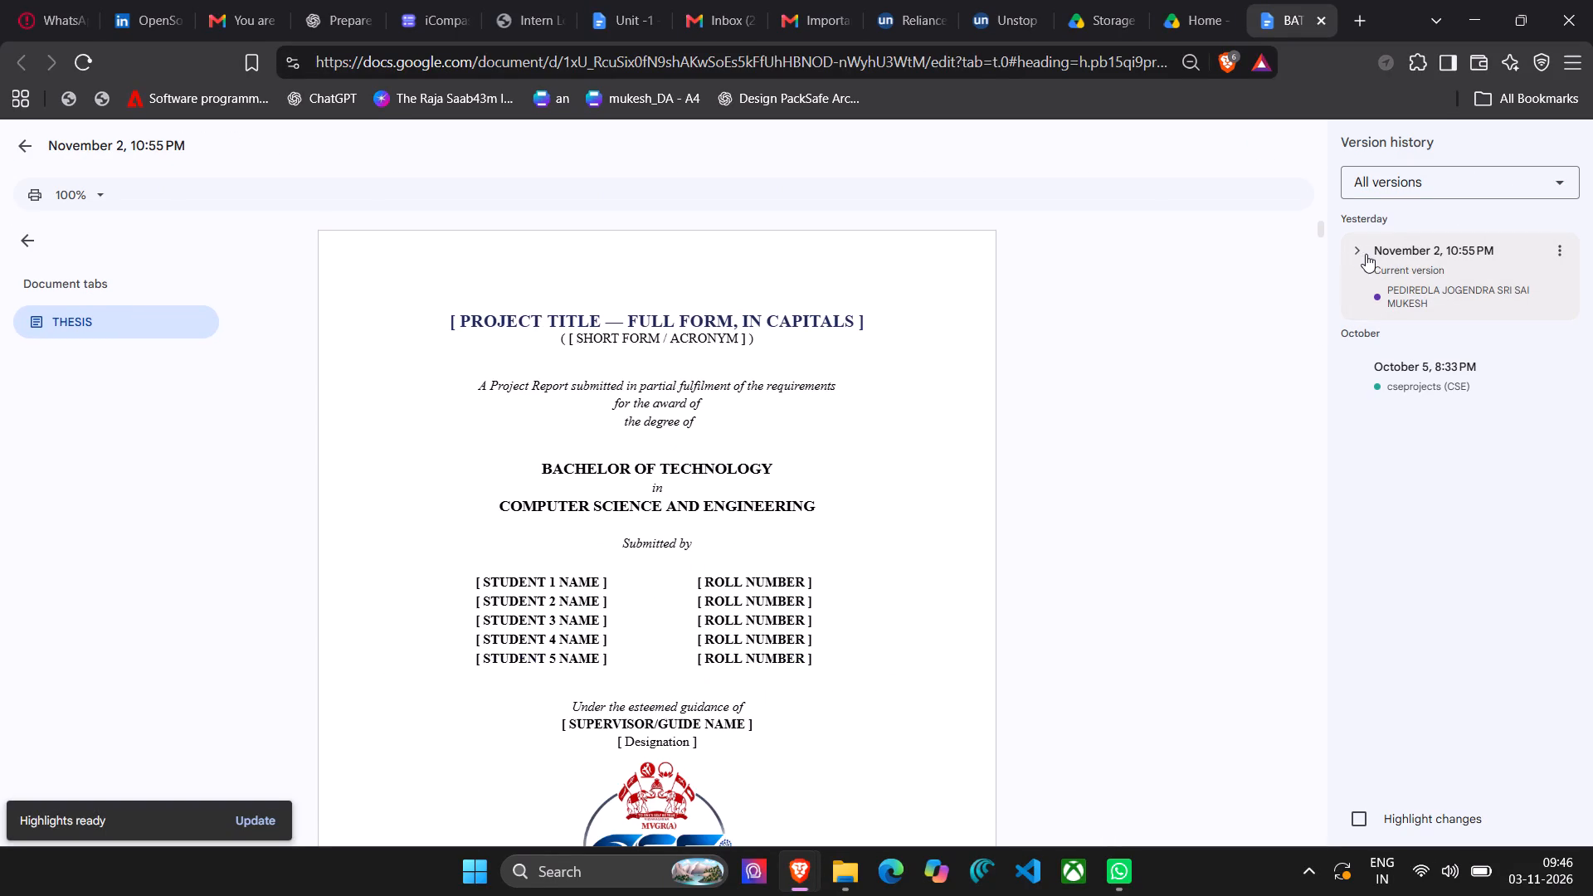
pyautogui.click(1358, 250)
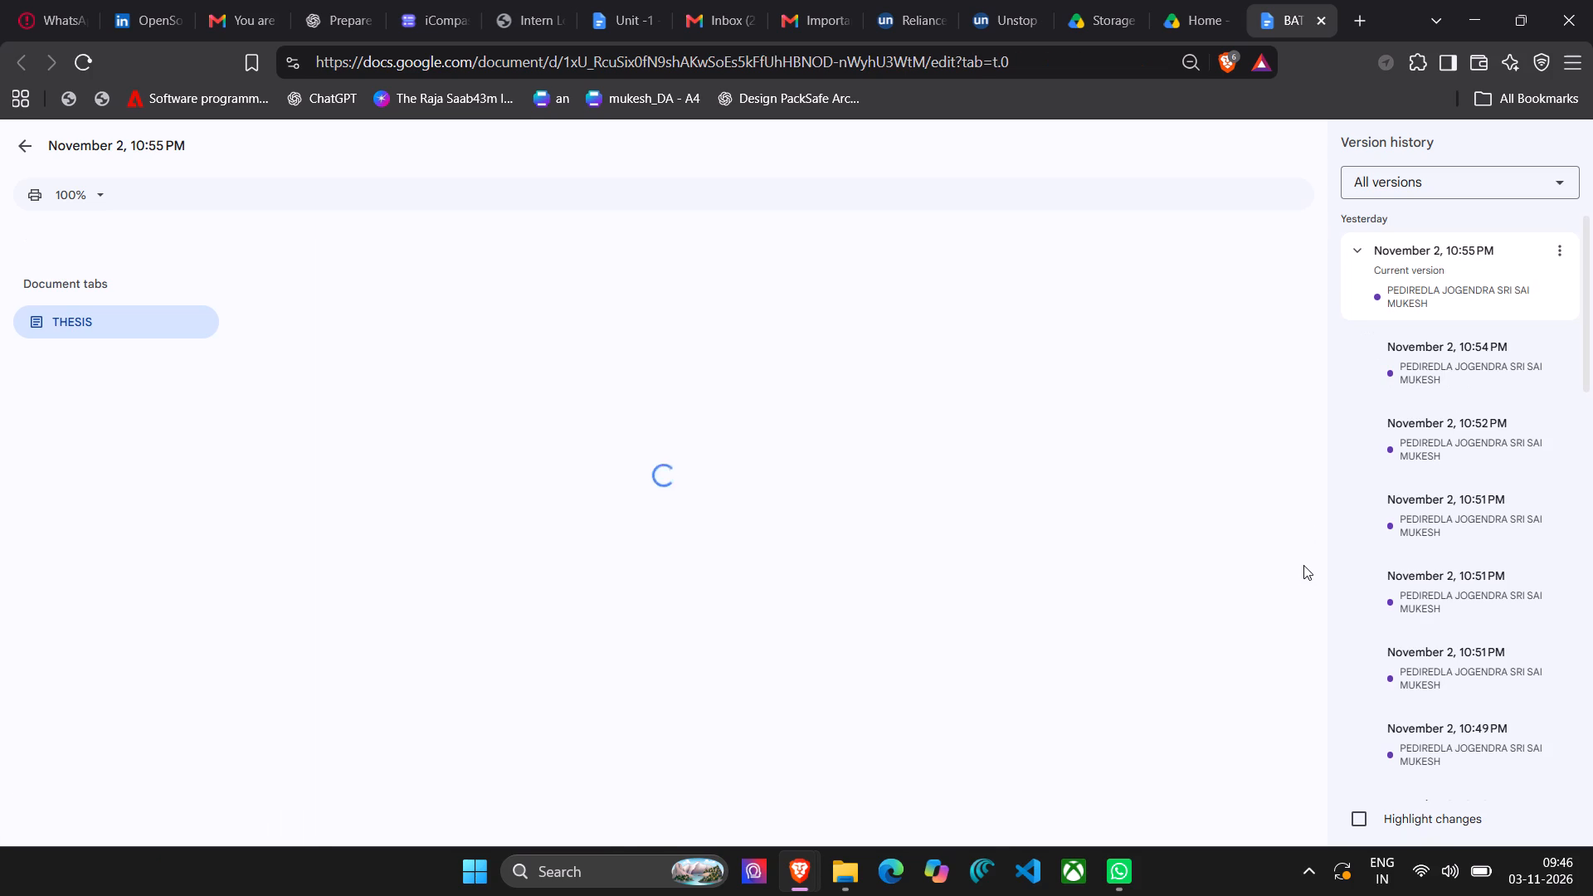
pyautogui.click(1427, 717)
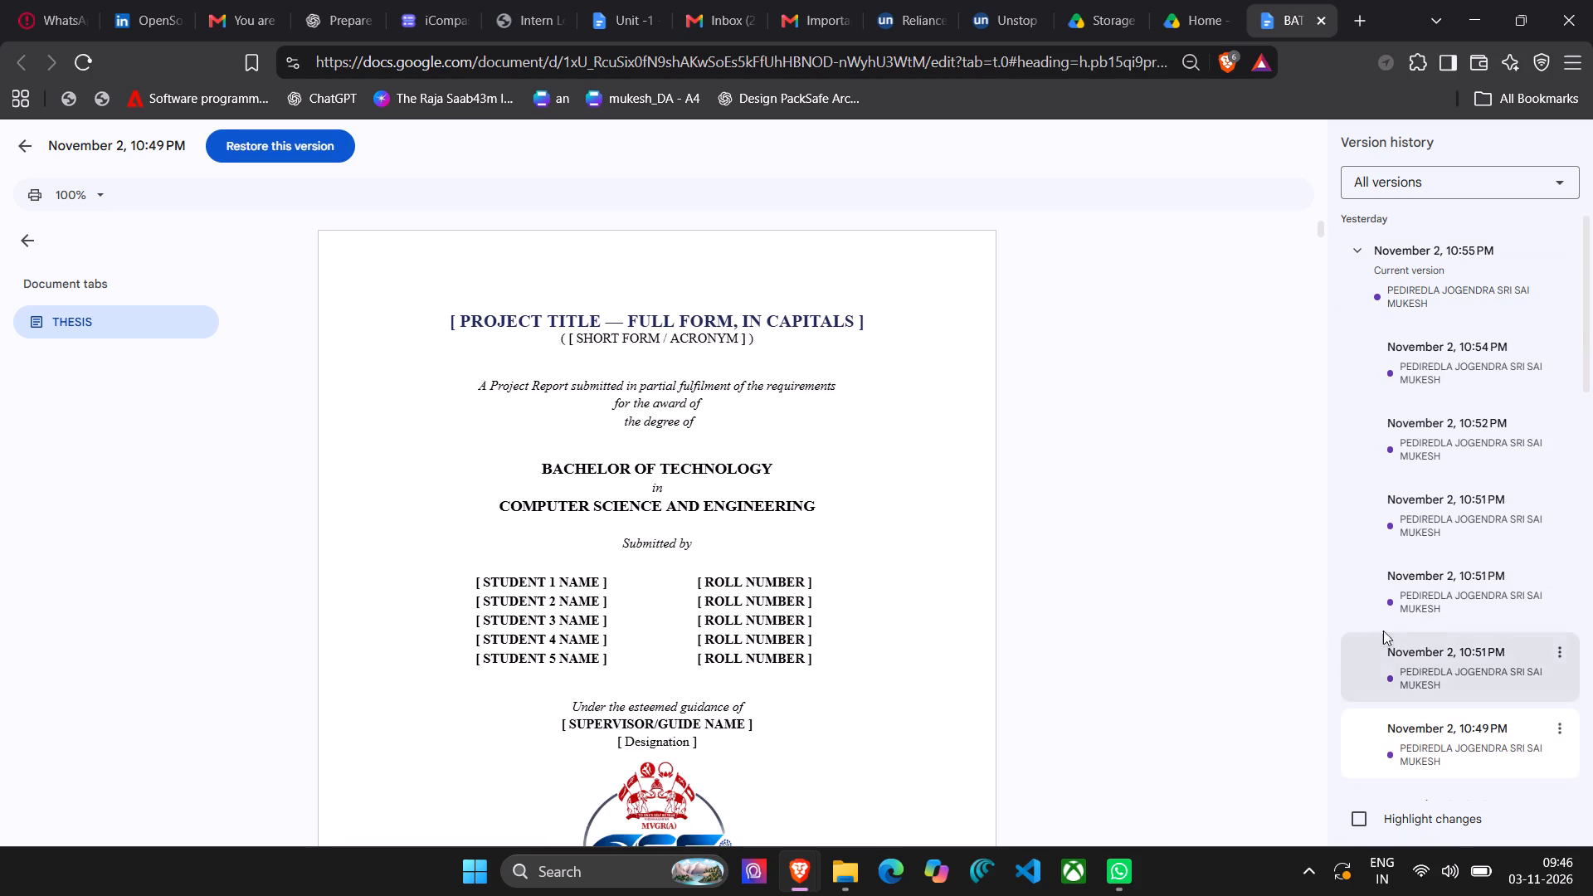
pyautogui.click(1443, 633)
# Examine section 2.4 Comparative Analysis and its Table 2.1 in the previewed 10:51 PM version.
pyautogui.scroll(-4, 934, 679)
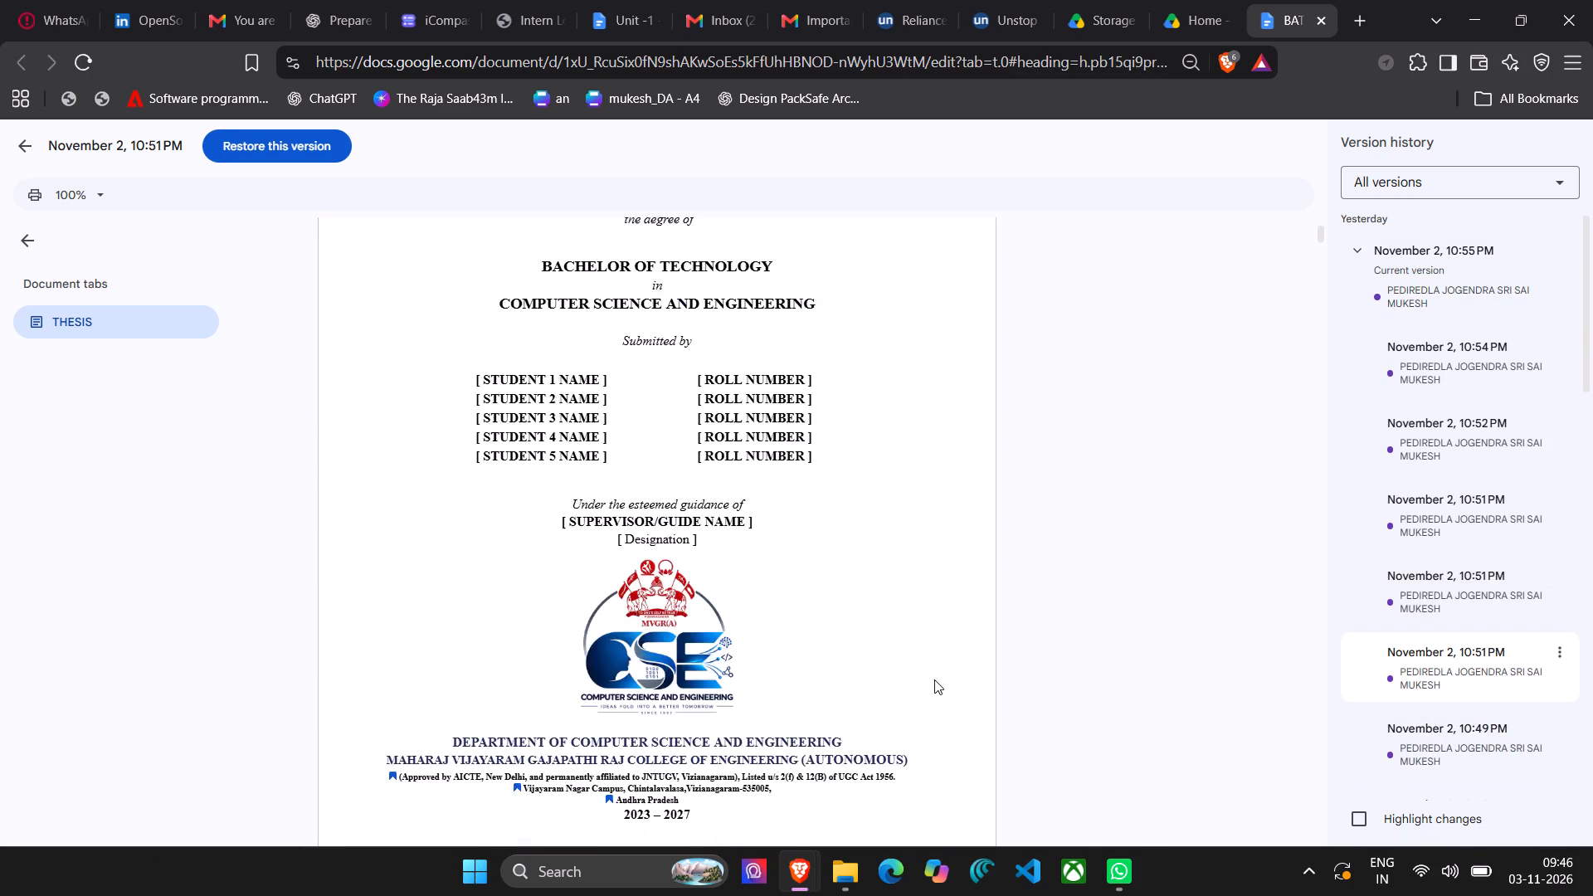
pyautogui.scroll(-10, 934, 679)
pyautogui.scroll(-18, 934, 679)
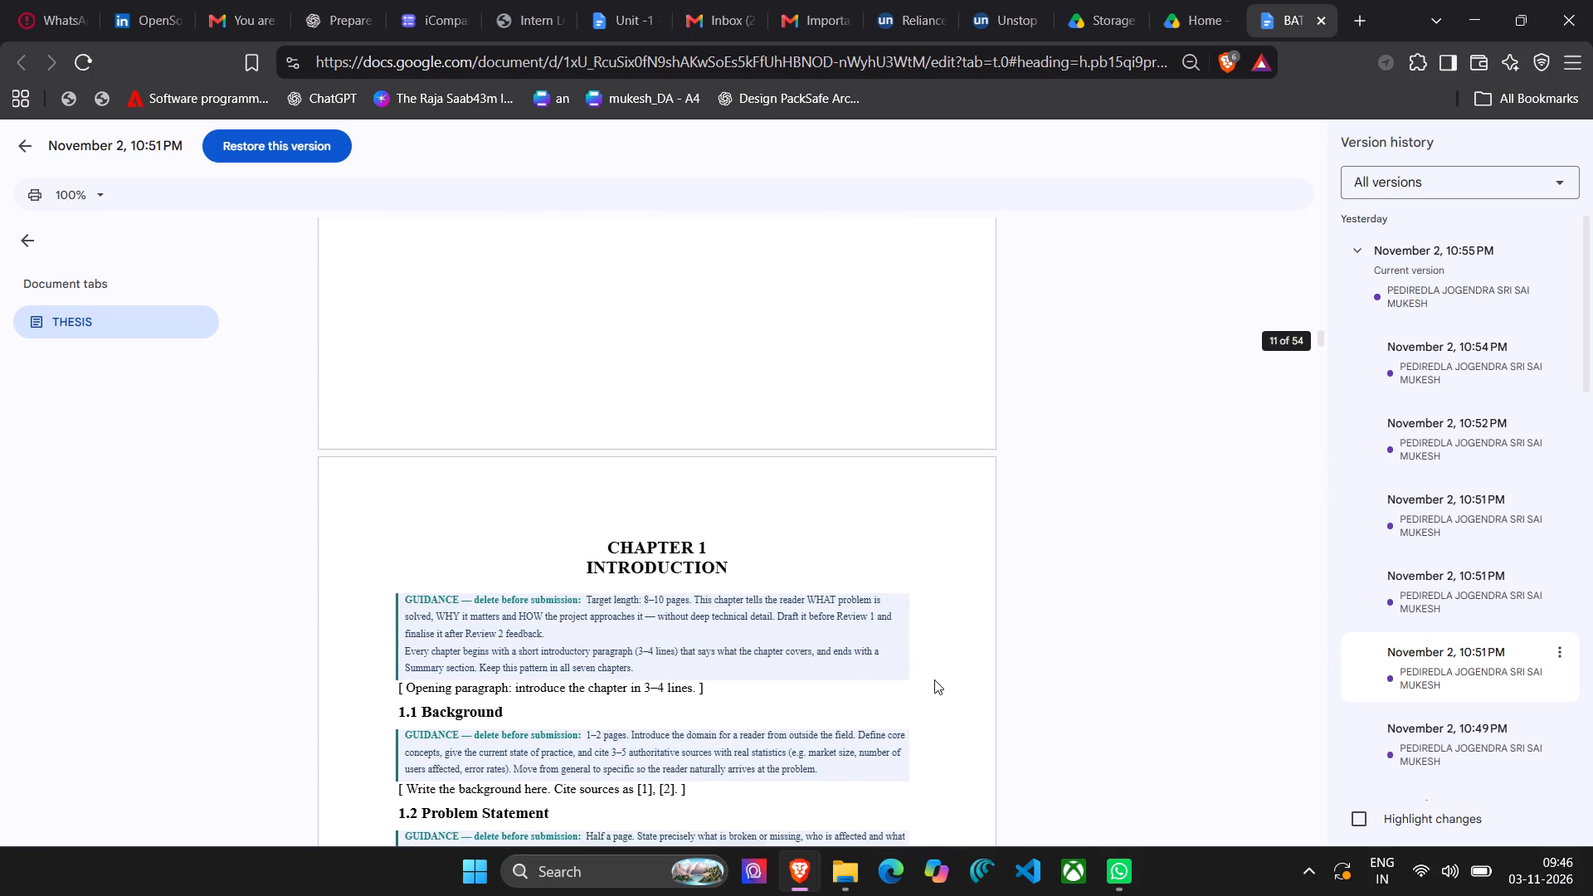
pyautogui.click(100, 325)
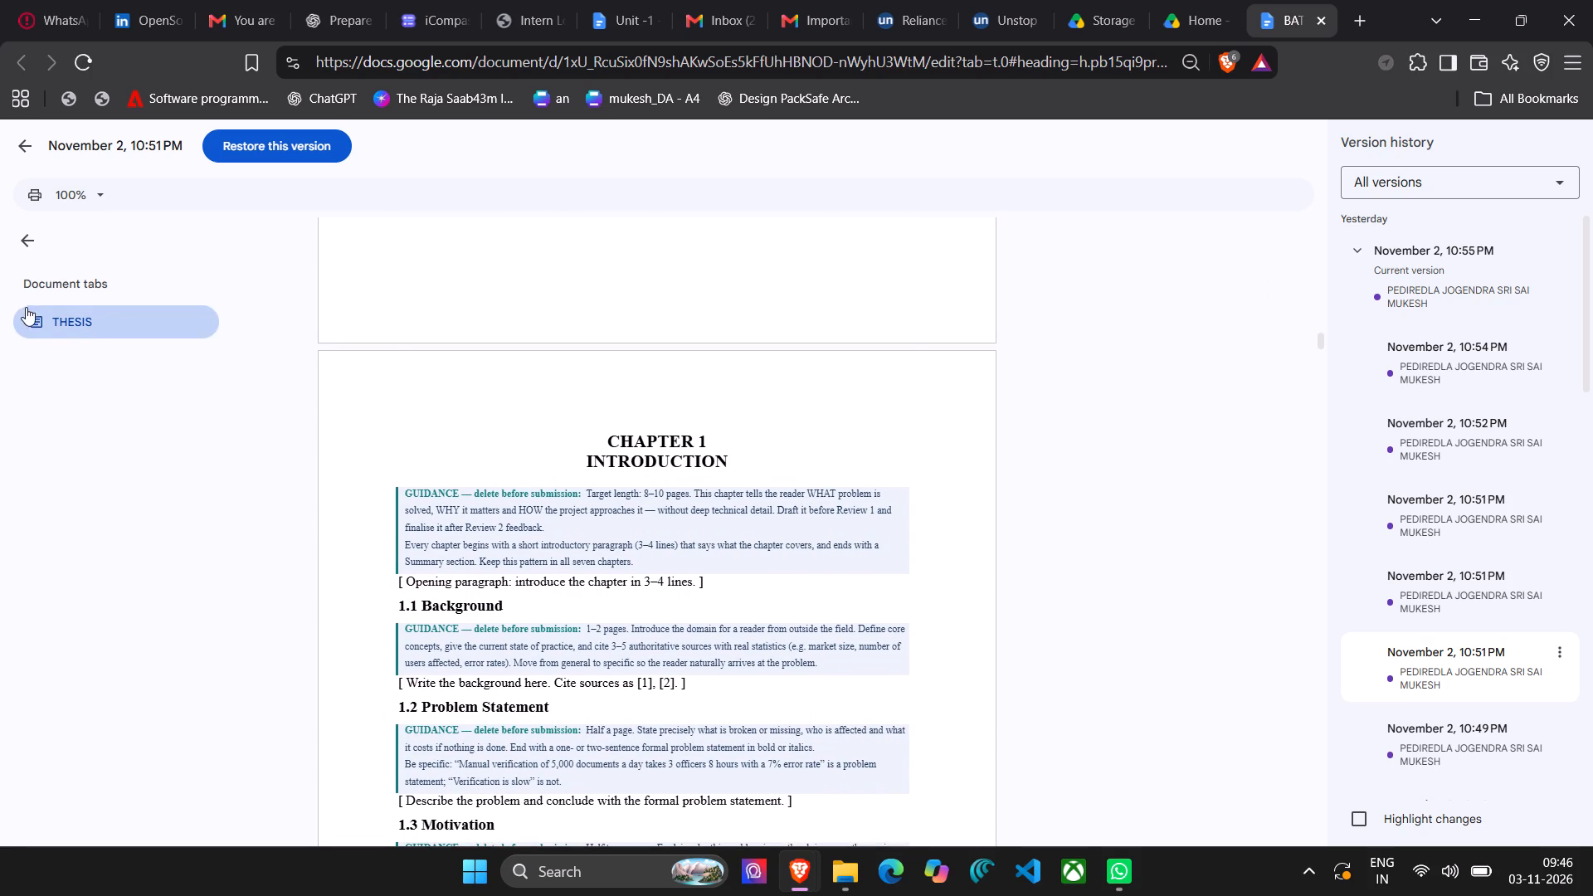
pyautogui.click(61, 334)
pyautogui.scroll(-20, 645, 538)
pyautogui.scroll(-8, 645, 538)
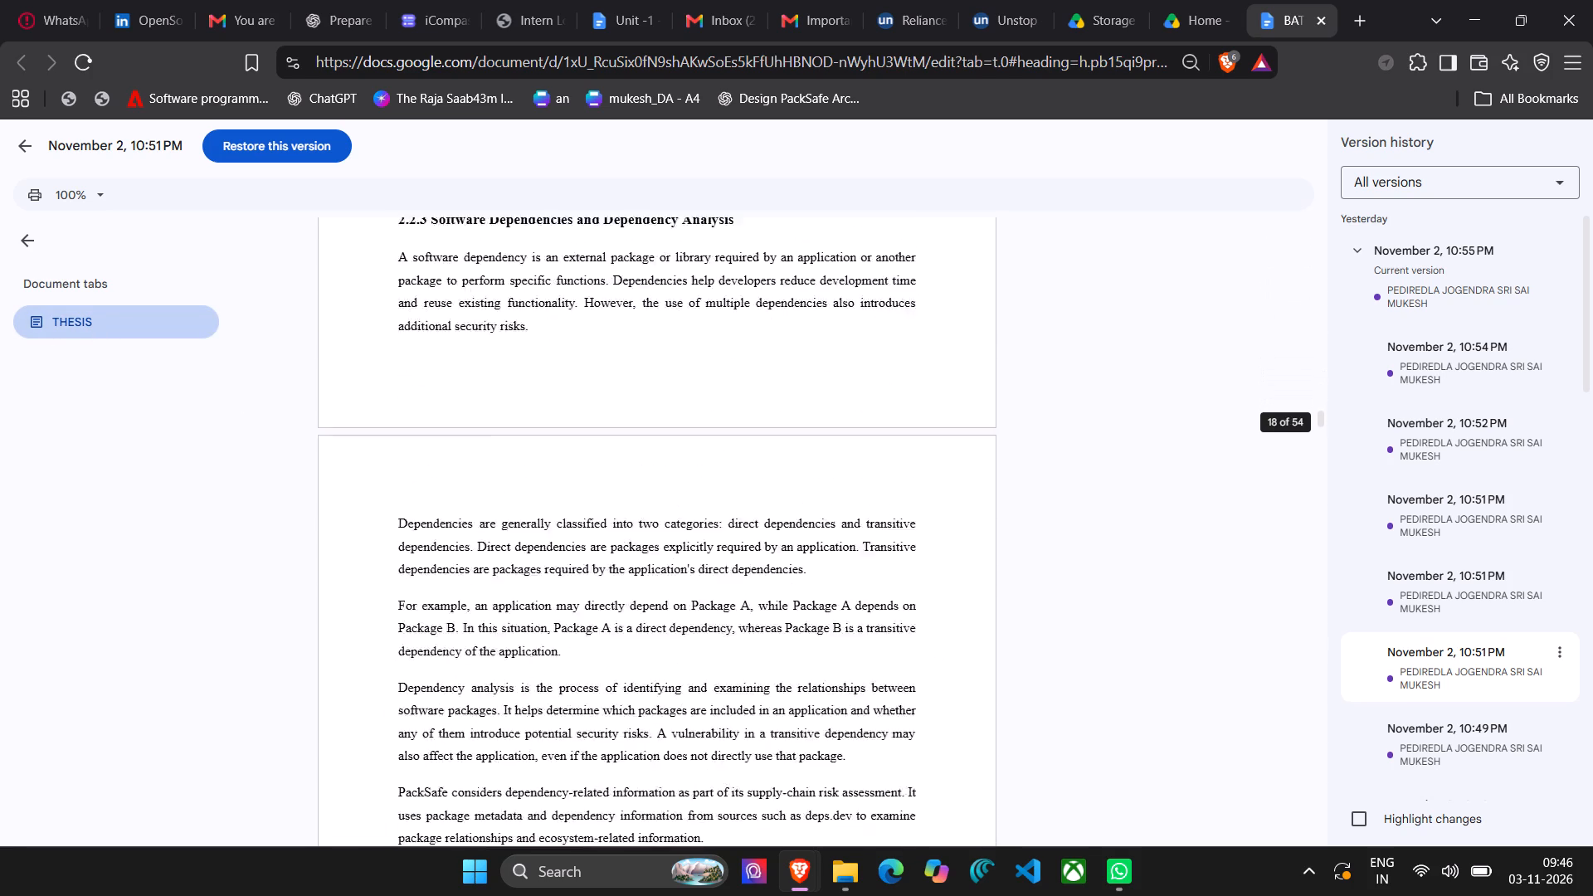
pyautogui.scroll(-18, 645, 538)
pyautogui.scroll(-6, 645, 538)
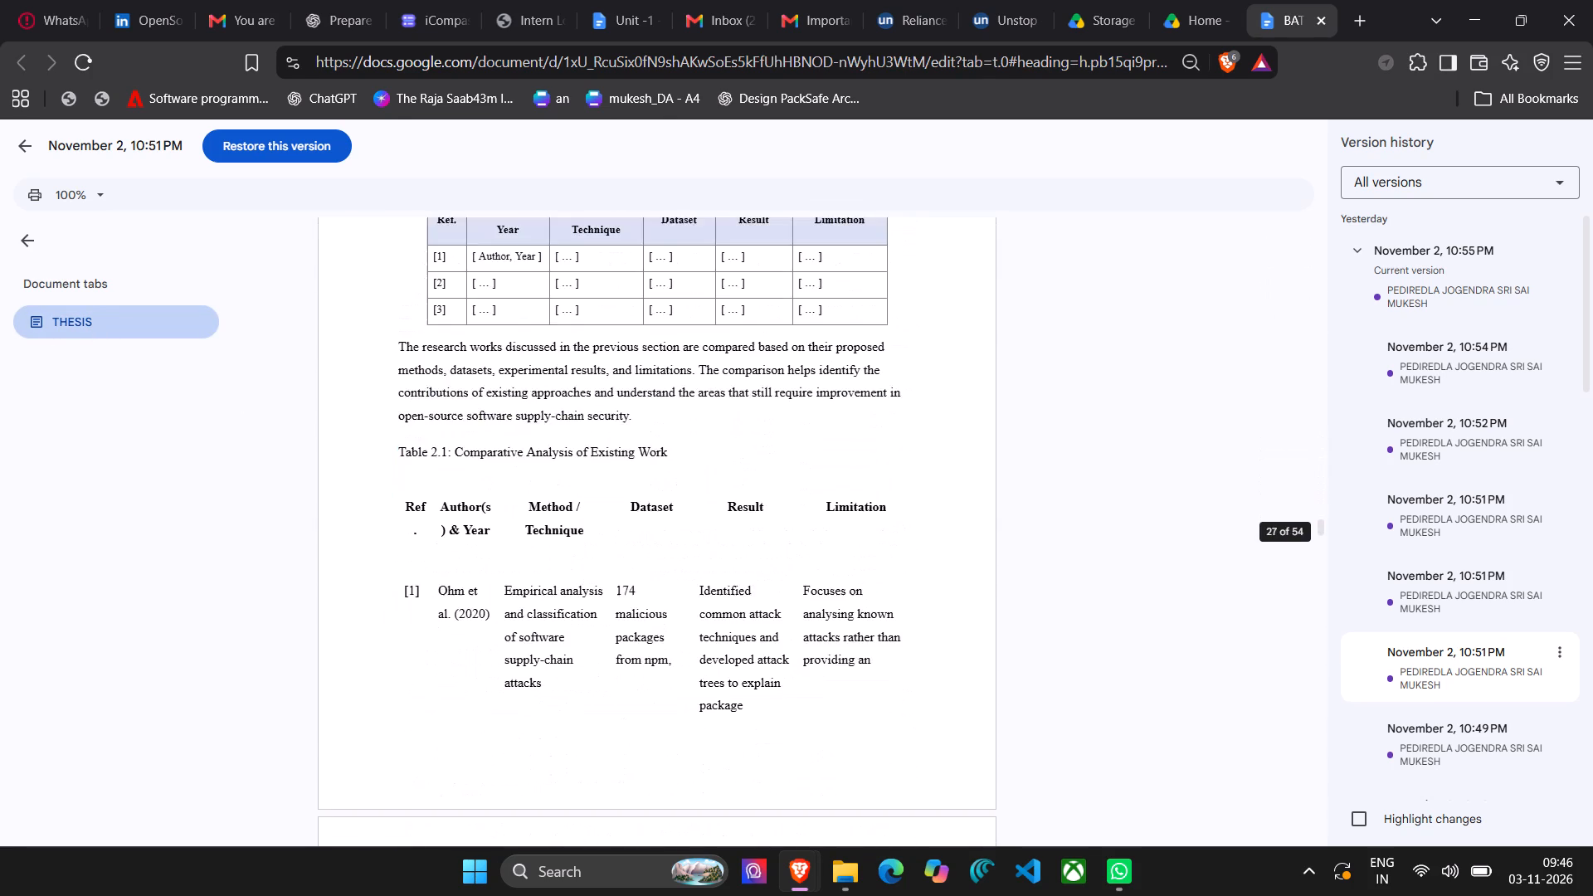
pyautogui.scroll(1, 645, 538)
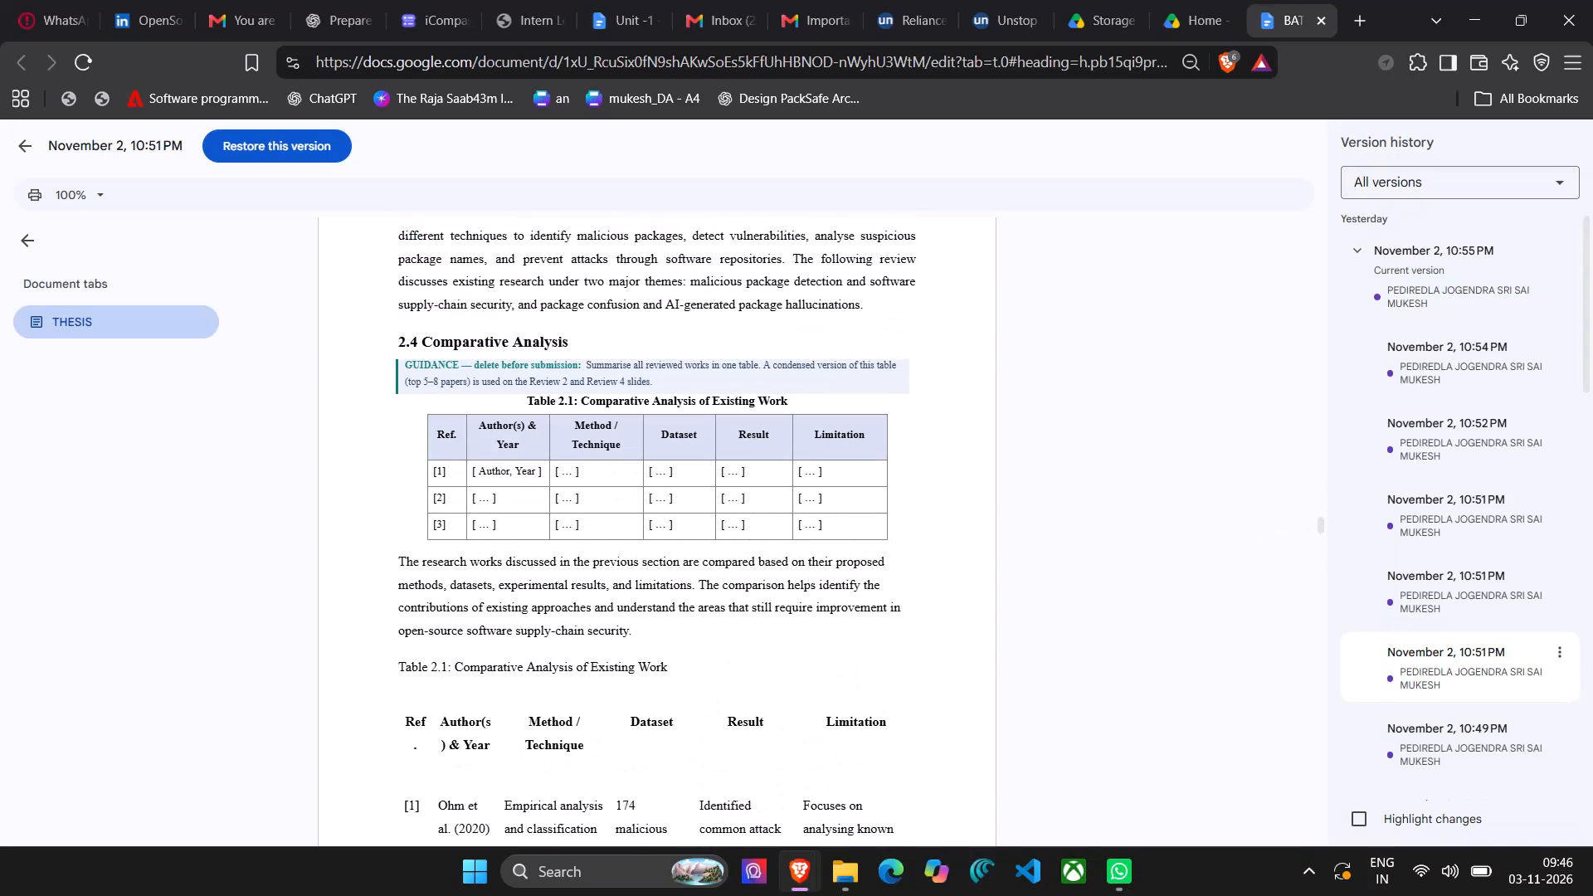
pyautogui.moveTo(401, 412); pyautogui.dragTo(796, 439)
pyautogui.click(900, 463)
pyautogui.moveTo(923, 447); pyautogui.dragTo(863, 461)
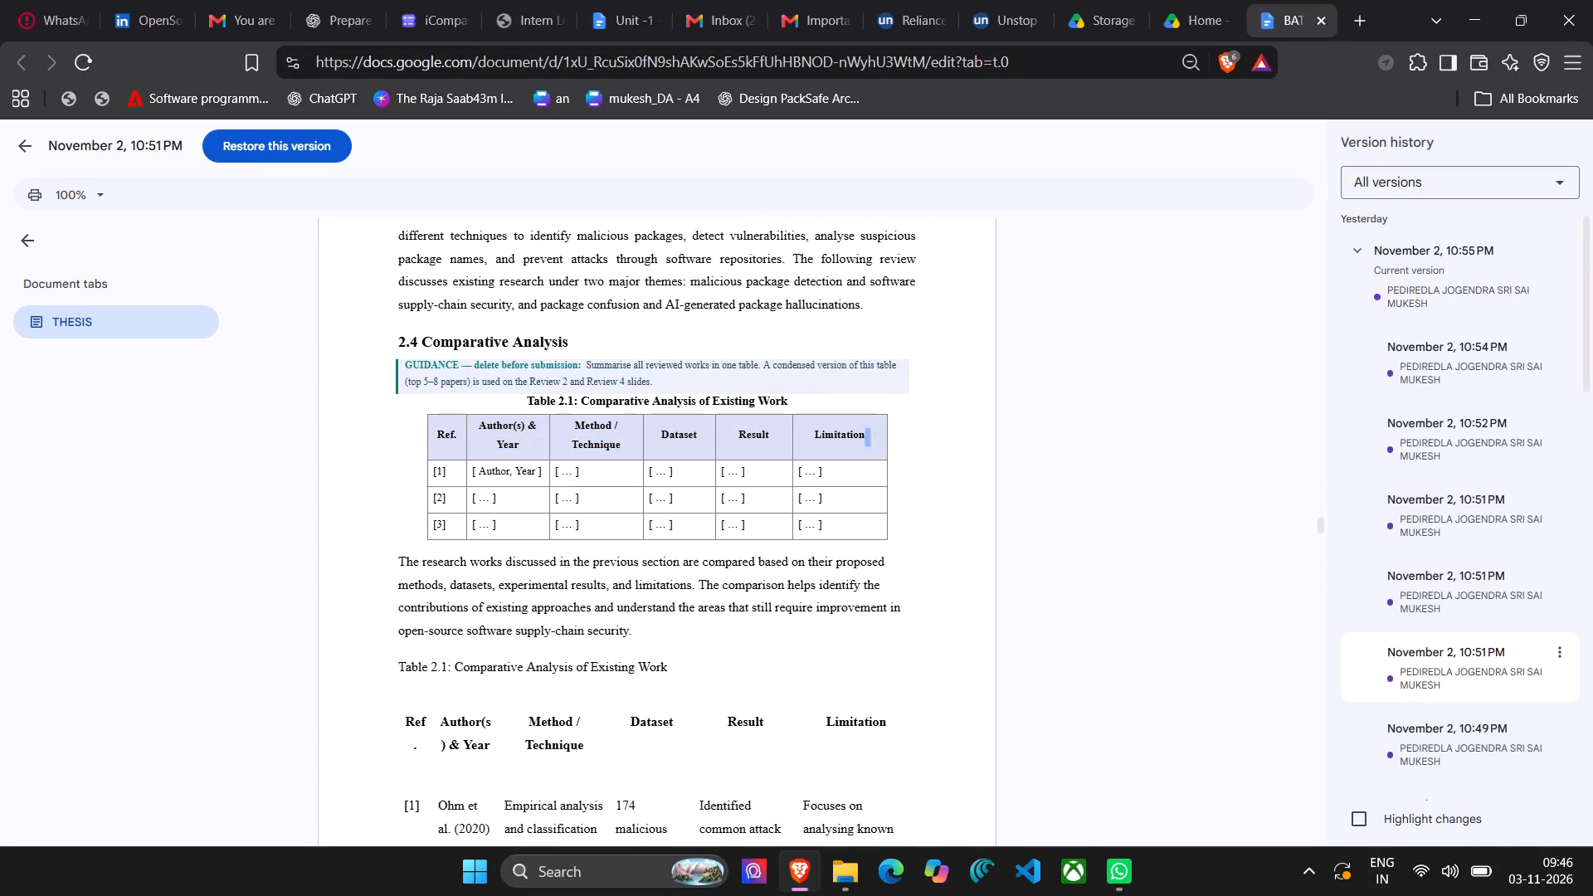
pyautogui.moveTo(863, 461); pyautogui.dragTo(430, 525)
pyautogui.click(419, 450)
pyautogui.moveTo(421, 419); pyautogui.dragTo(873, 528)
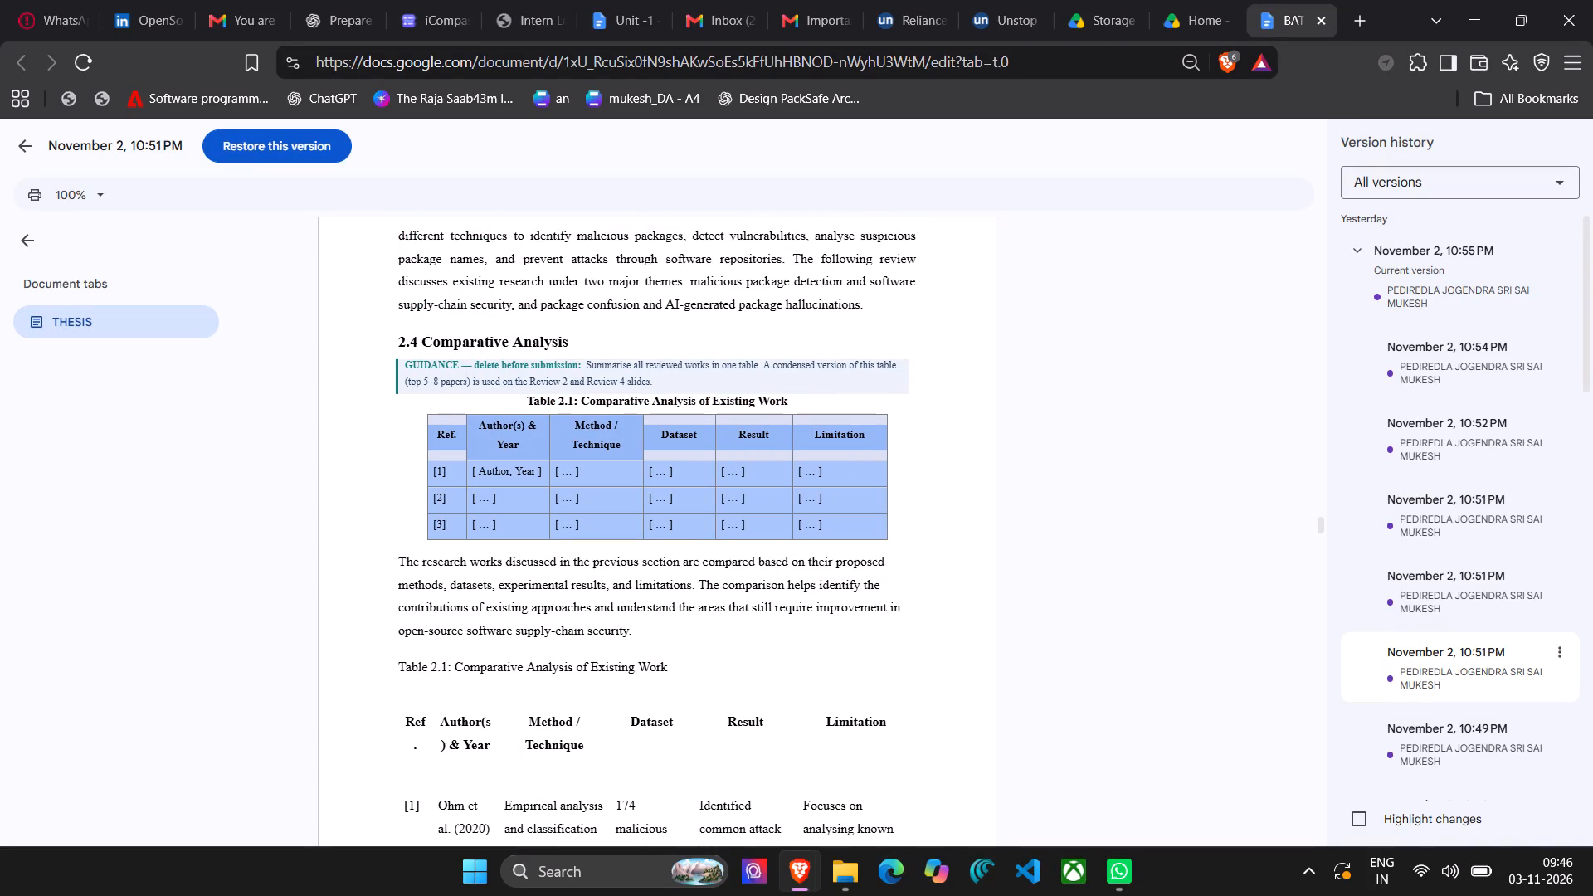
pyautogui.scroll(-2, 704, 670)
pyautogui.click(704, 670)
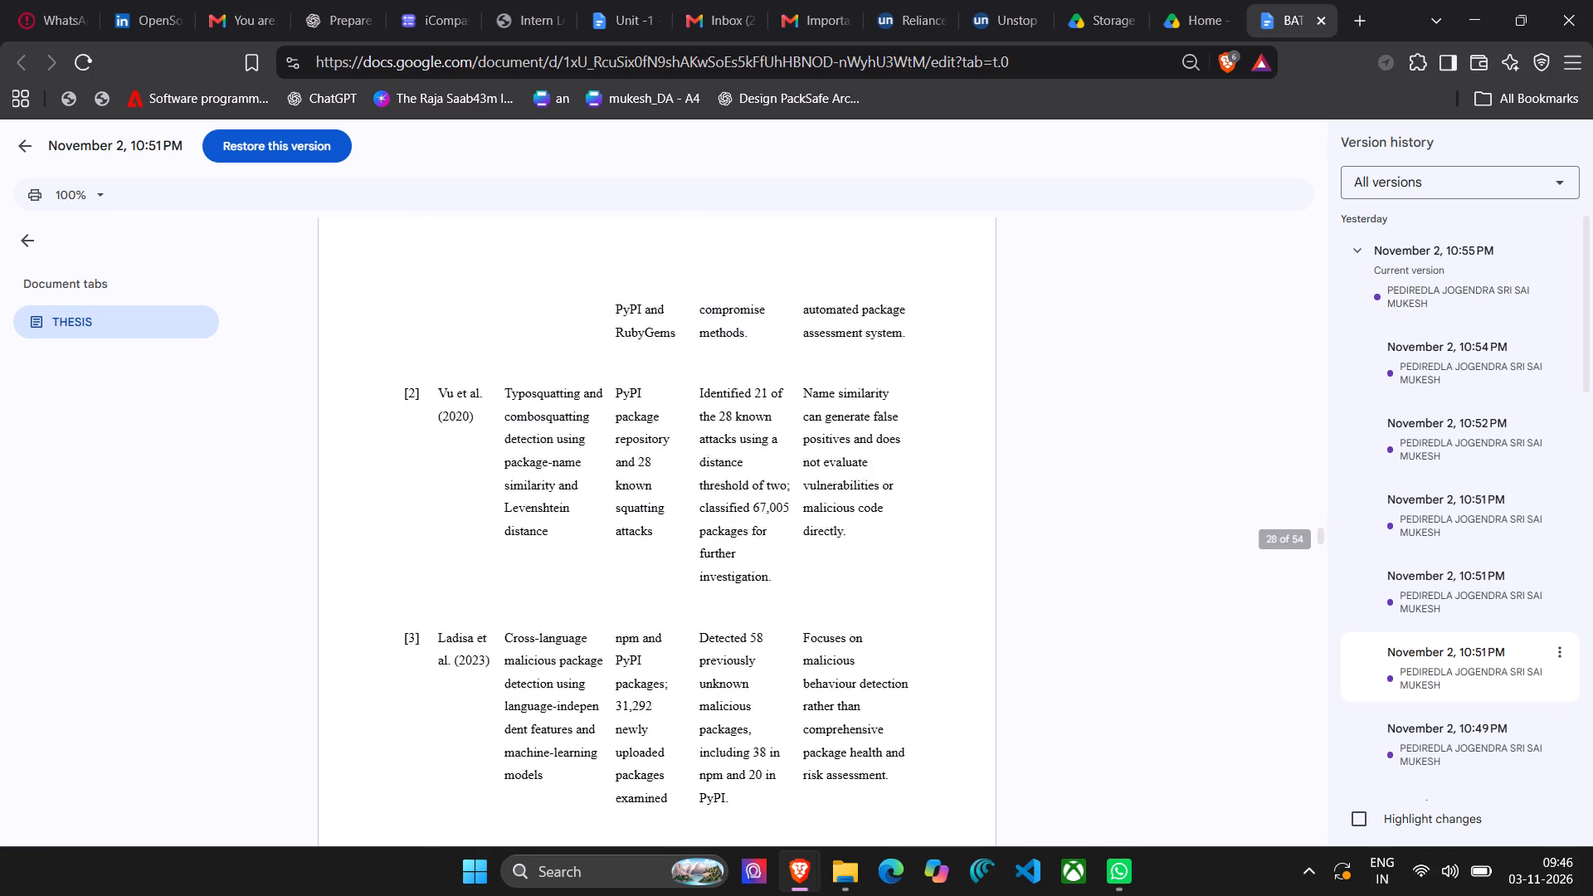
pyautogui.scroll(2, 694, 617)
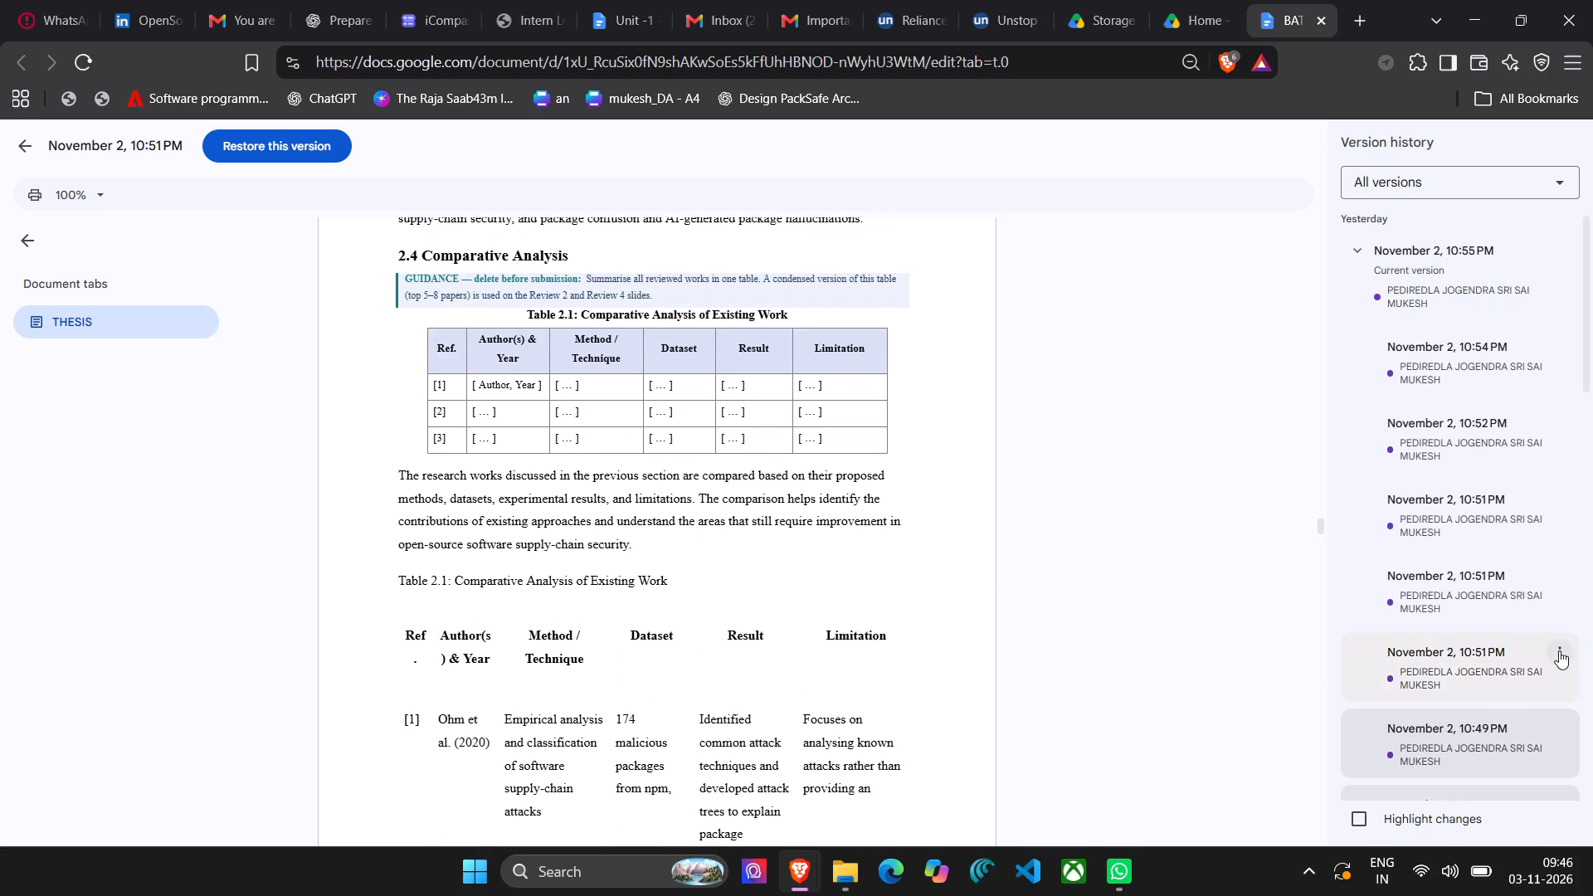
# Restore the document to the previewed November 2, 10:51 PM version.
pyautogui.click(1559, 650)
pyautogui.click(1501, 682)
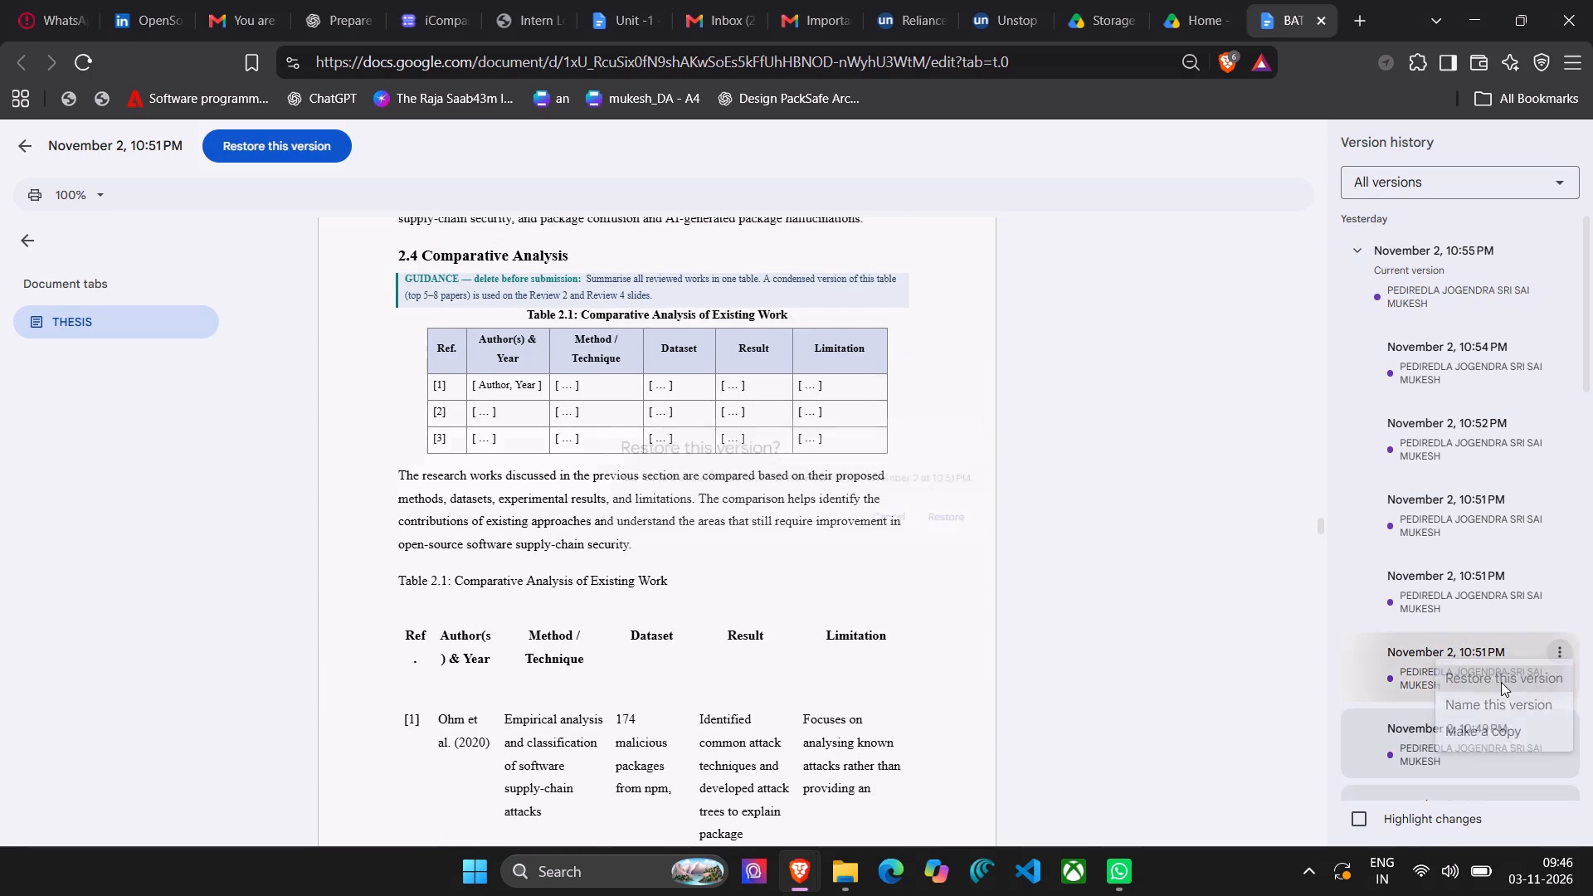
pyautogui.click(970, 523)
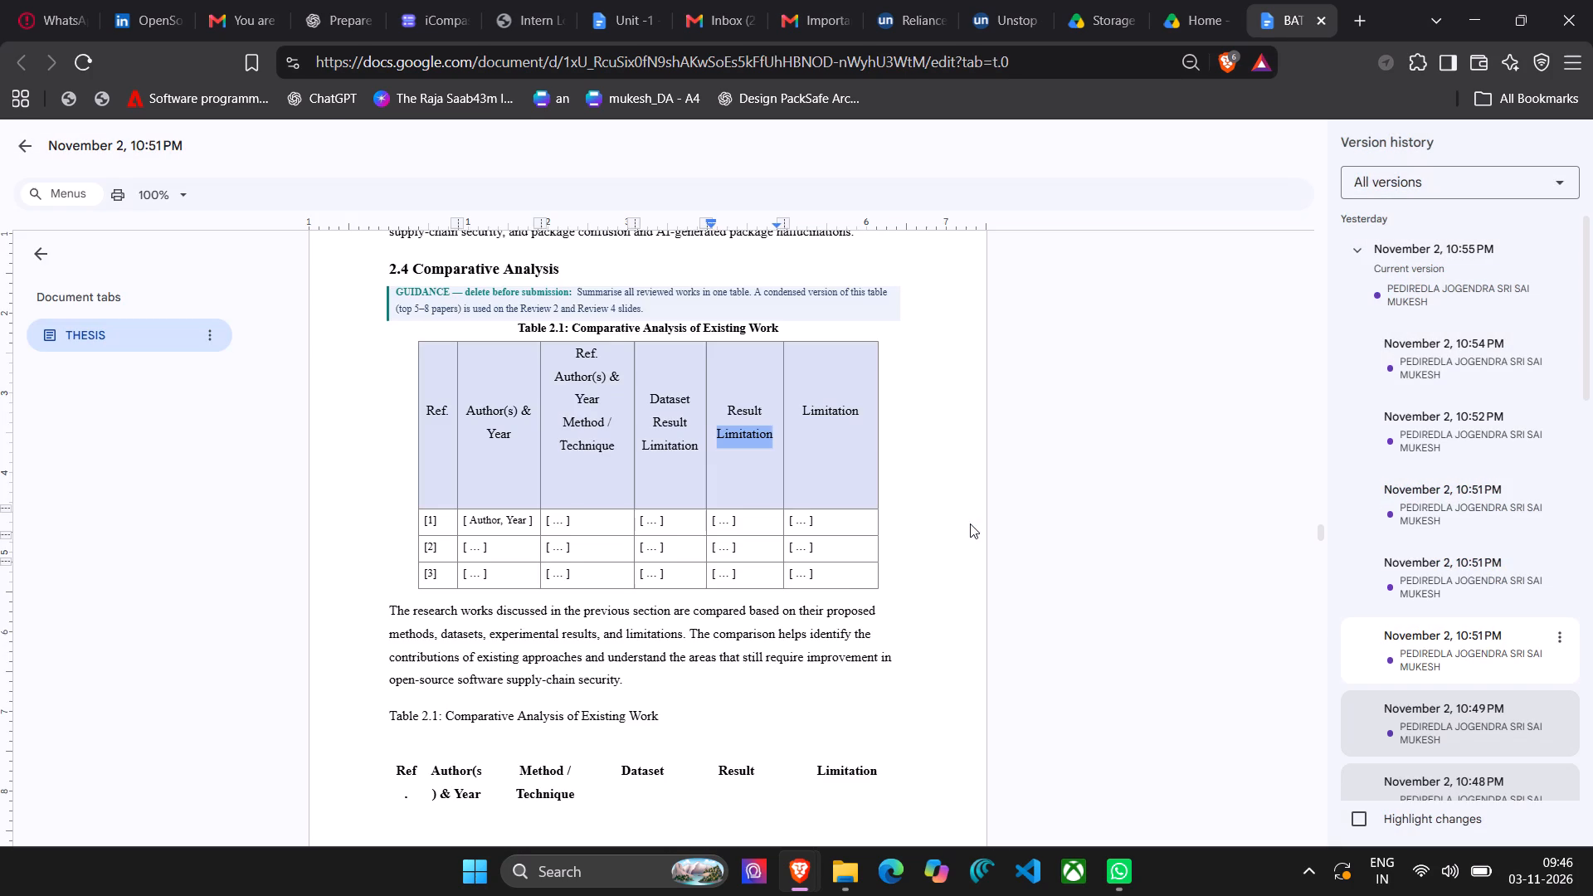
# Look through the restored document from the title page to the Chapter 2 Literature Survey heading.
pyautogui.scroll(1, 1250, 265)
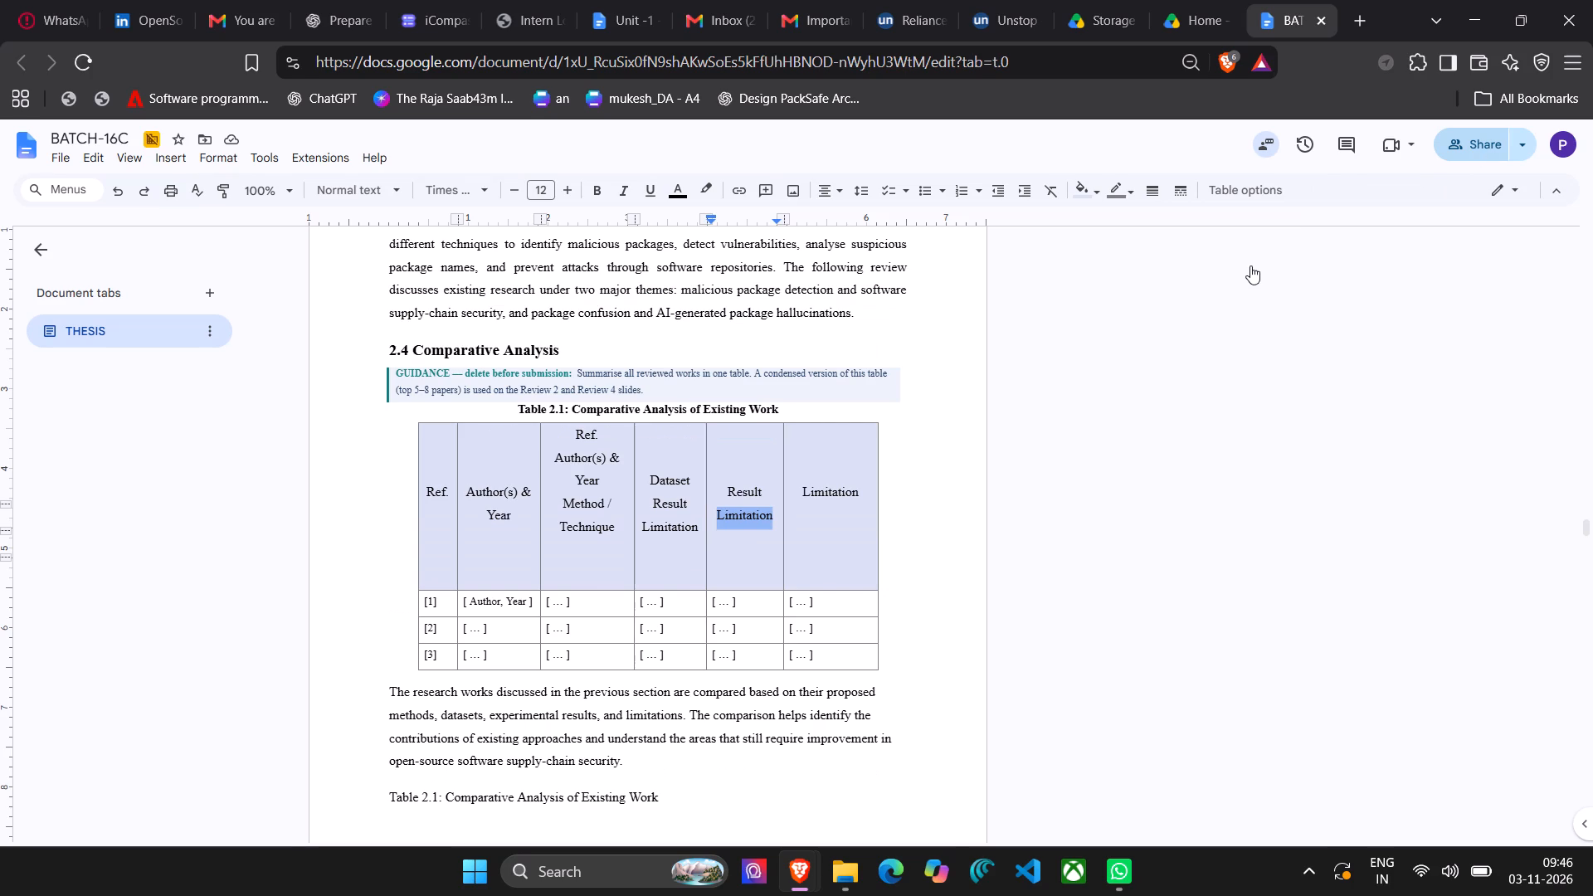
pyautogui.scroll(1, 1250, 265)
pyautogui.scroll(1, 894, 471)
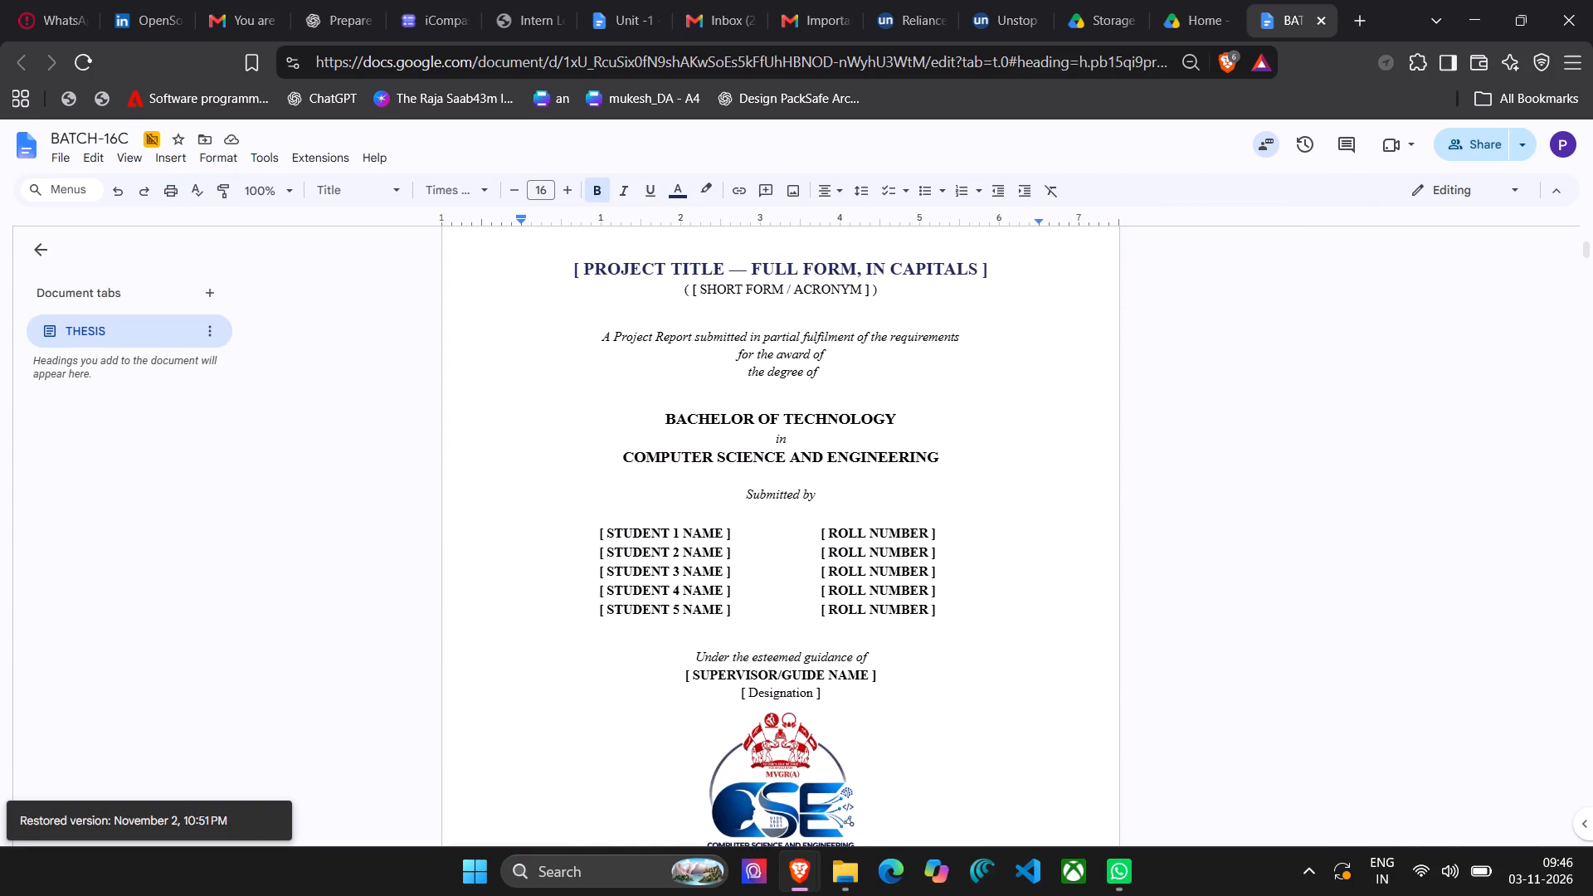
pyautogui.scroll(-16, 927, 601)
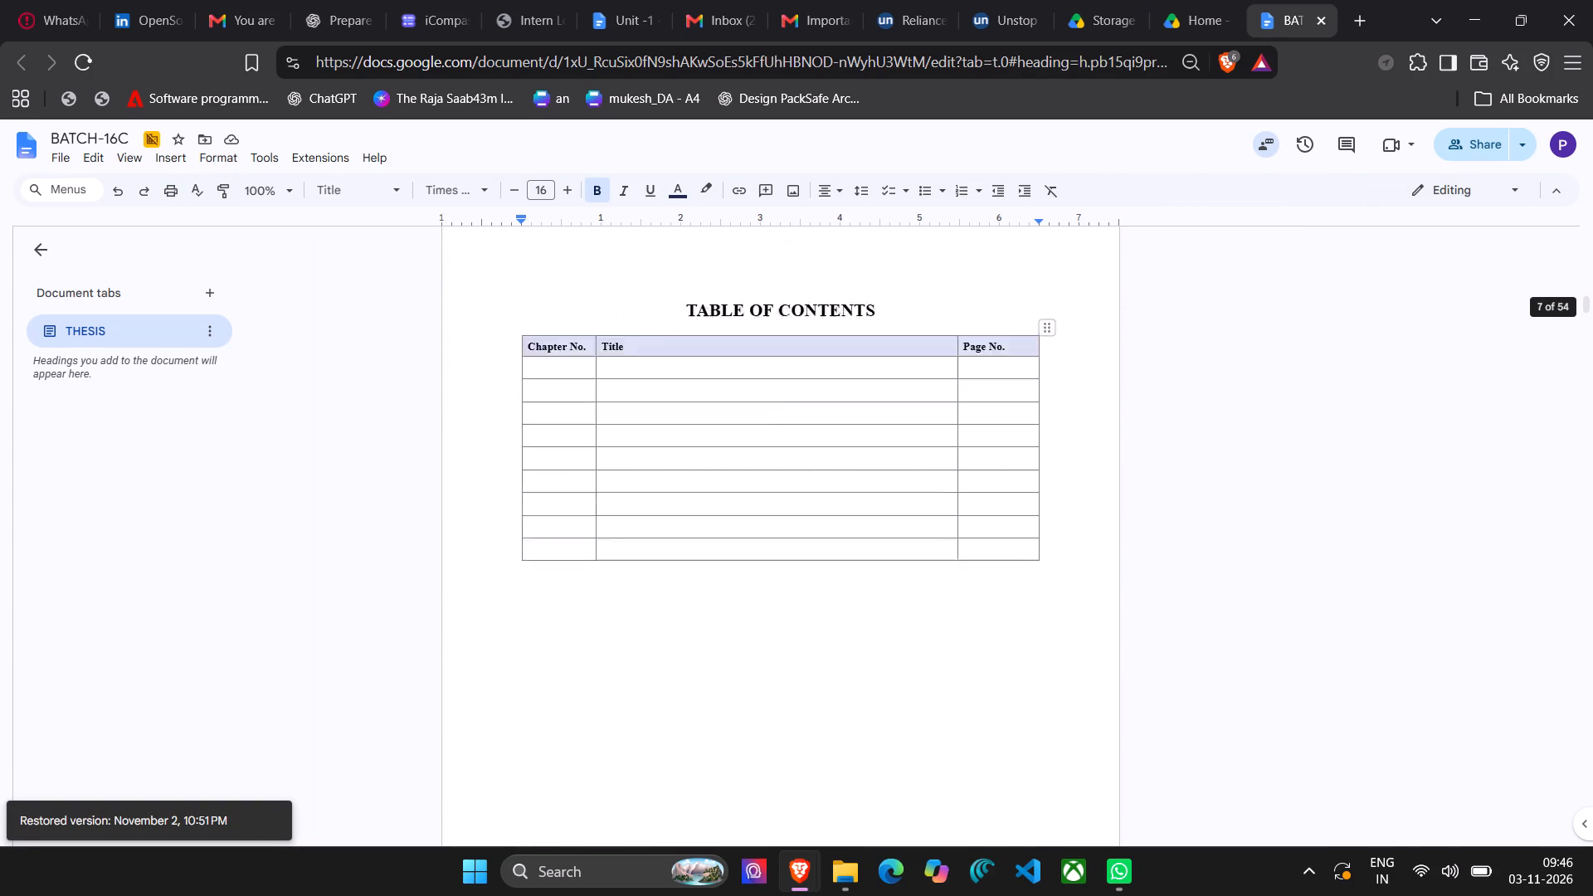
pyautogui.scroll(-12, 927, 601)
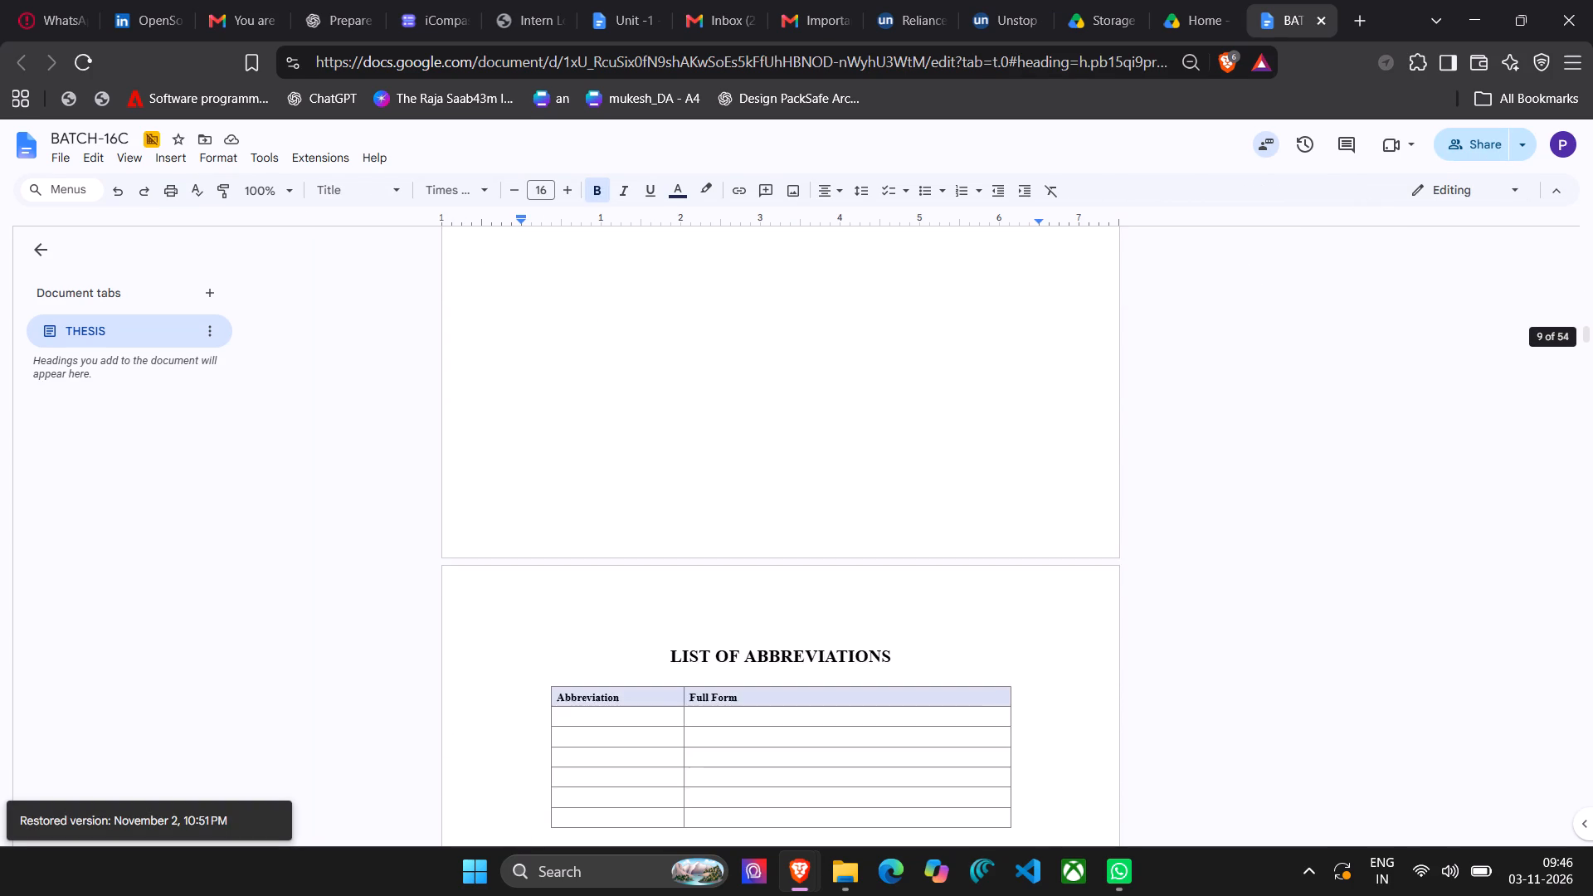
pyautogui.scroll(-12, 927, 601)
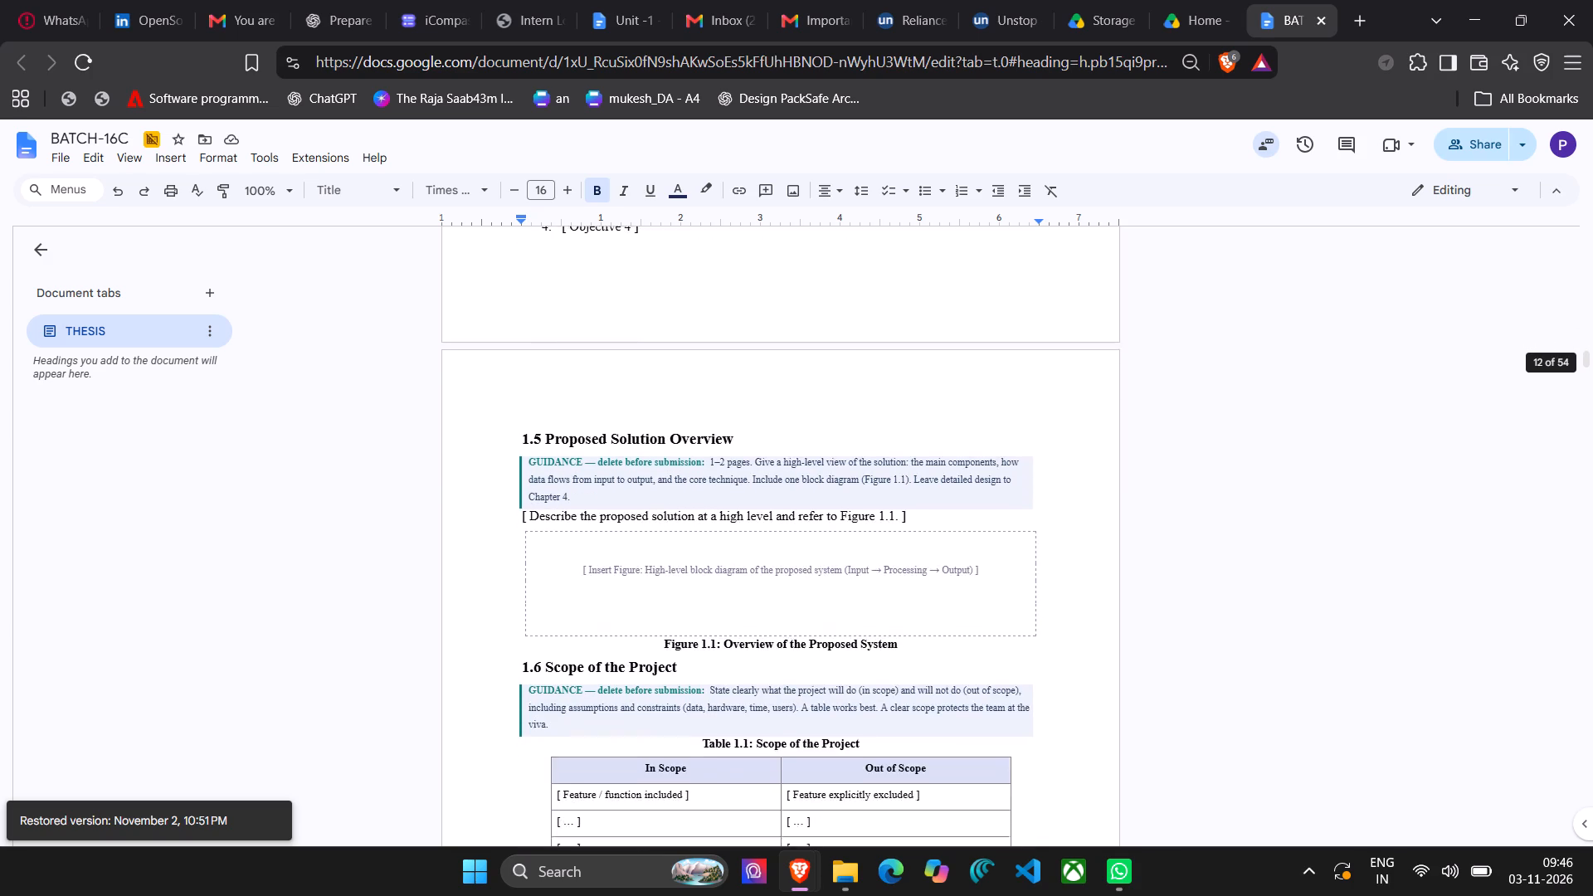
pyautogui.scroll(-10, 927, 601)
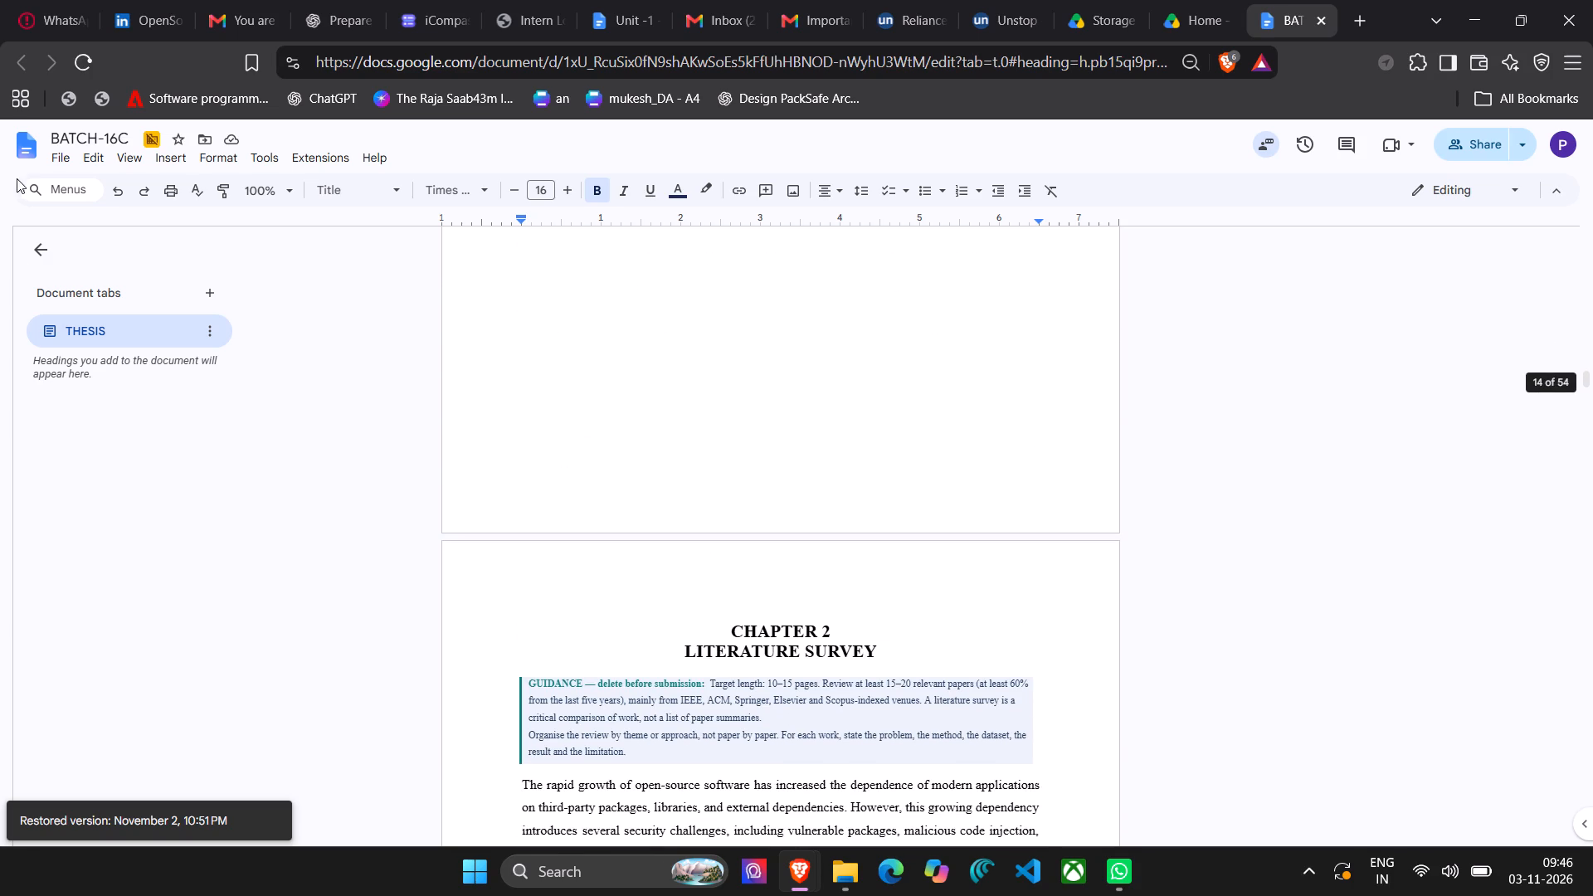
pyautogui.click(102, 335)
pyautogui.click(120, 340)
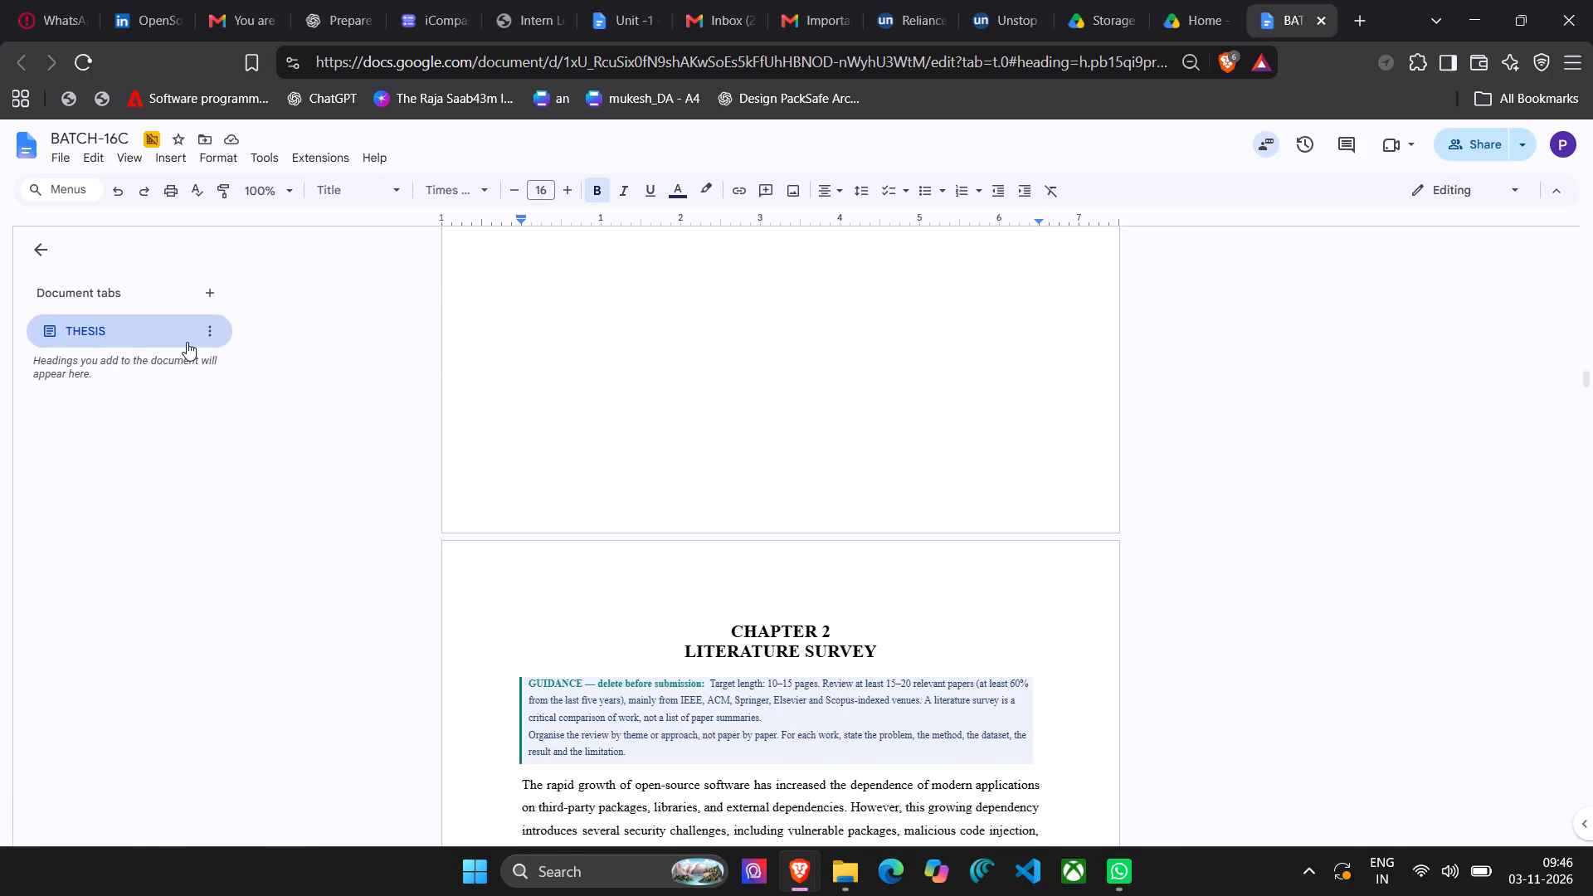
pyautogui.scroll(1, 783, 530)
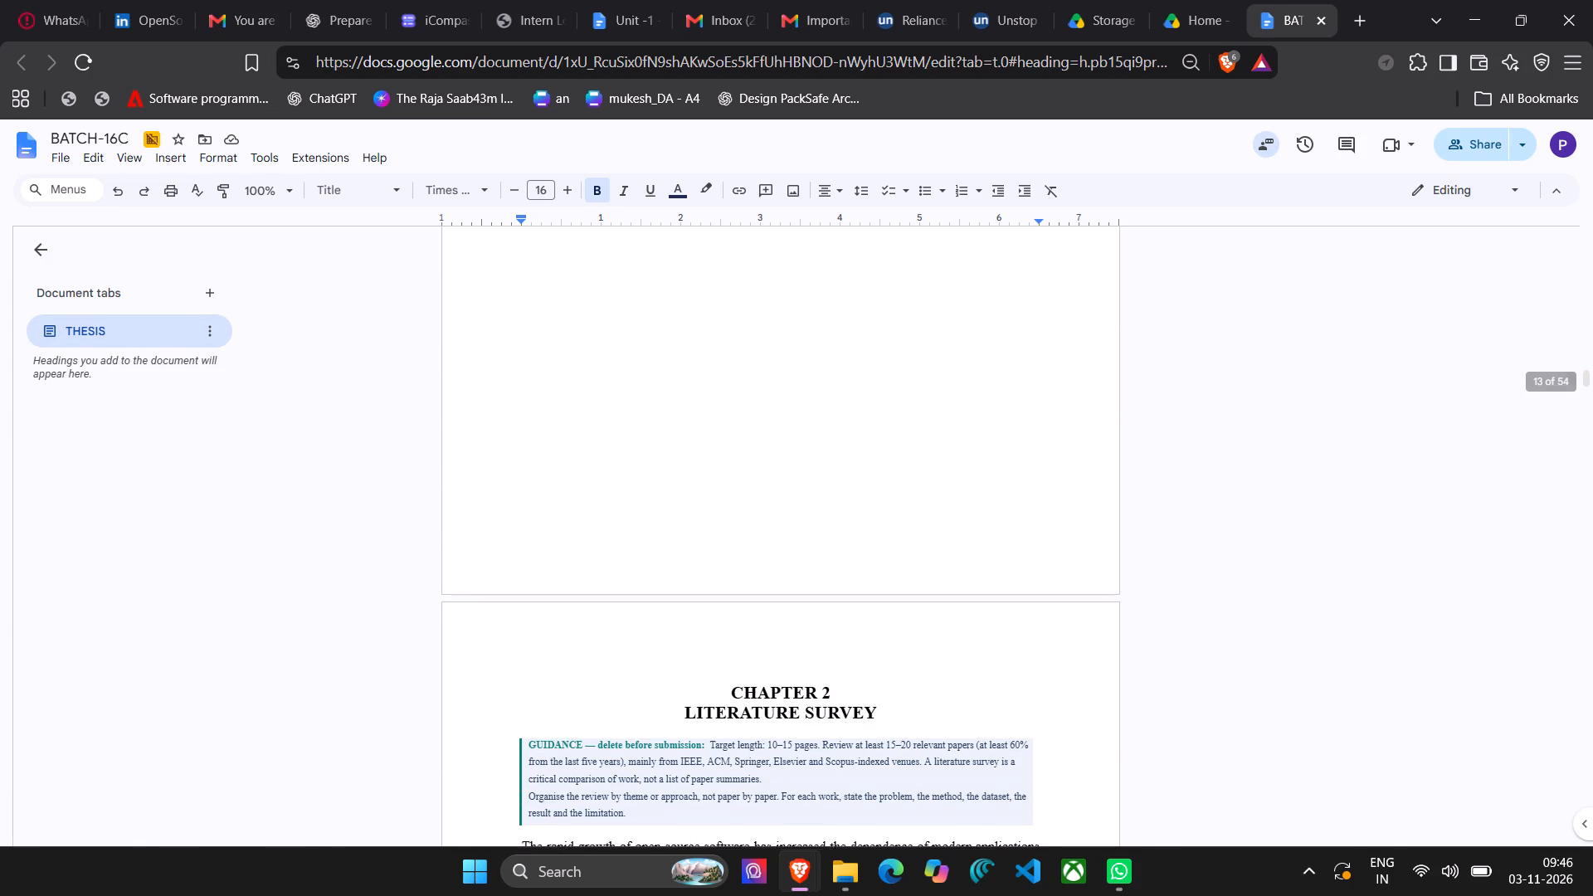
pyautogui.scroll(1, 783, 530)
# Reload the BATCH-16C document page.
pyautogui.click(77, 61)
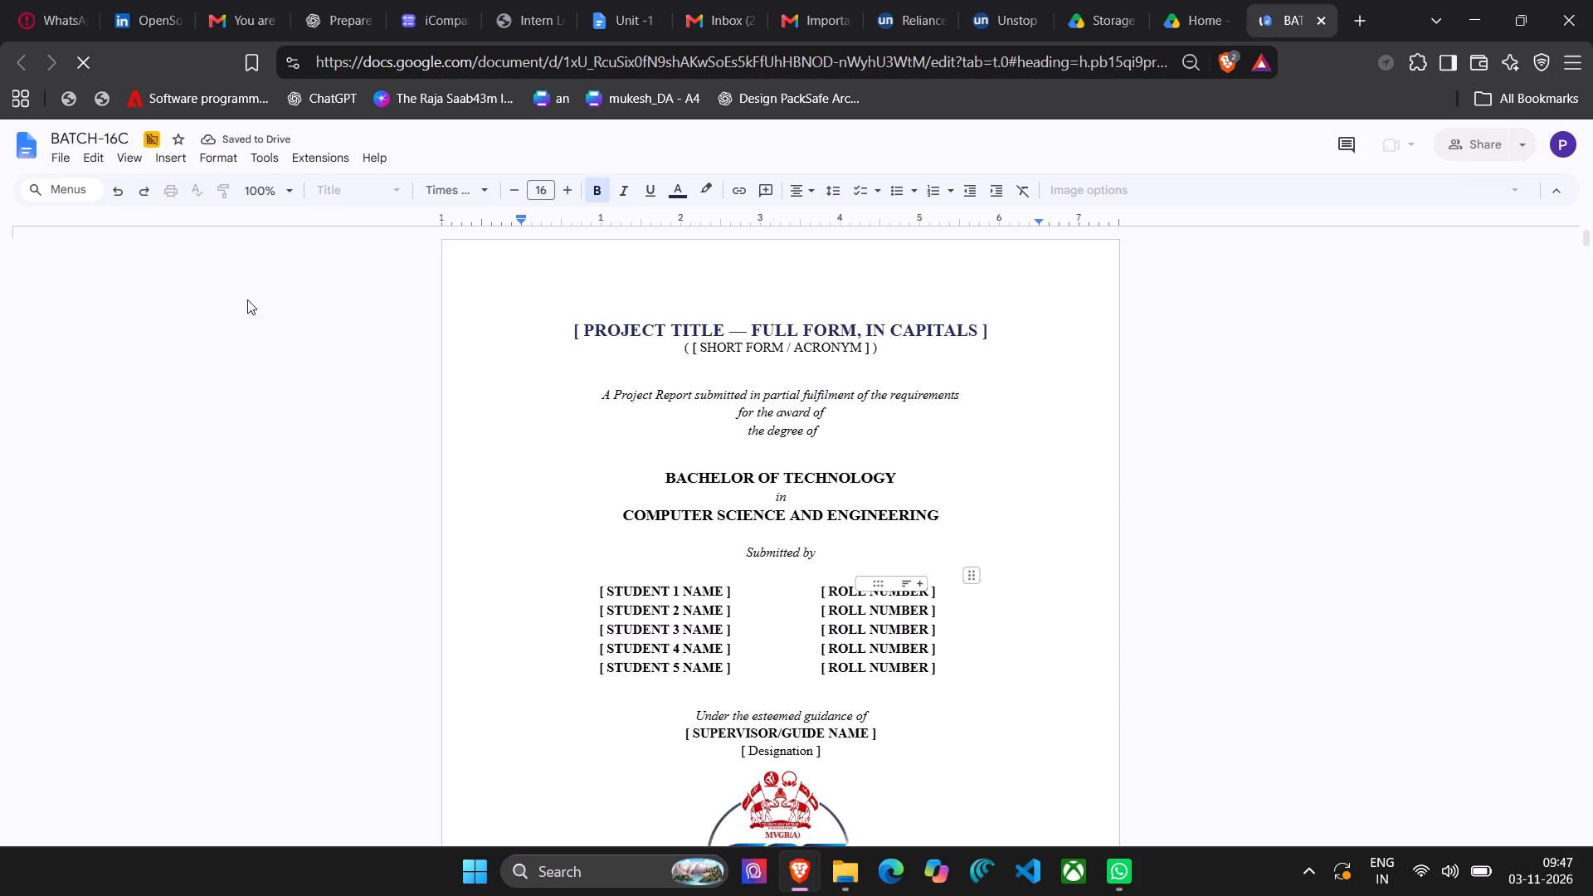
pyautogui.click(194, 462)
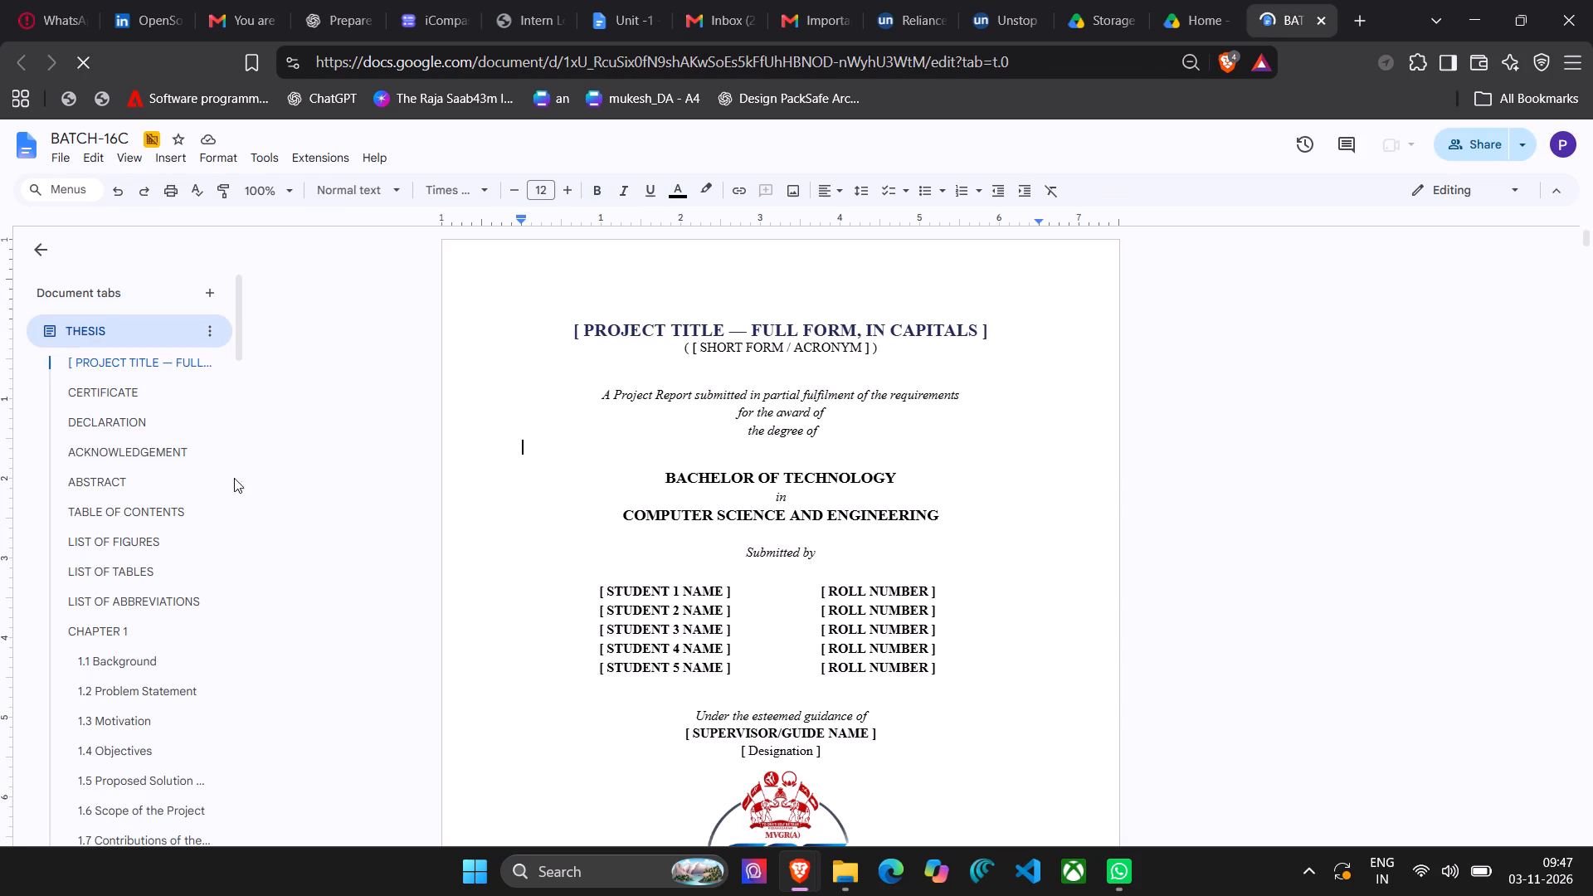
# Go to section 2.4 Comparative Analysis through the document outline and check Table 2.1 in the restored text.
pyautogui.scroll(-4, 134, 558)
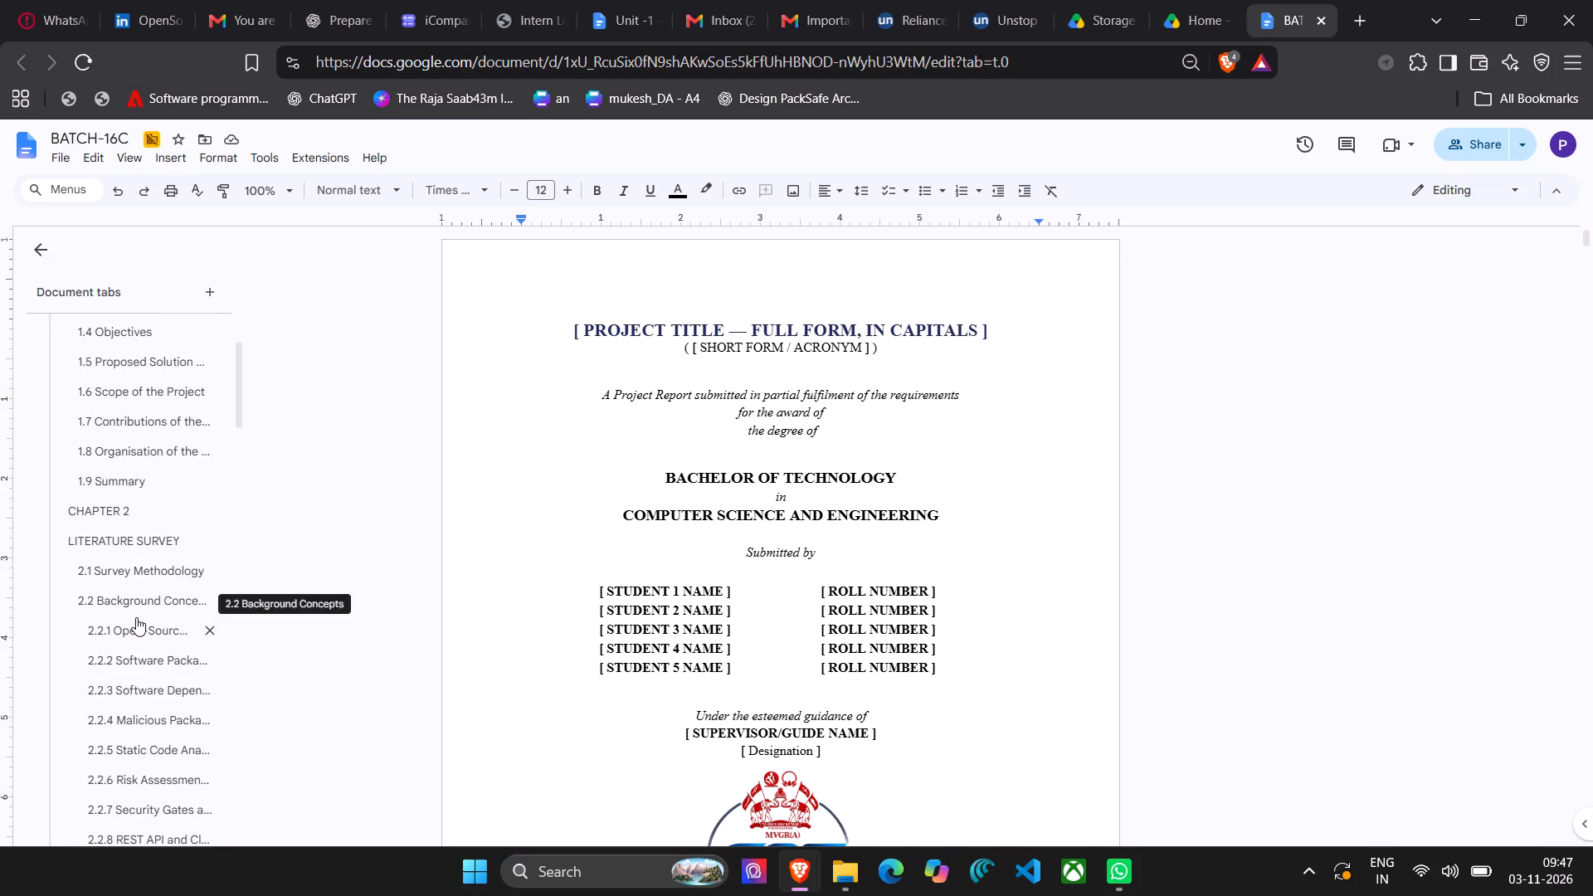
pyautogui.scroll(-3, 136, 617)
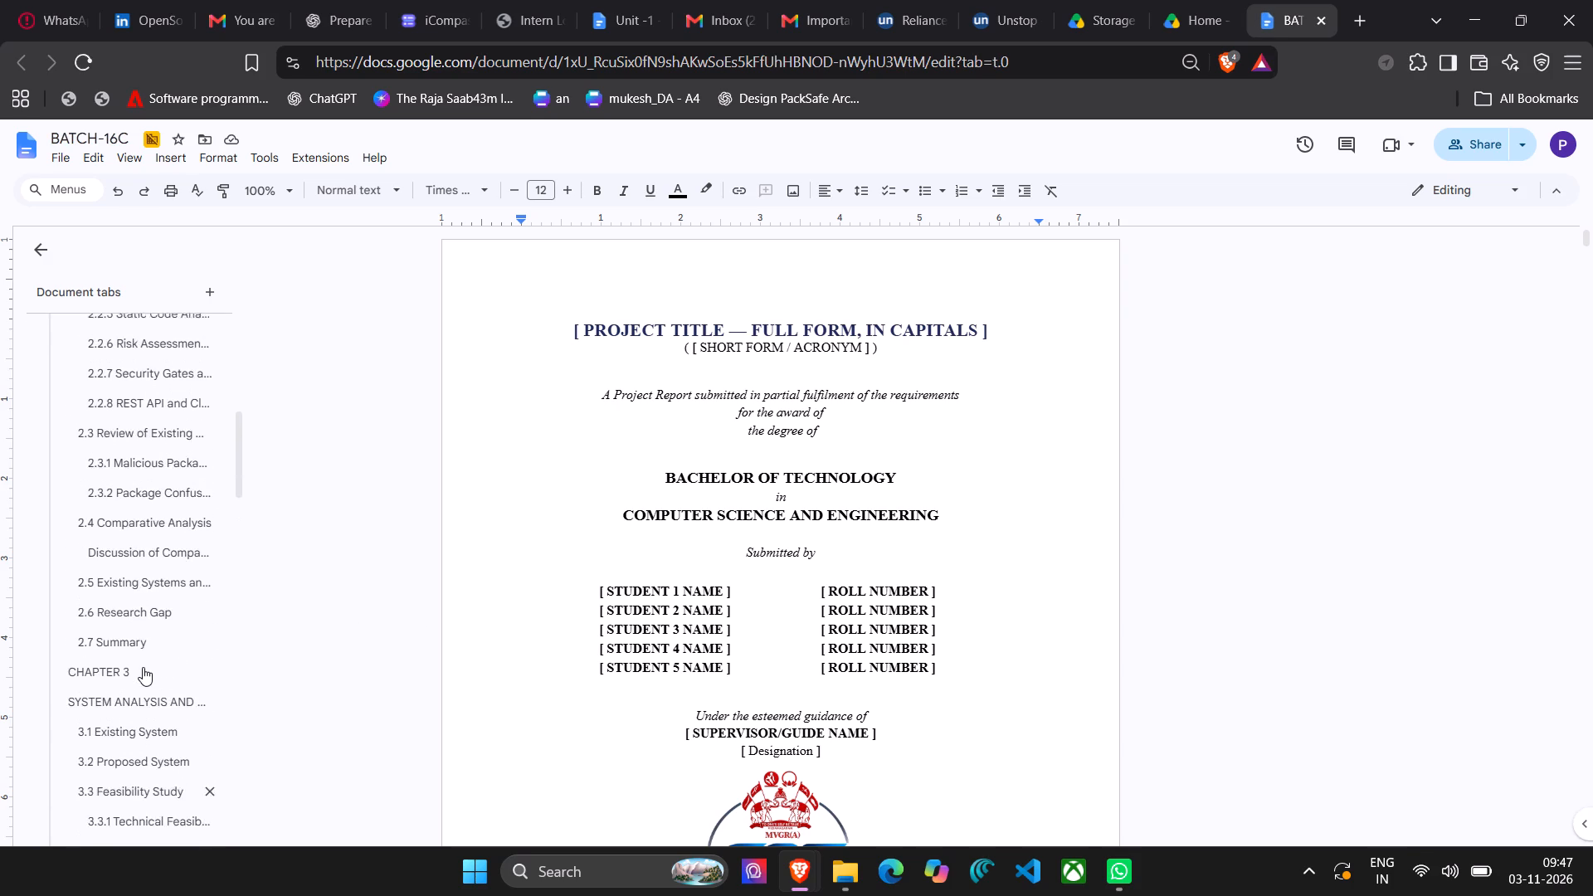
pyautogui.click(138, 713)
pyautogui.scroll(-1, 138, 713)
pyautogui.scroll(1, 138, 713)
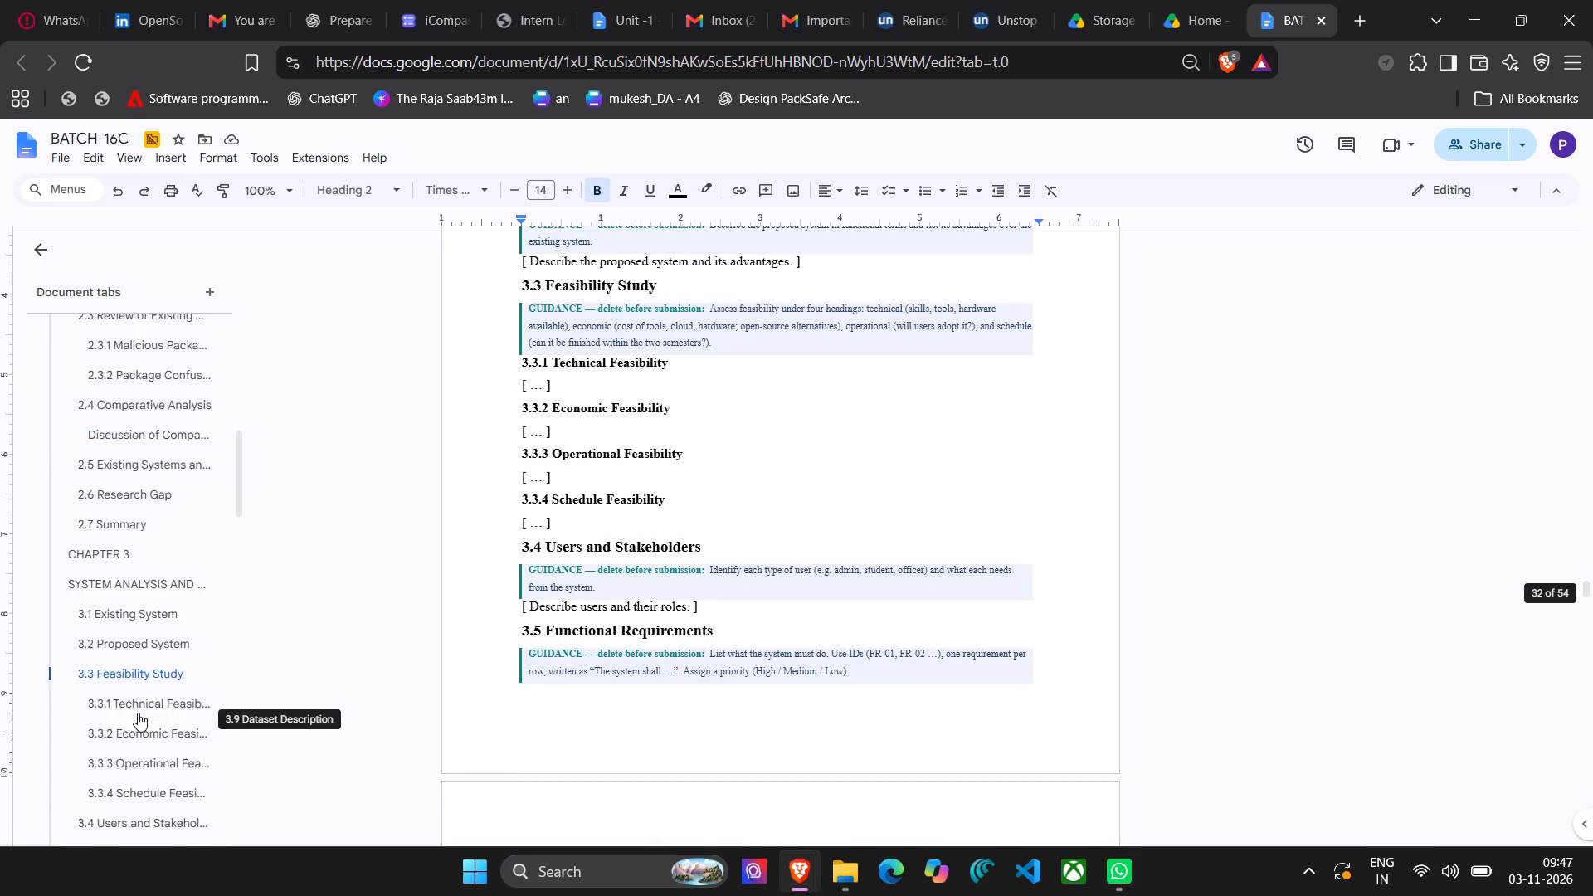
pyautogui.scroll(1, 138, 713)
pyautogui.scroll(1, 127, 420)
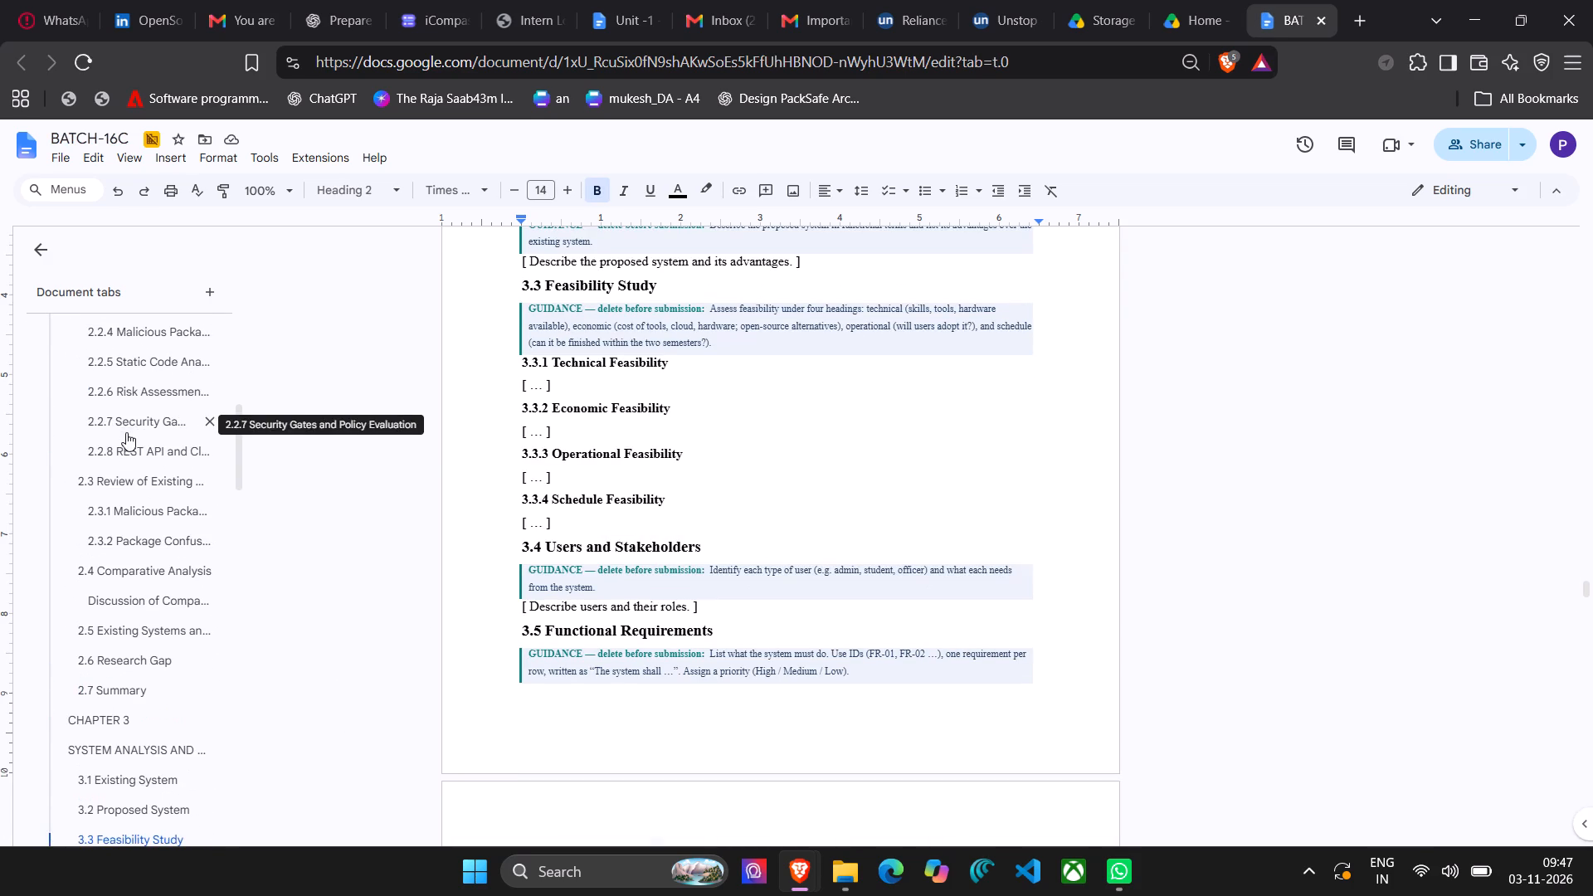
pyautogui.click(116, 468)
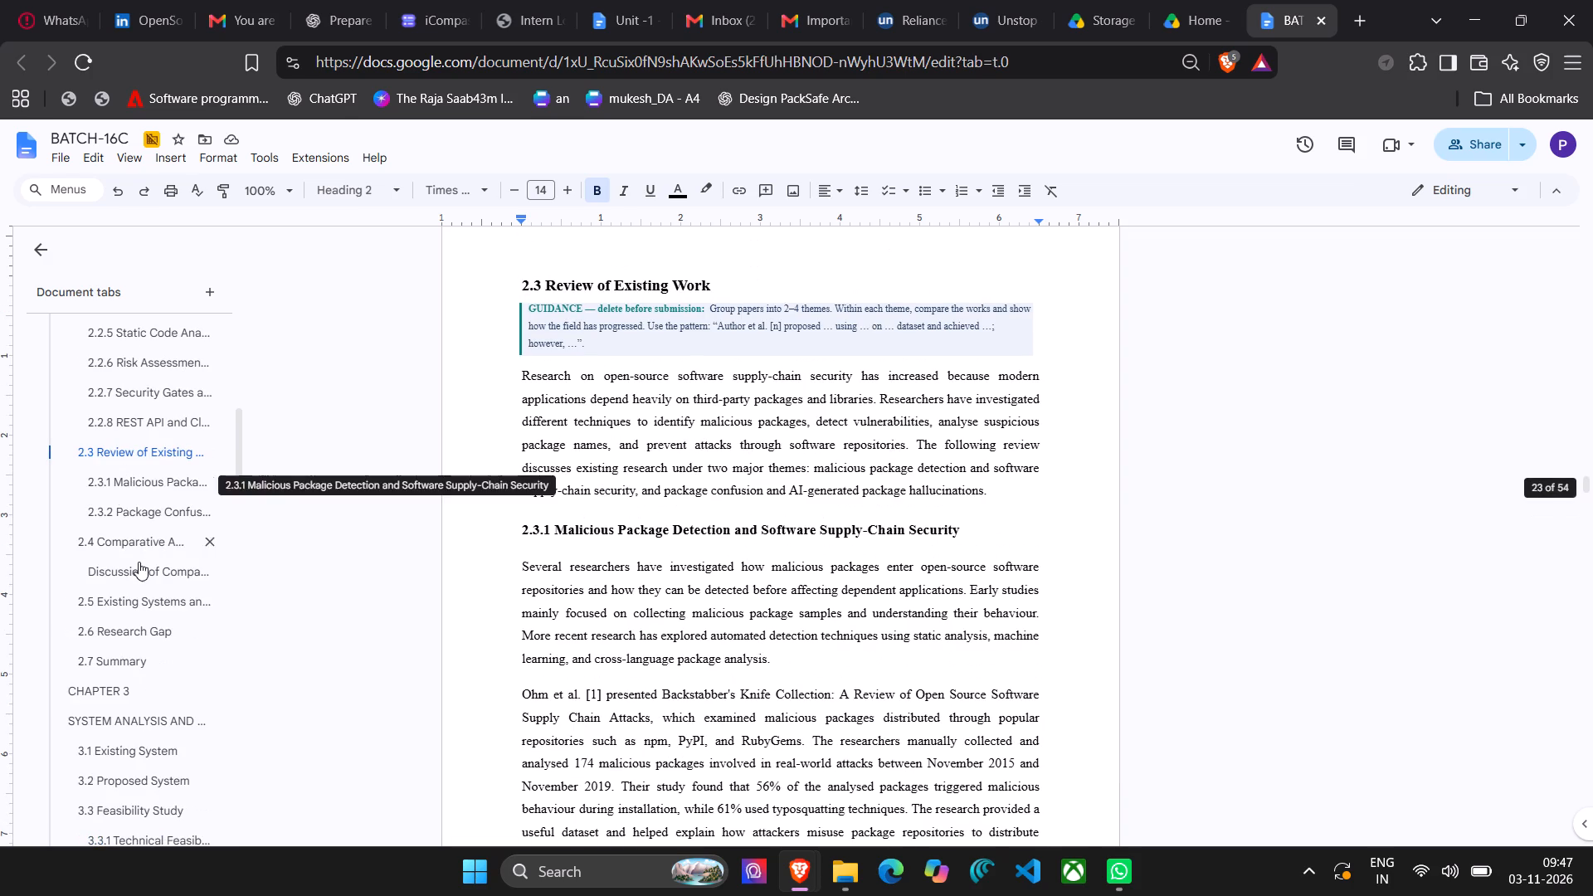
pyautogui.click(148, 543)
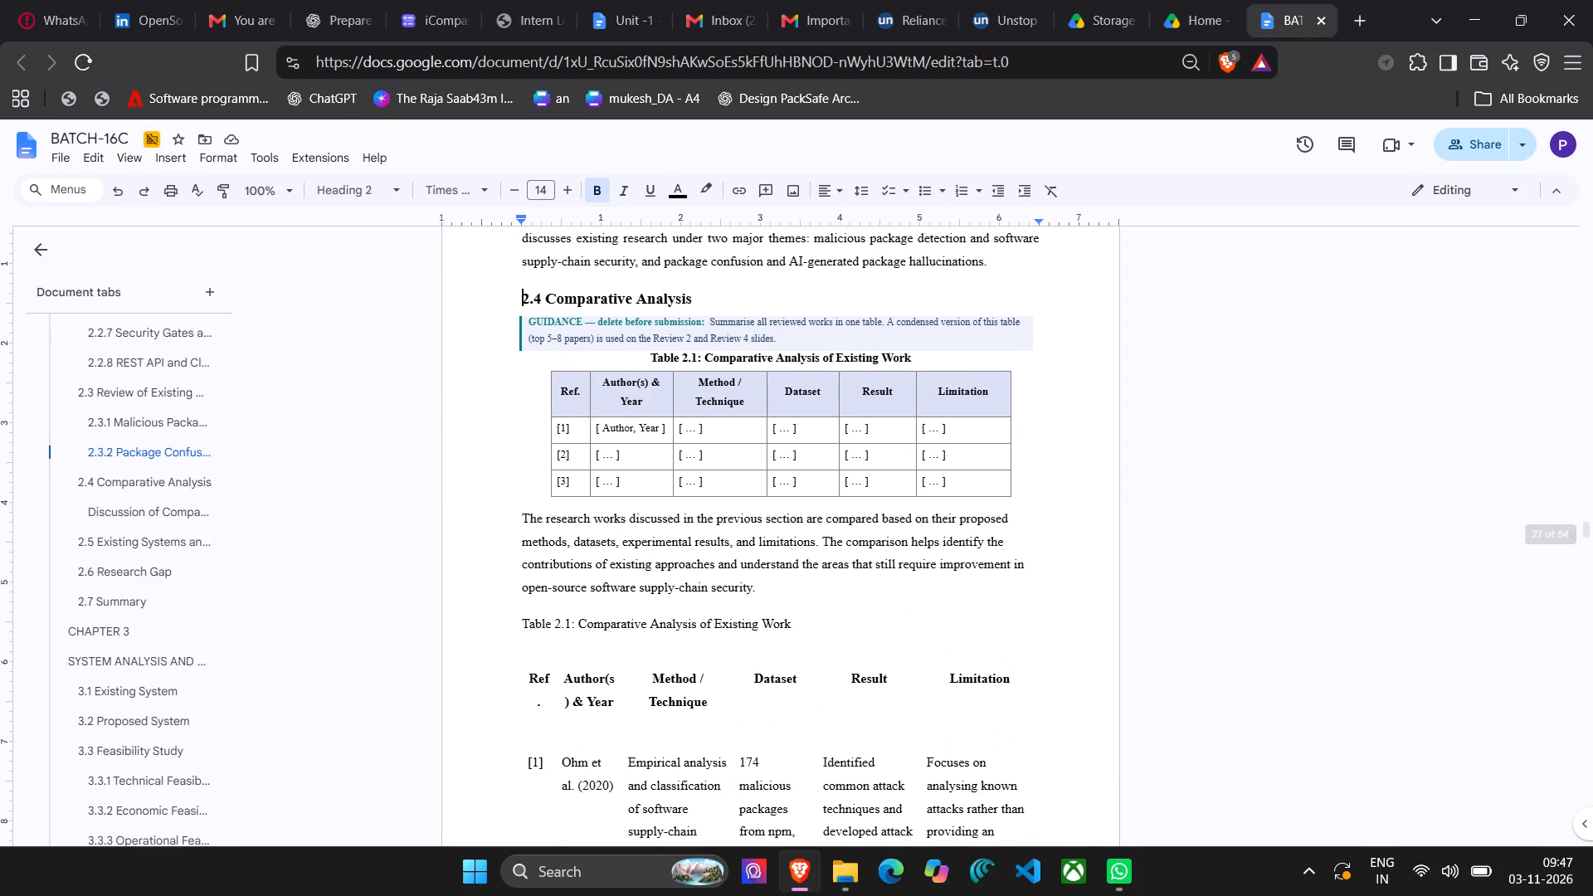
pyautogui.scroll(-1, 532, 687)
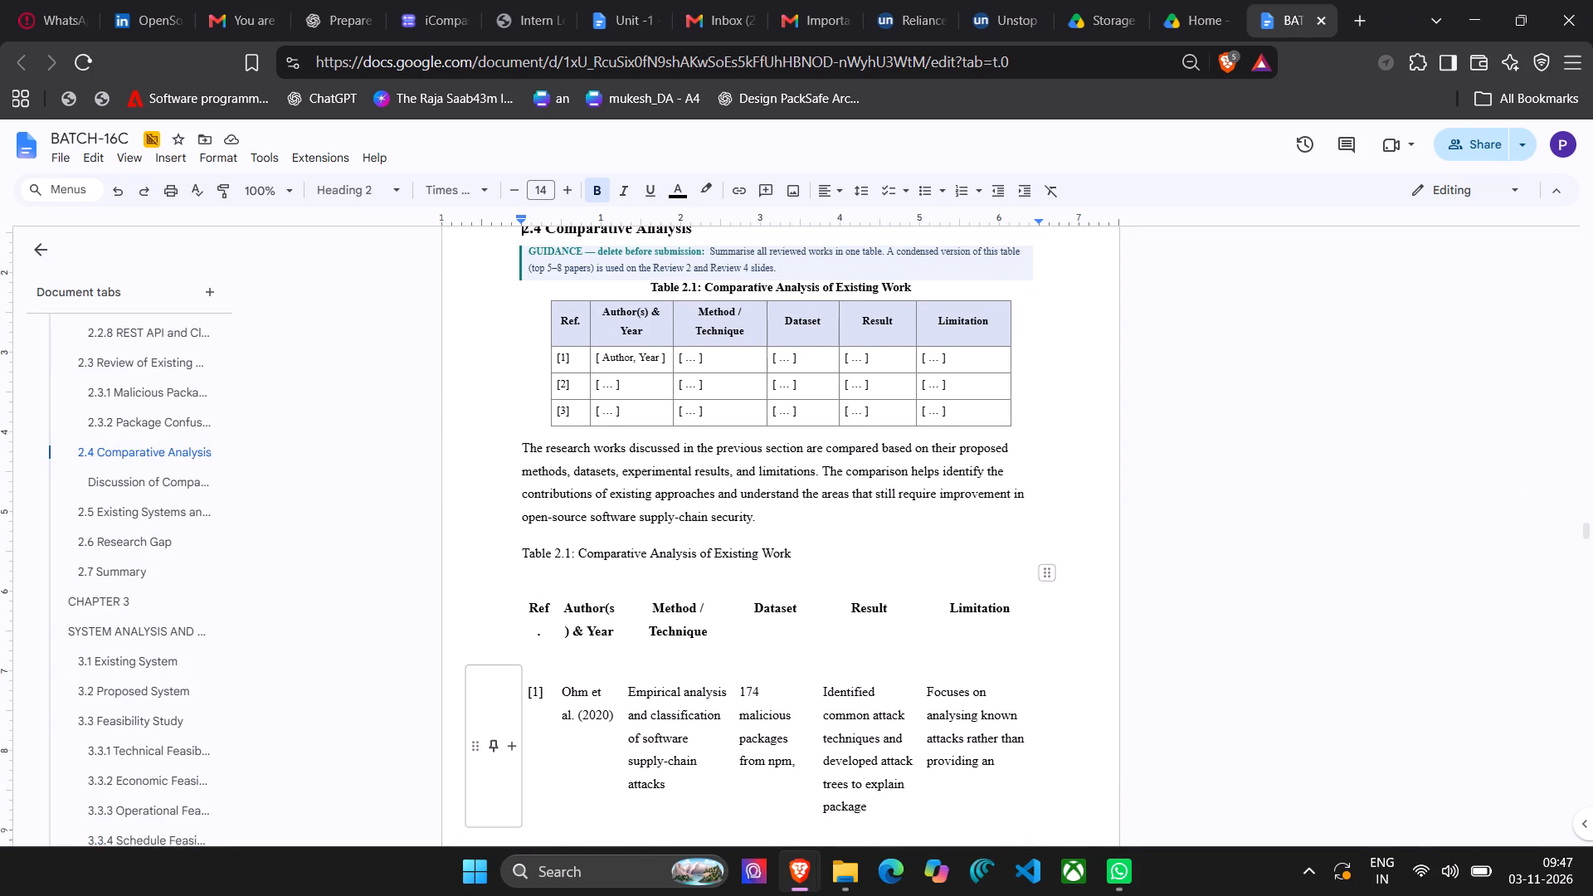
# Copy the [1] Ohm et al. (2020) row of the borderless comparison table into placeholder row [1] of the bordered Table 2.1.
pyautogui.moveTo(529, 684); pyautogui.dragTo(989, 611)
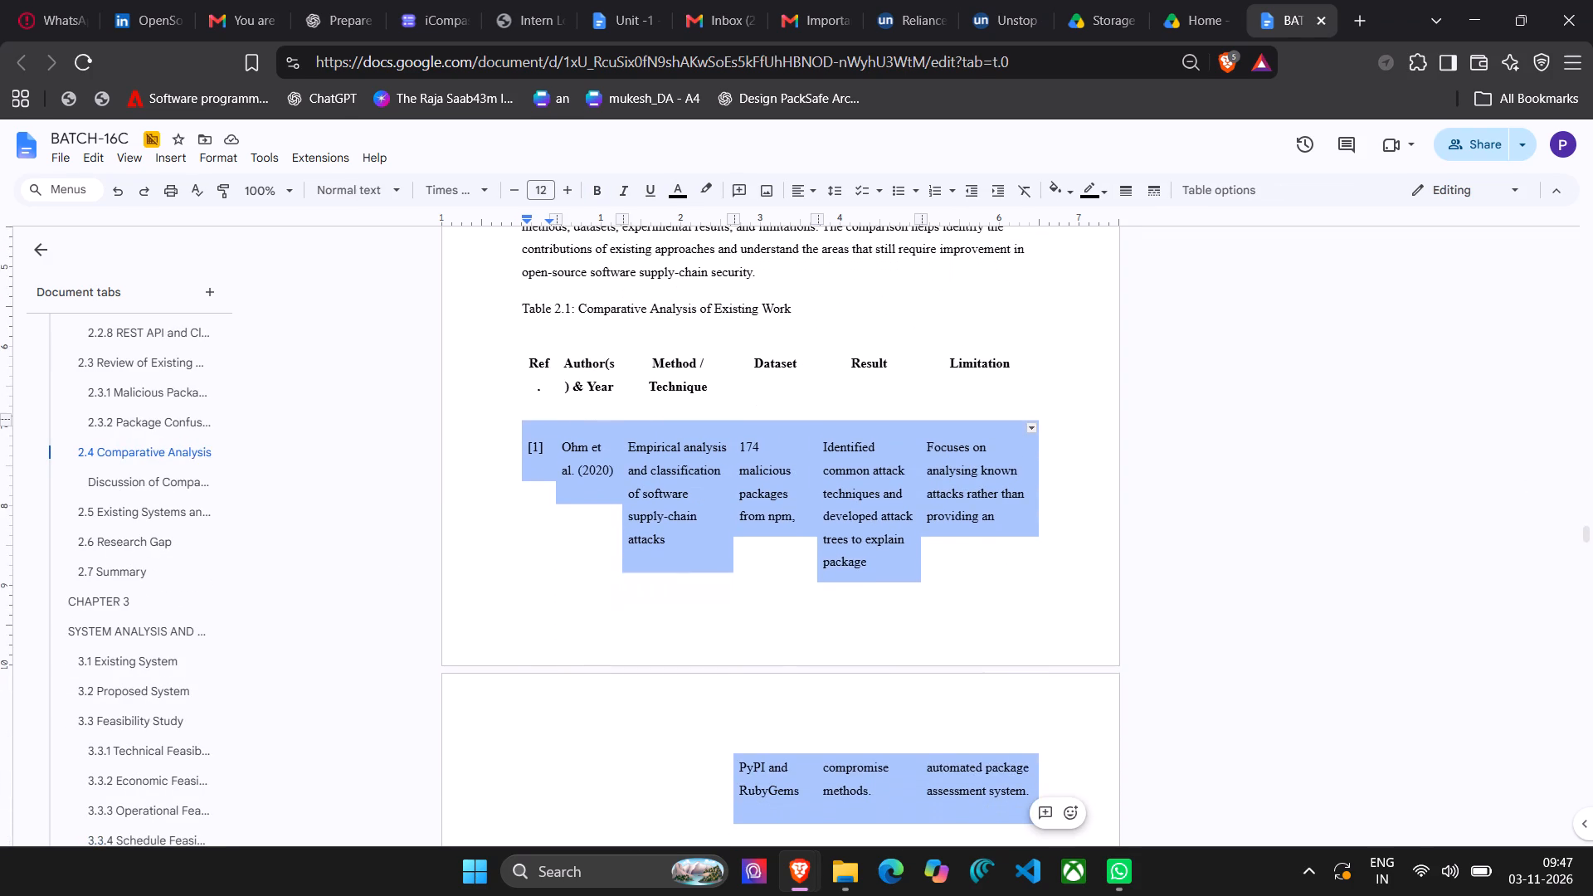
pyautogui.click(951, 584)
pyautogui.moveTo(996, 558); pyautogui.dragTo(548, 559)
pyautogui.click(549, 559)
pyautogui.scroll(-1, 674, 581)
pyautogui.scroll(1, 674, 581)
pyautogui.moveTo(1054, 550); pyautogui.dragTo(585, 477)
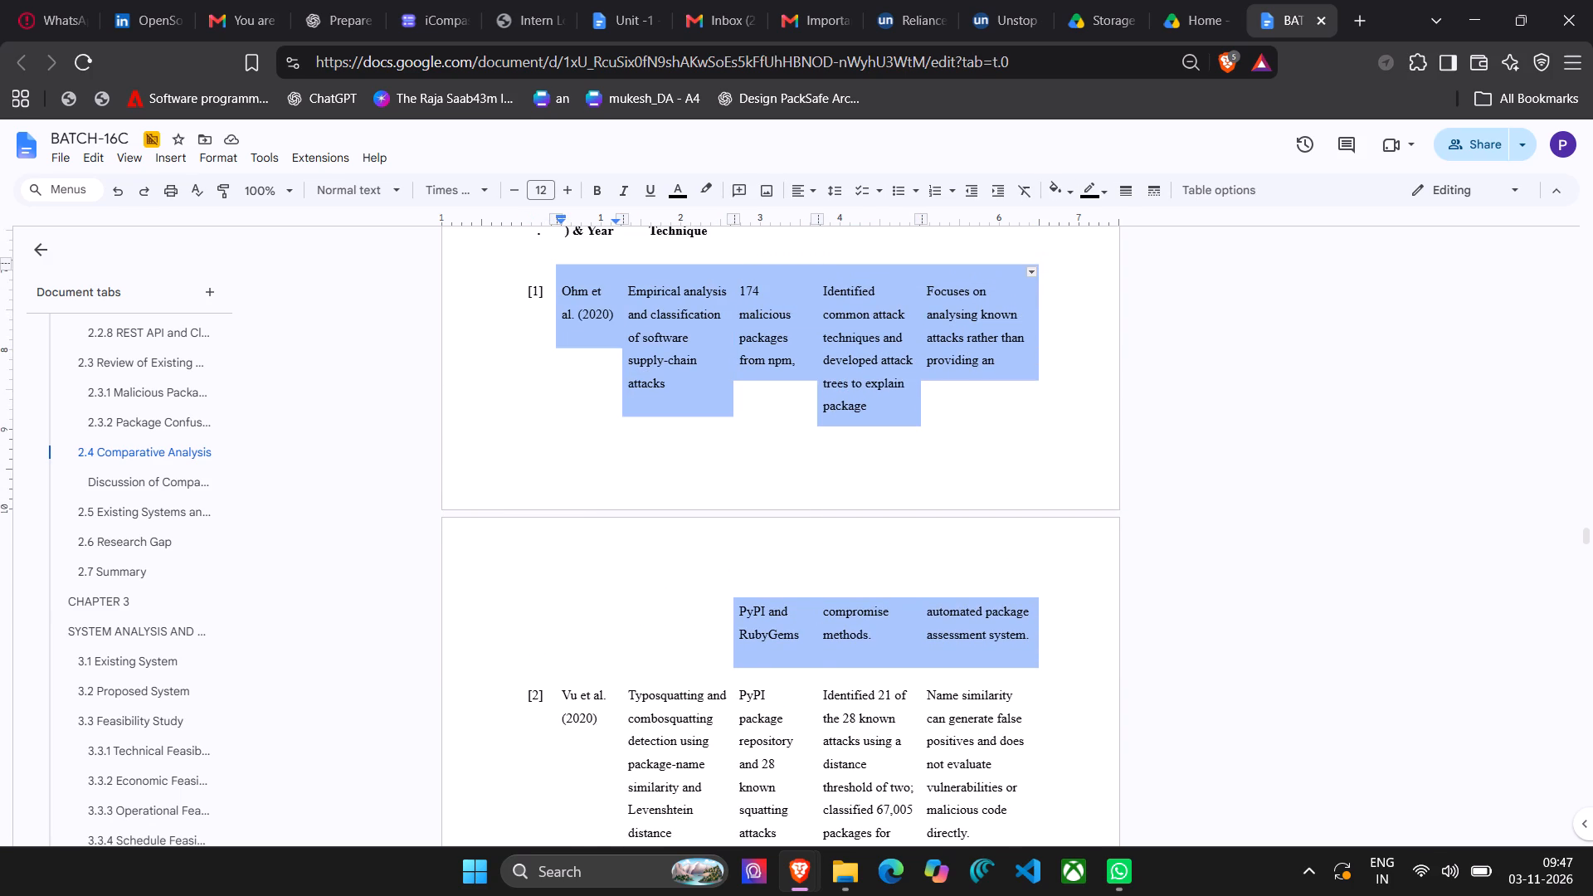
pyautogui.moveTo(585, 477); pyautogui.dragTo(538, 499)
pyautogui.hotkey('ctrl', 'c')
pyautogui.scroll(1, 538, 499)
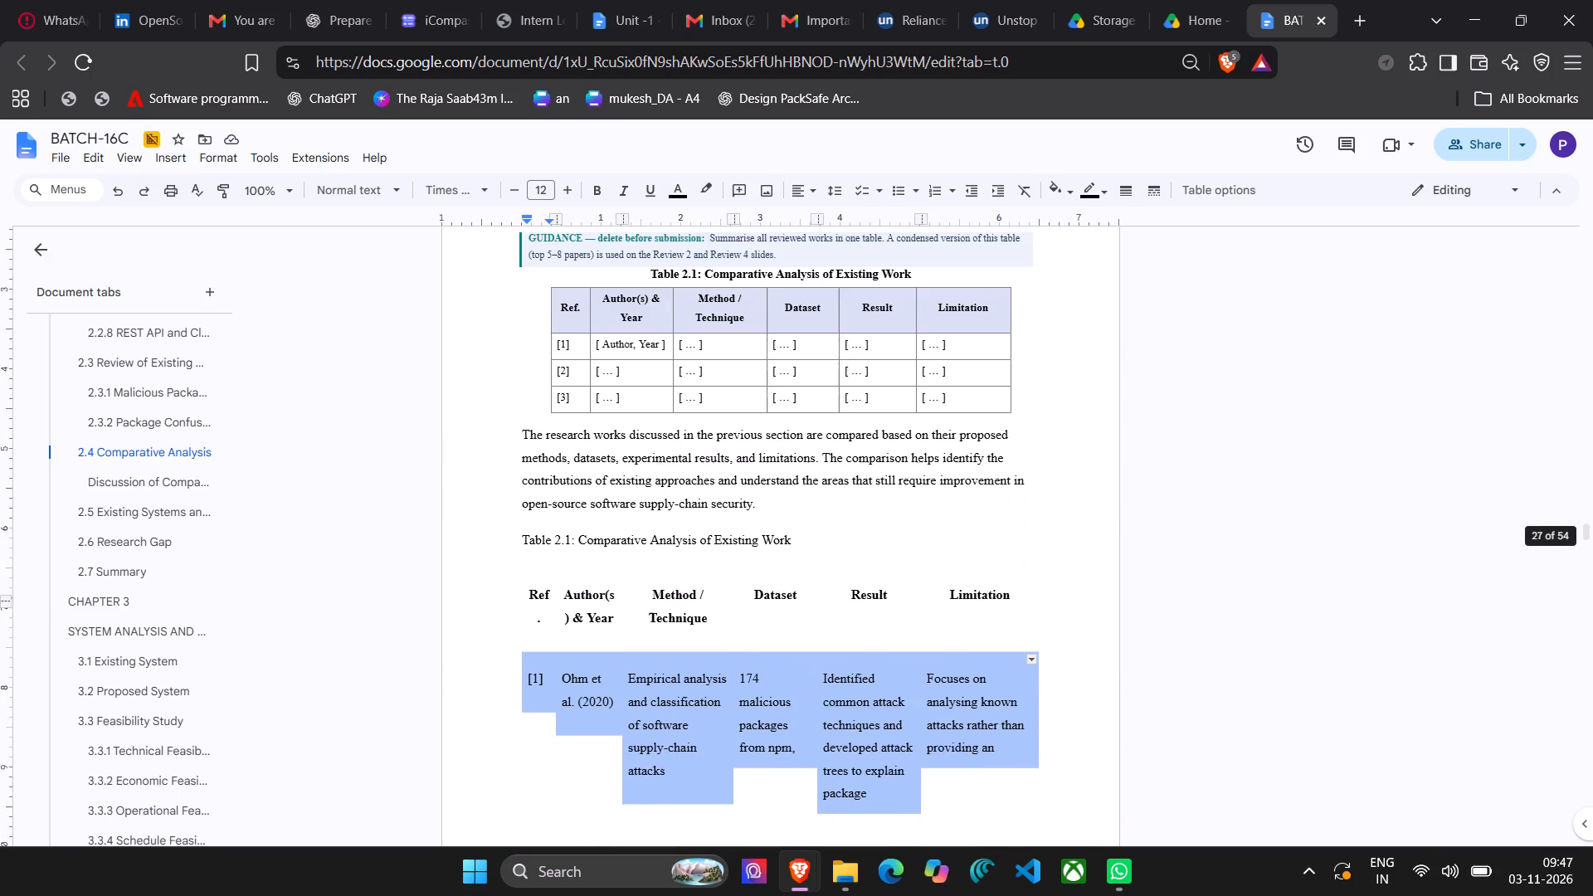
pyautogui.scroll(1, 538, 499)
pyautogui.moveTo(554, 379); pyautogui.dragTo(960, 376)
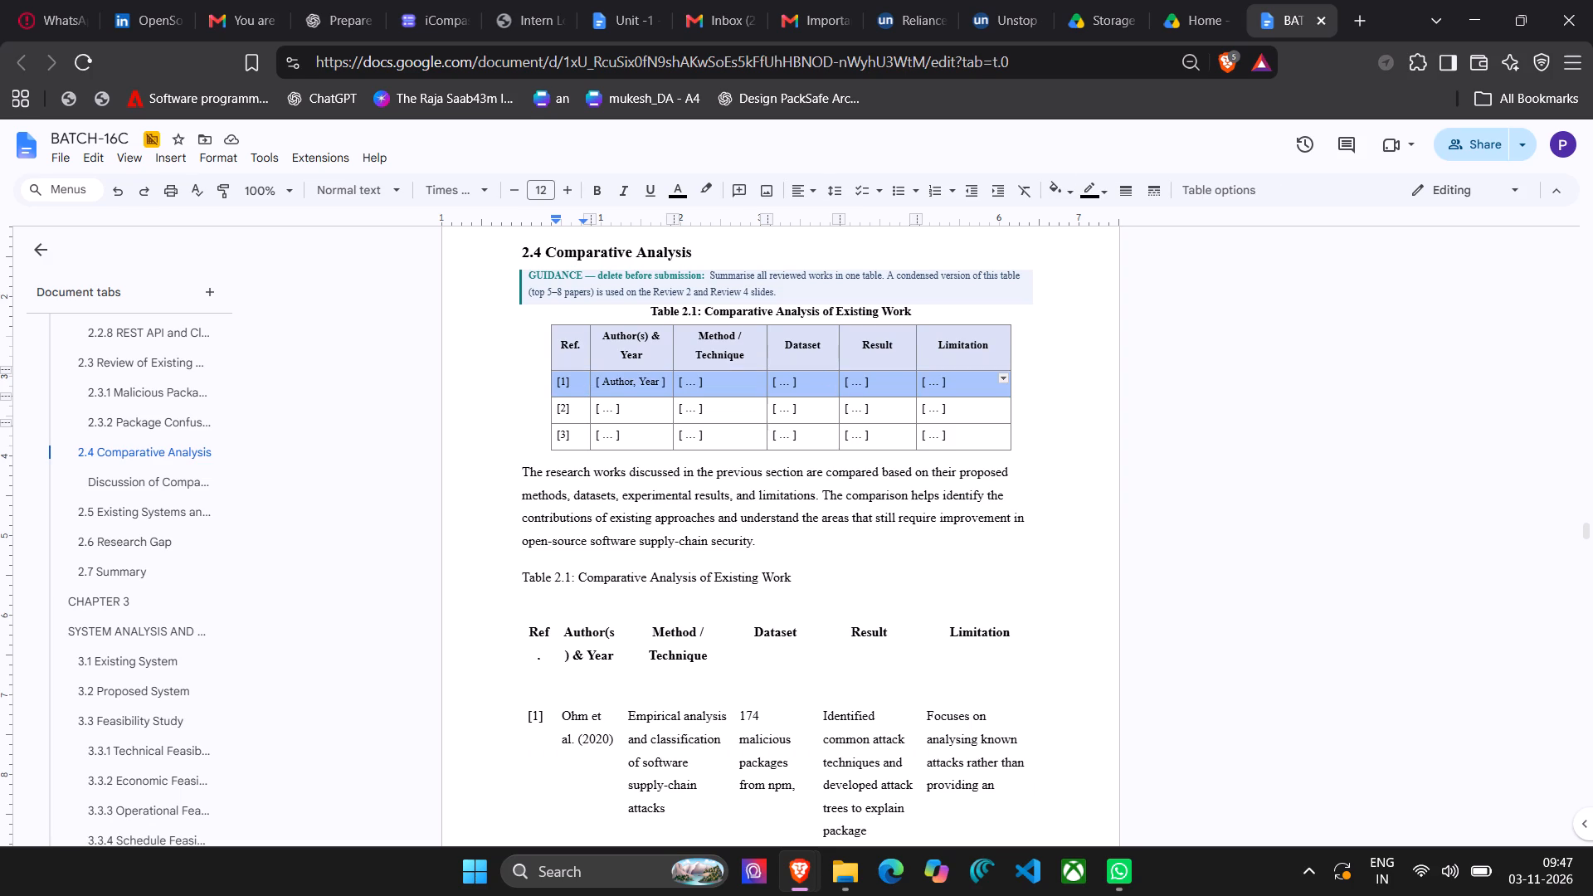
pyautogui.moveTo(960, 376); pyautogui.dragTo(956, 376)
pyautogui.hotkey('ctrl', 'v')
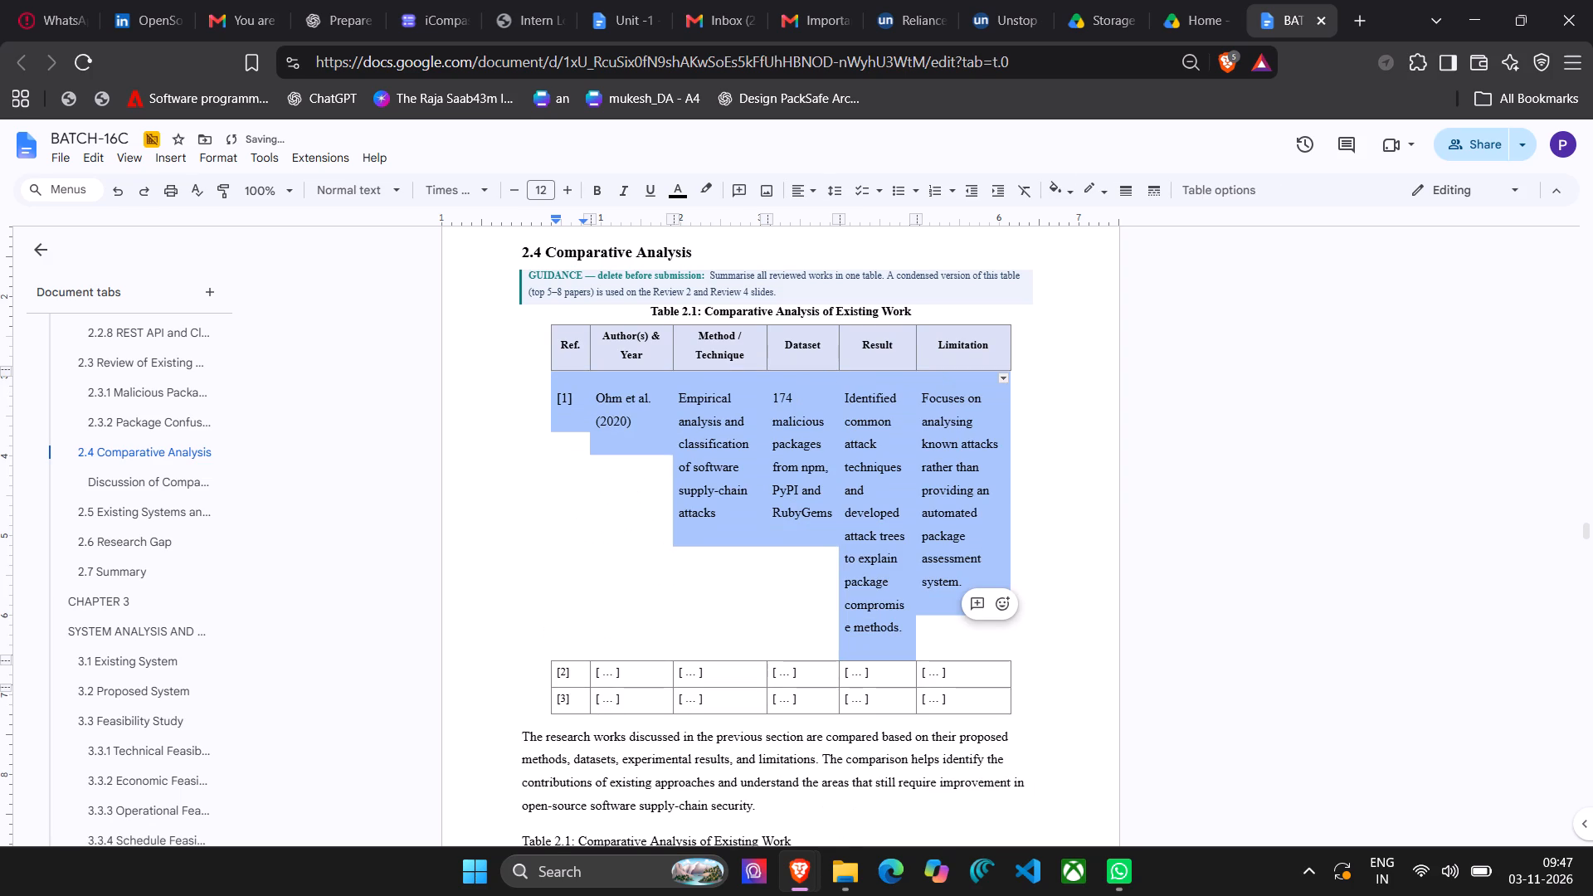
pyautogui.hotkey('ctrl', 'z')
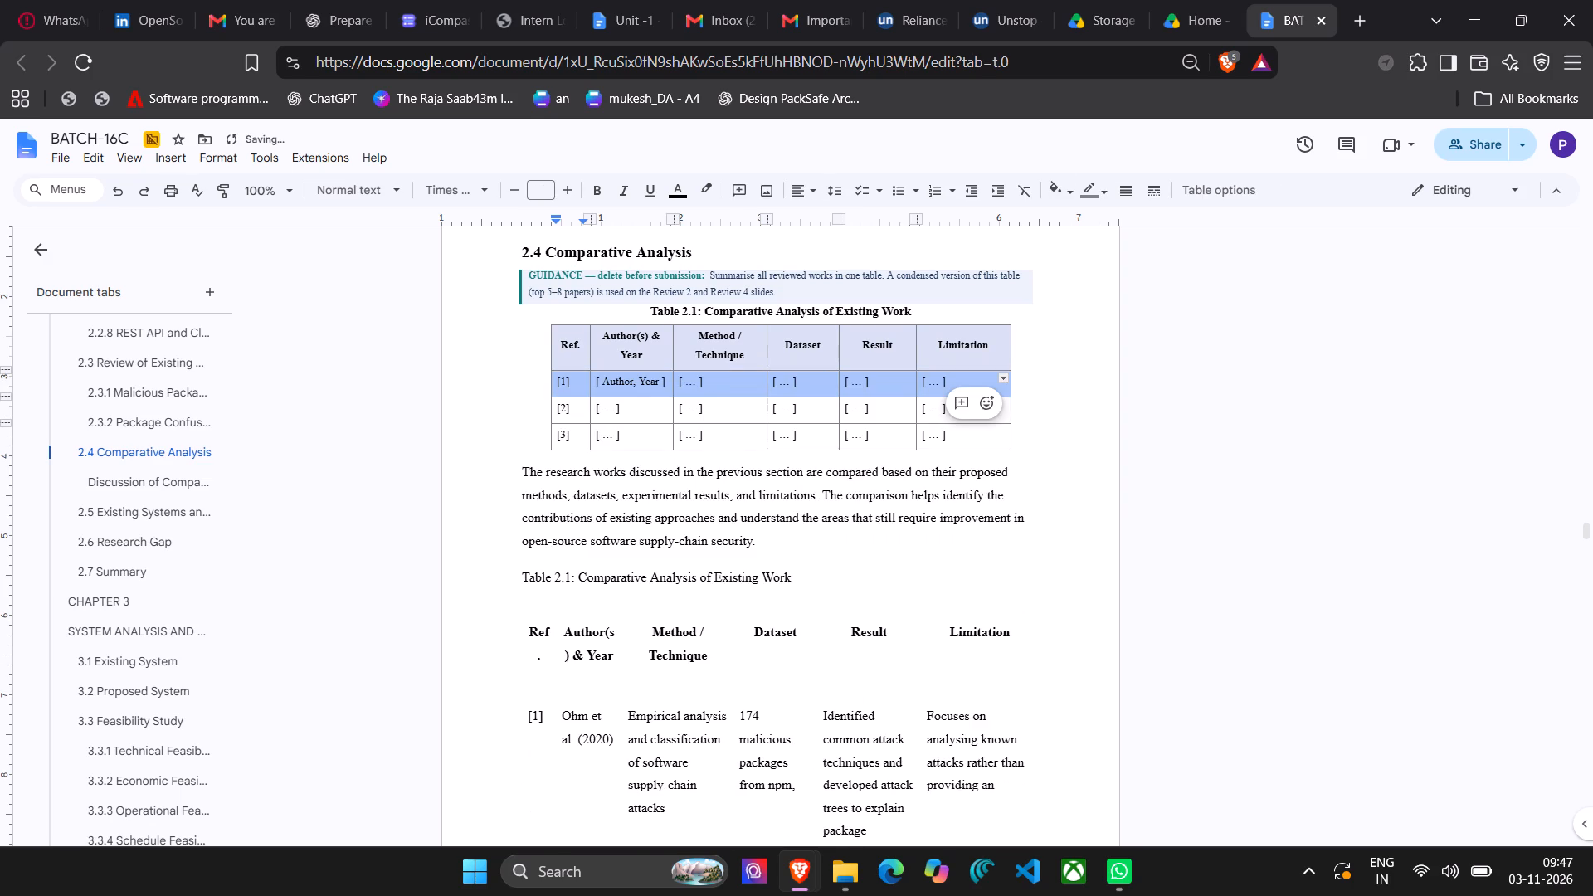
pyautogui.hotkey('ctrl', 'v')
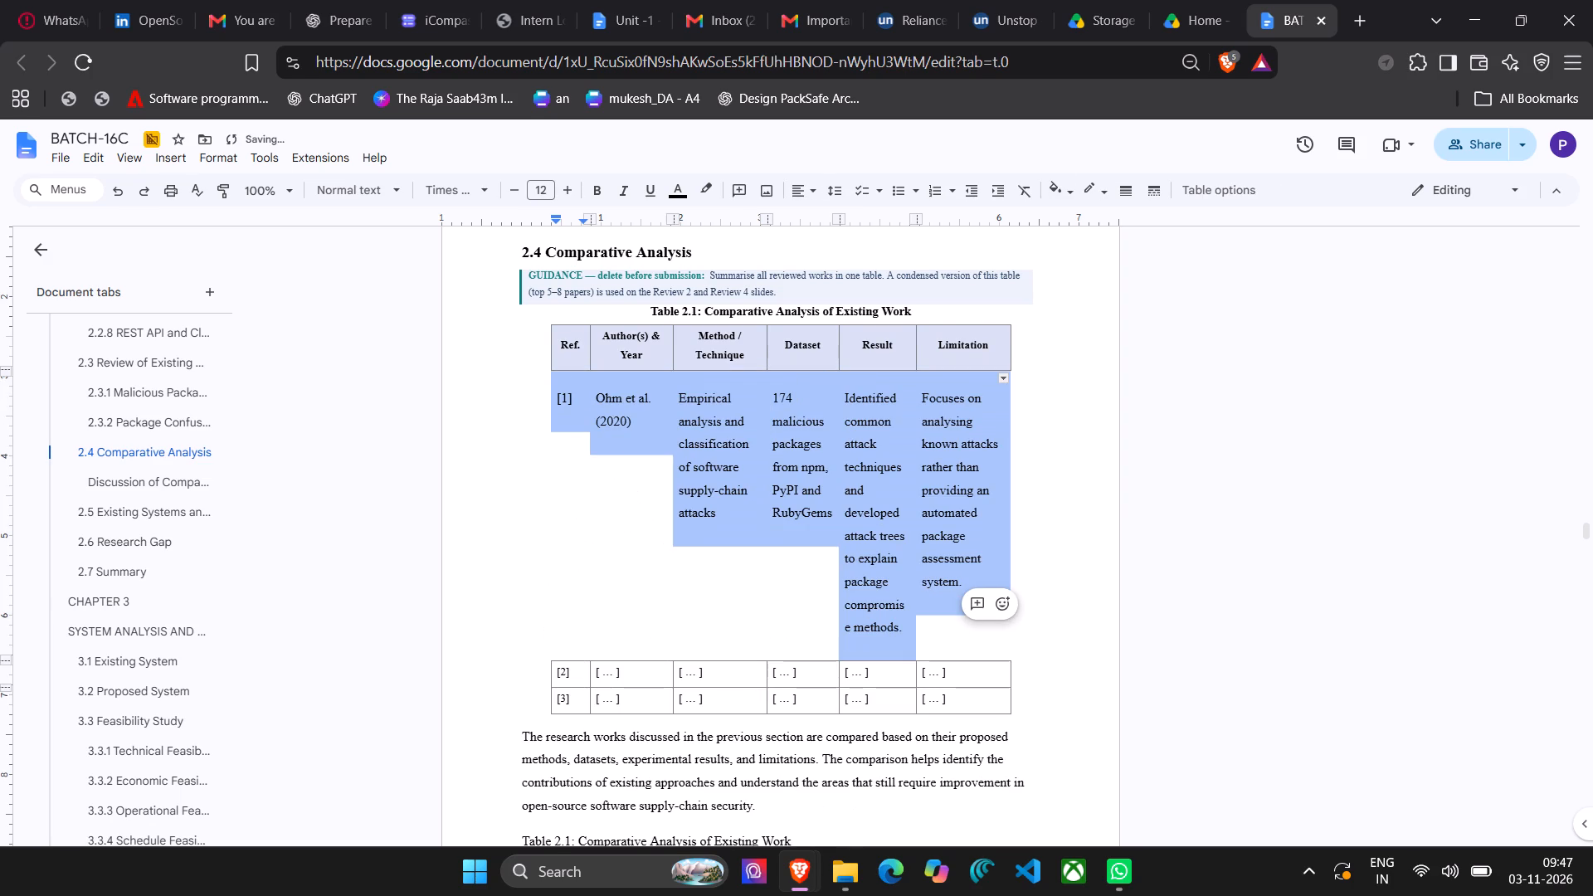
# Set the border width of the pasted row [1] in the bordered Table 2.1 to 0.5pt.
pyautogui.click(1125, 185)
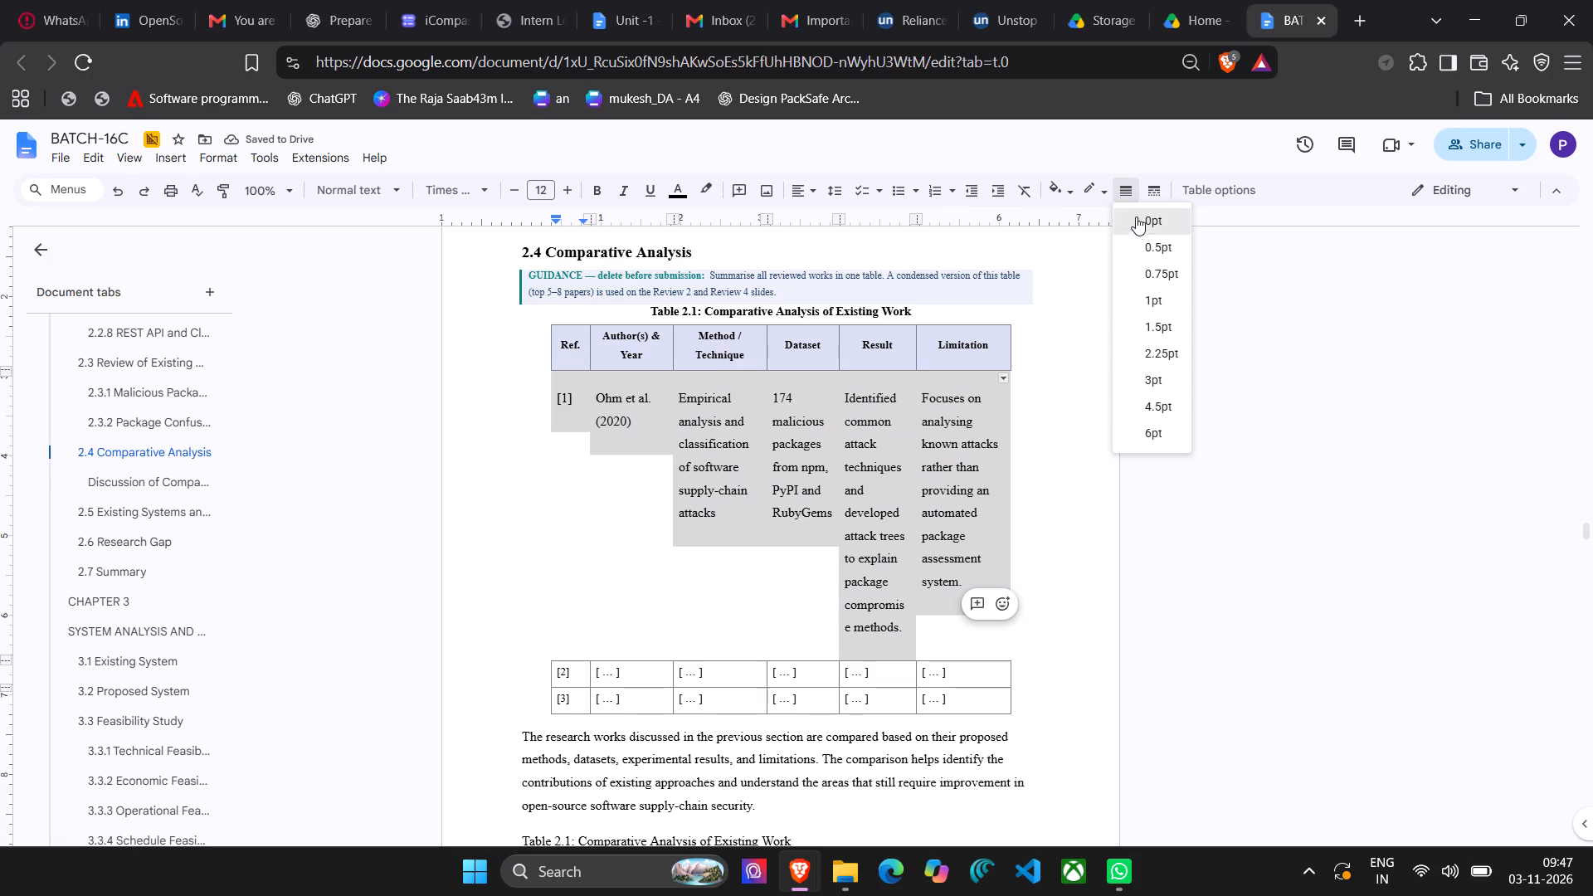
pyautogui.click(1146, 240)
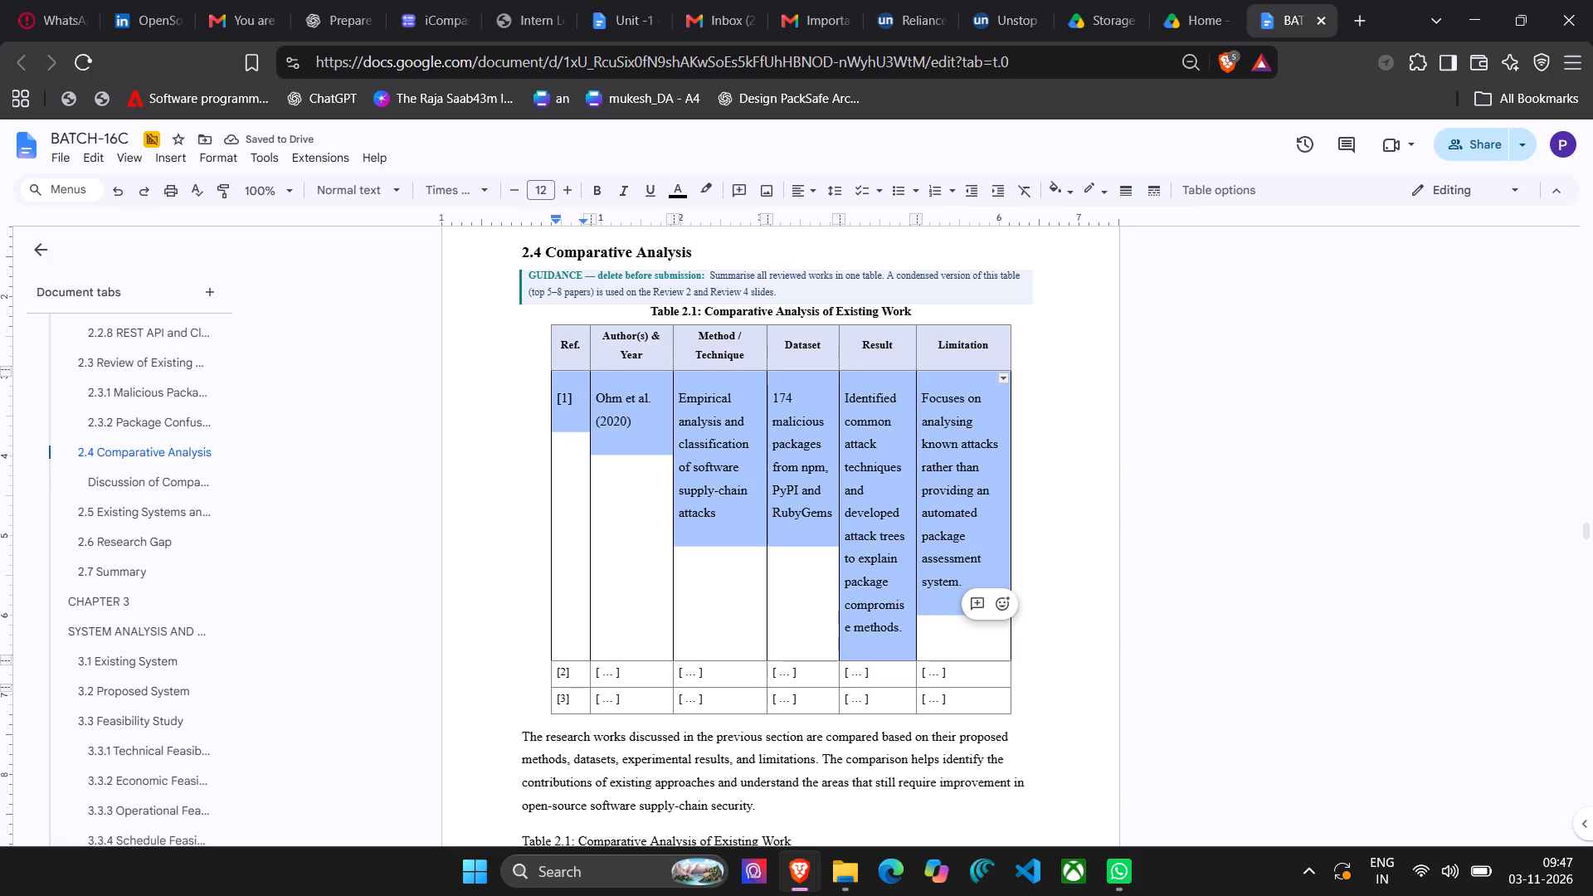
pyautogui.click(1211, 541)
pyautogui.scroll(-3, 1211, 541)
pyautogui.scroll(3, 1211, 541)
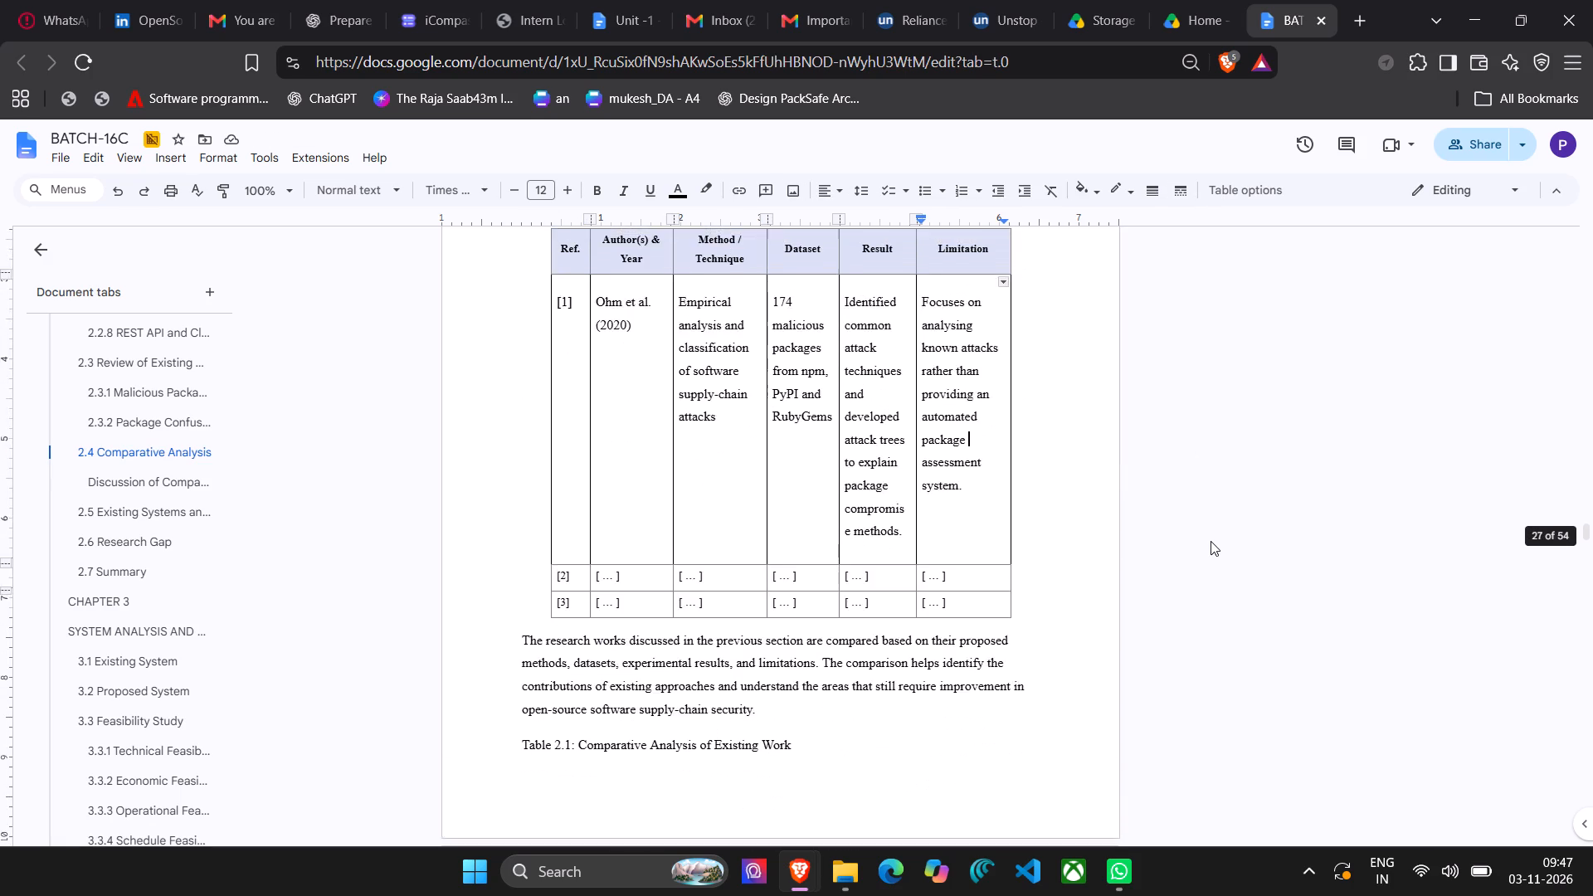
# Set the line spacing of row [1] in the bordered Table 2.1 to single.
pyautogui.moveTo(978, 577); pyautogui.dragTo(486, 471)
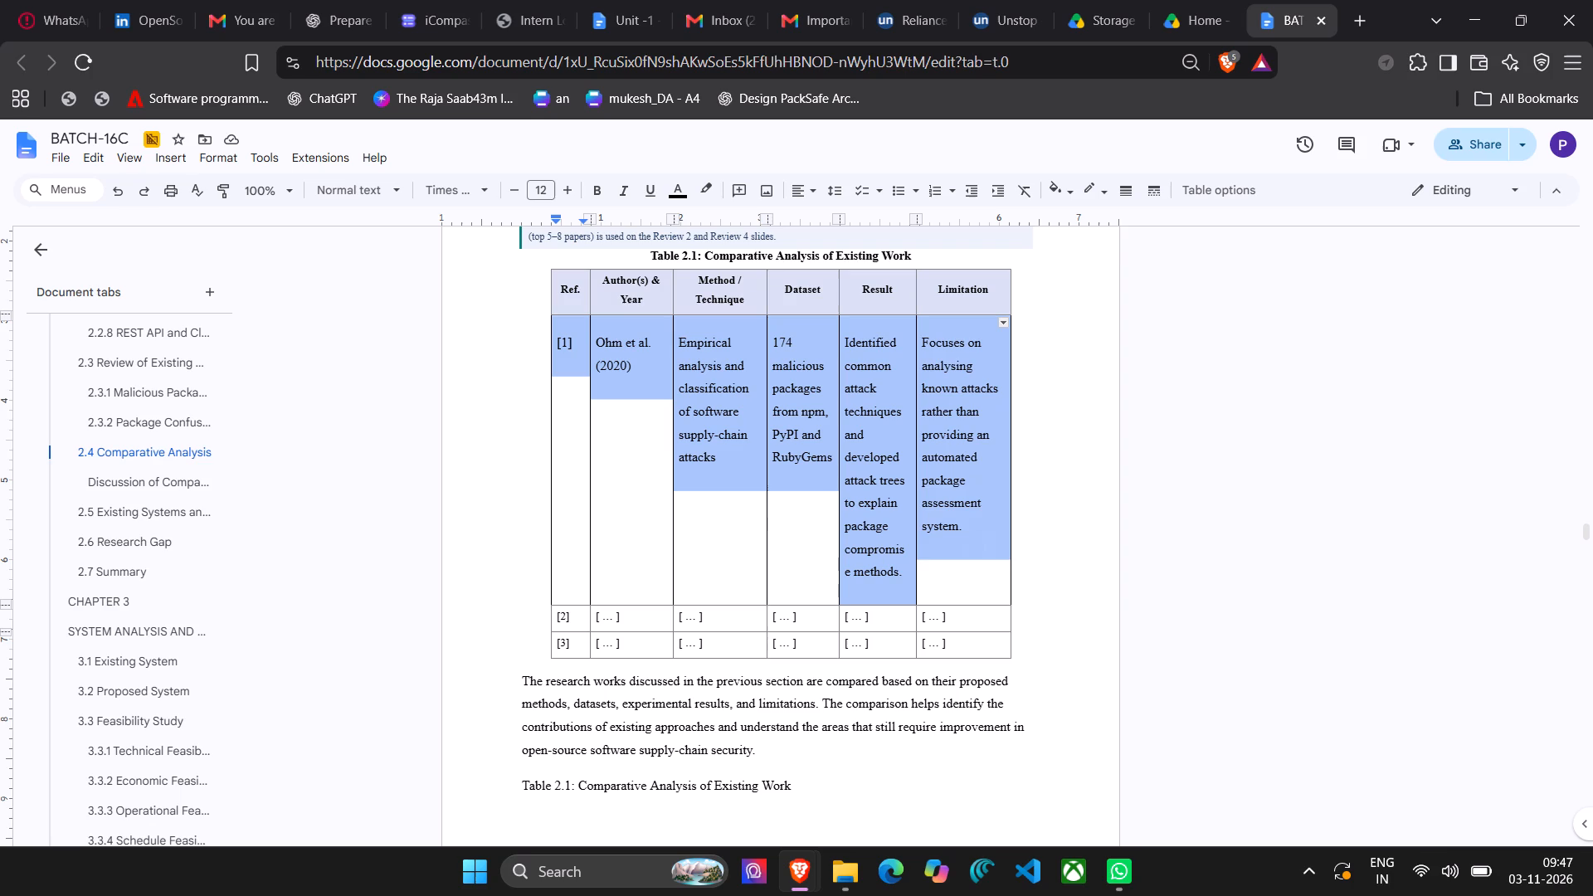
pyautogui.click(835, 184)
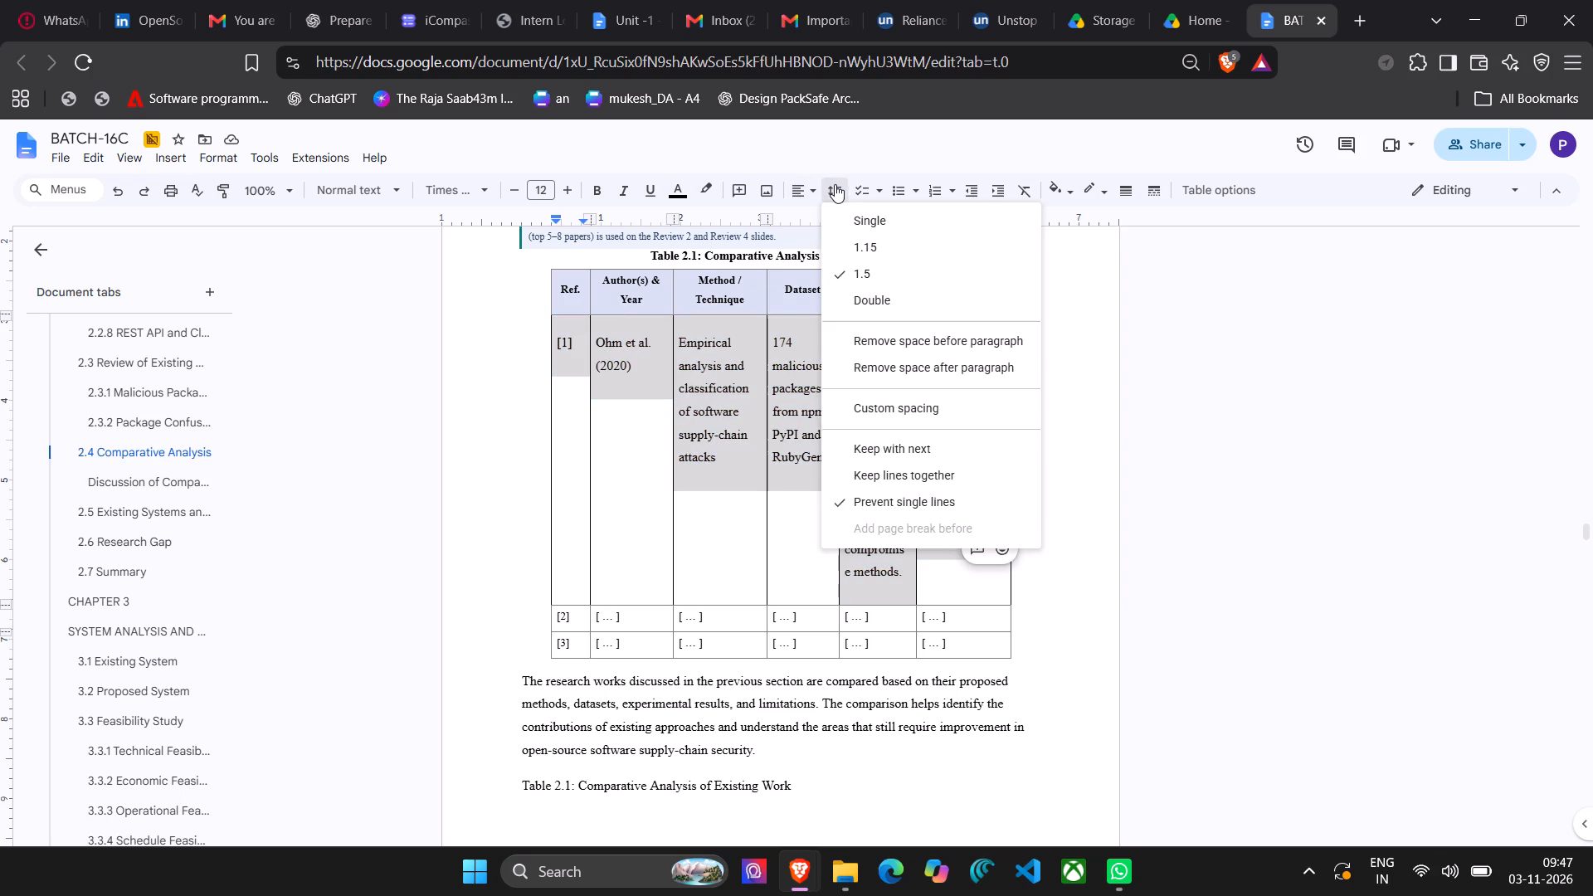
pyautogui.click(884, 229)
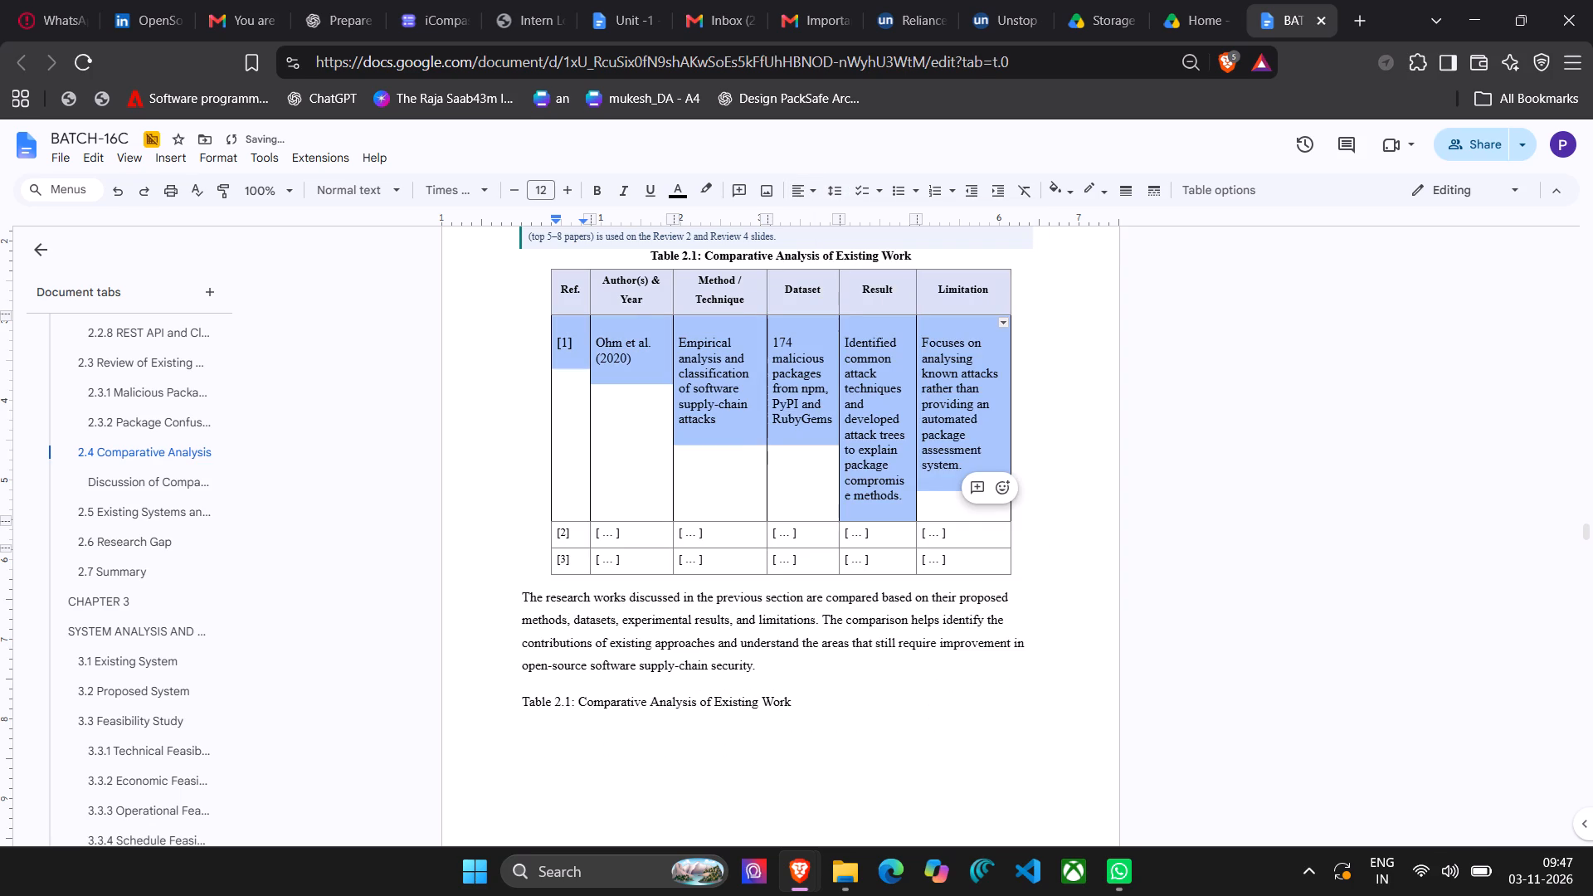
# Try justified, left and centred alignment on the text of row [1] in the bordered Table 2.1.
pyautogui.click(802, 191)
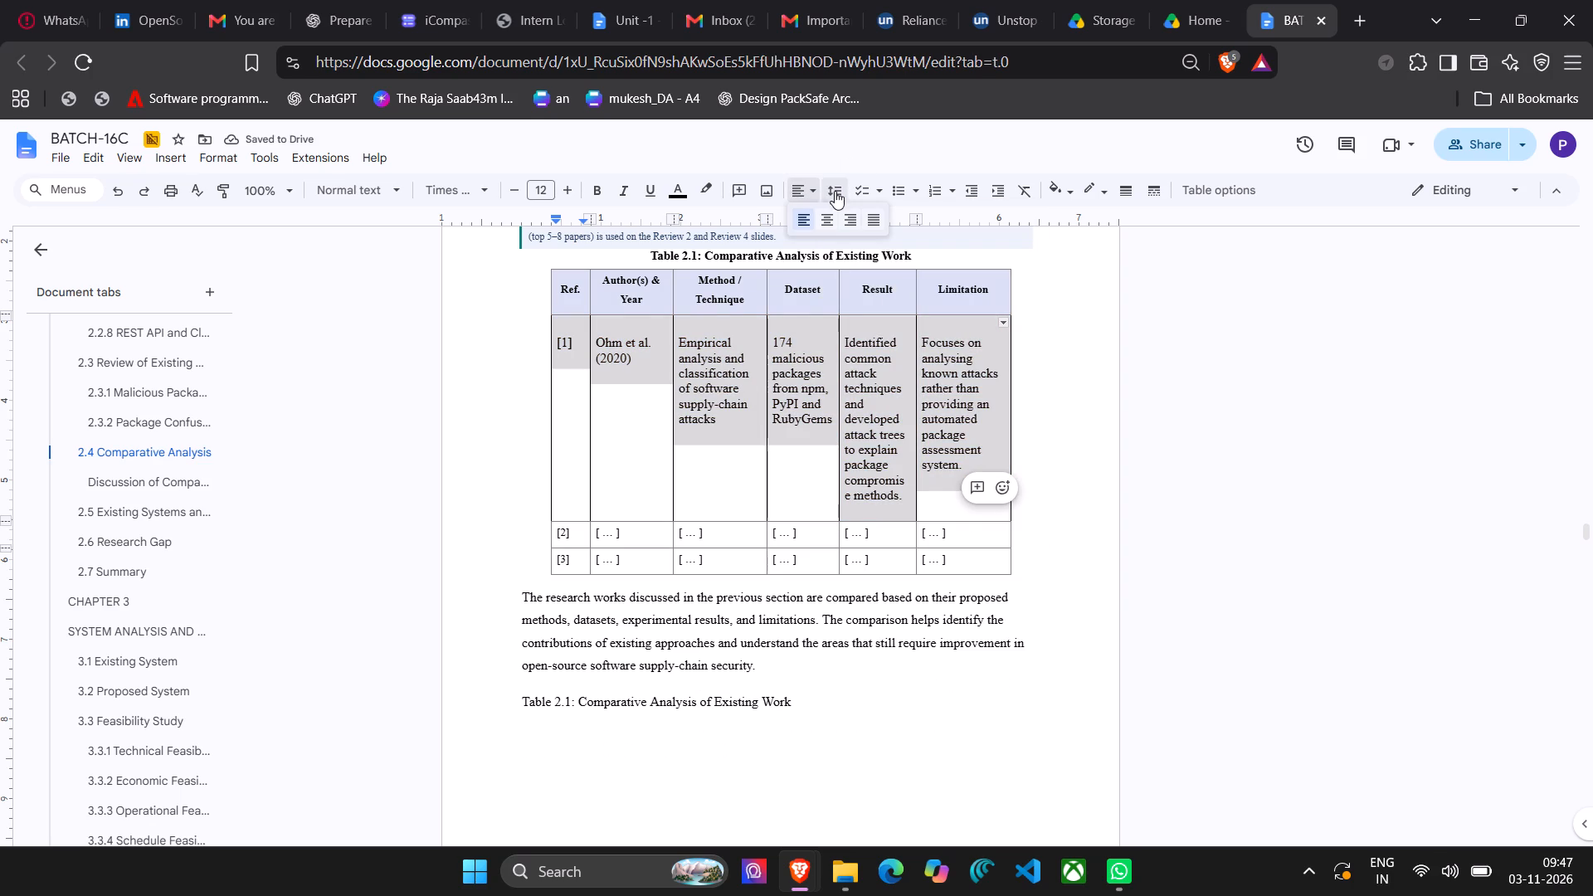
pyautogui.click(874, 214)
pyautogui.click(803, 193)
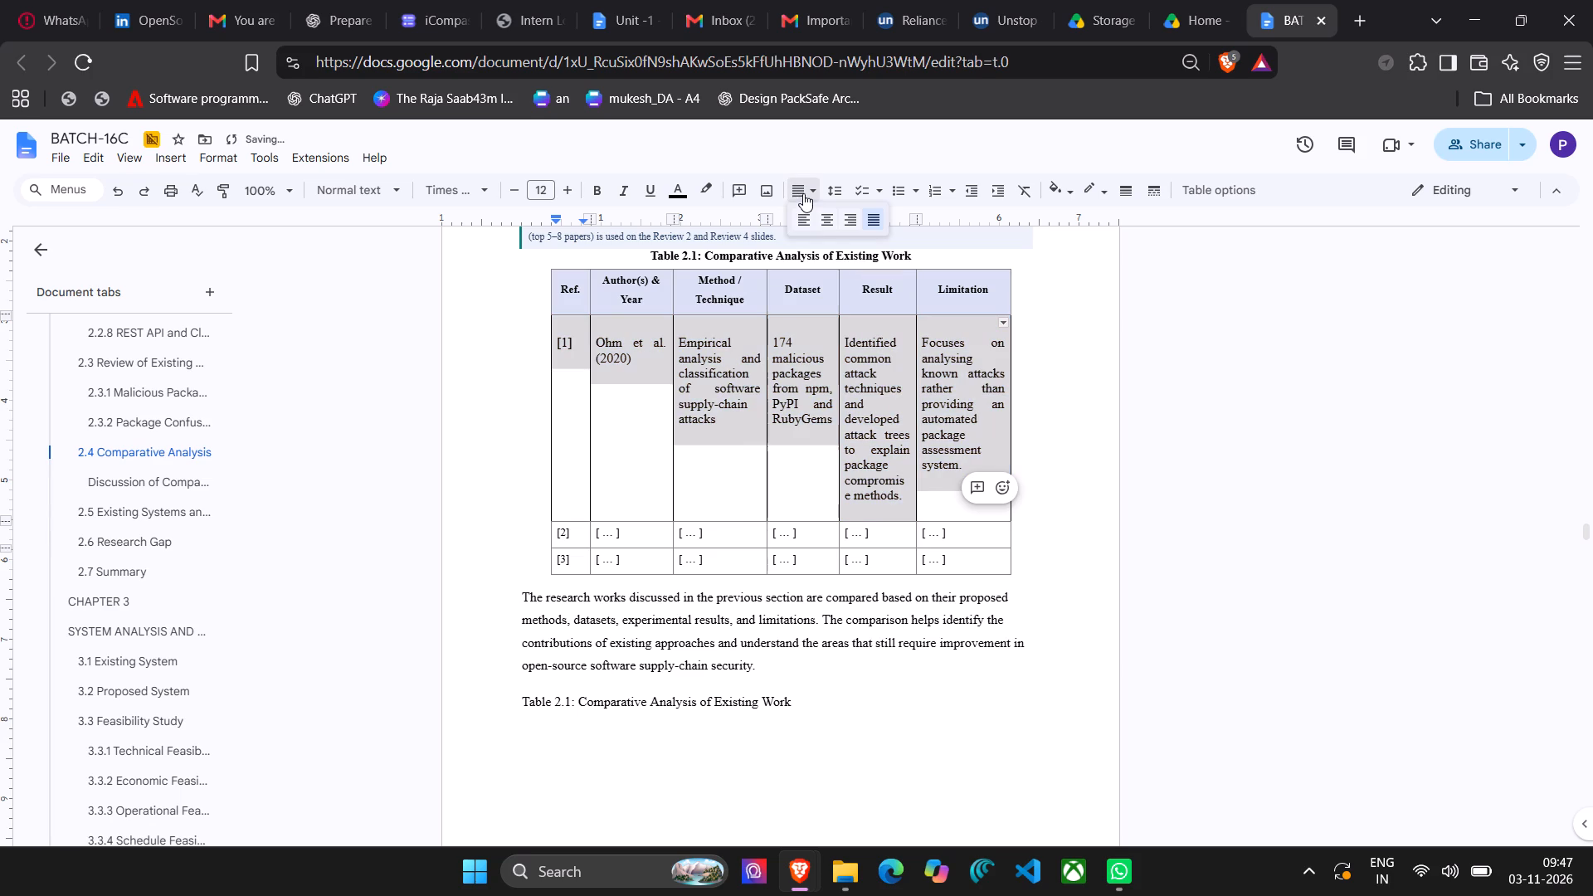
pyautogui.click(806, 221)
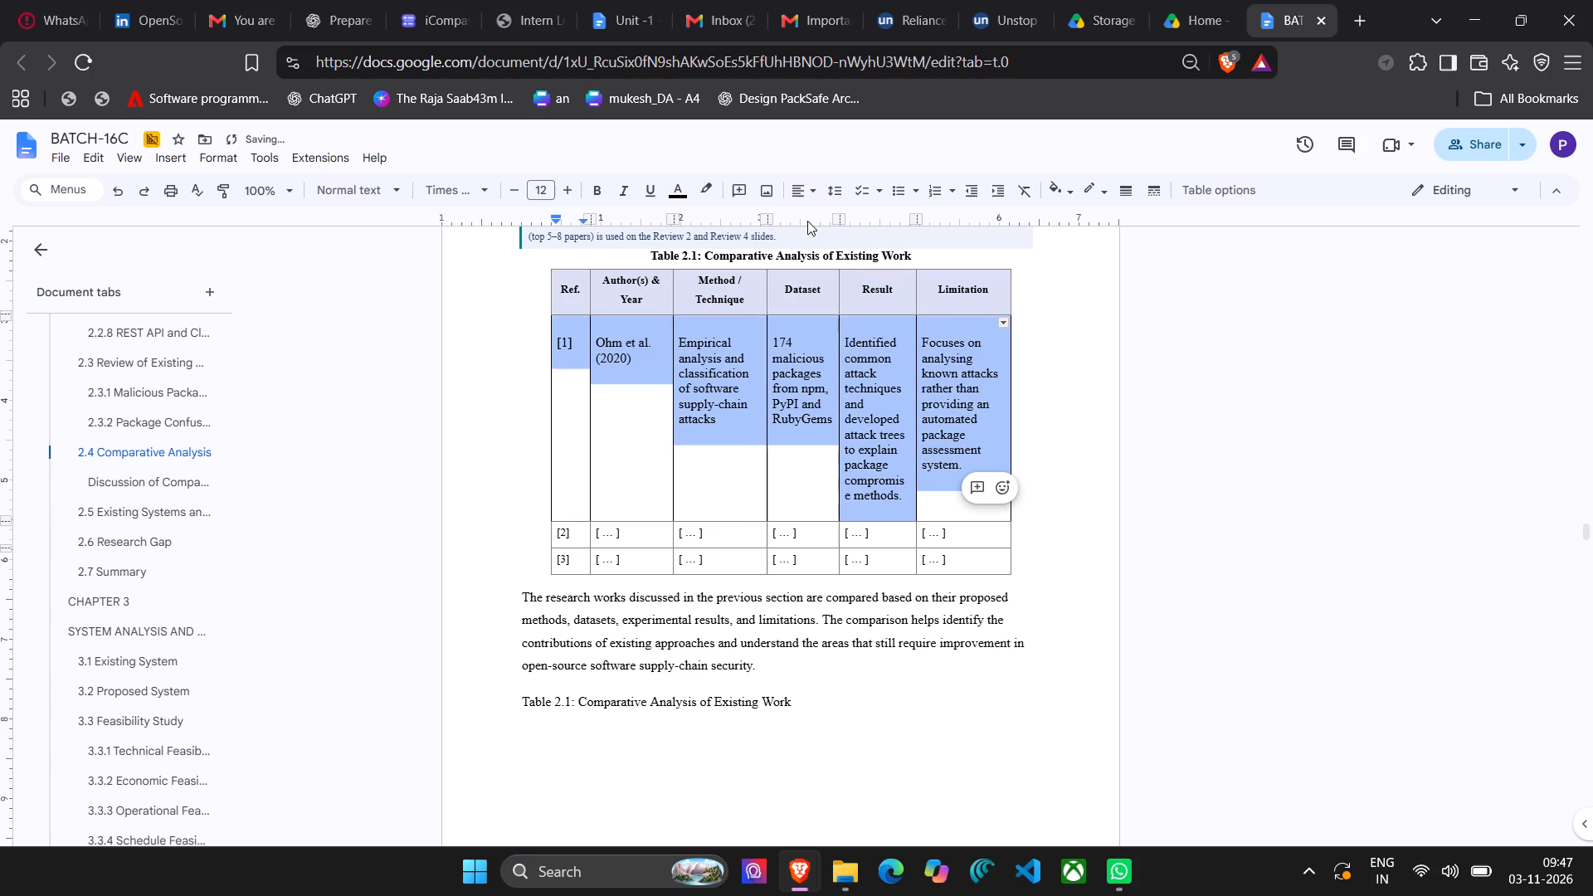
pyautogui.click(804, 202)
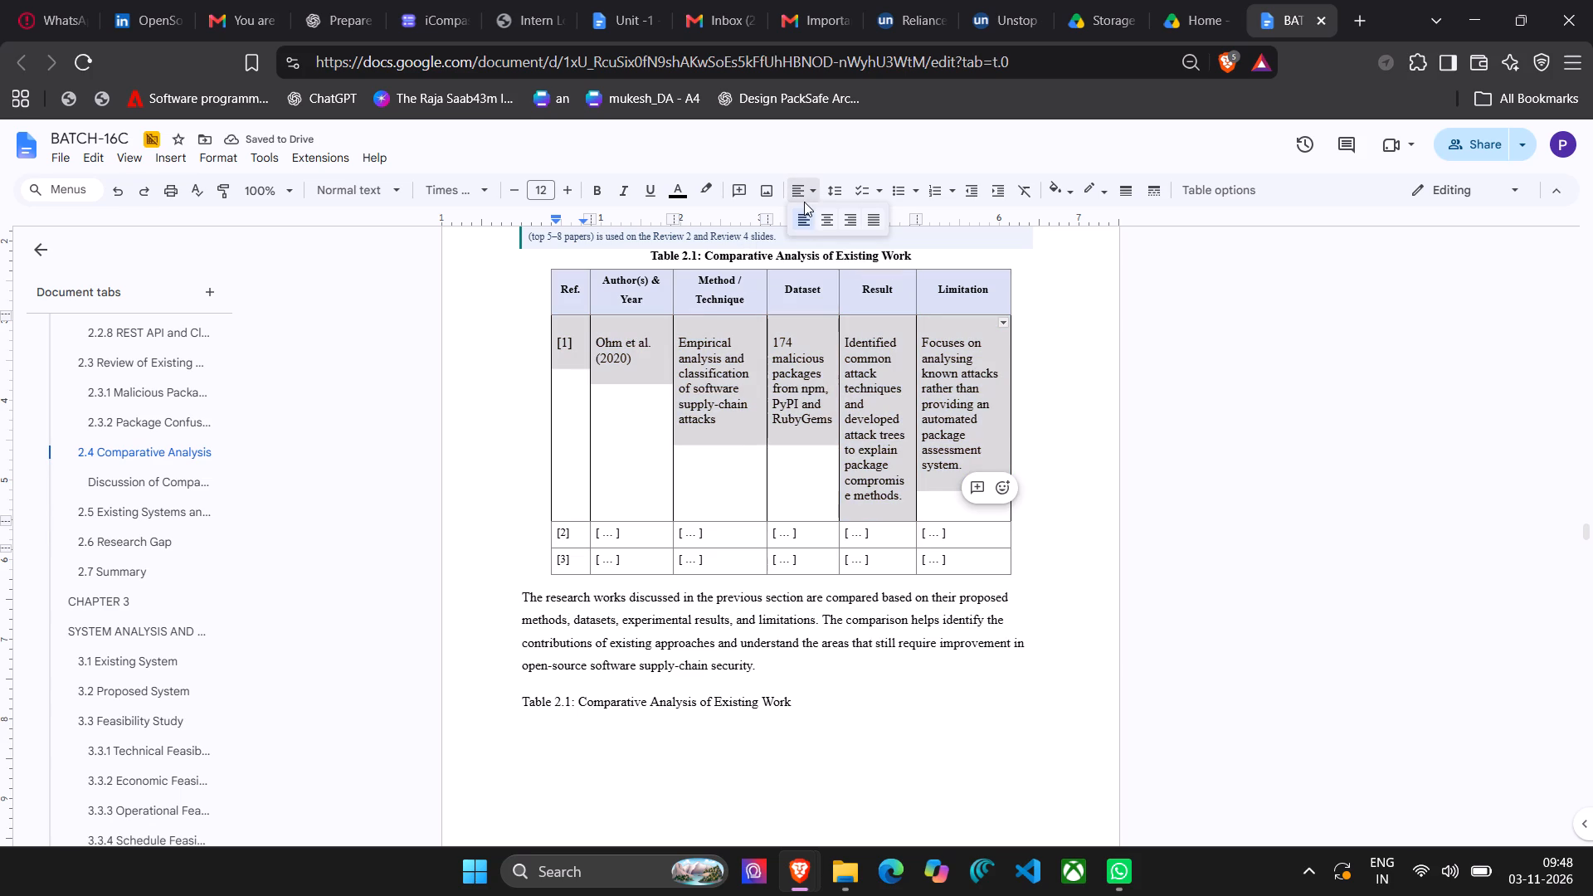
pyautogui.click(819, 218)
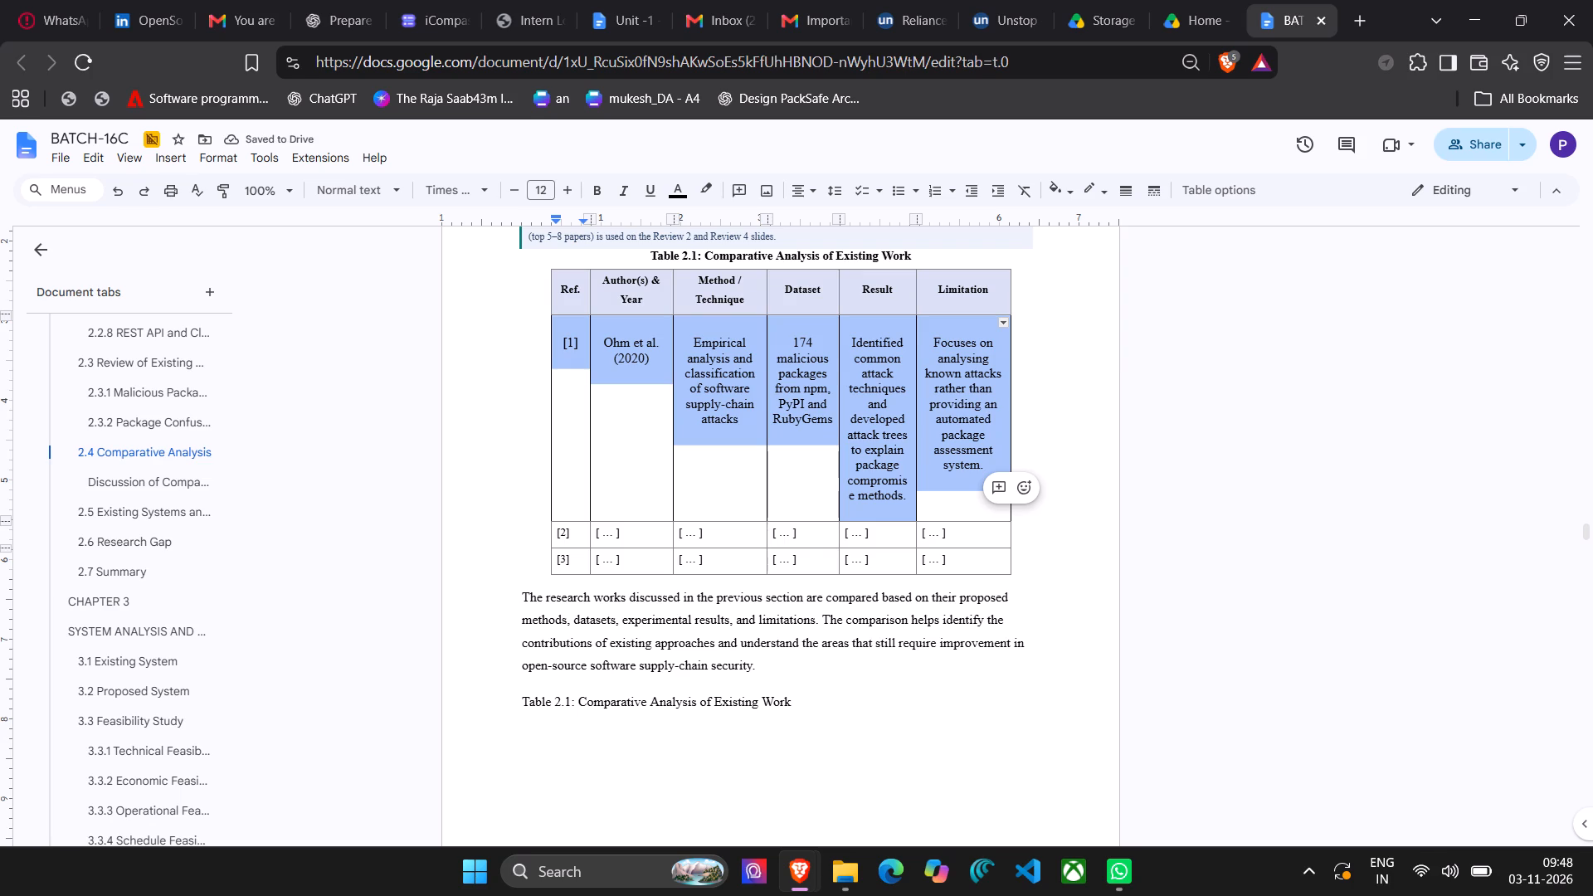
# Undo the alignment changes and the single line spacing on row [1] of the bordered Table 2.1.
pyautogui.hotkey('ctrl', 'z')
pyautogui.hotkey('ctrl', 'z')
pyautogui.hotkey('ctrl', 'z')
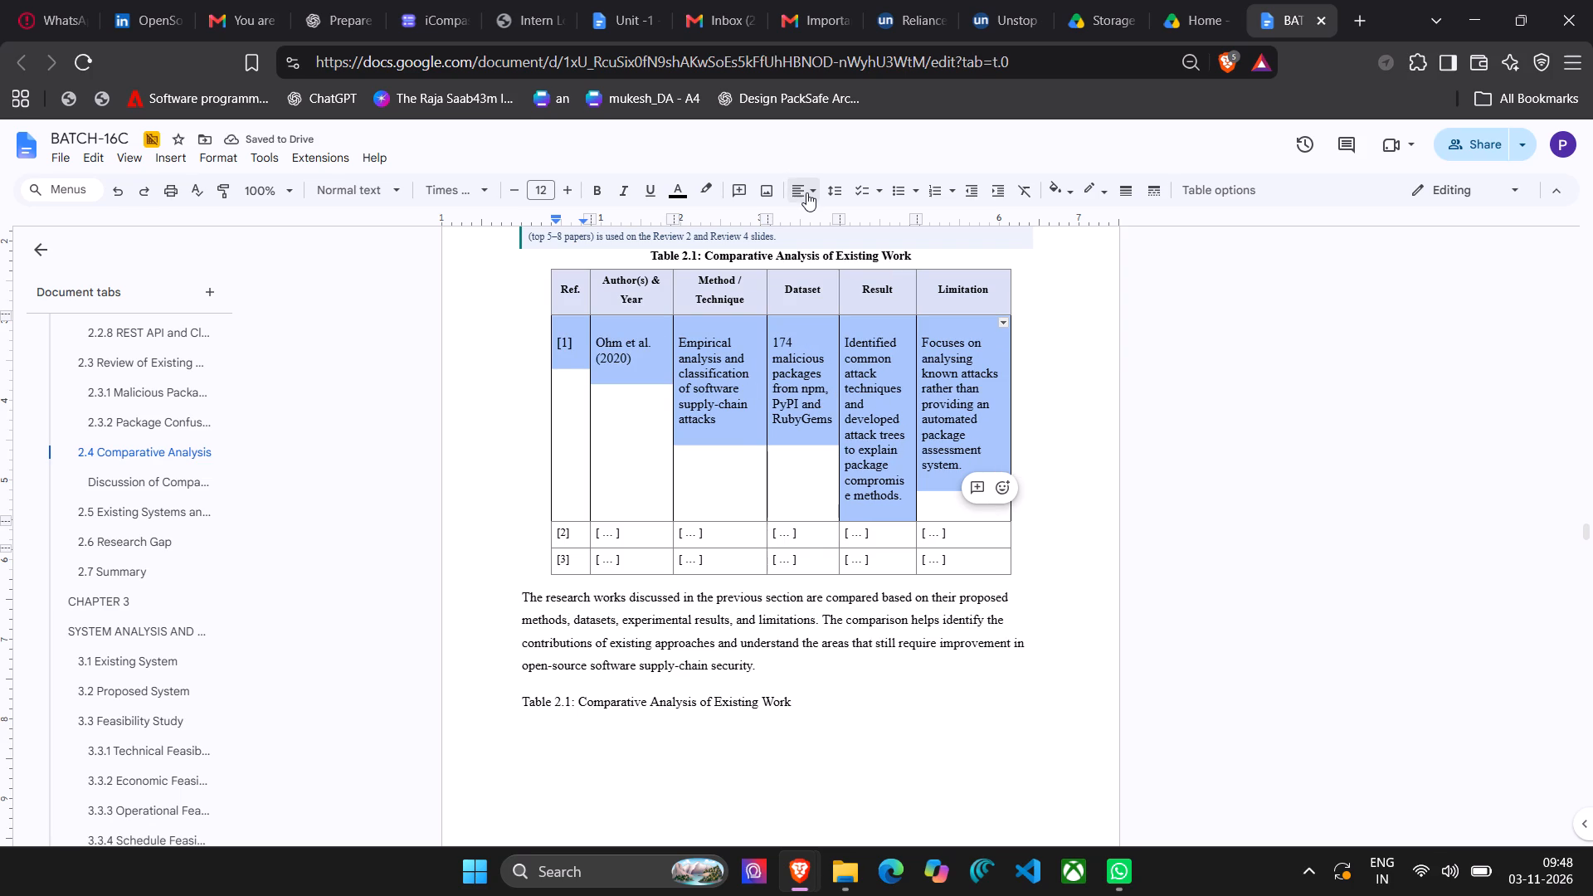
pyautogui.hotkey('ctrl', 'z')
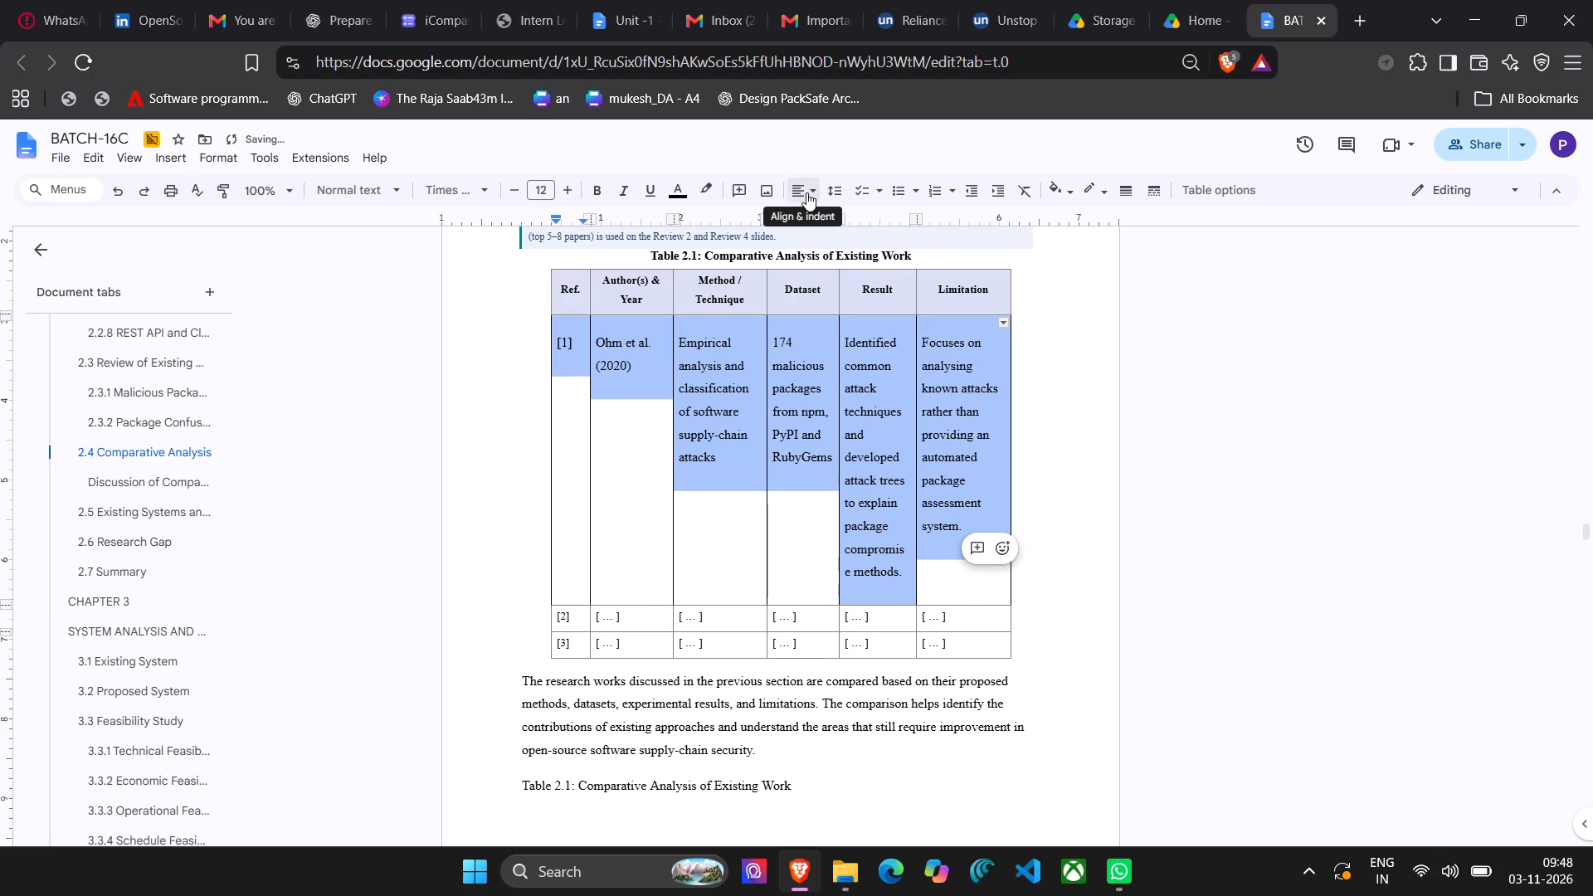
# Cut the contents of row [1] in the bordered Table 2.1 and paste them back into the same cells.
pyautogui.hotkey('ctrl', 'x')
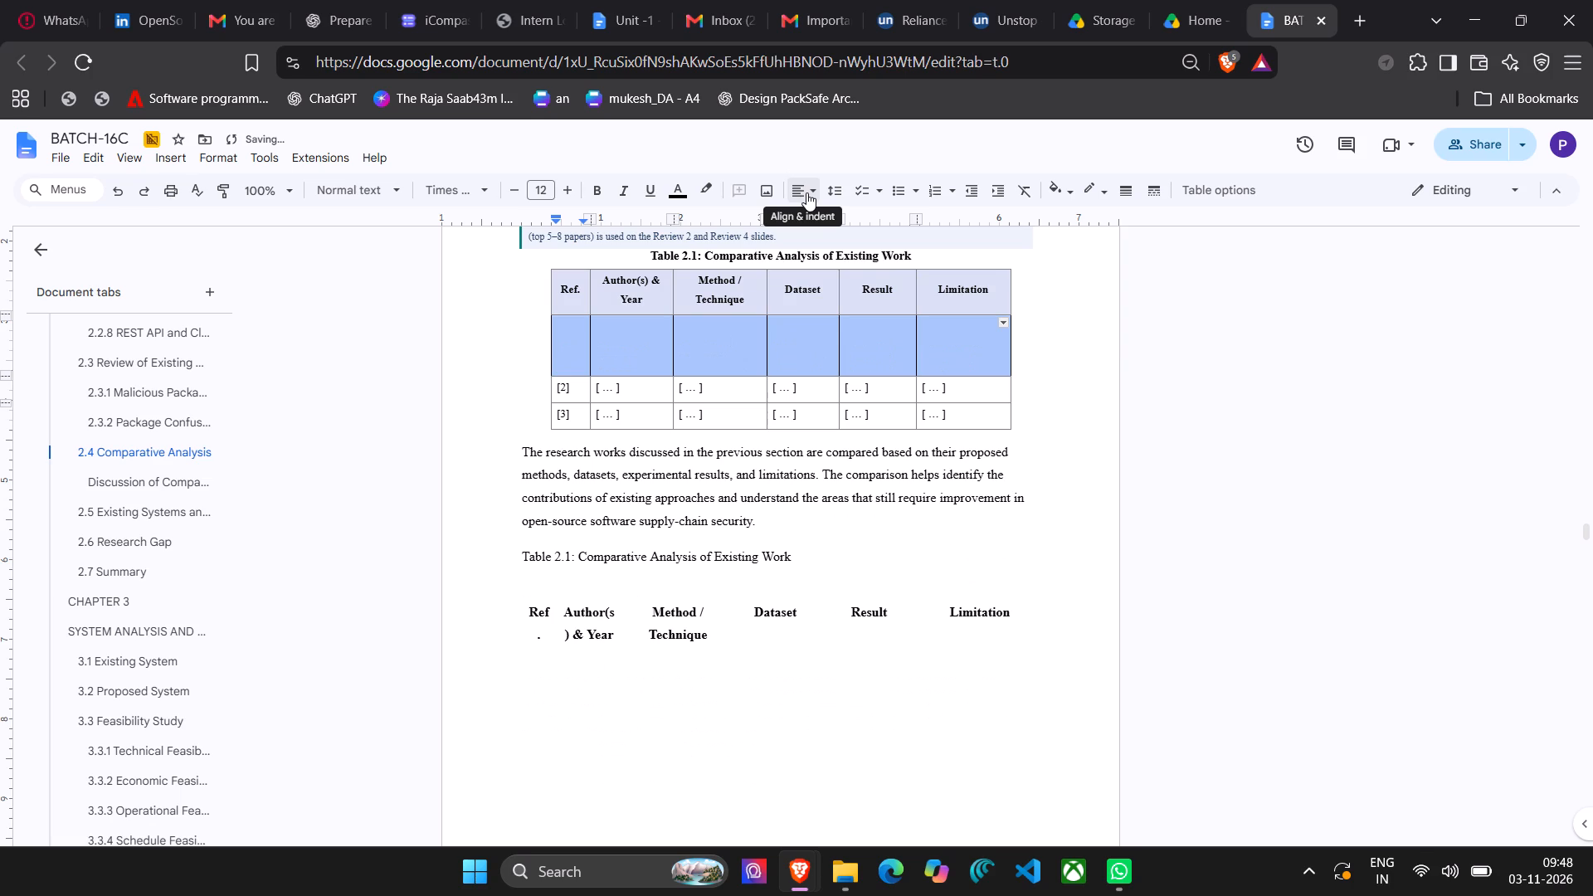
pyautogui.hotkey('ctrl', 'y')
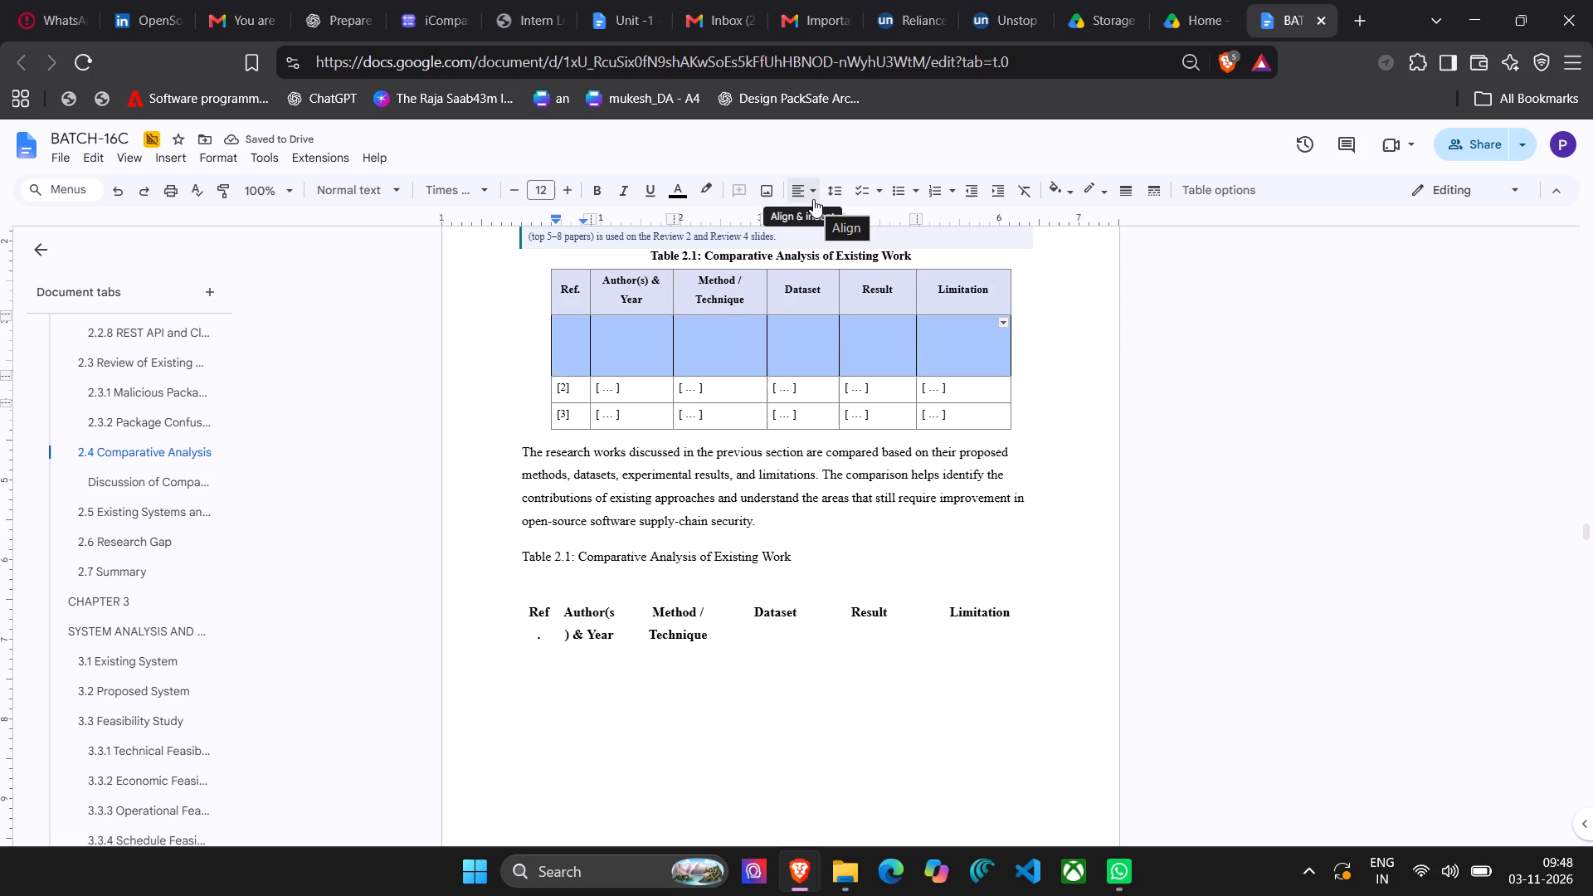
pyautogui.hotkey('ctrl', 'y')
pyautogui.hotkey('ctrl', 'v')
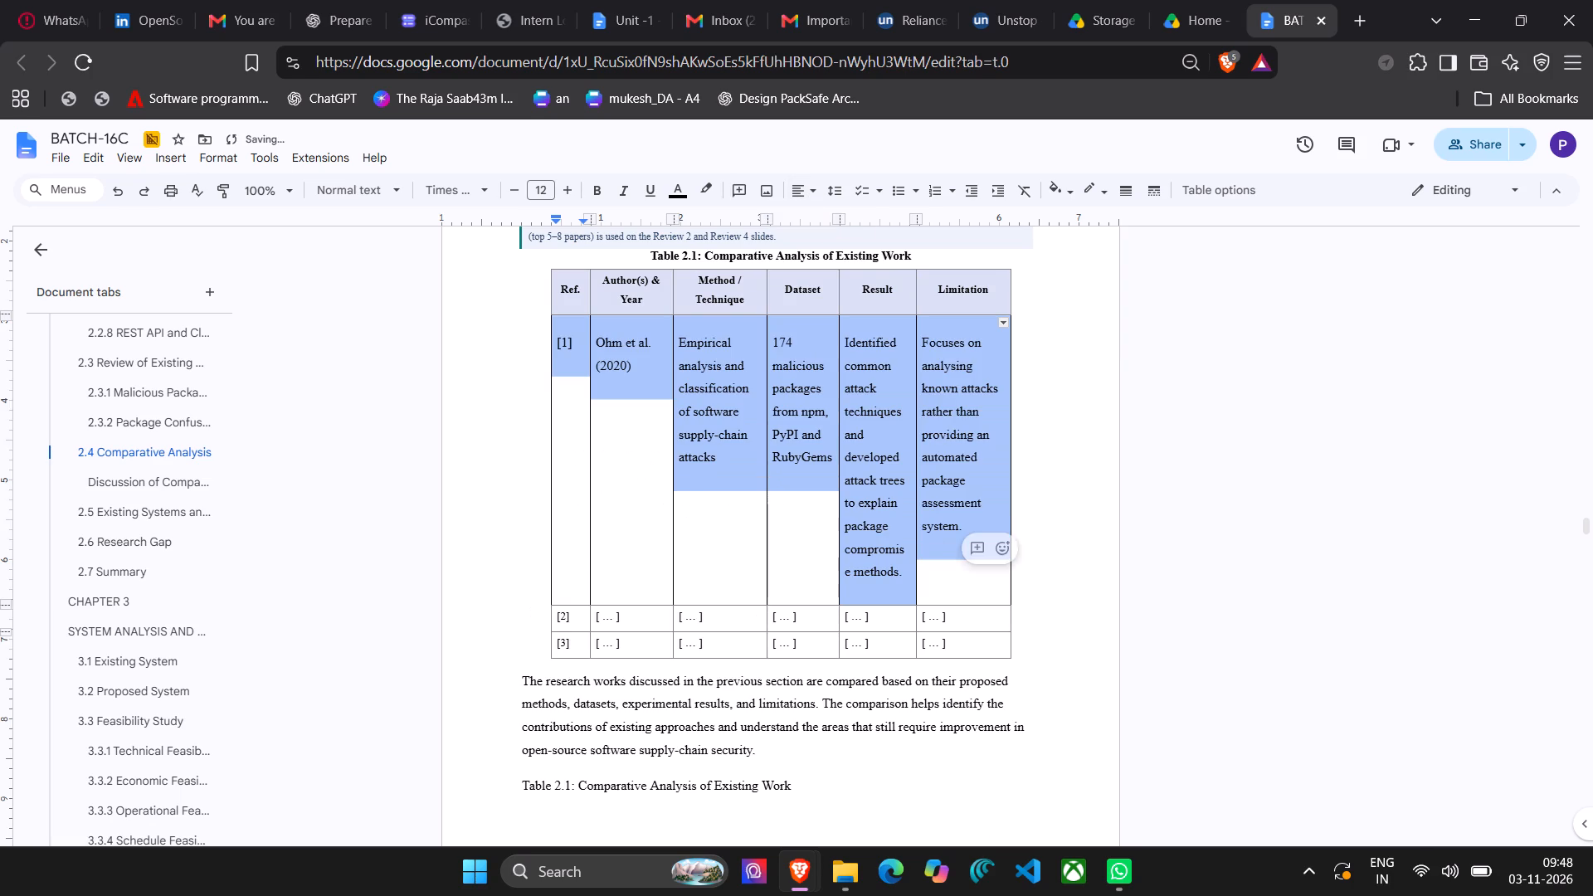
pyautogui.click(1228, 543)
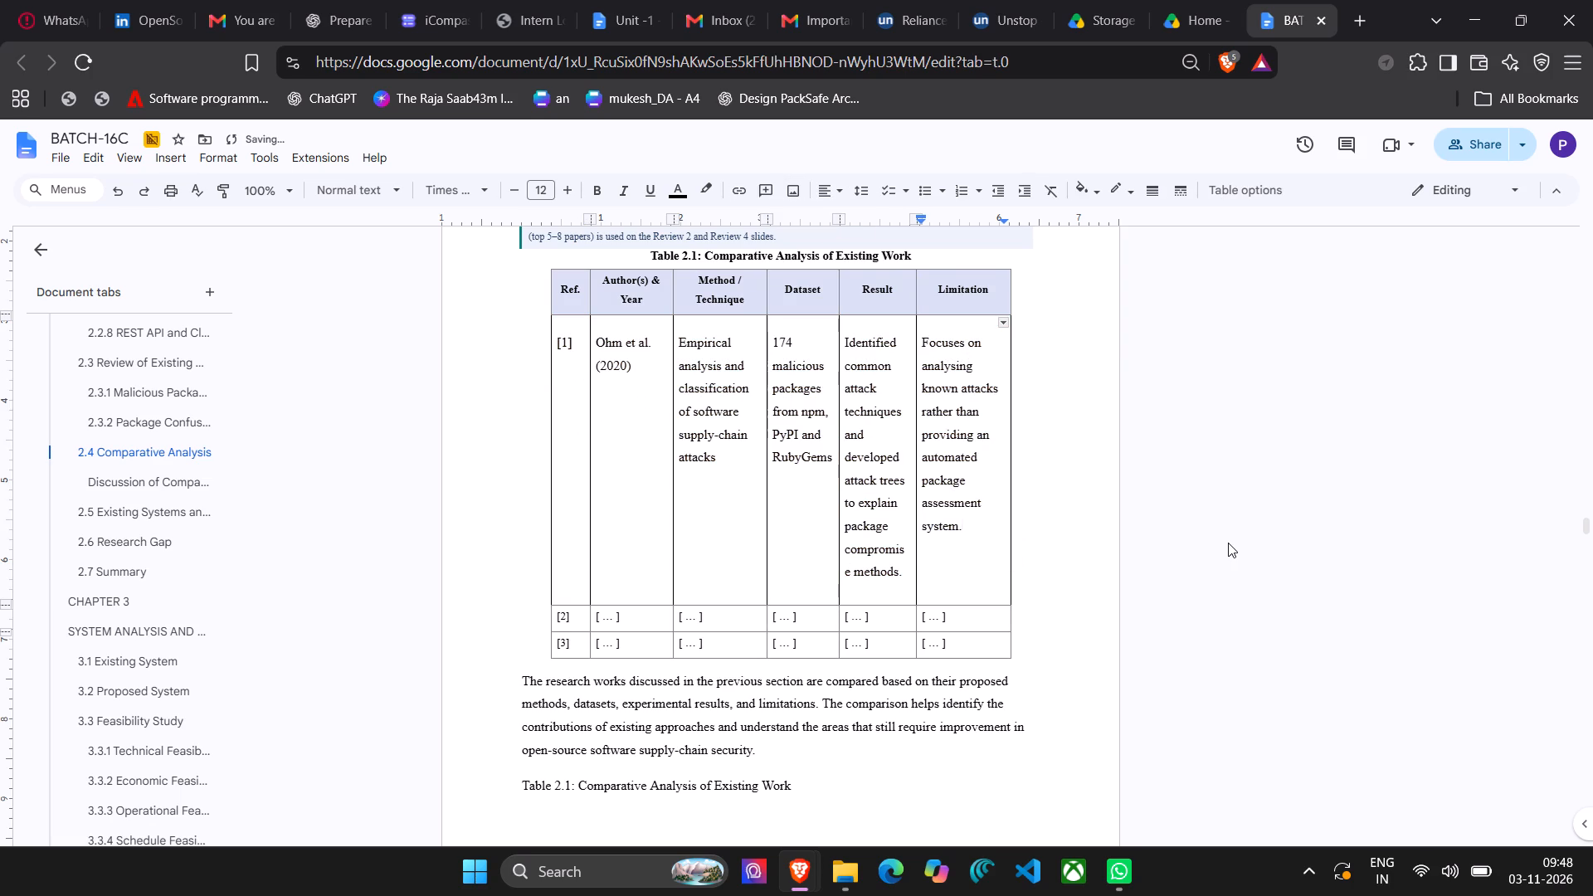
# Check the border width settings of the header cells and row [1] in the bordered Table 2.1.
pyautogui.scroll(2, 747, 548)
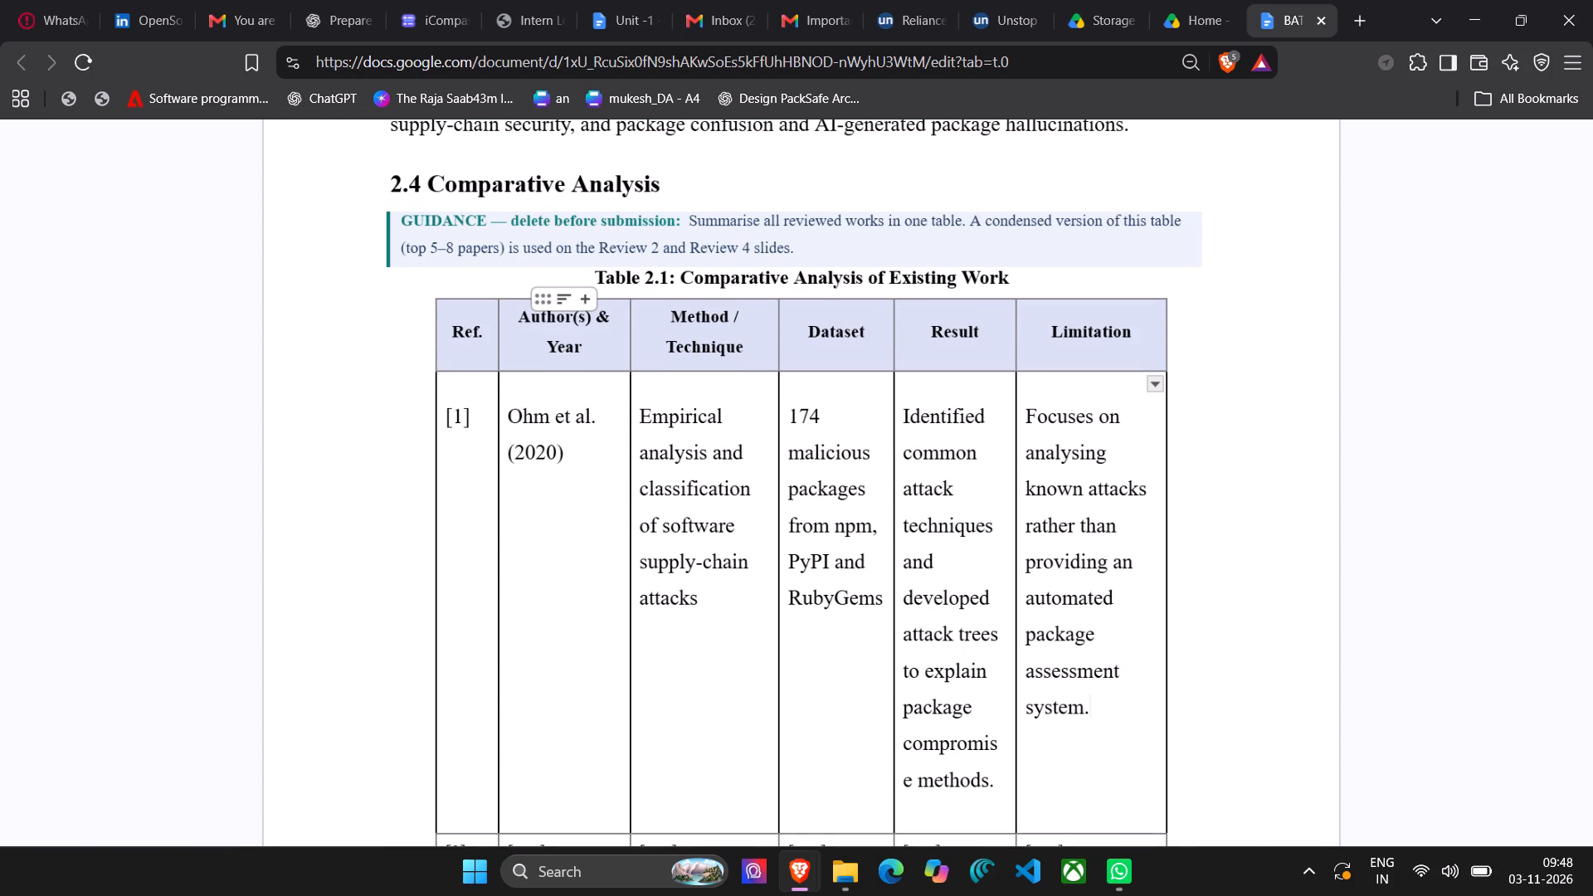
pyautogui.click(576, 334)
pyautogui.click(639, 305)
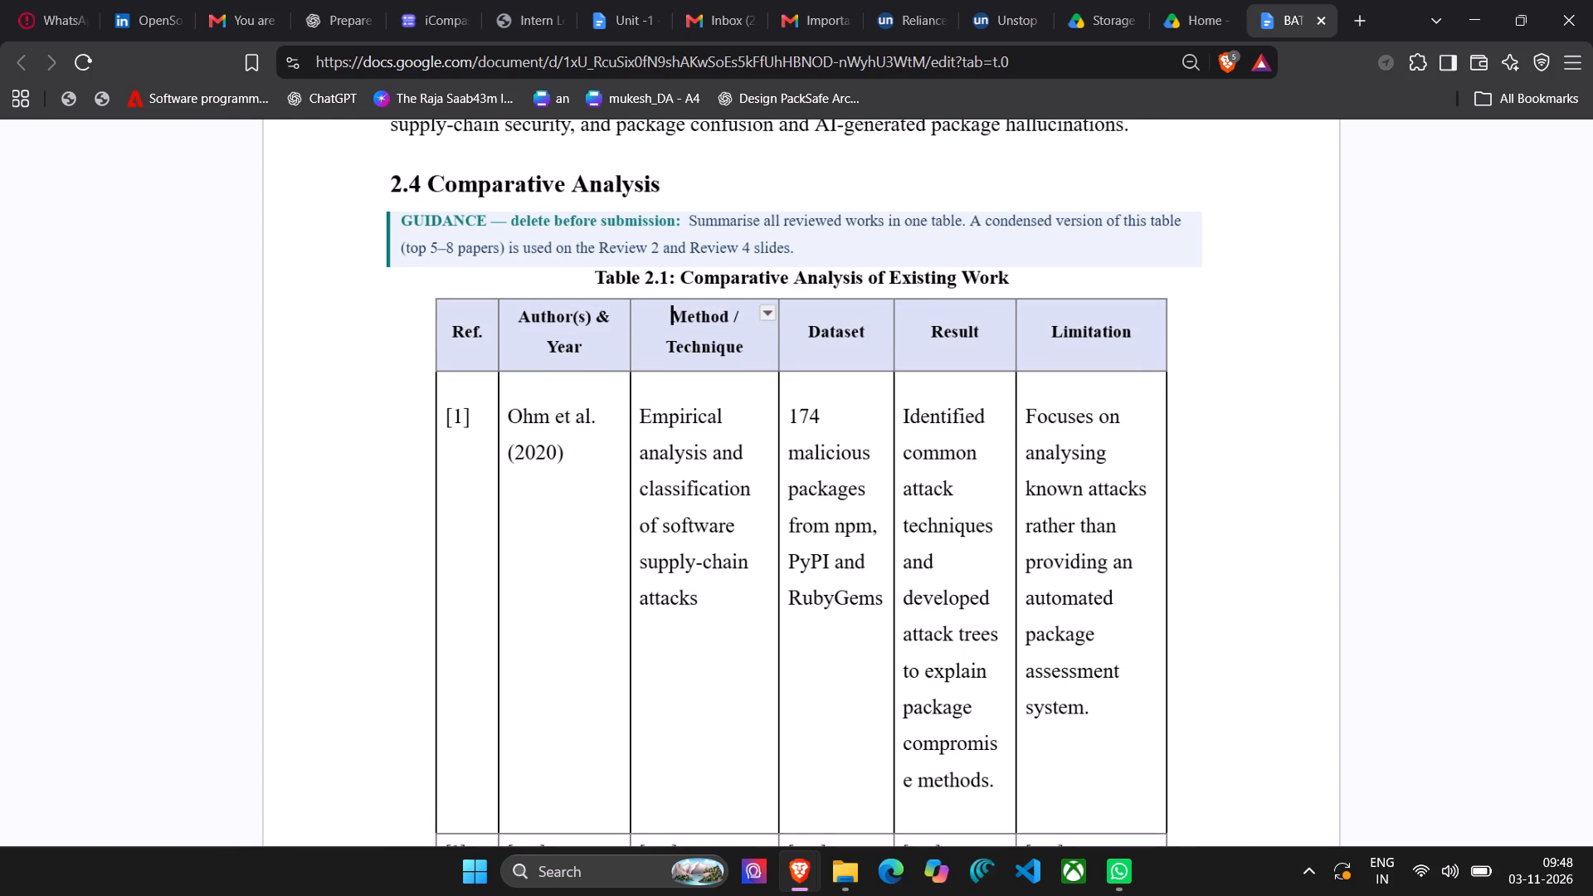
pyautogui.moveTo(641, 315); pyautogui.dragTo(815, 348)
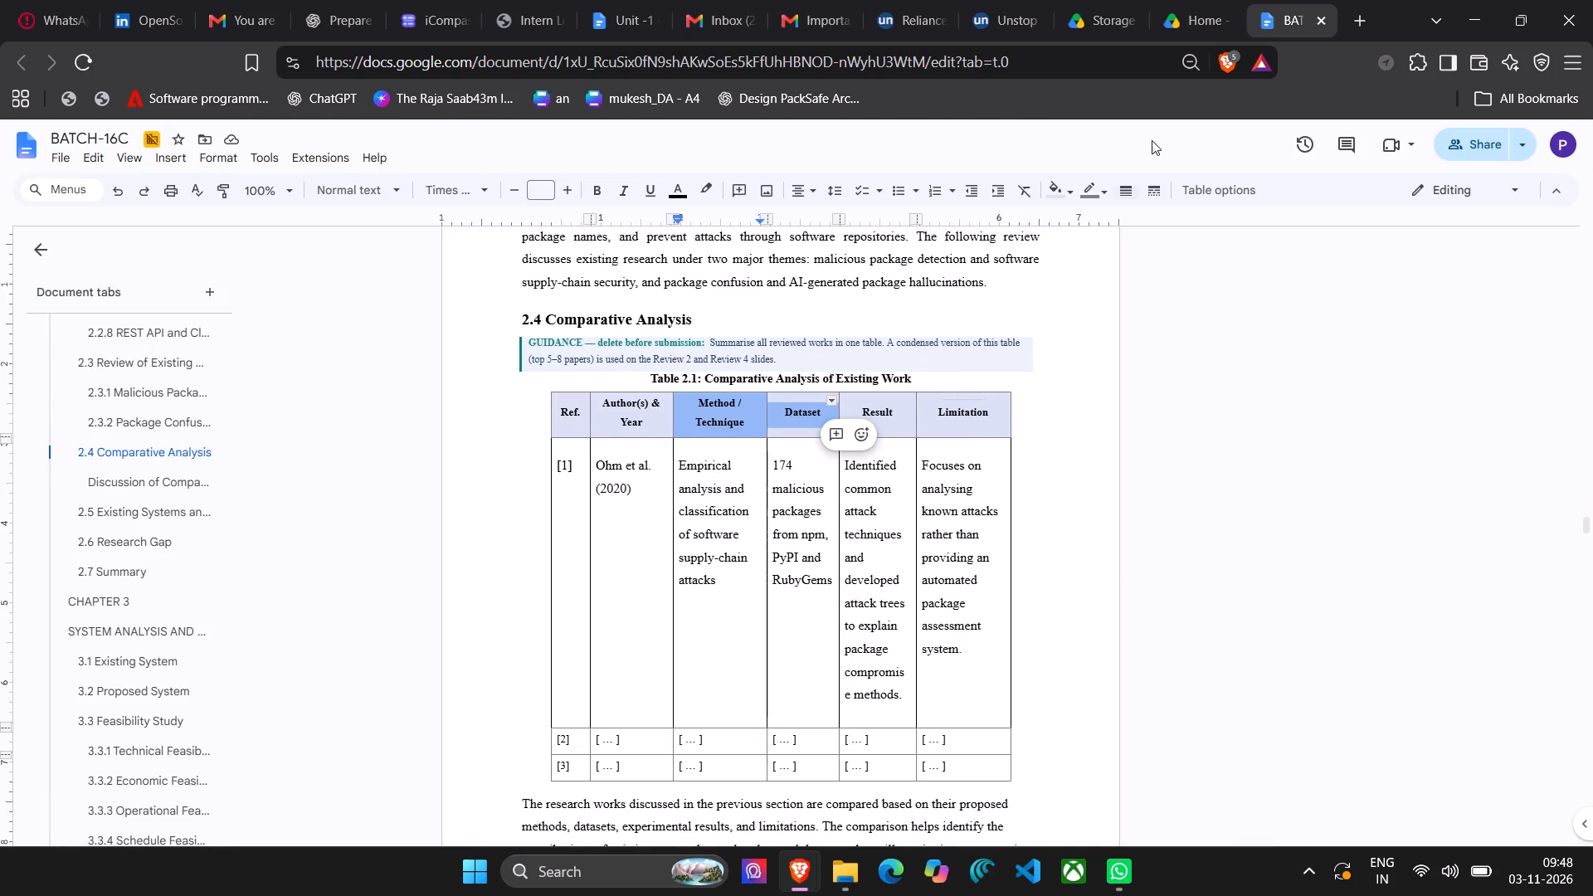
pyautogui.click(1122, 190)
pyautogui.click(769, 523)
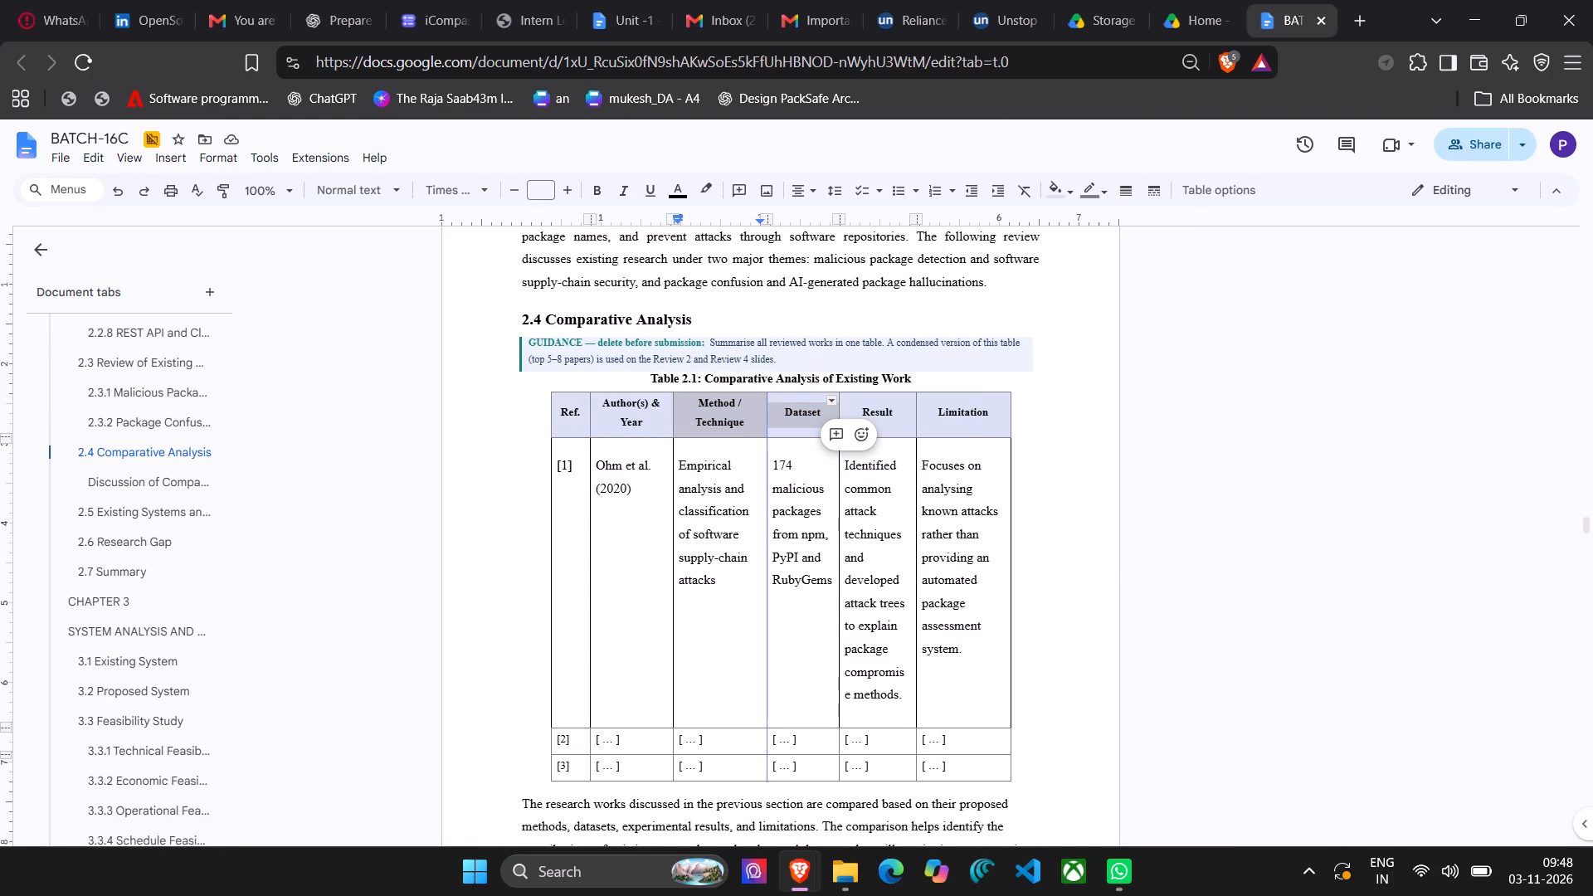
pyautogui.moveTo(582, 492); pyautogui.dragTo(994, 595)
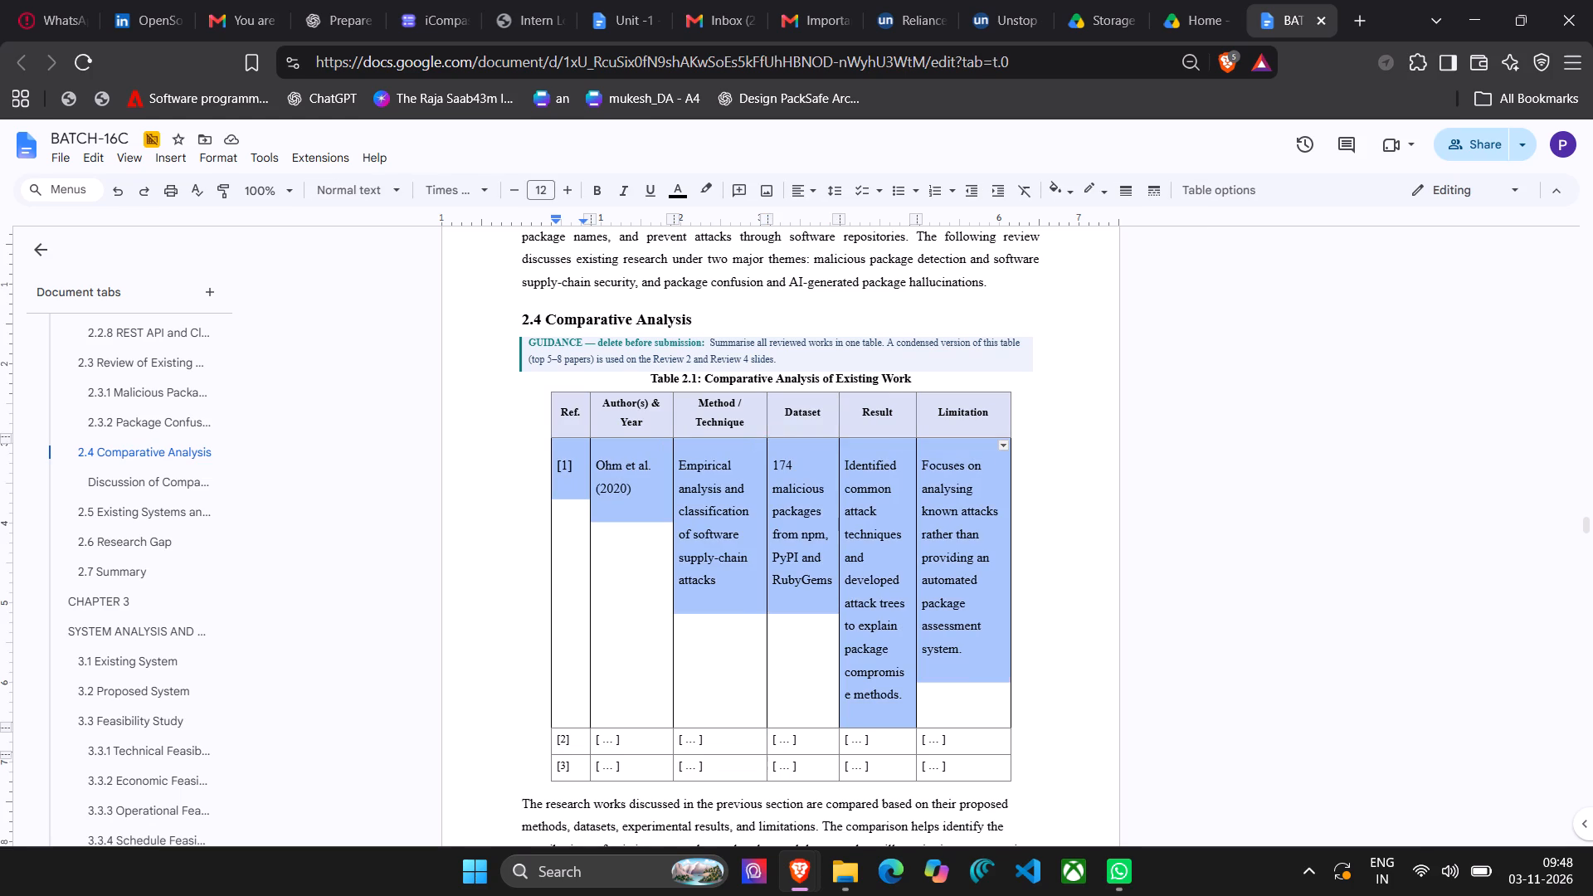
pyautogui.click(1118, 193)
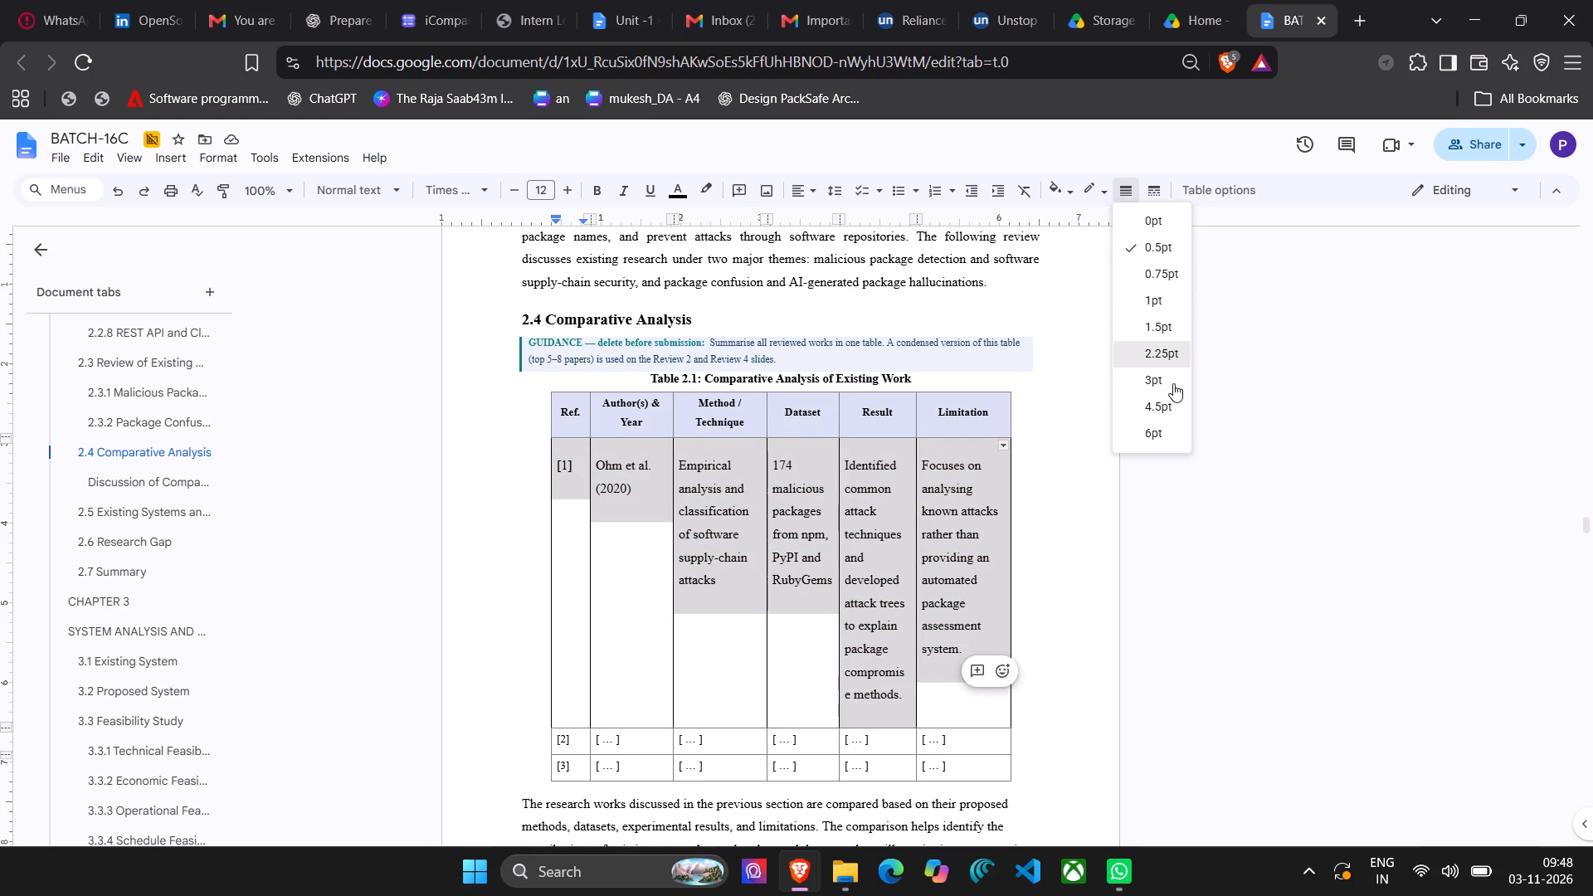
pyautogui.click(1050, 603)
# Copy rows [2] to [7] of the borderless comparison table and paste them over placeholder rows [2] and [3] of the bordered Table 2.1.
pyautogui.scroll(-3, 1050, 603)
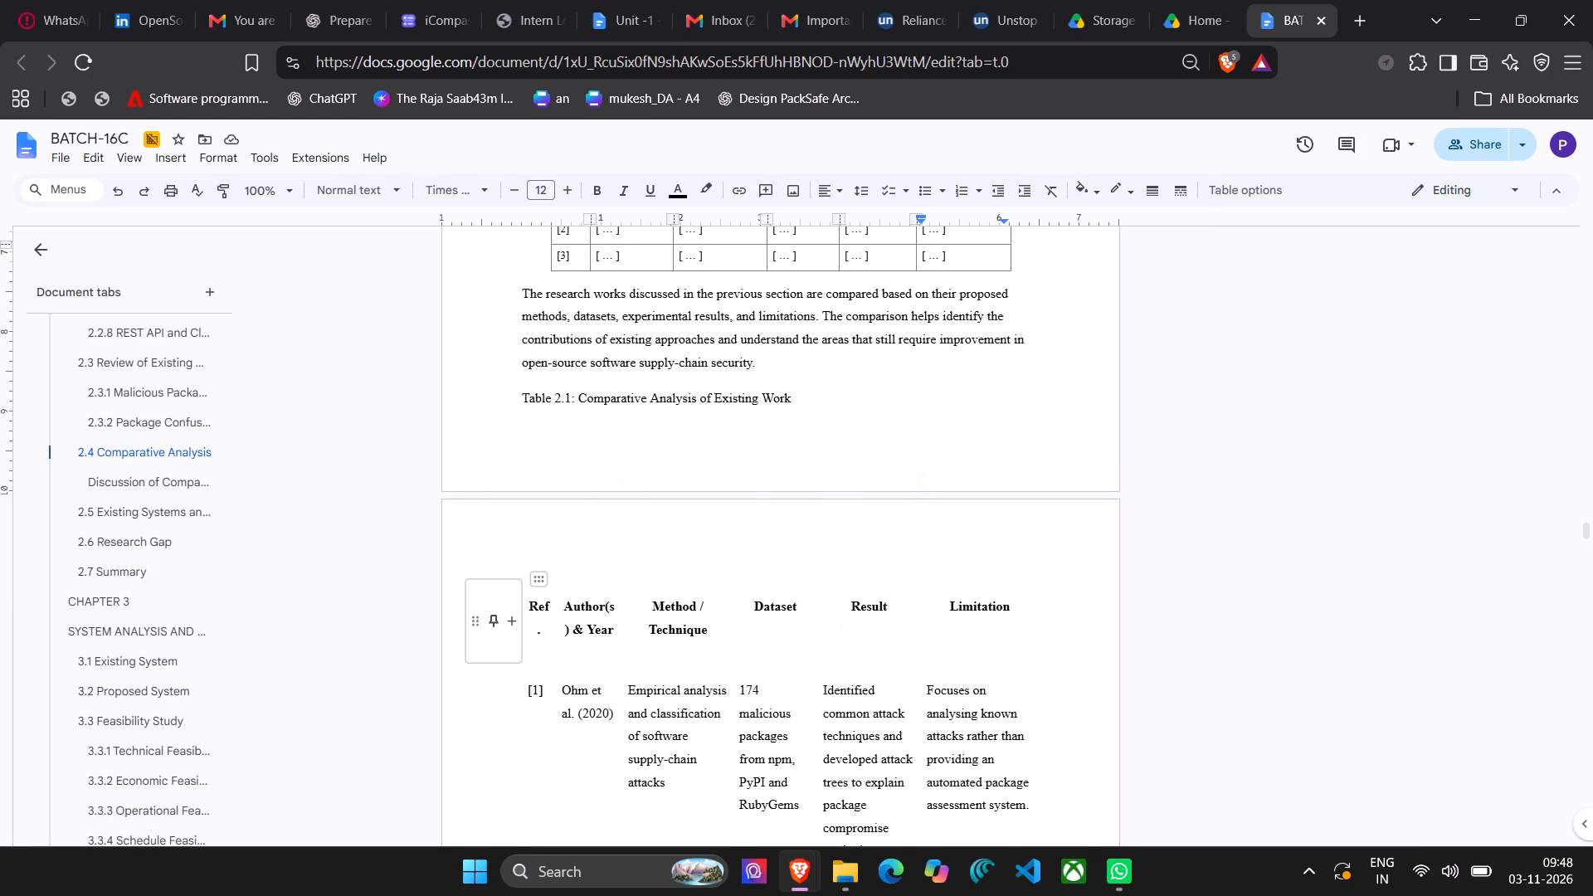
pyautogui.scroll(-1, 542, 600)
pyautogui.click(524, 634)
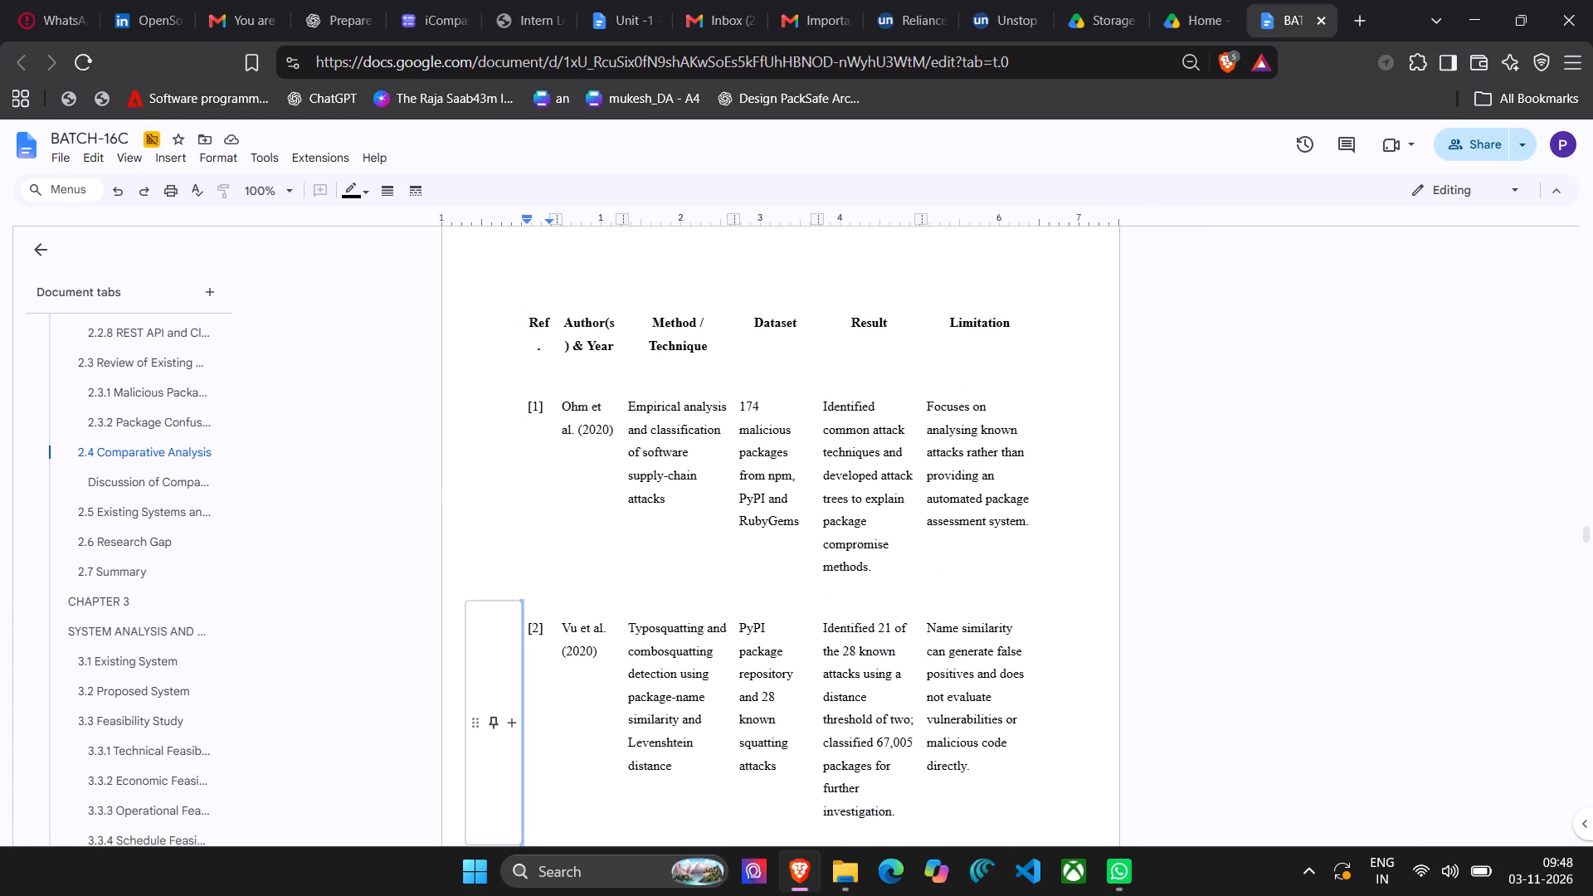
pyautogui.moveTo(529, 631); pyautogui.dragTo(876, 382)
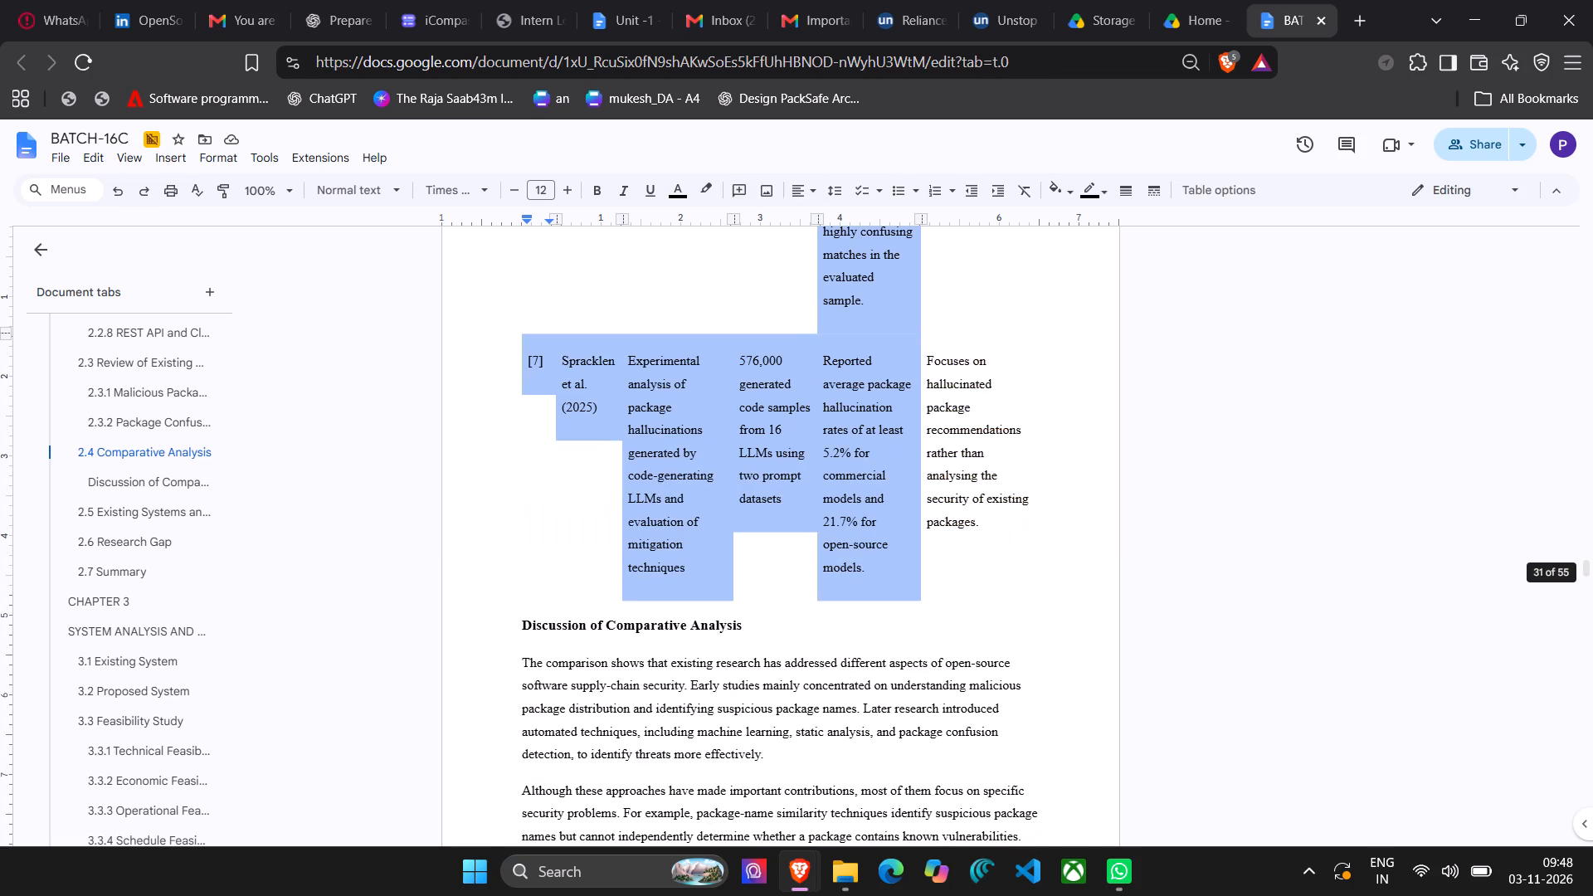
pyautogui.moveTo(876, 382); pyautogui.dragTo(982, 411)
pyautogui.hotkey('ctrl', 'c')
pyautogui.scroll(4, 982, 411)
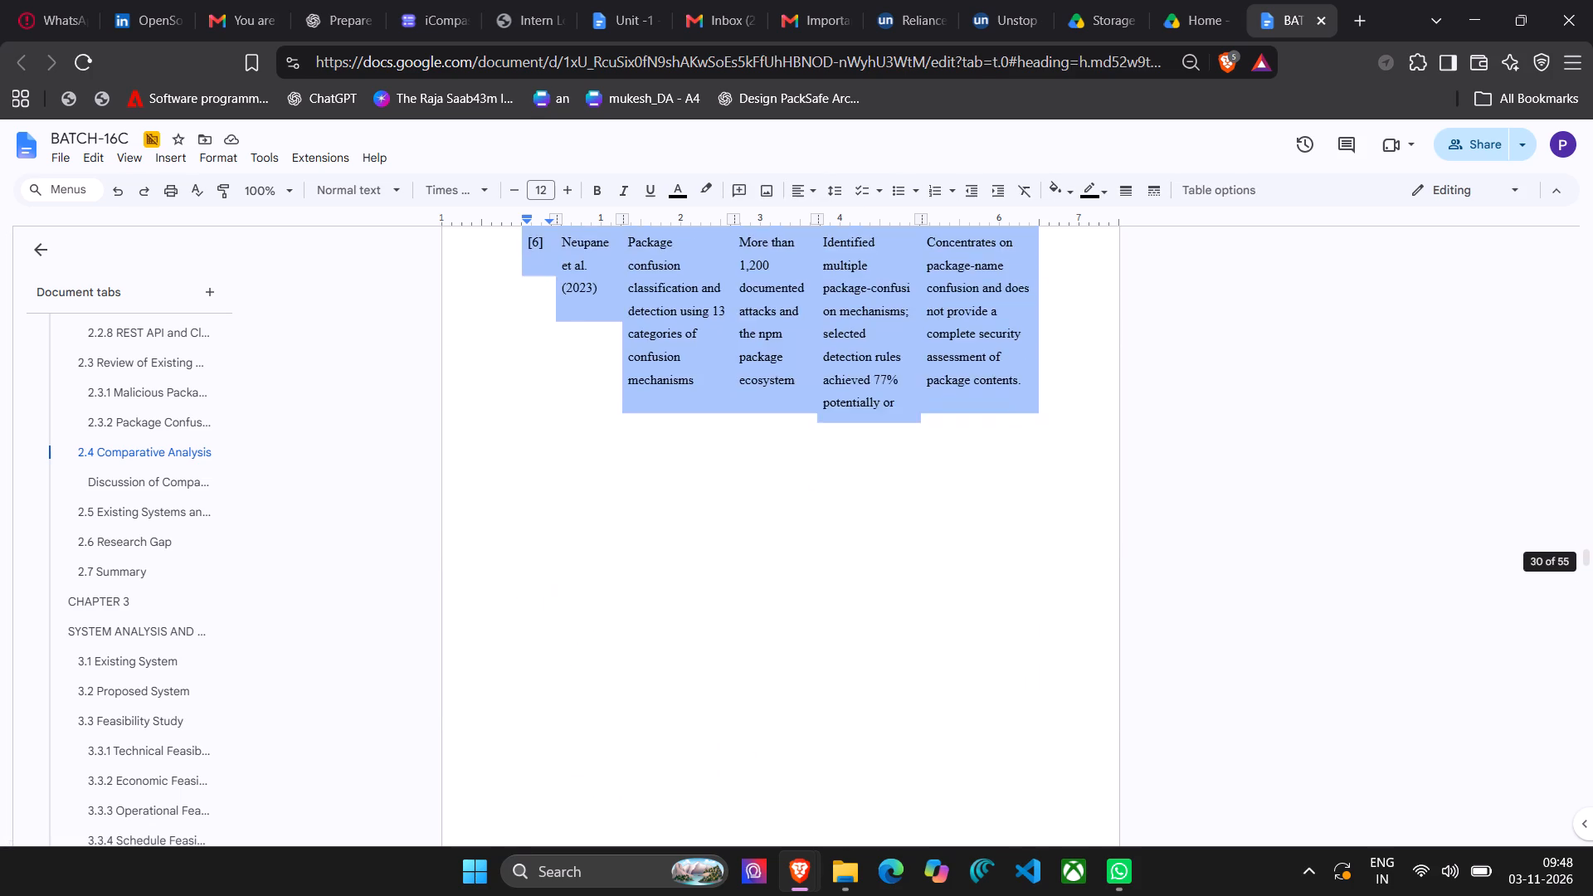
pyautogui.scroll(12, 982, 411)
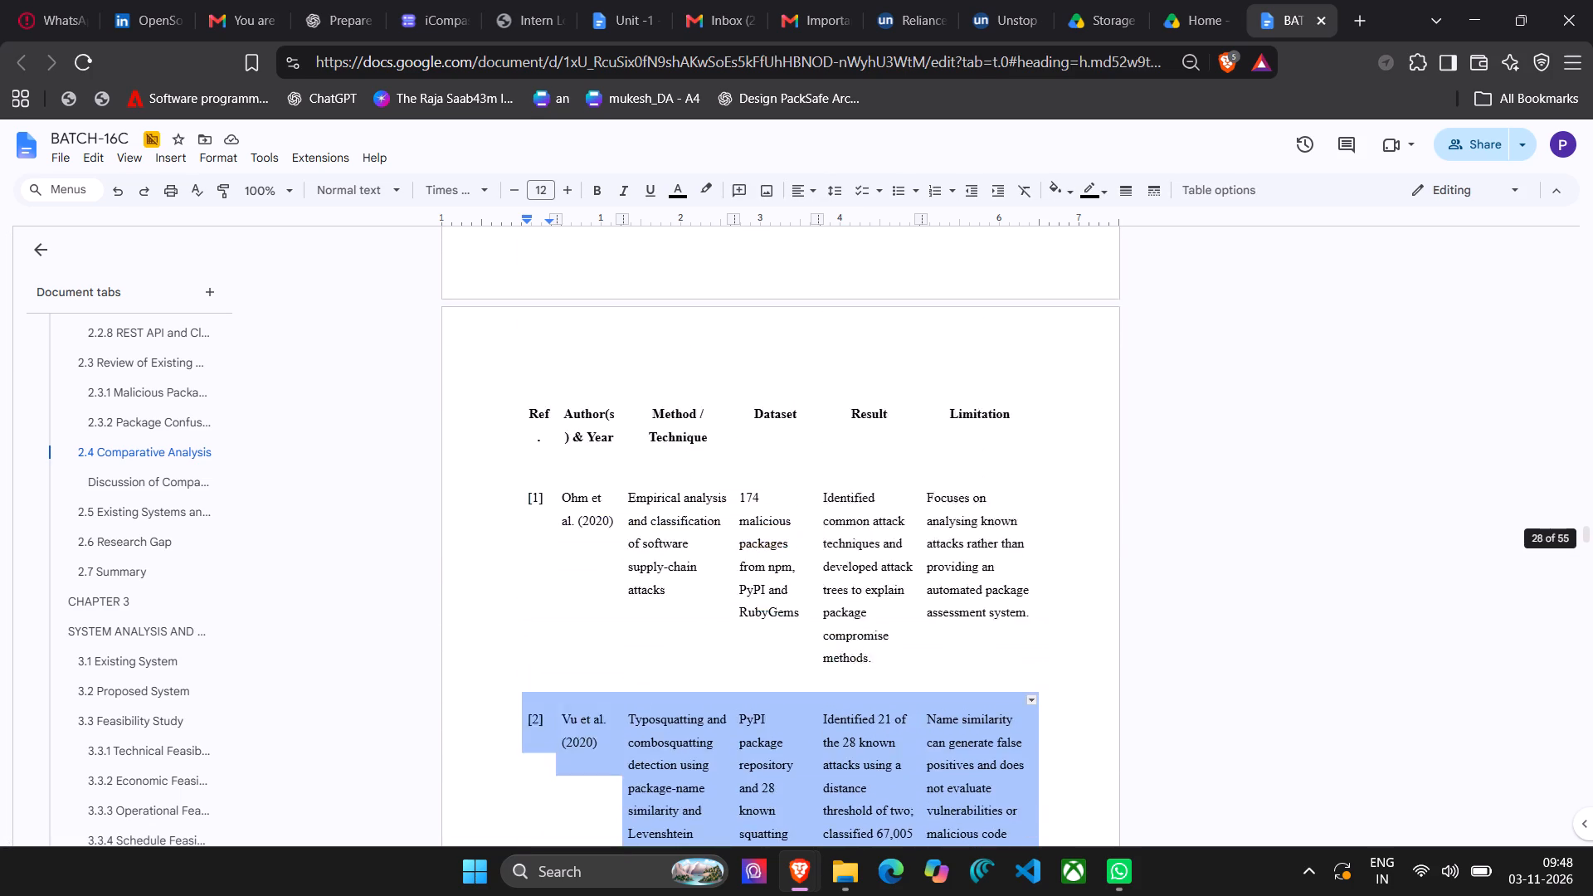
pyautogui.scroll(4, 982, 411)
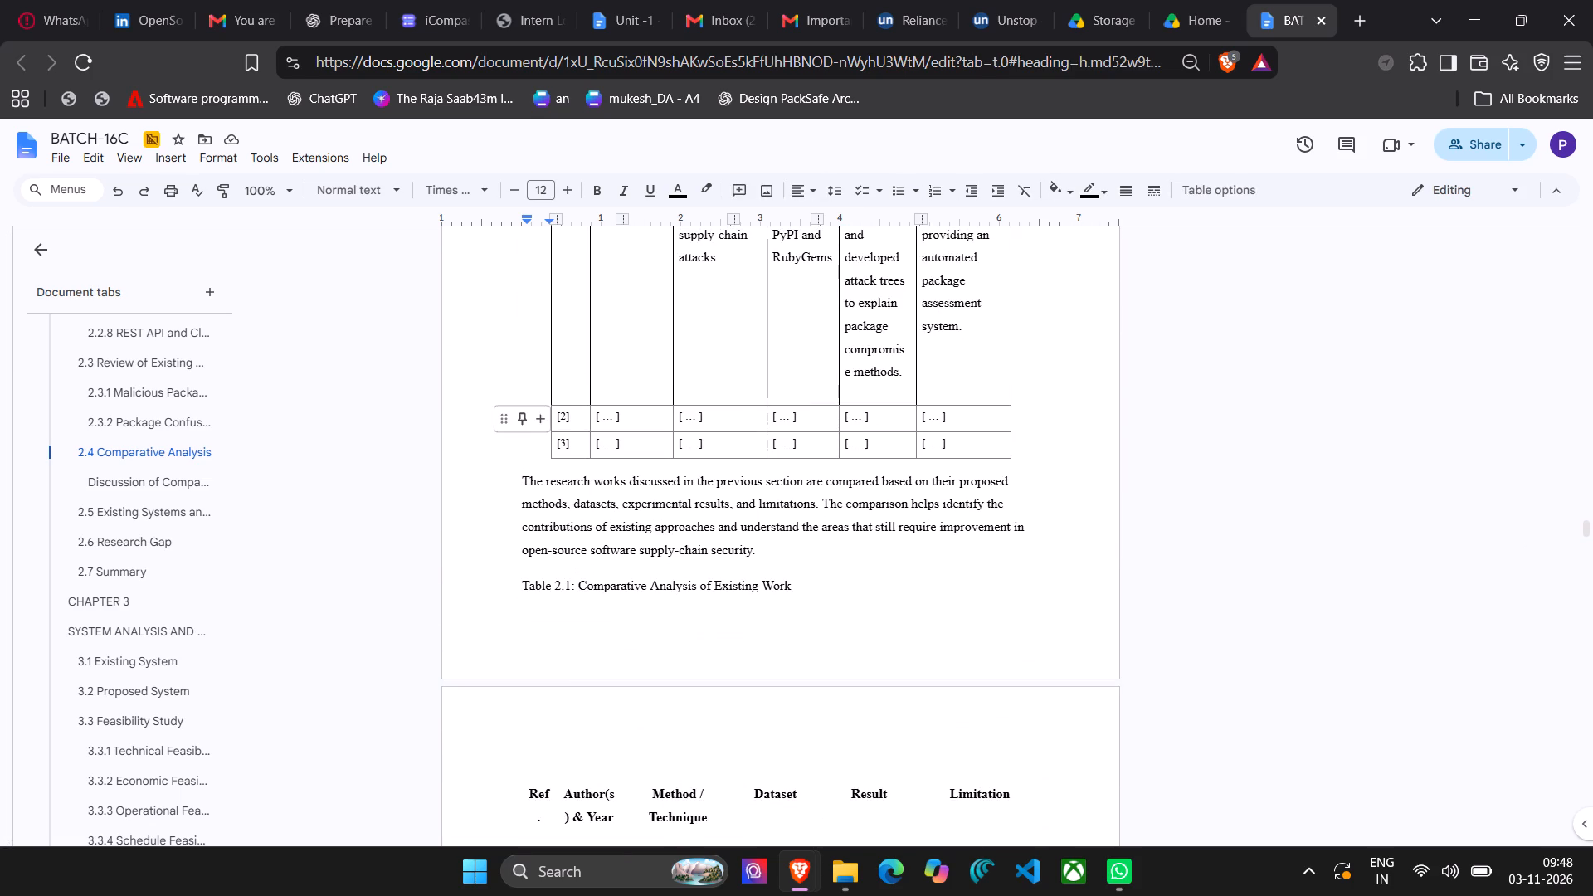
pyautogui.moveTo(555, 416); pyautogui.dragTo(986, 440)
pyautogui.hotkey('ctrl', 'v')
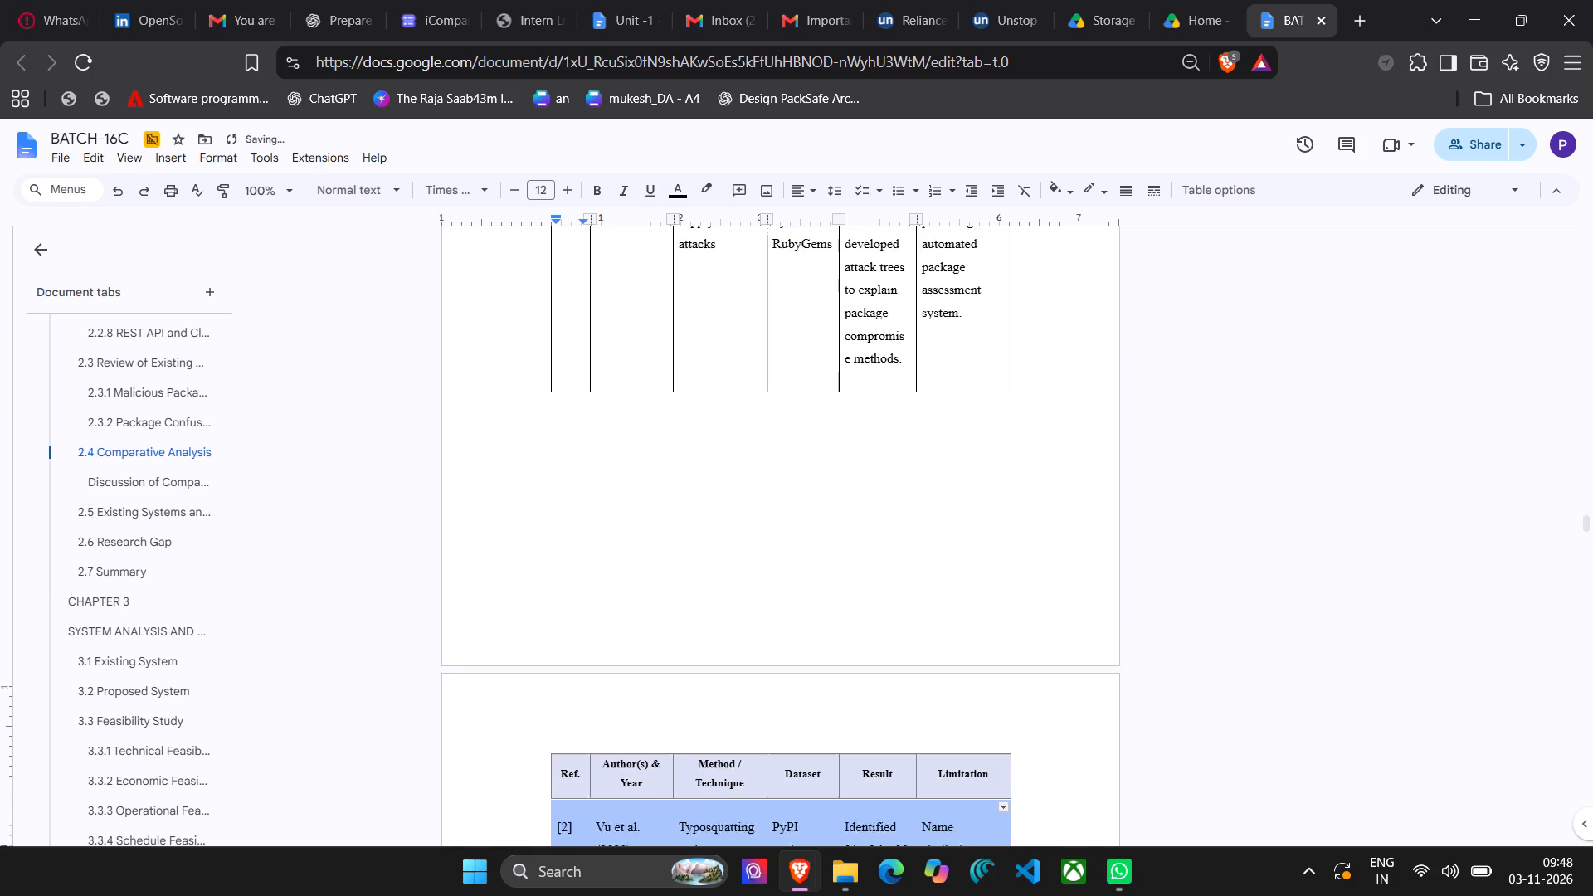
# Review the pasted rows [2] and [3] in the bordered Table 2.1 and the text following them.
pyautogui.scroll(-2, 986, 440)
pyautogui.scroll(2, 986, 440)
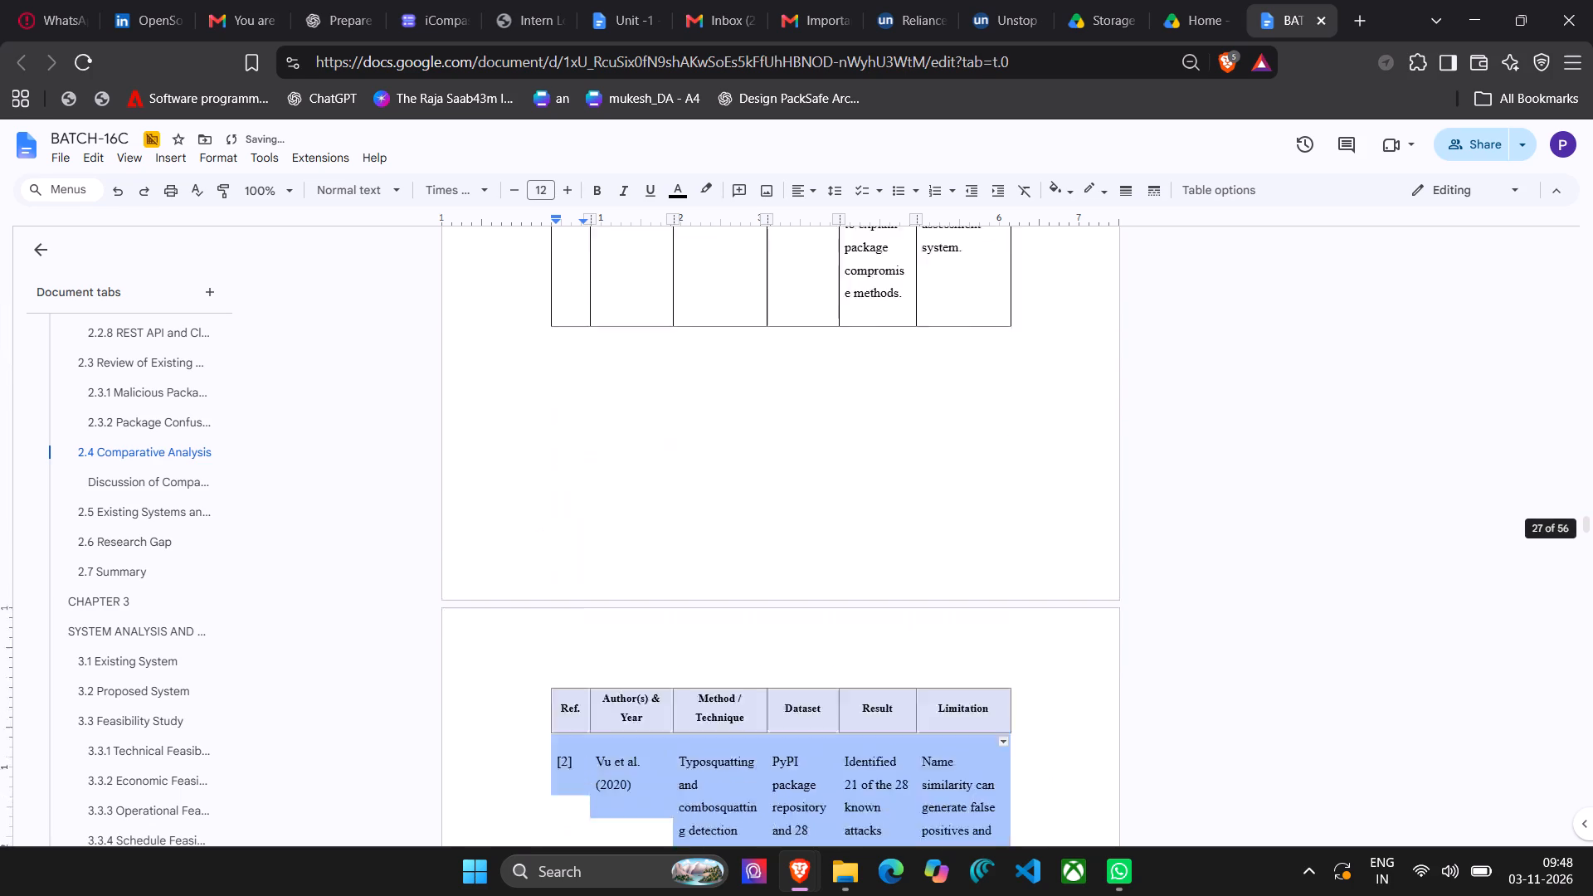
pyautogui.scroll(3, 986, 440)
pyautogui.scroll(-4, 986, 440)
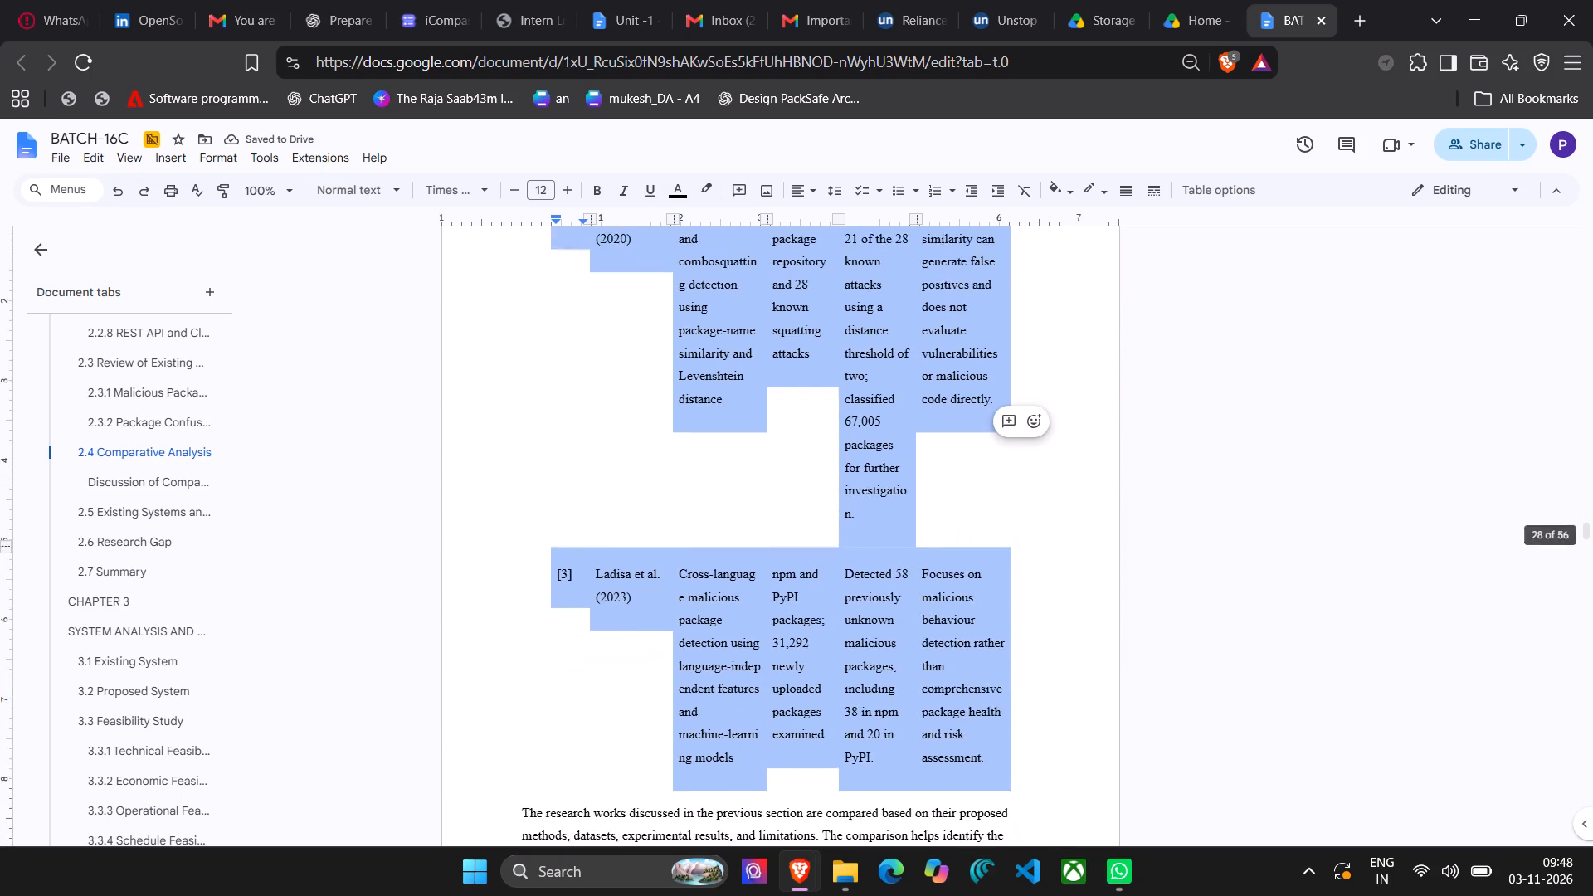
pyautogui.scroll(-2, 987, 449)
pyautogui.scroll(2, 987, 449)
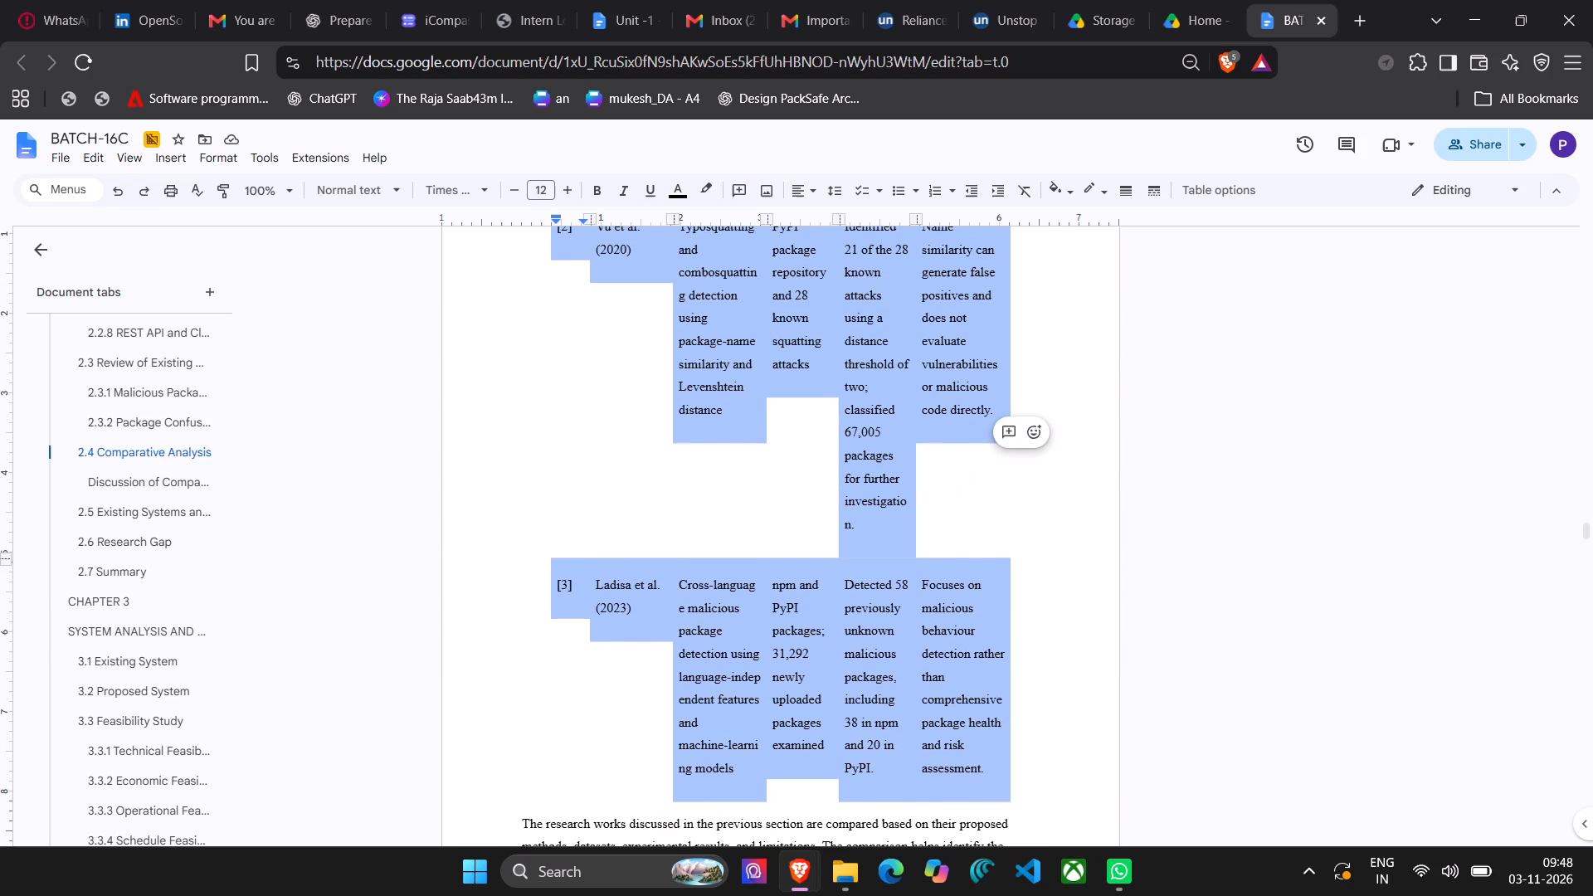
pyautogui.scroll(3, 998, 650)
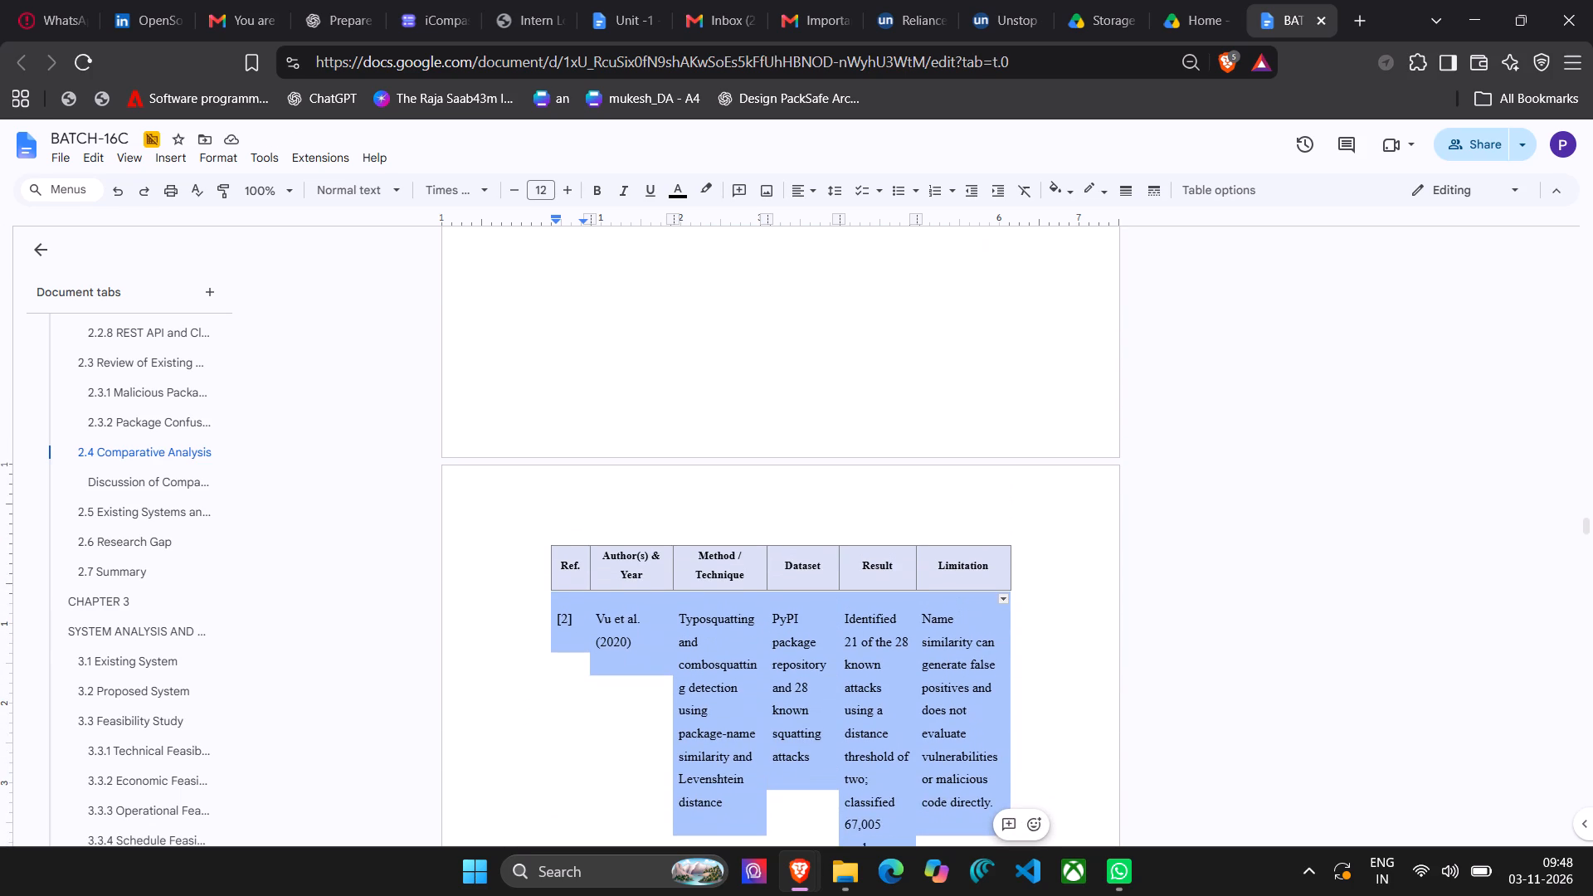
pyautogui.scroll(-4, 998, 650)
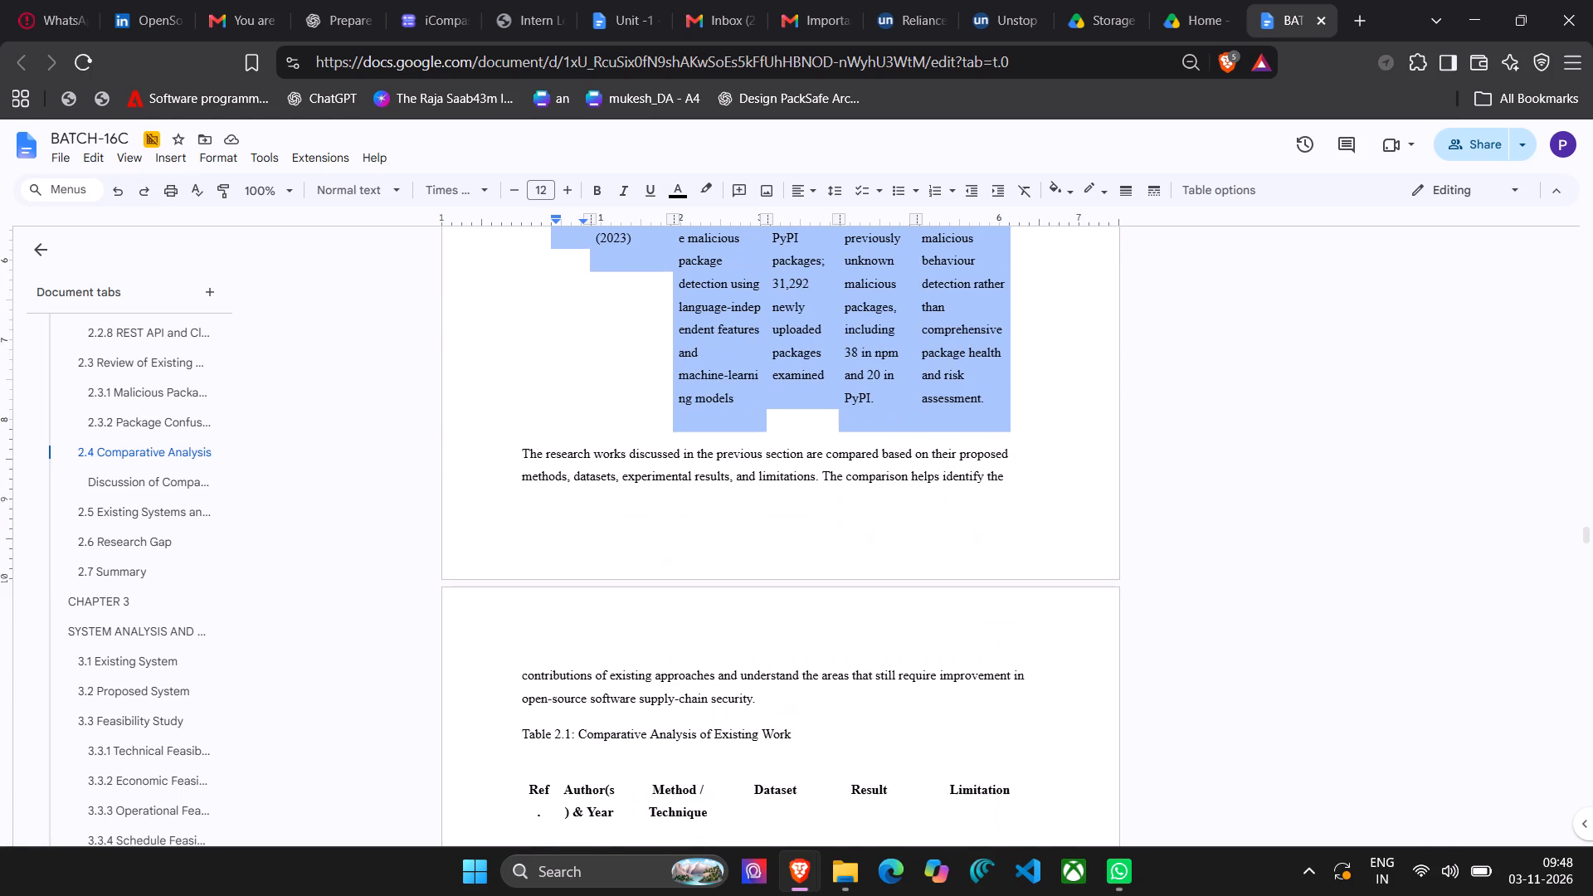
# Copy rows [4] to [7] of the borderless comparison table.
pyautogui.click(705, 499)
pyautogui.scroll(-2, 705, 499)
pyautogui.scroll(-2, 689, 637)
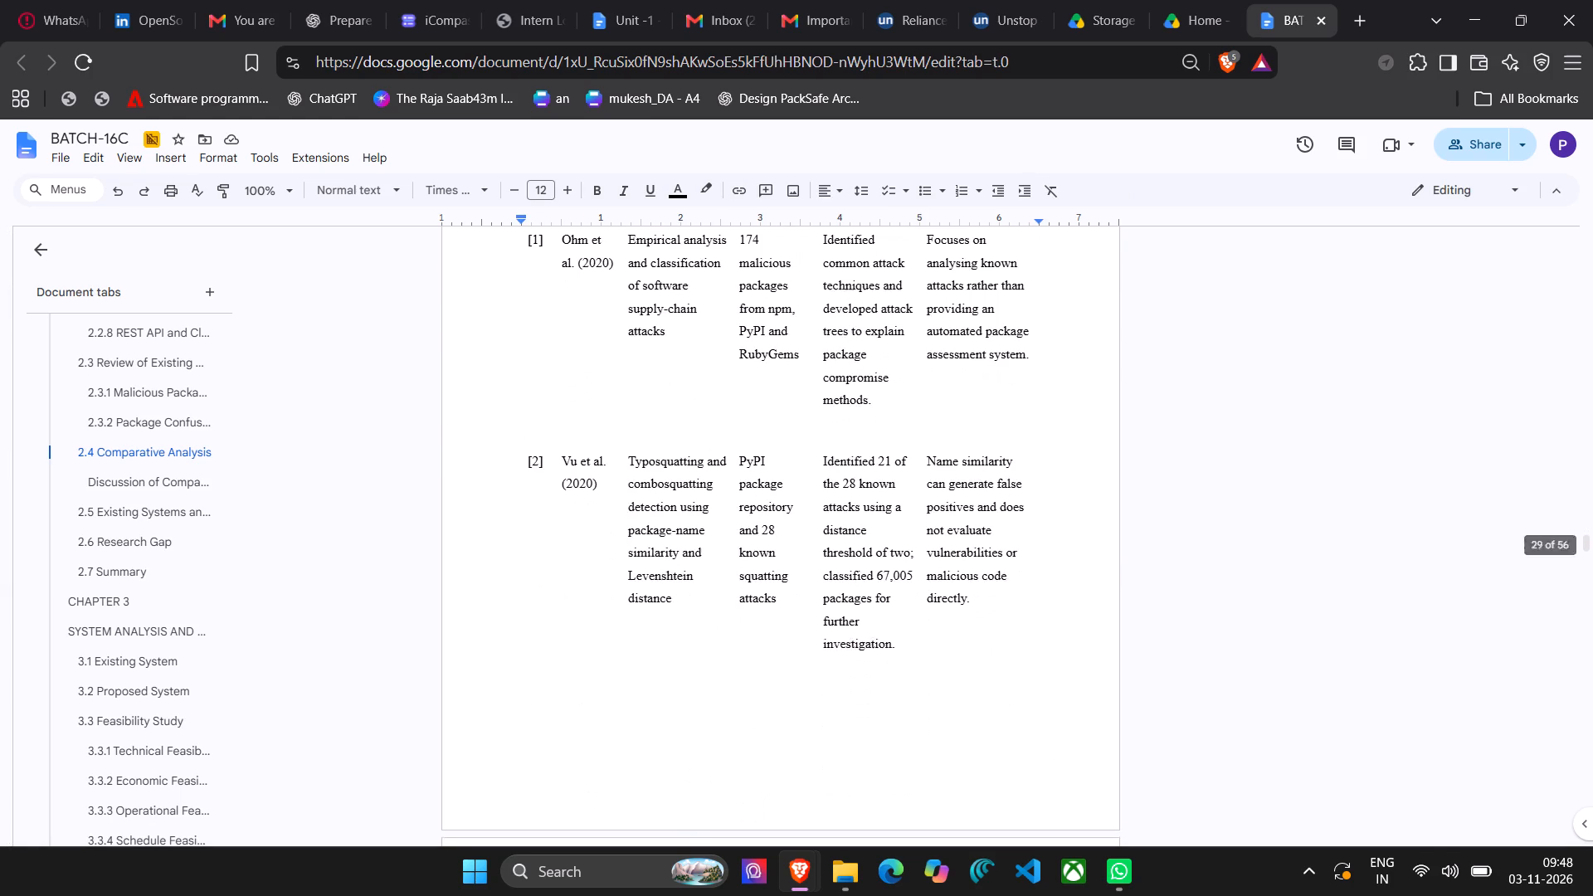
pyautogui.scroll(-4, 689, 637)
pyautogui.click(526, 444)
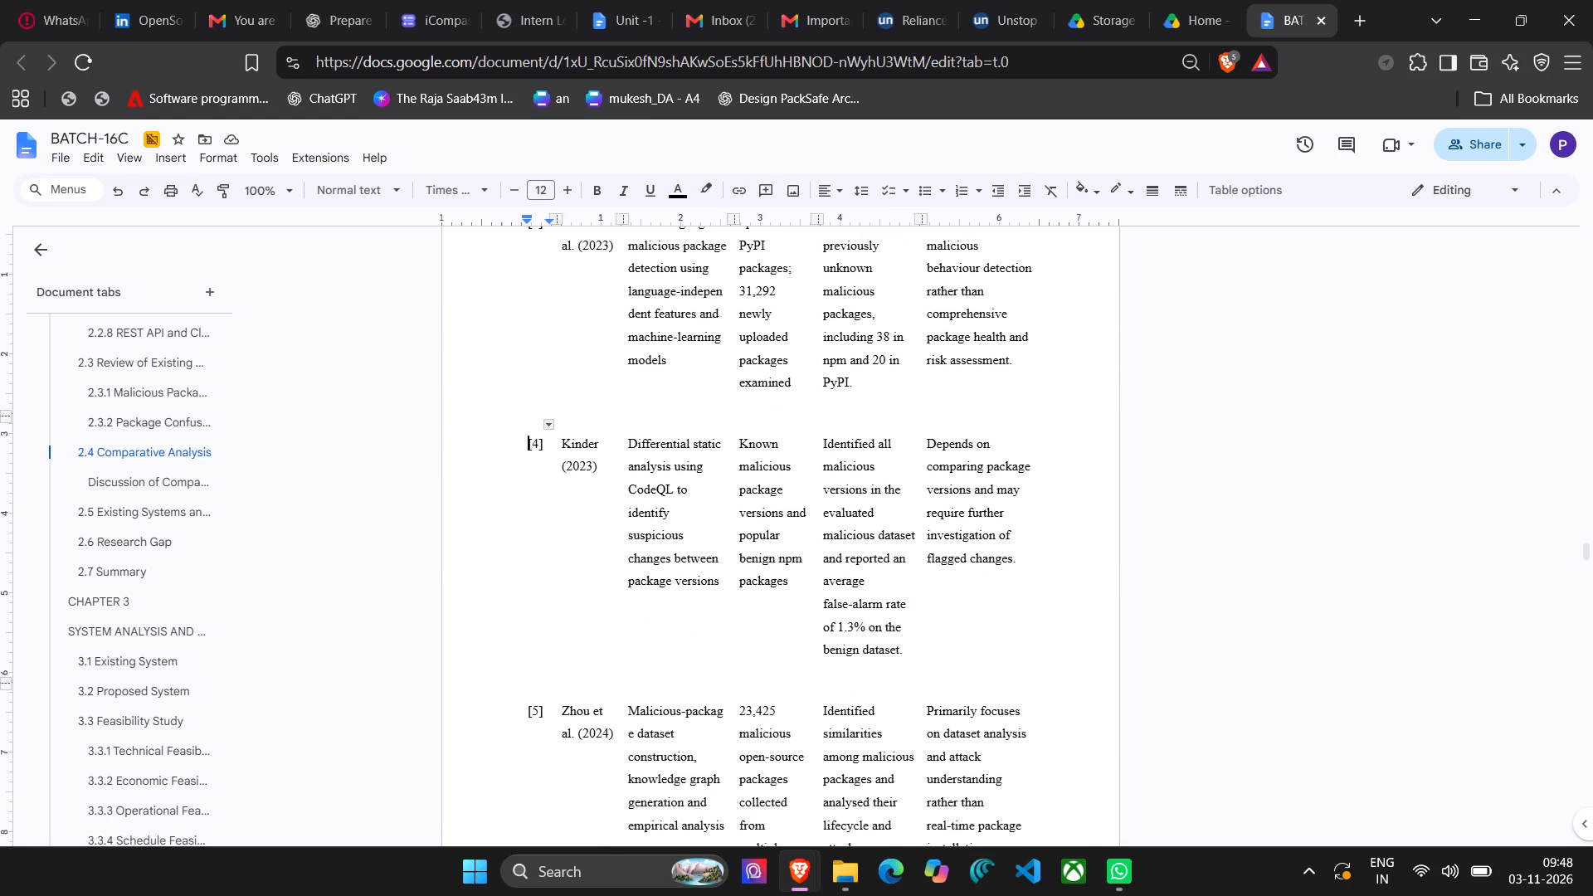
pyautogui.moveTo(526, 444); pyautogui.dragTo(943, 693)
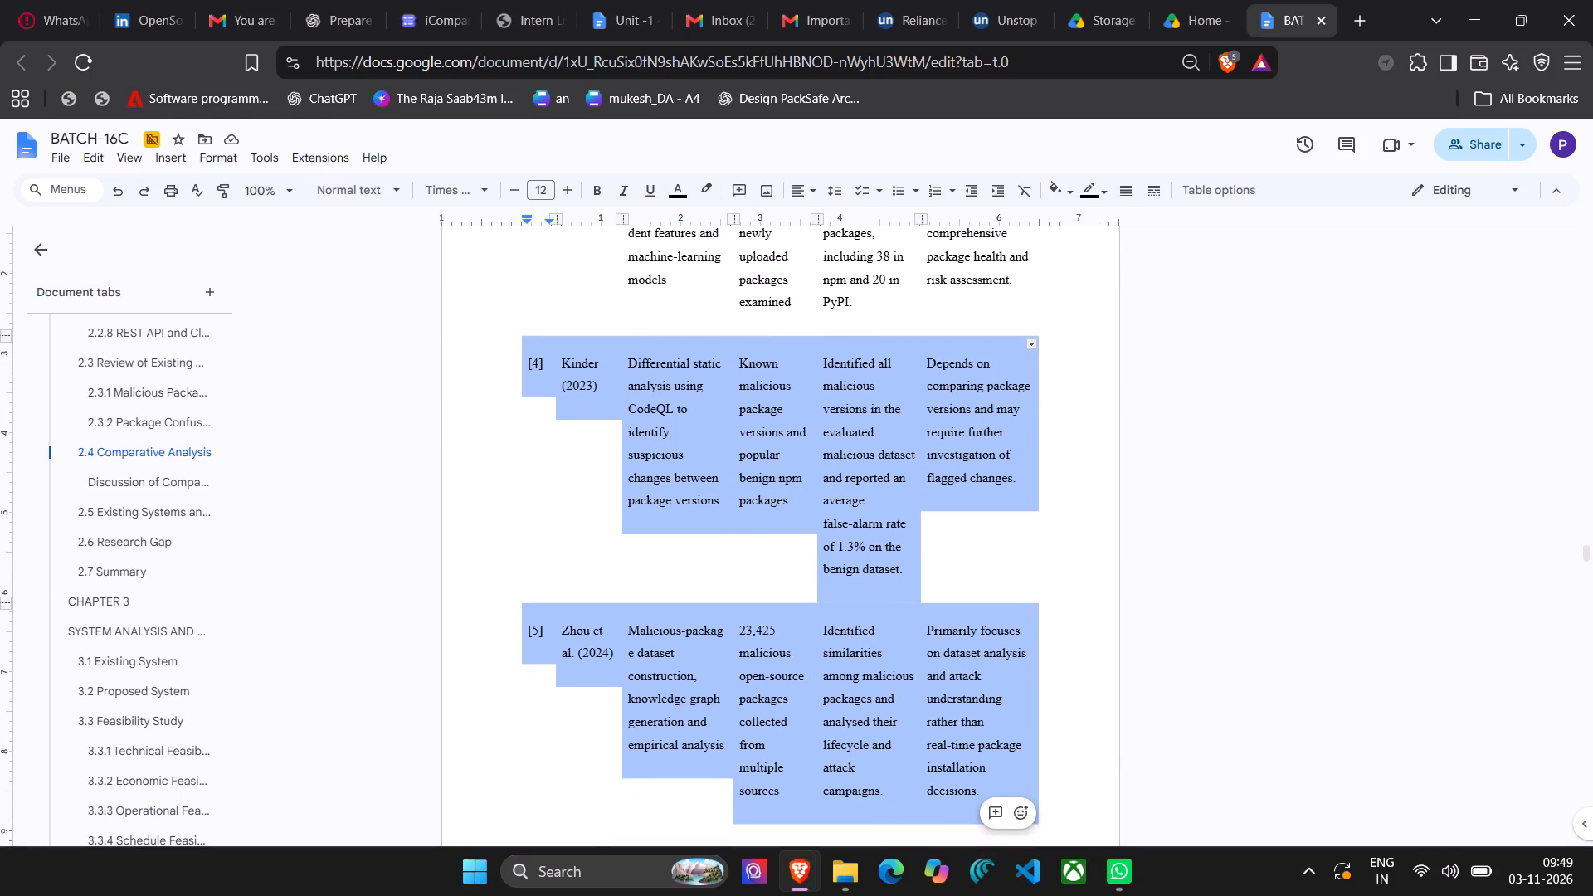
pyautogui.moveTo(943, 693); pyautogui.dragTo(1071, 499)
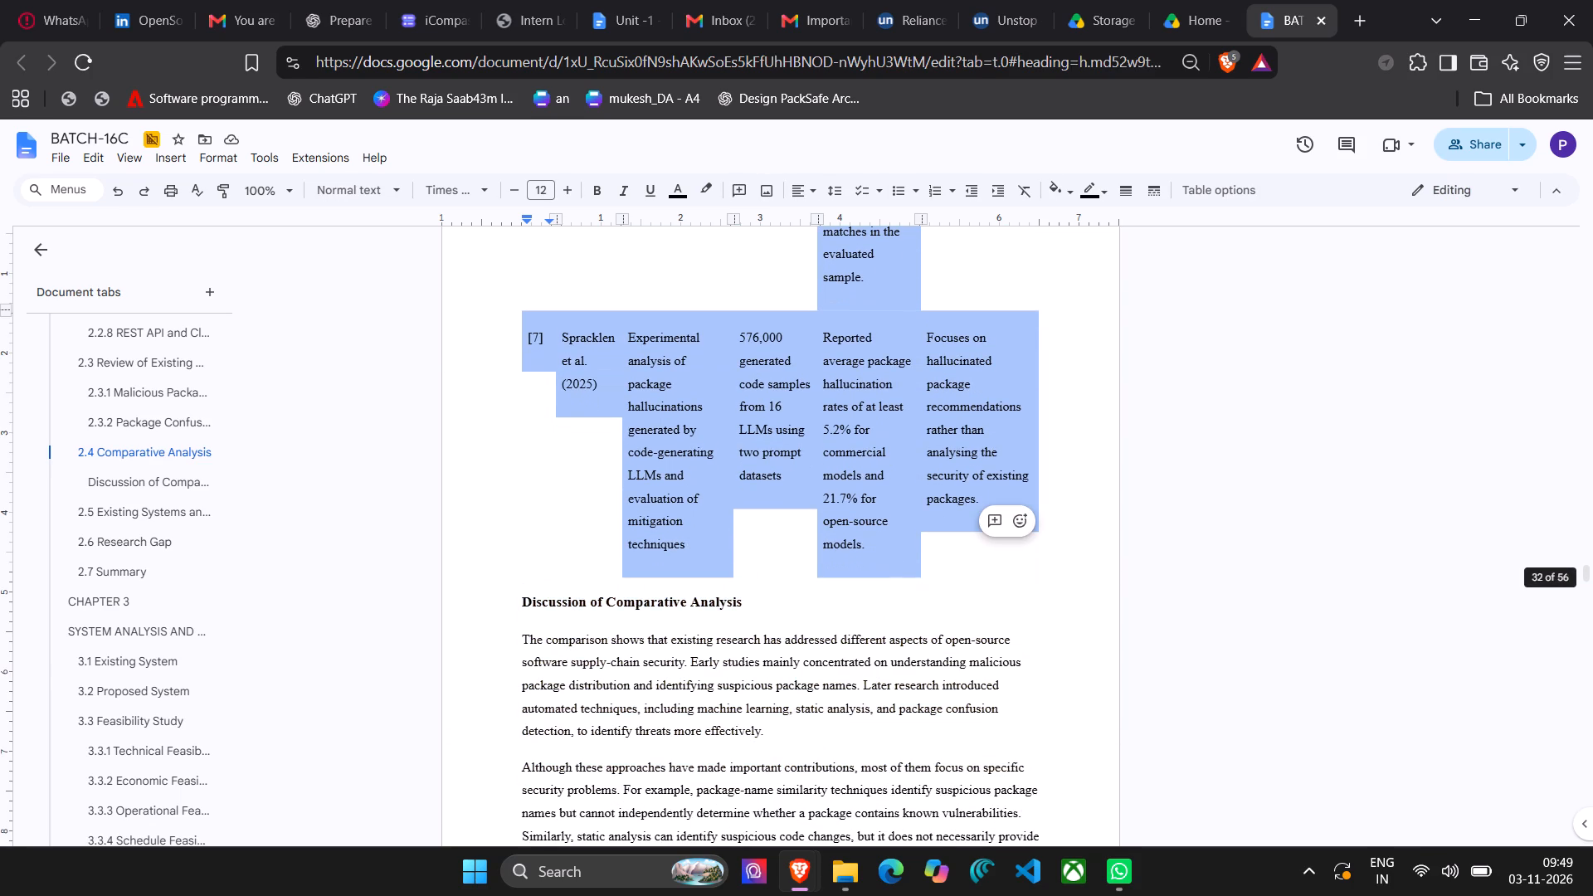
pyautogui.moveTo(1071, 499); pyautogui.dragTo(1070, 499)
pyautogui.hotkey('ctrl', 'c')
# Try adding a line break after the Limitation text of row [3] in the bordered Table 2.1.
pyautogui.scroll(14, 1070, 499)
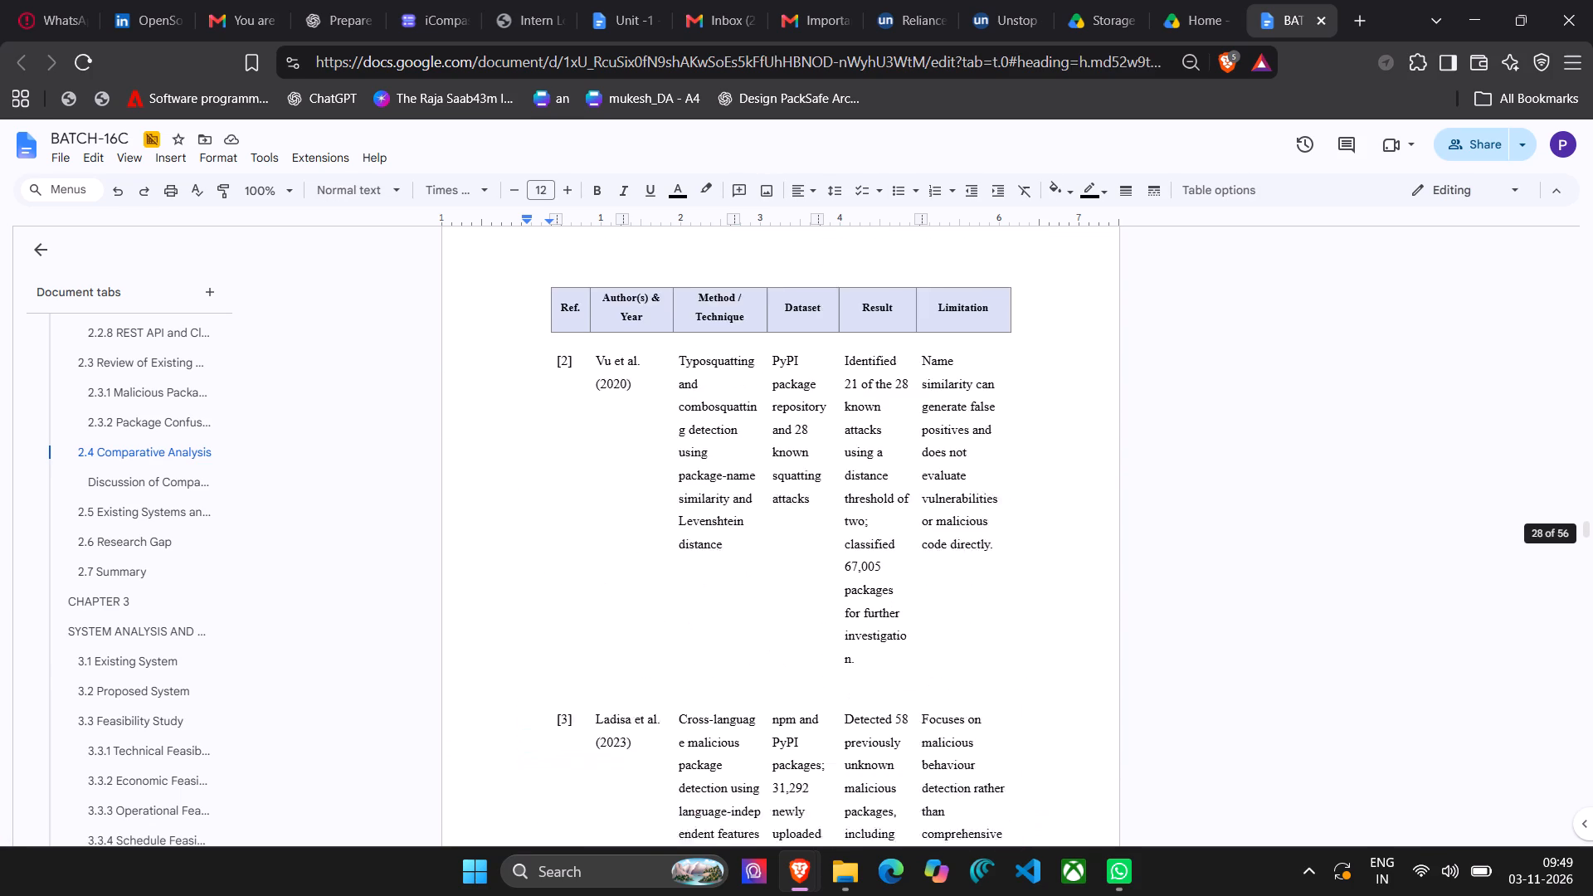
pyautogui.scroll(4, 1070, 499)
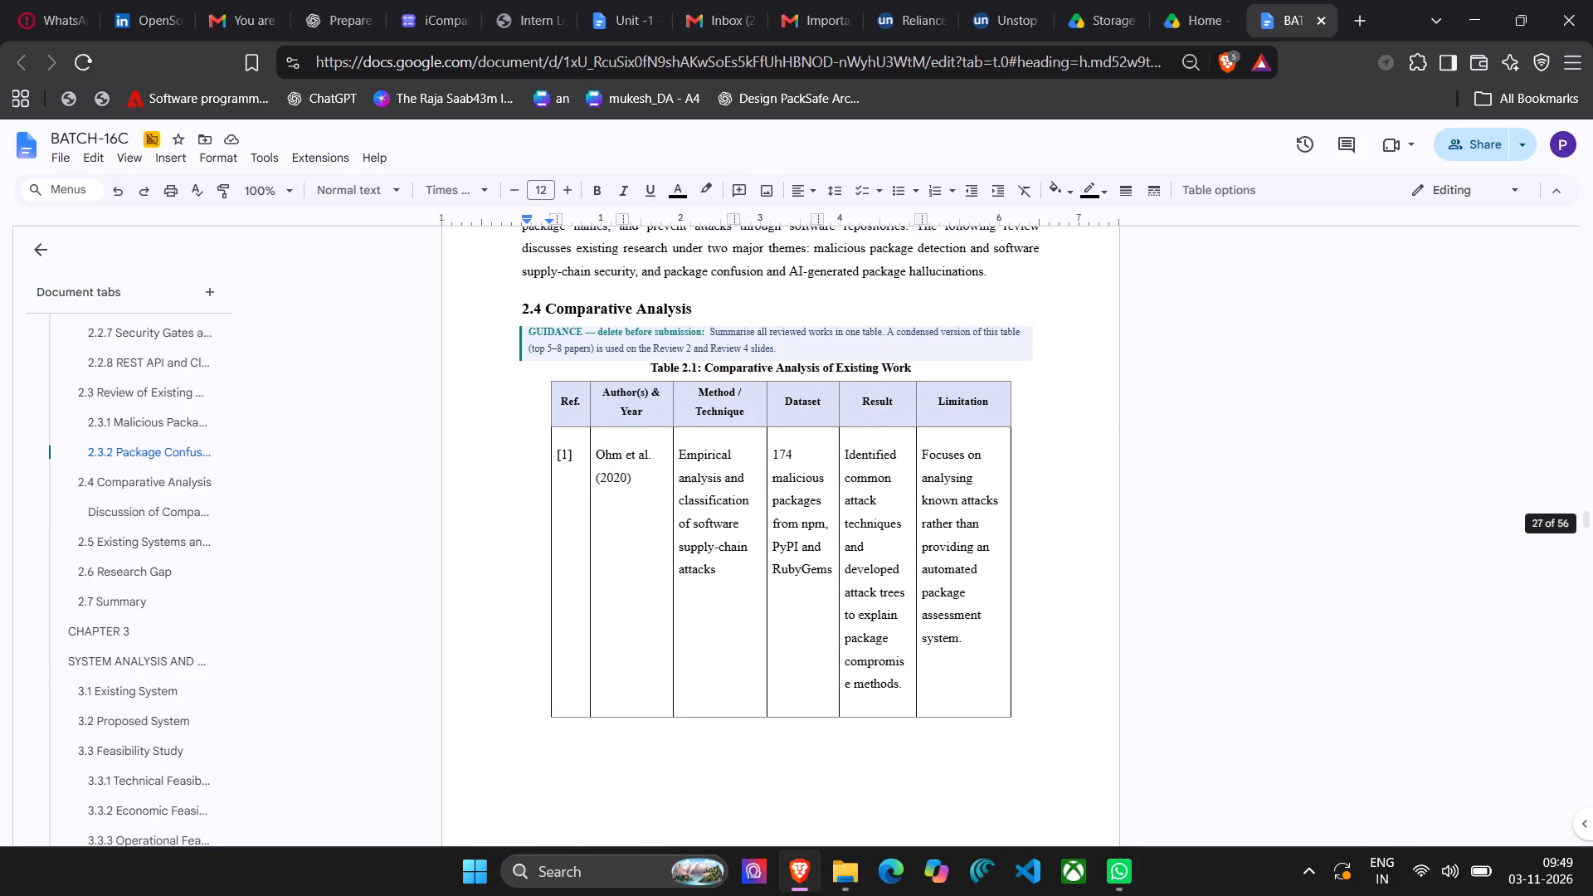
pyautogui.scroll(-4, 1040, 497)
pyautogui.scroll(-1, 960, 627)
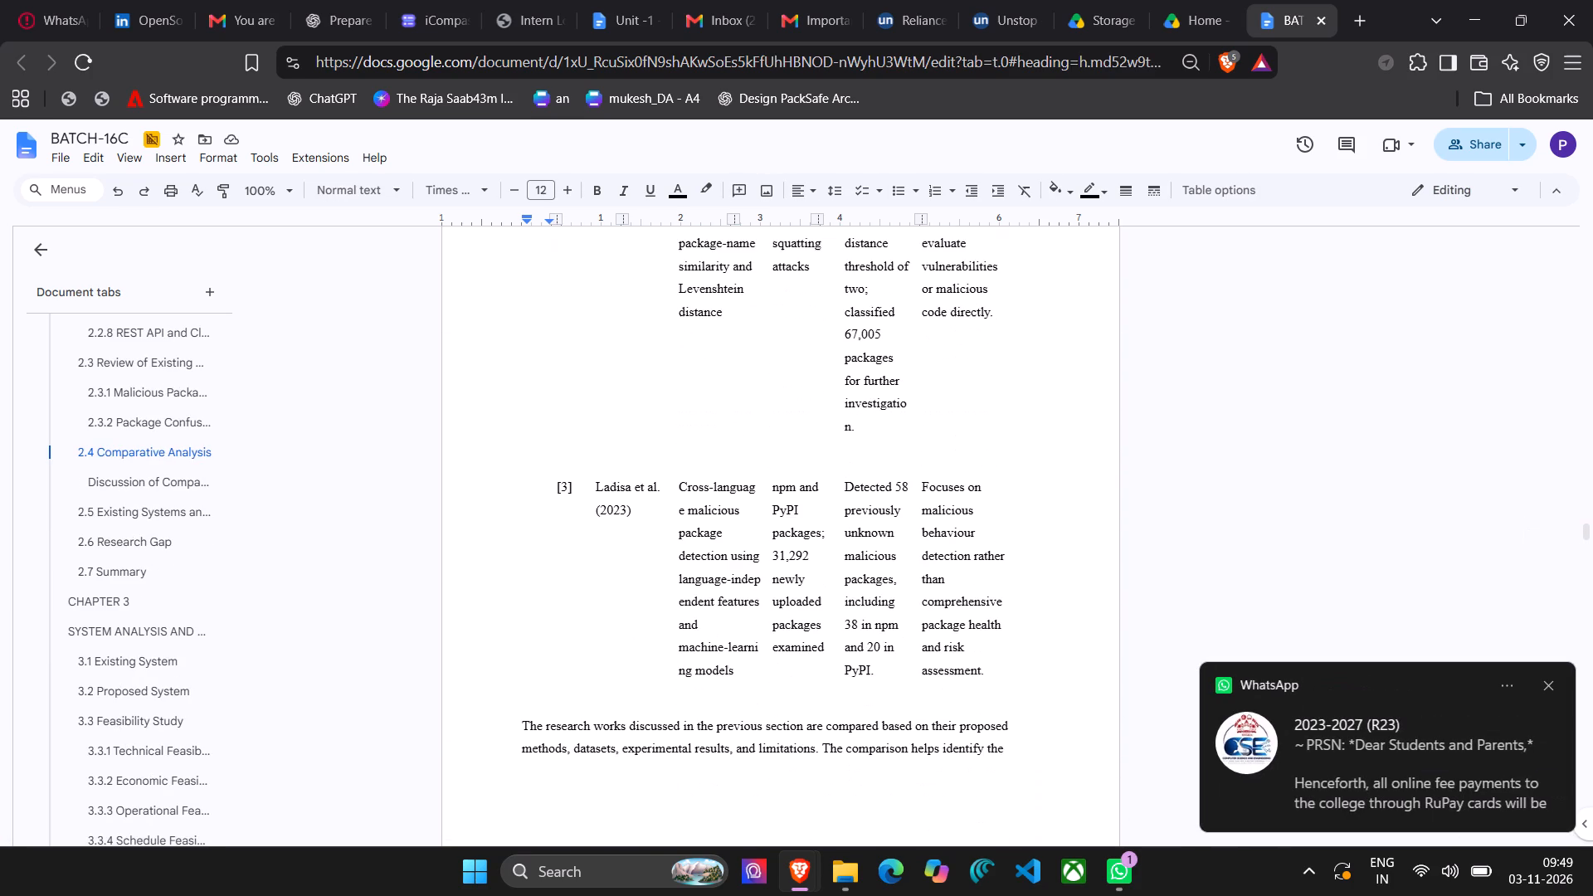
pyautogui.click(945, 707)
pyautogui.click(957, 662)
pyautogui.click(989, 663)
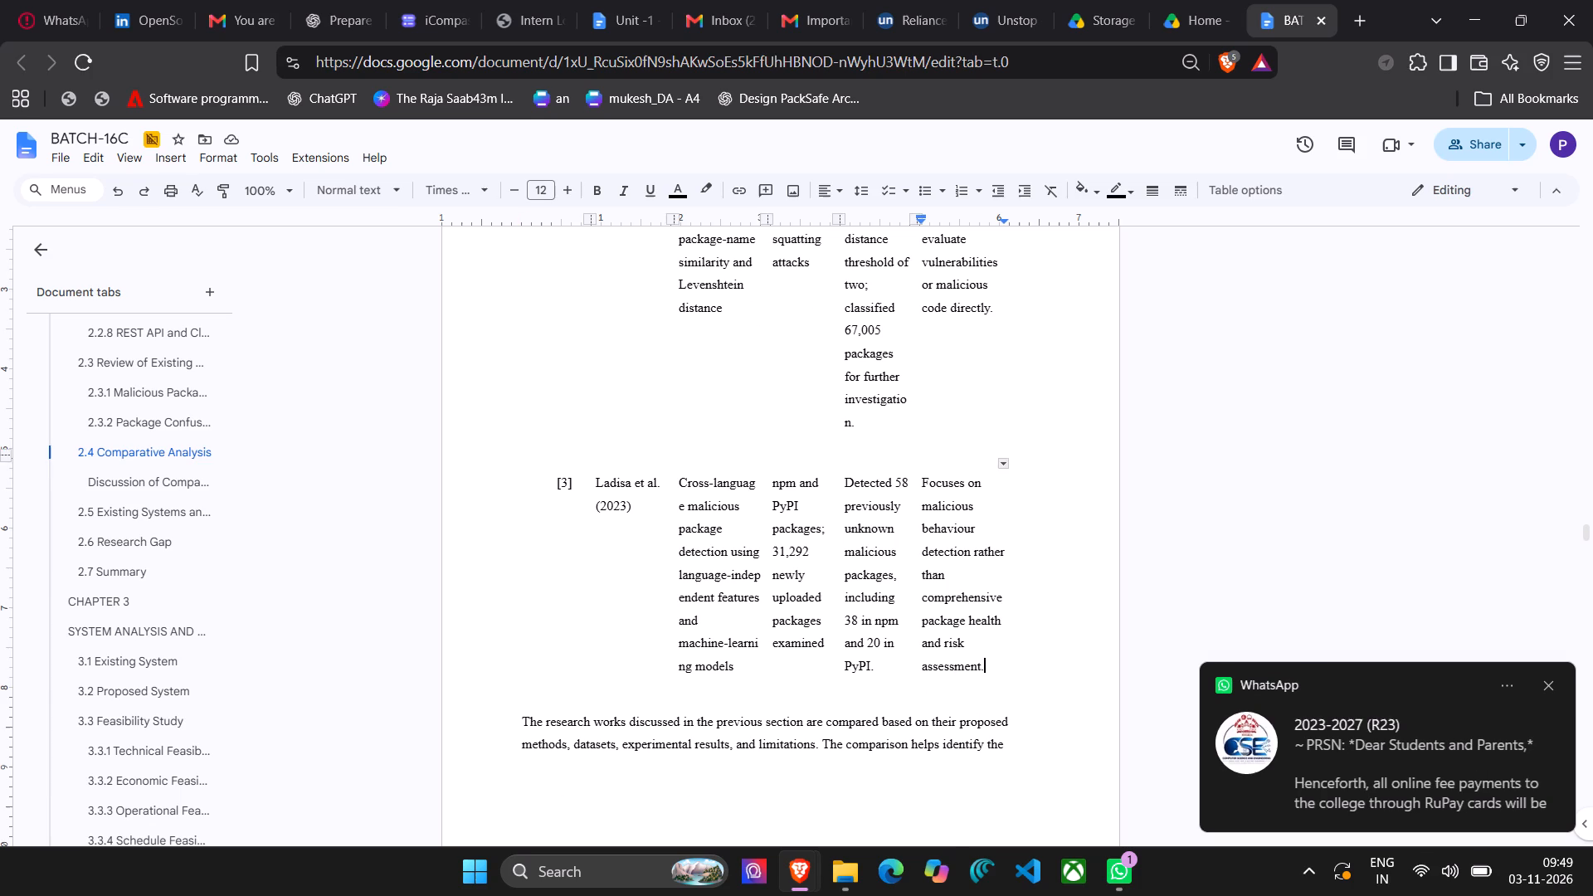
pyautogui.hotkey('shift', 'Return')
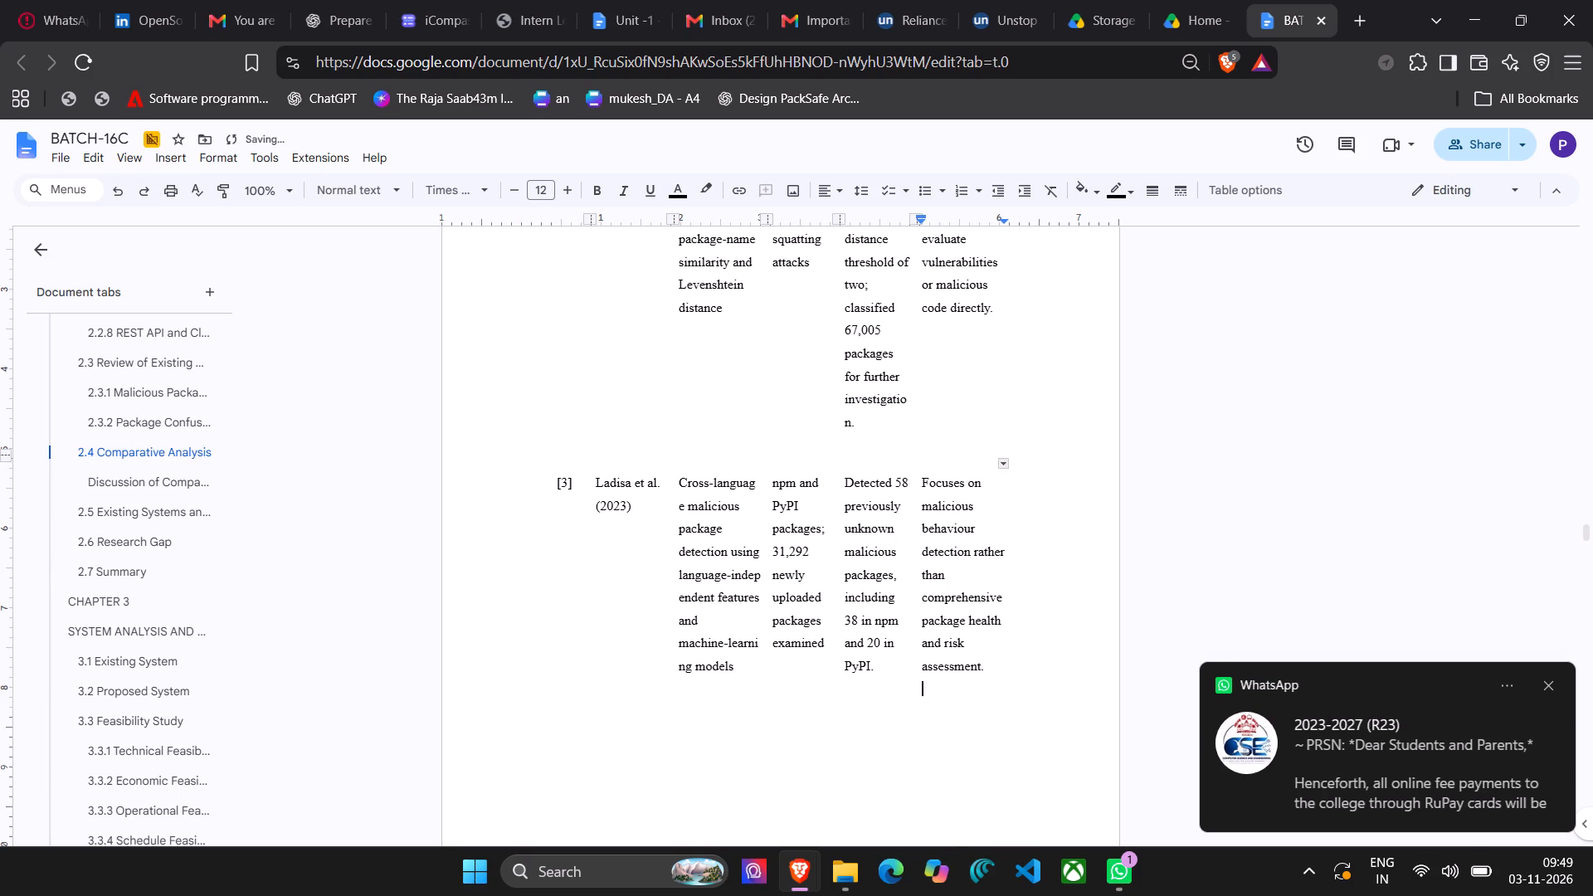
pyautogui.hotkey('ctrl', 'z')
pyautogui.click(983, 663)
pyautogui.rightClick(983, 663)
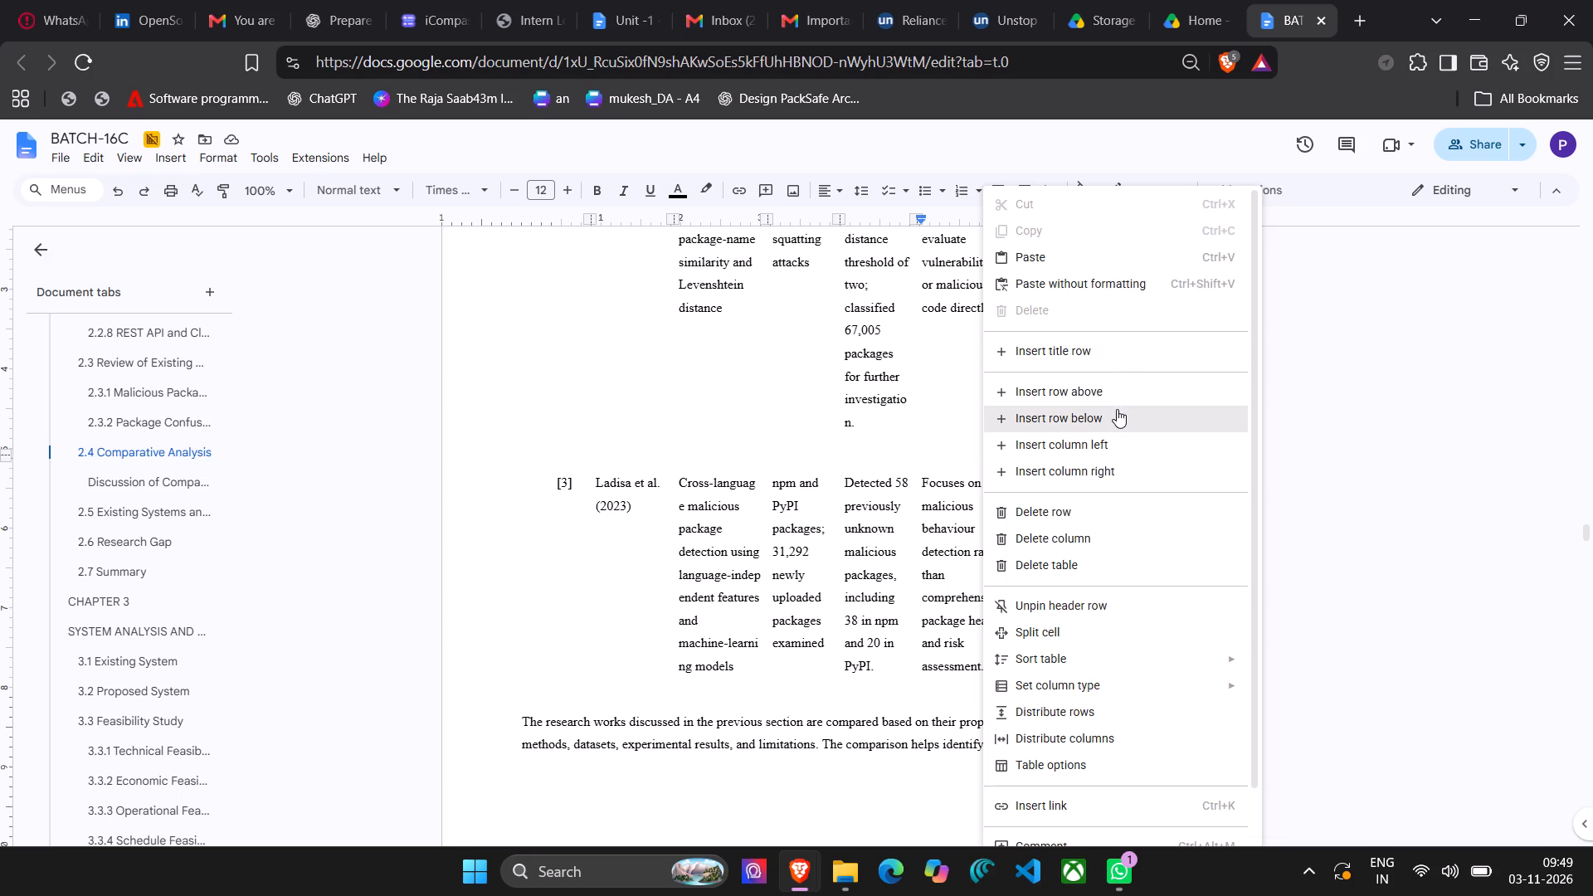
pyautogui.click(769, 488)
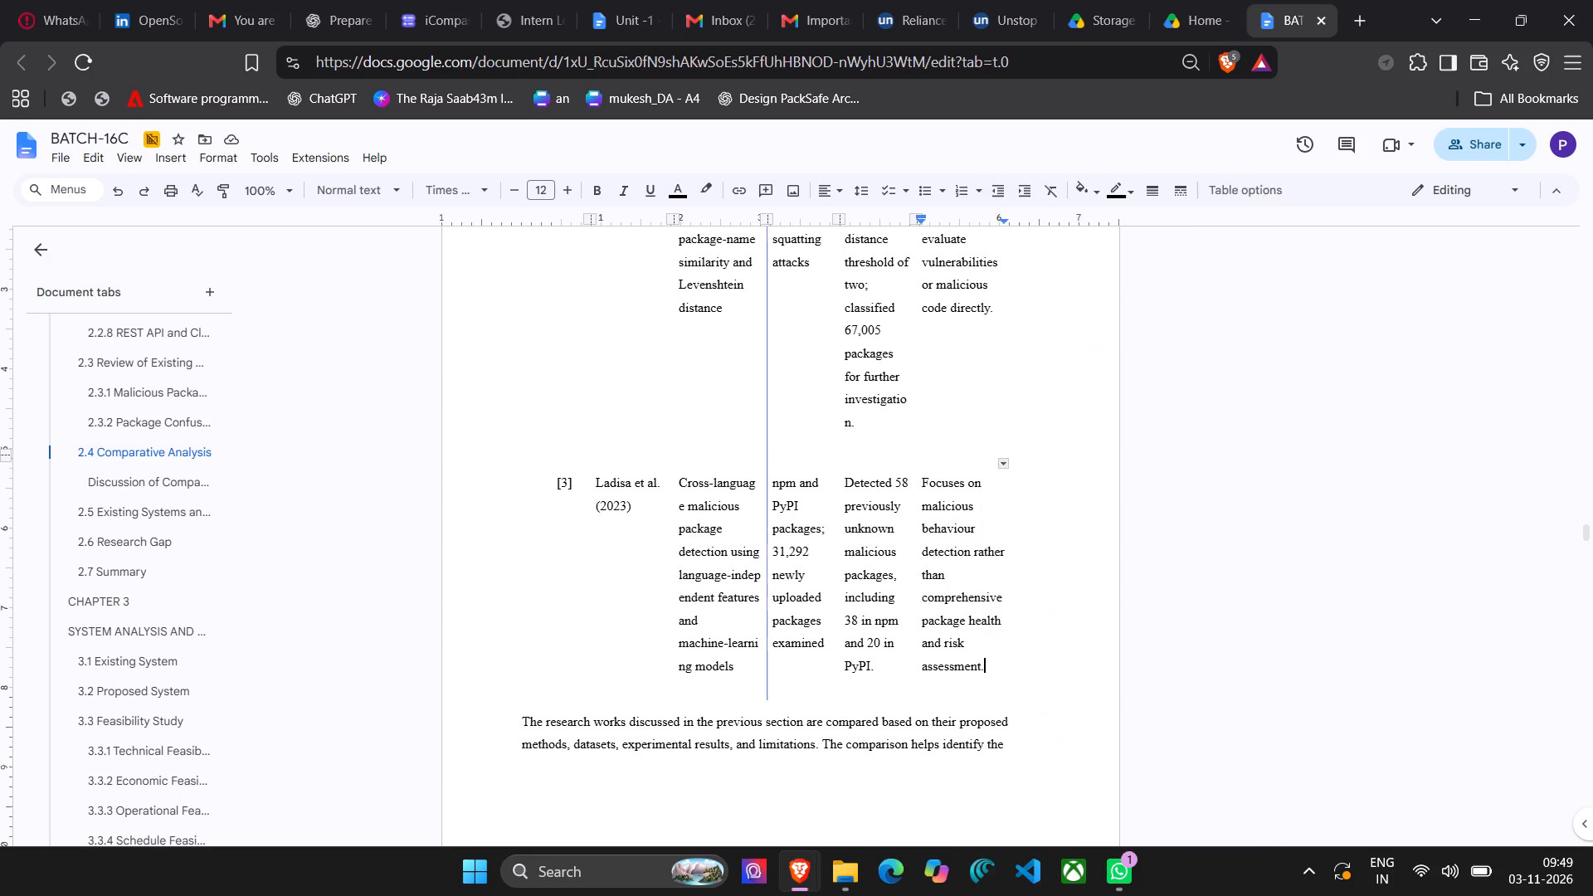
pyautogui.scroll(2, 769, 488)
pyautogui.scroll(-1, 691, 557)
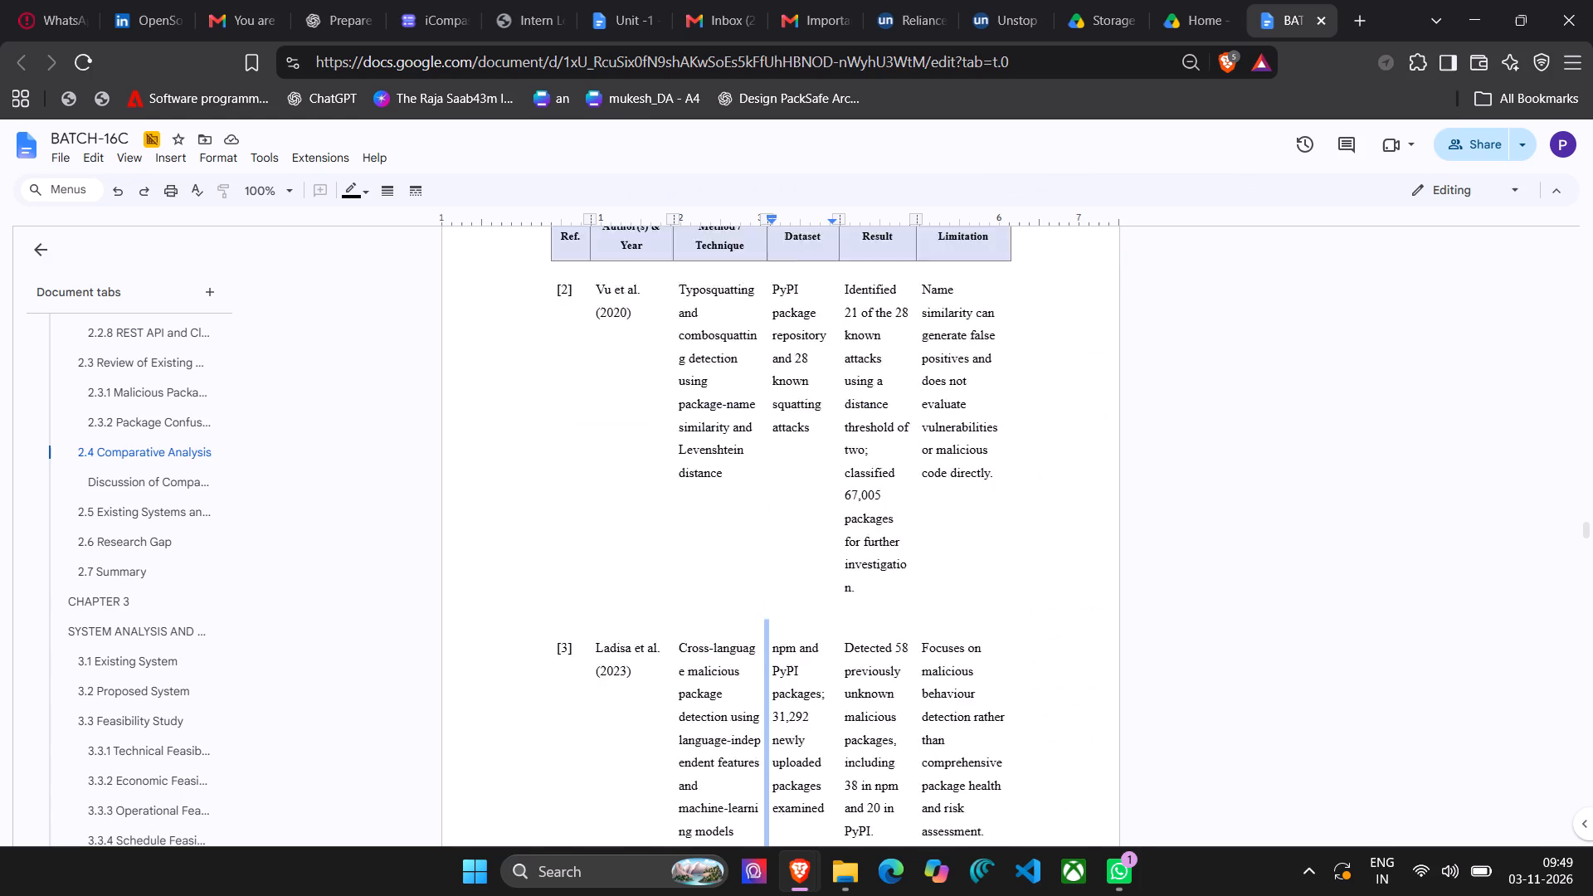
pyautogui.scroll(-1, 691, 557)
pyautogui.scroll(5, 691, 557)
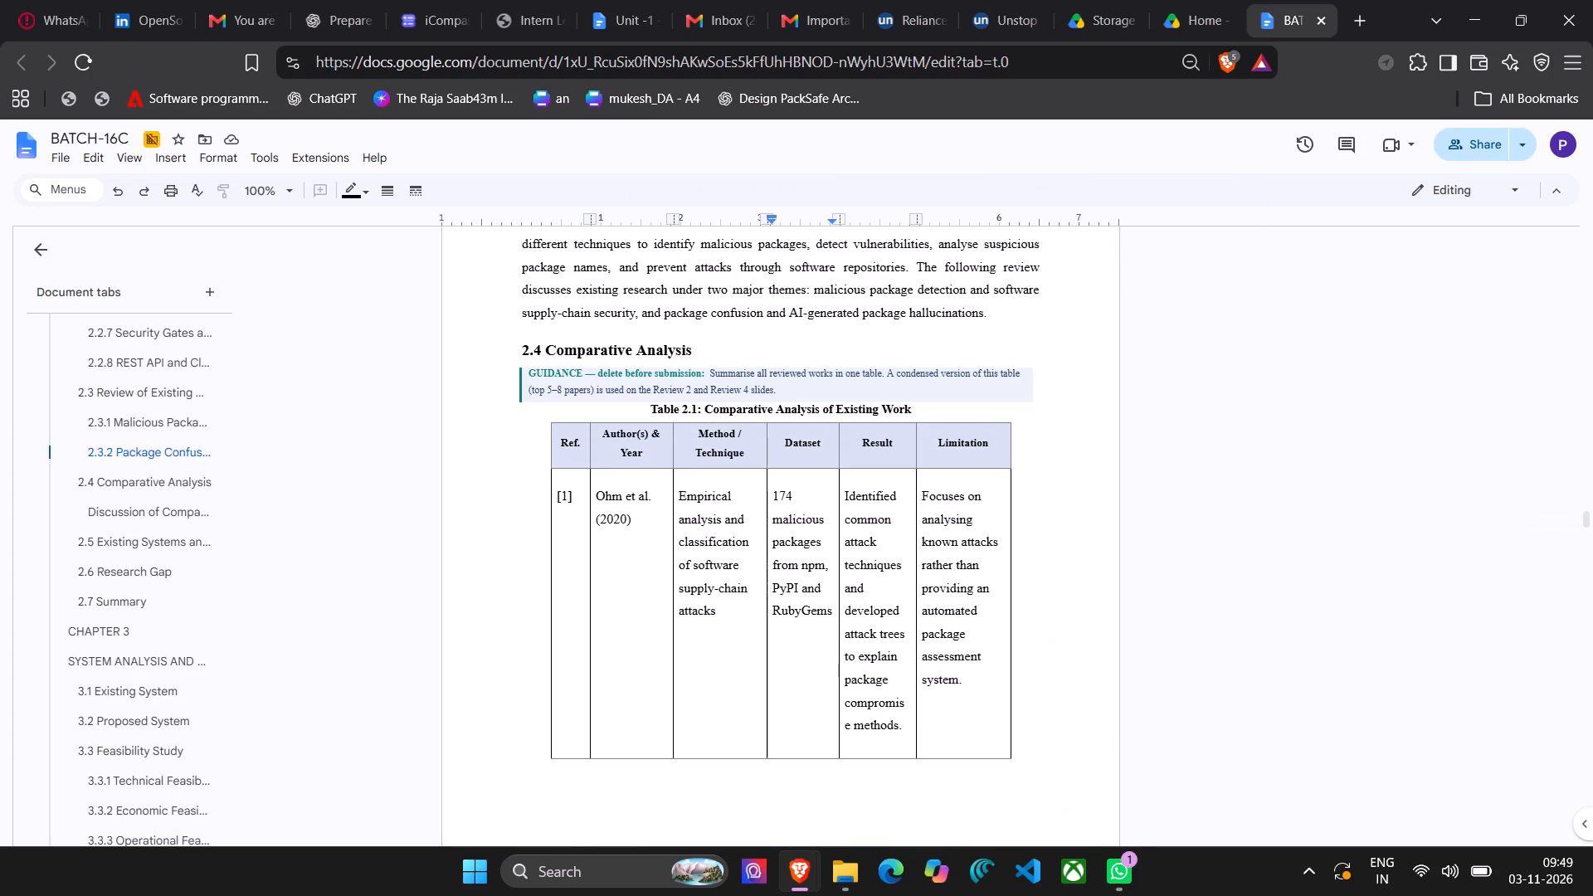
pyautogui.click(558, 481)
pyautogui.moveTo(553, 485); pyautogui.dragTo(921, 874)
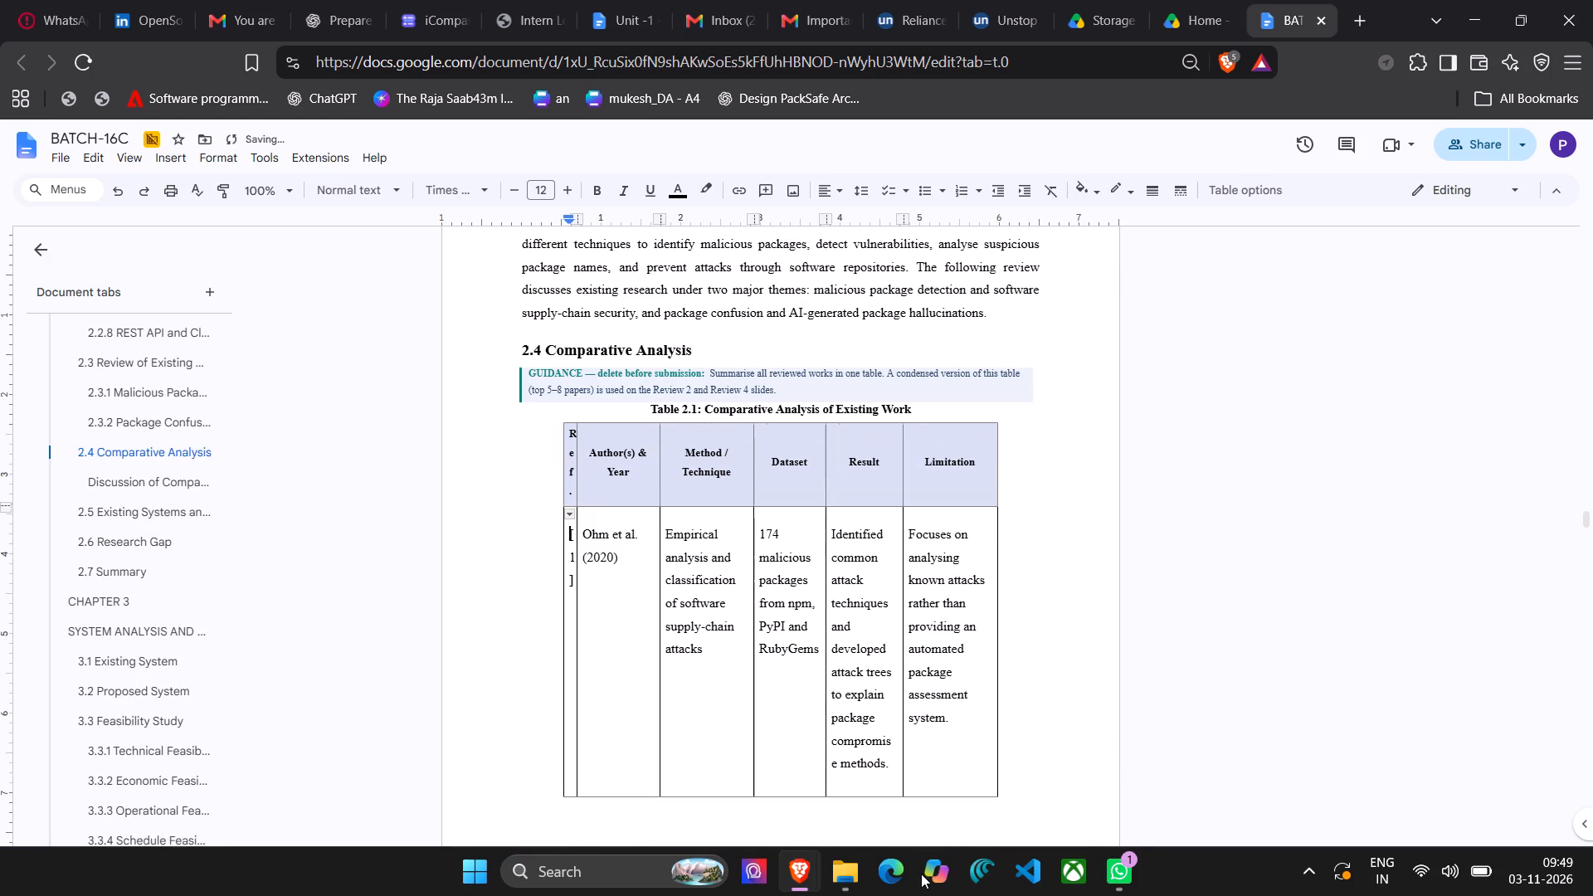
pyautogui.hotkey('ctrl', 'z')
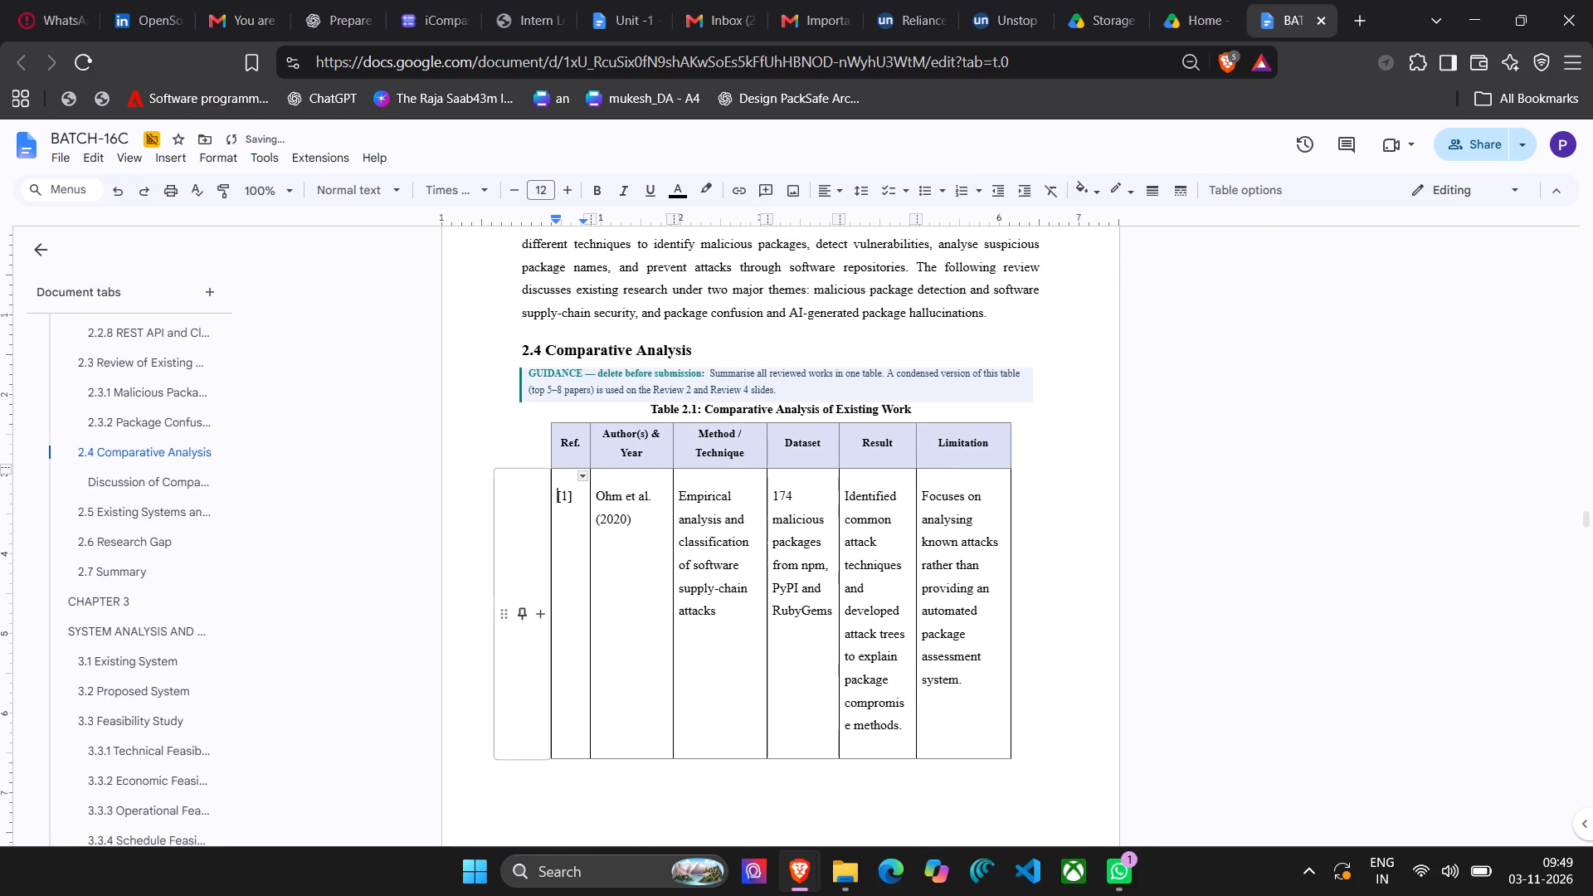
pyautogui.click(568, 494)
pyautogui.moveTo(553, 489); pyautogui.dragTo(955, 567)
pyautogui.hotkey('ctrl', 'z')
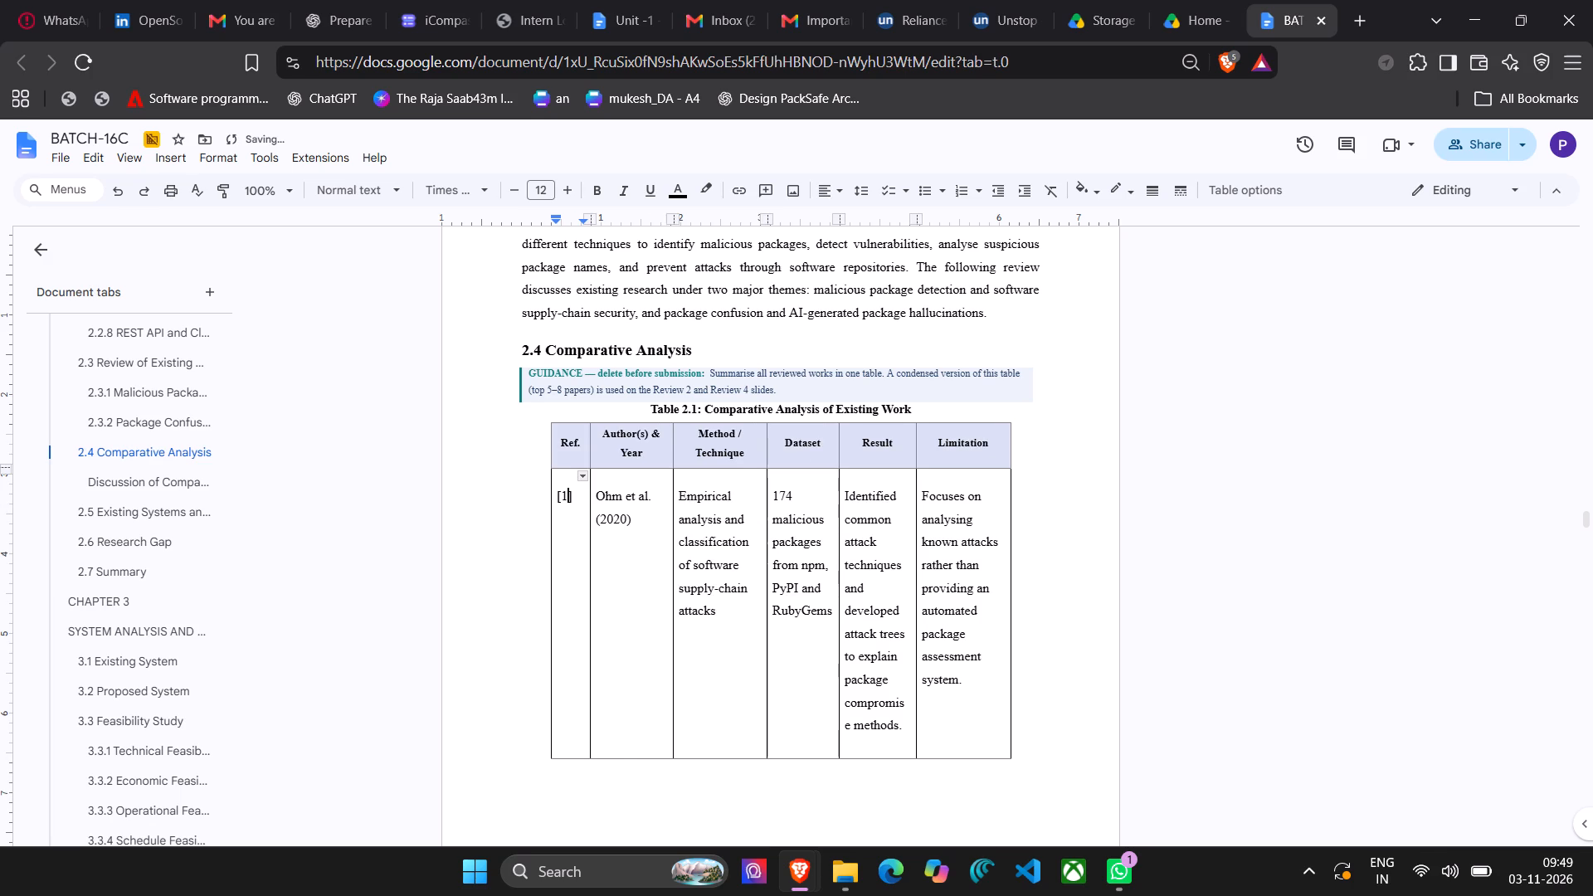
# Select rows [1] to [3] of the bordered Table 2.1 and insert three empty rows above them.
pyautogui.click(567, 488)
pyautogui.click(566, 476)
pyautogui.moveTo(557, 493); pyautogui.dragTo(850, 807)
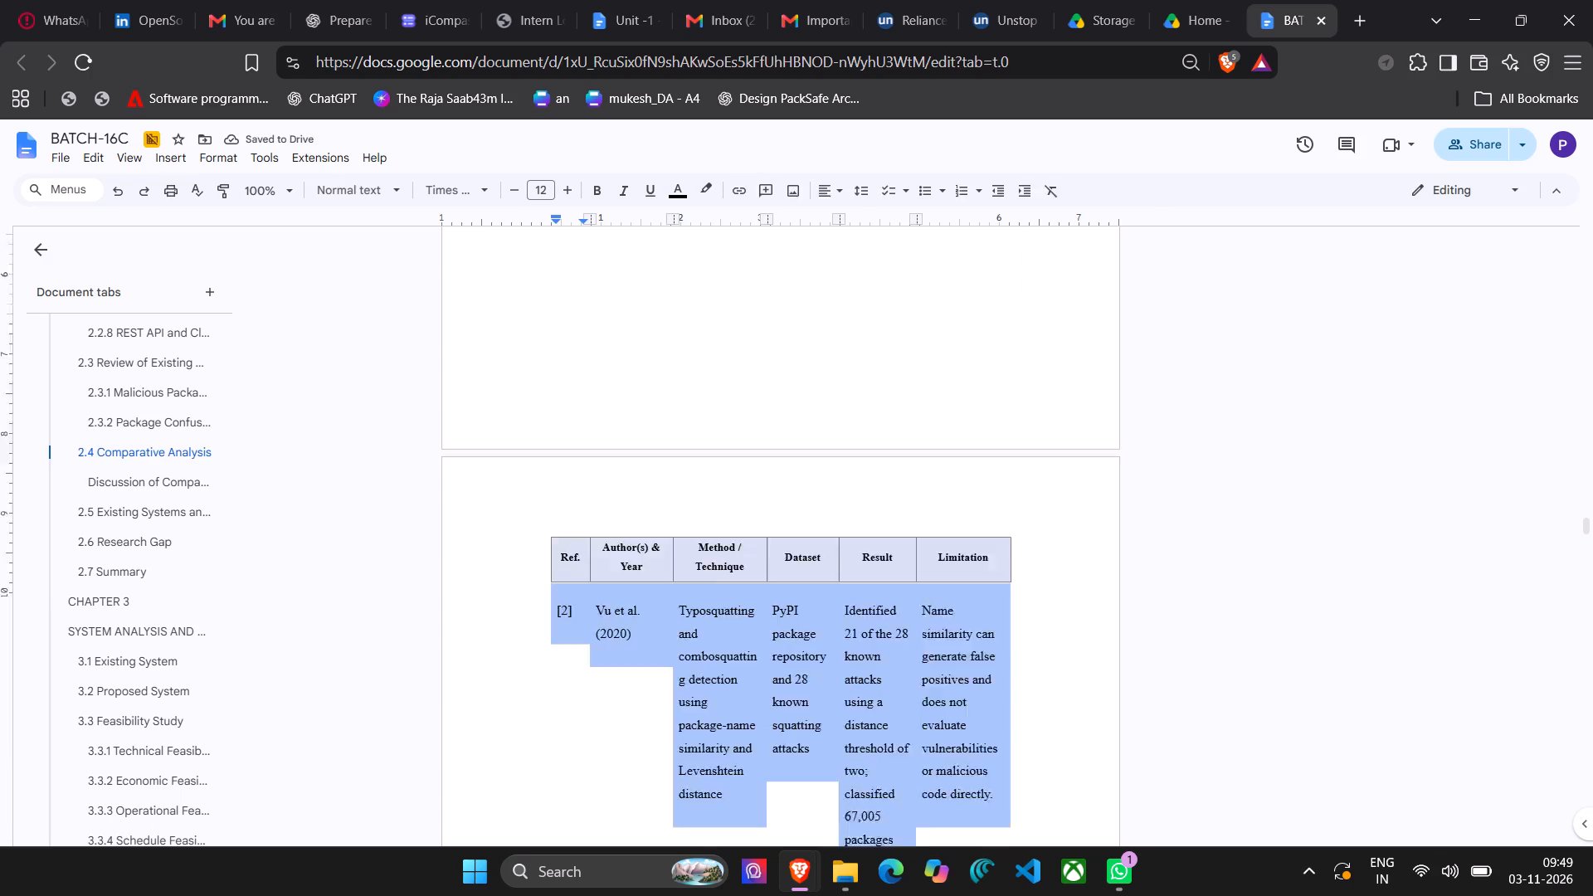
pyautogui.moveTo(850, 807); pyautogui.dragTo(996, 206)
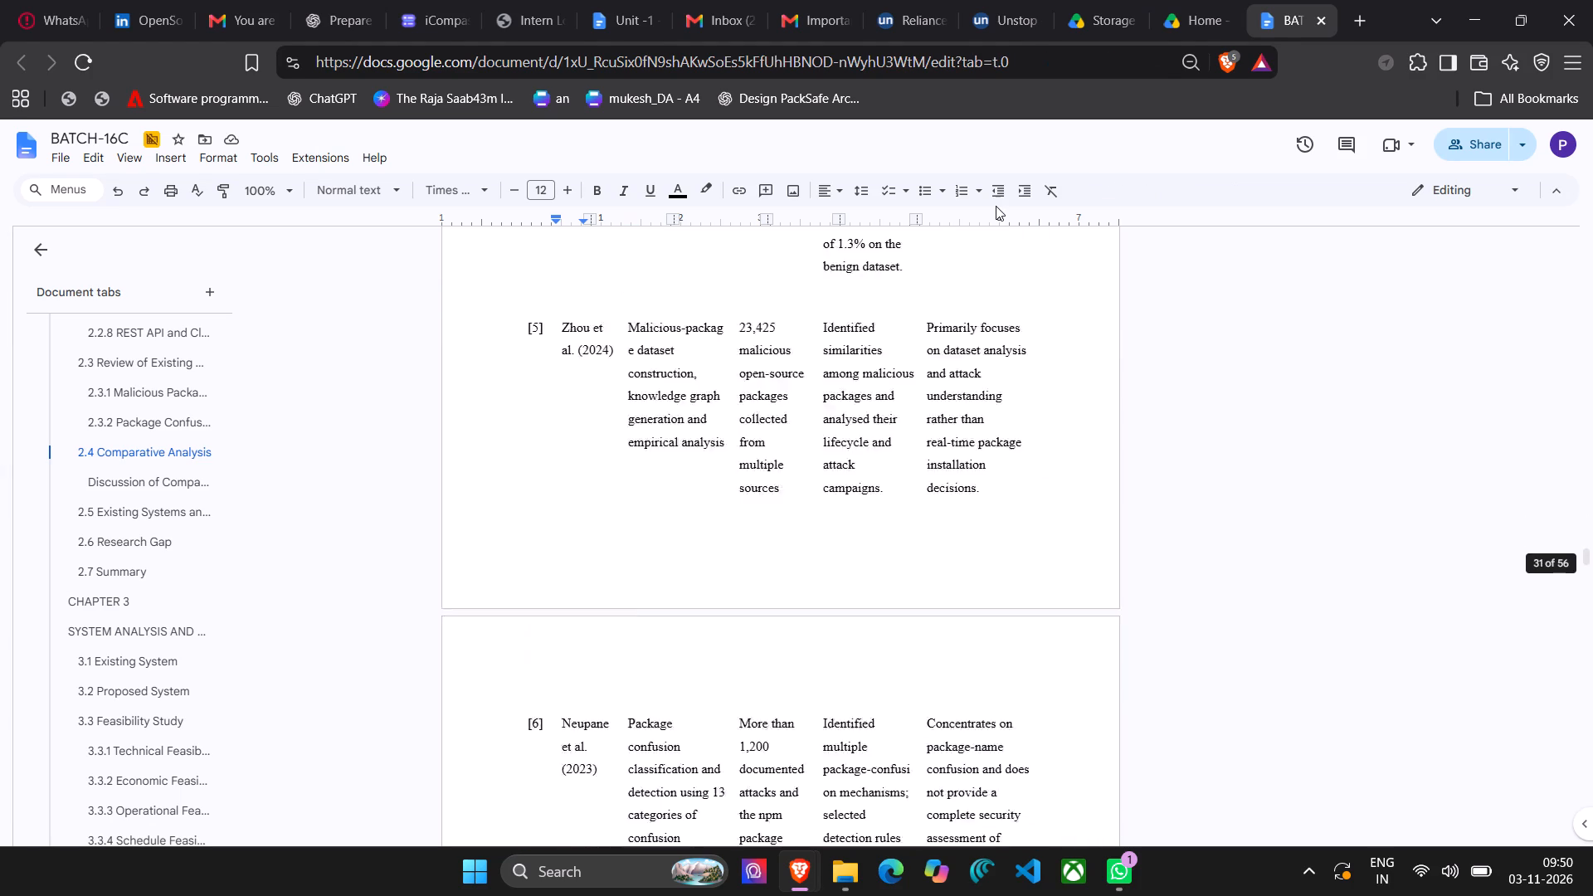
pyautogui.moveTo(996, 206); pyautogui.dragTo(999, 274)
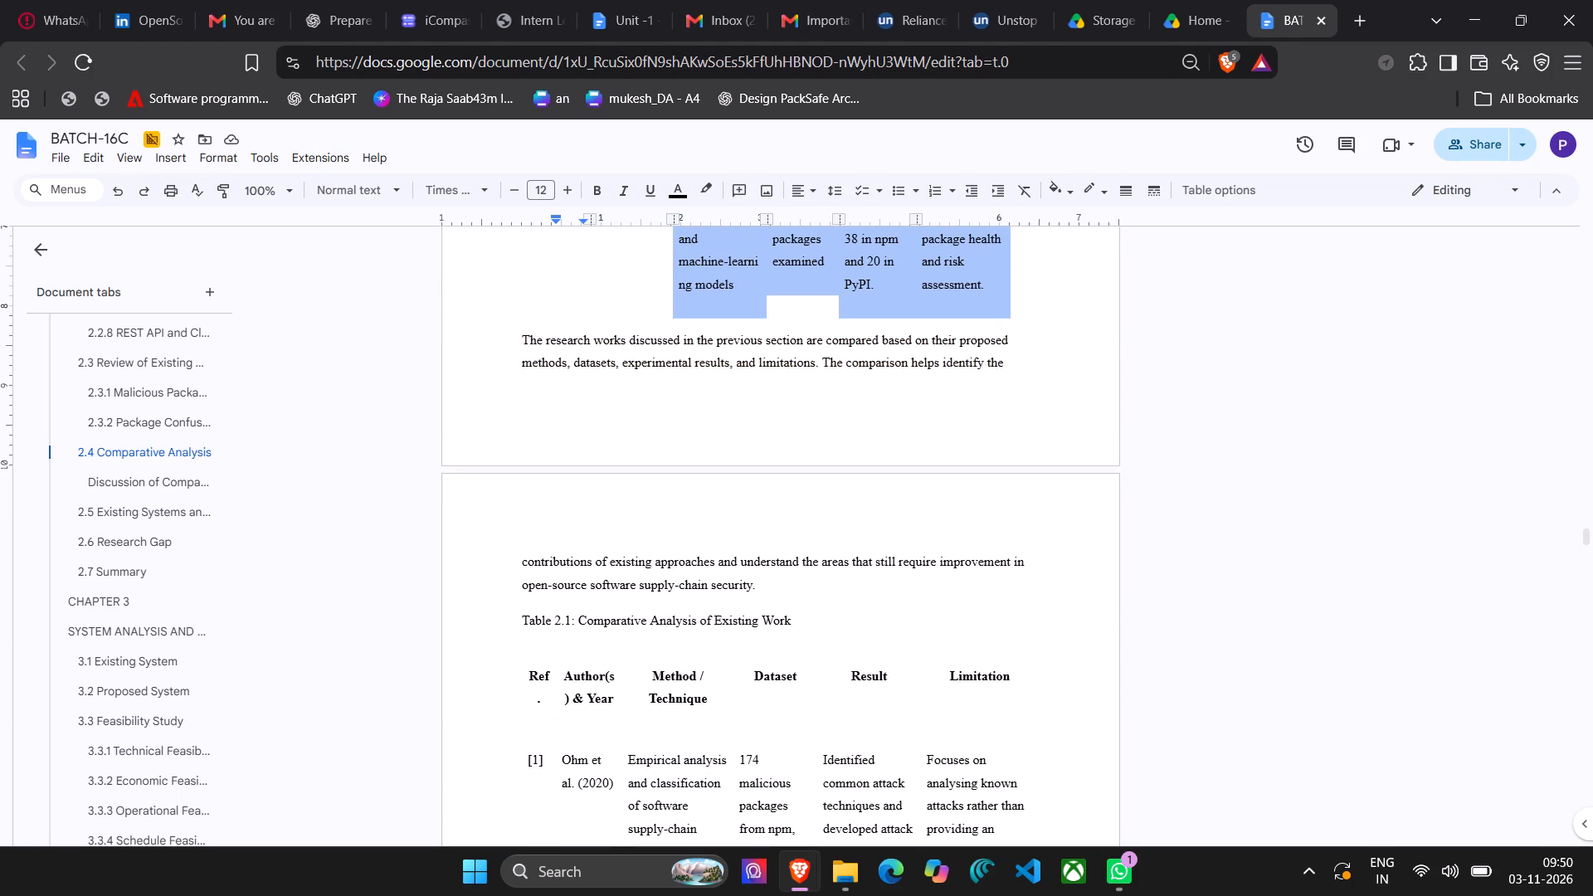
pyautogui.rightClick(999, 274)
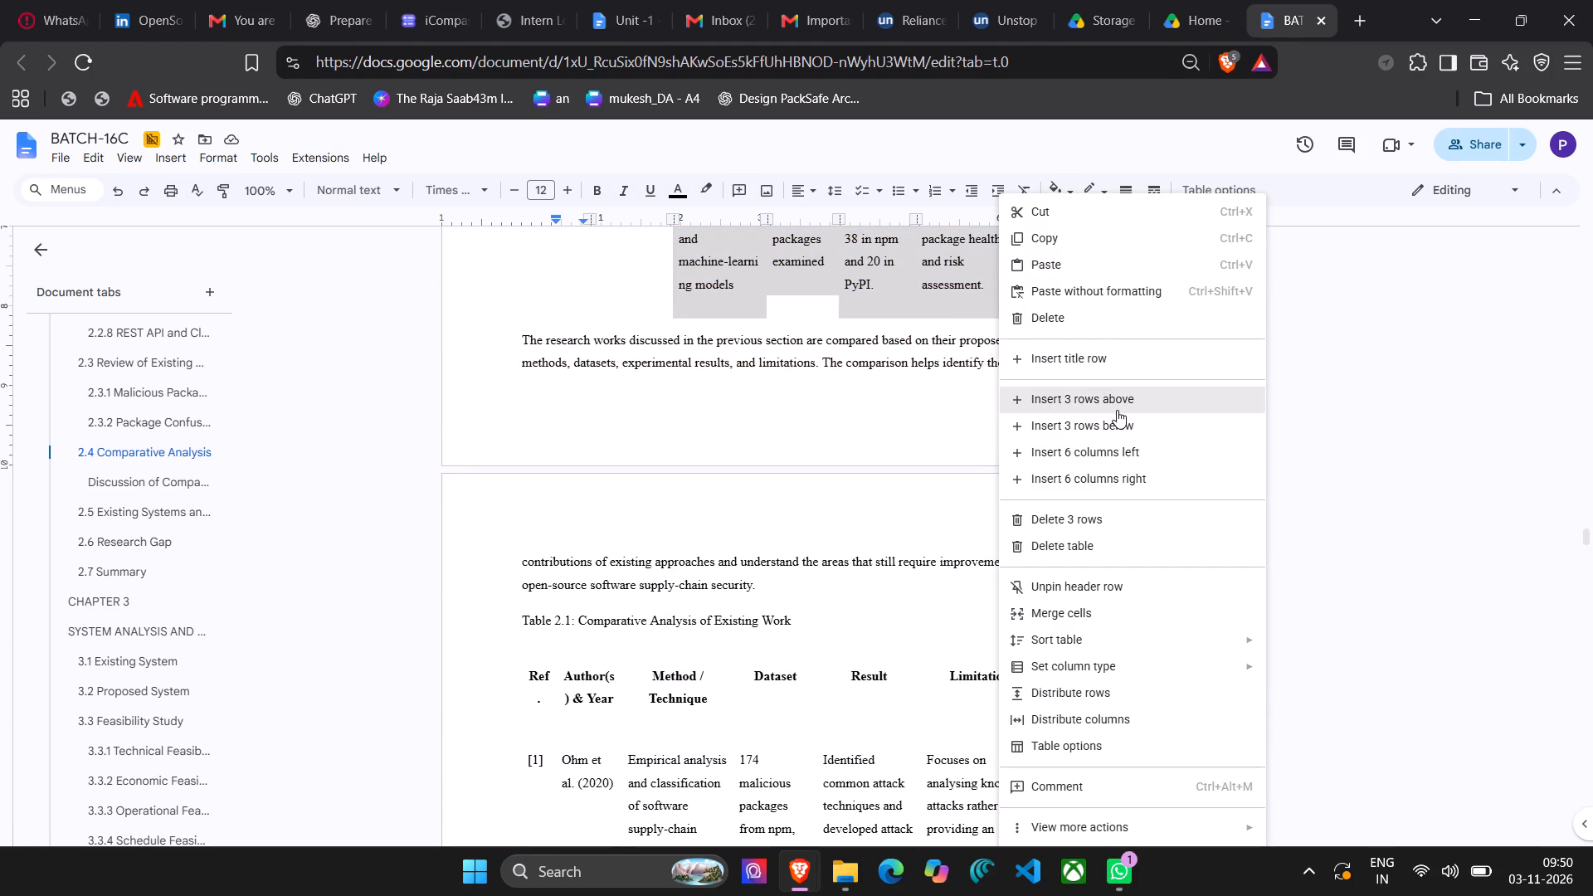
pyautogui.click(1119, 410)
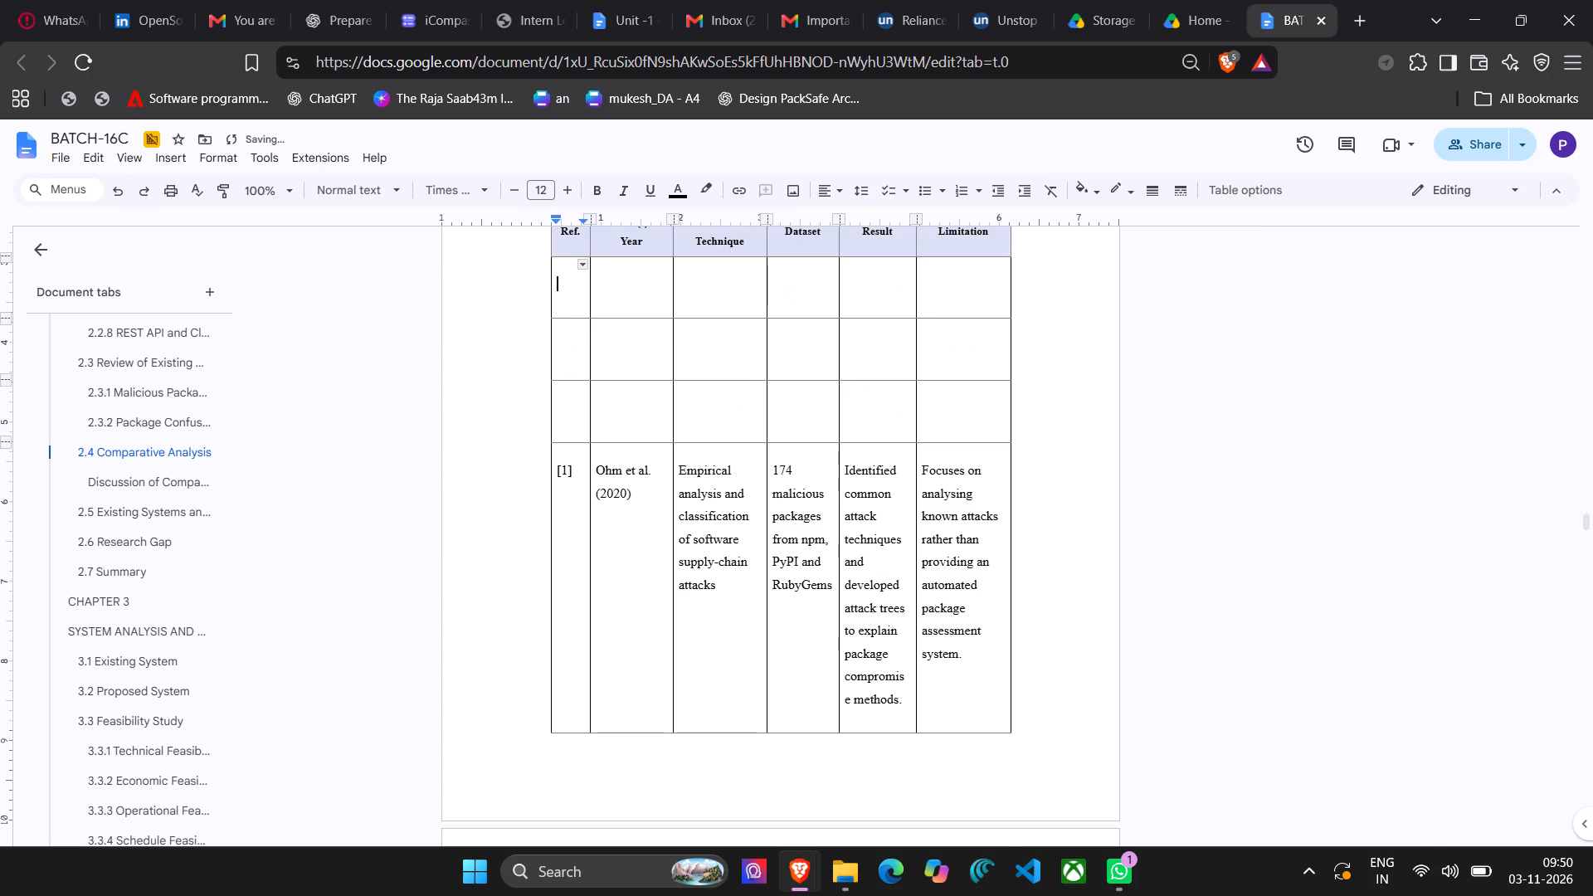
# Undo the three rows inserted above row [1] and insert three empty rows below row [3] of the bordered Table 2.1 instead.
pyautogui.hotkey('ctrl', 'z')
pyautogui.rightClick(772, 655)
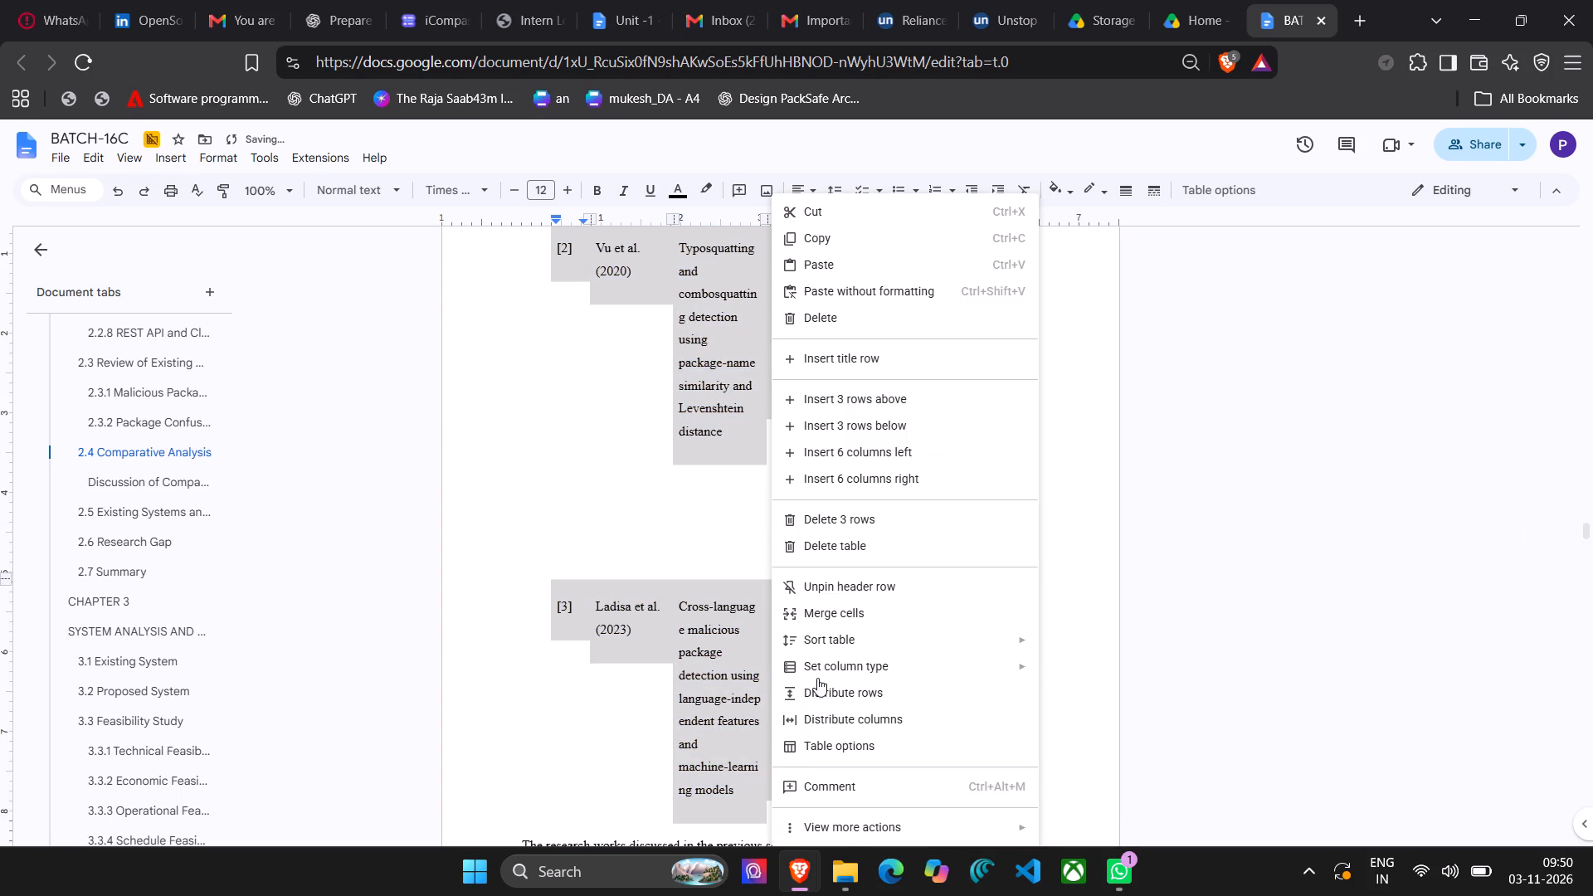
pyautogui.click(858, 423)
# Paste the copied rows [4] to [7] into the new empty rows below row [3] of the bordered Table 2.1.
pyautogui.scroll(-3, 862, 424)
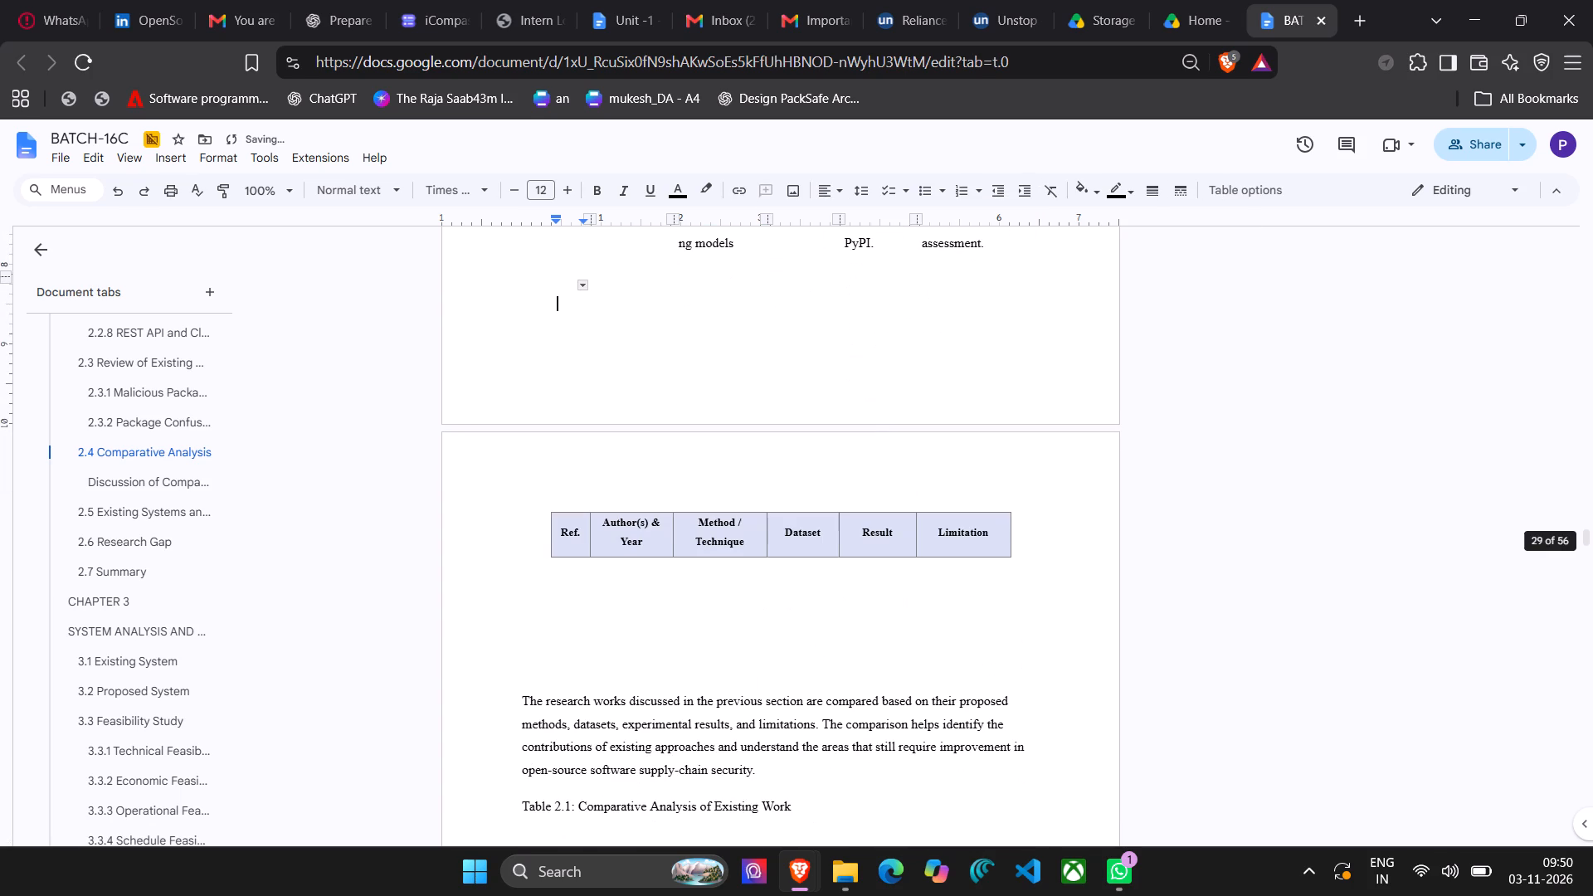
pyautogui.hotkey('ctrl', 'v')
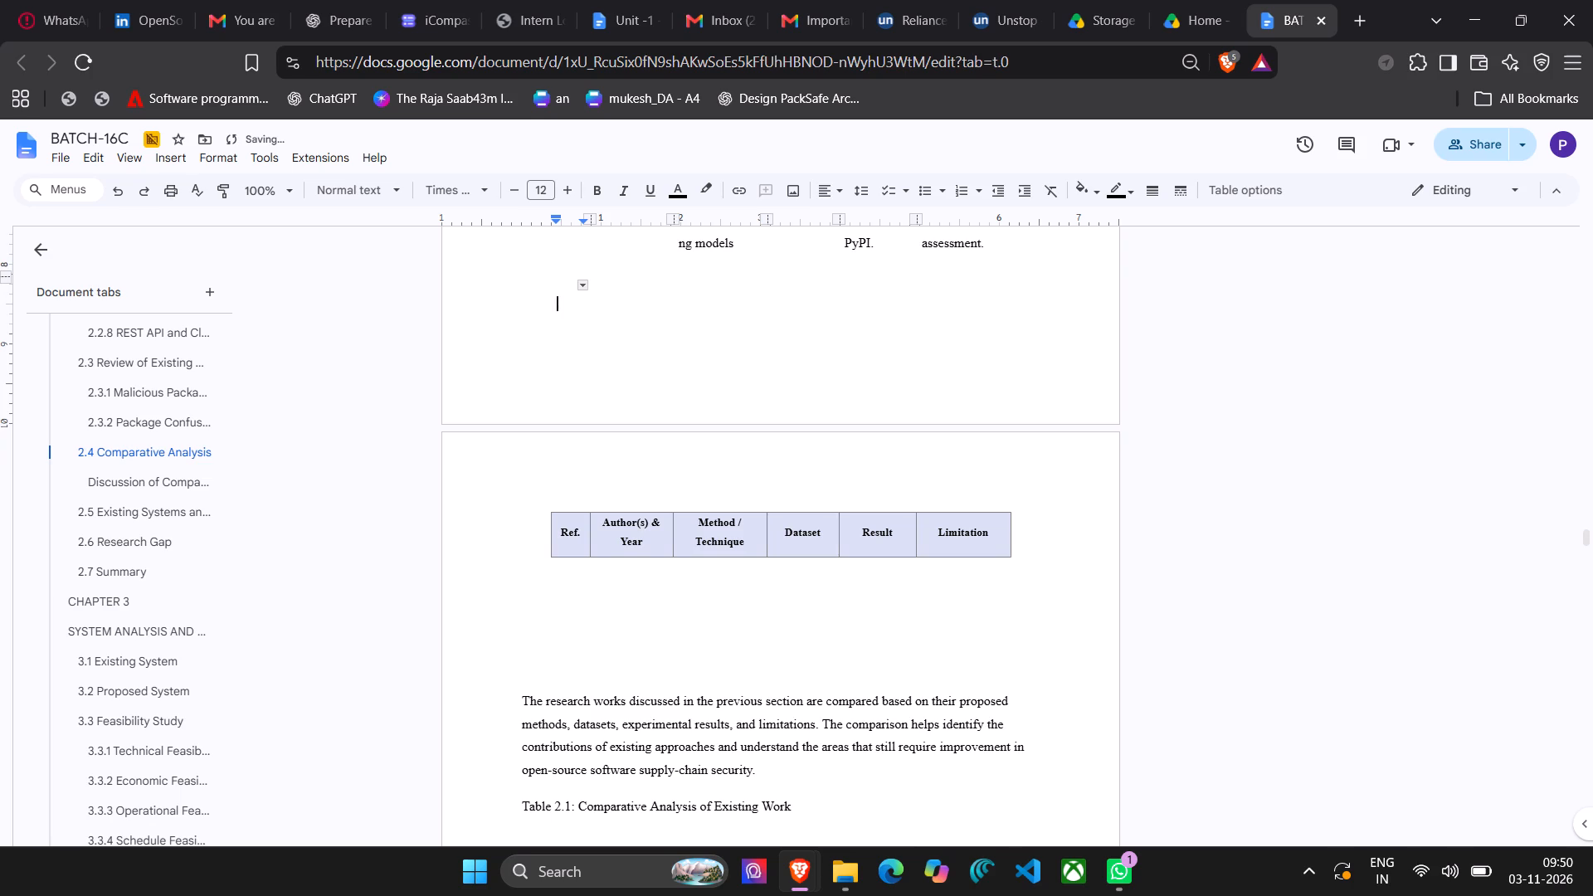
# Review the pasted rows [4] to [7] in Table 2.1 and the pages that follow them.
pyautogui.scroll(-6, 862, 424)
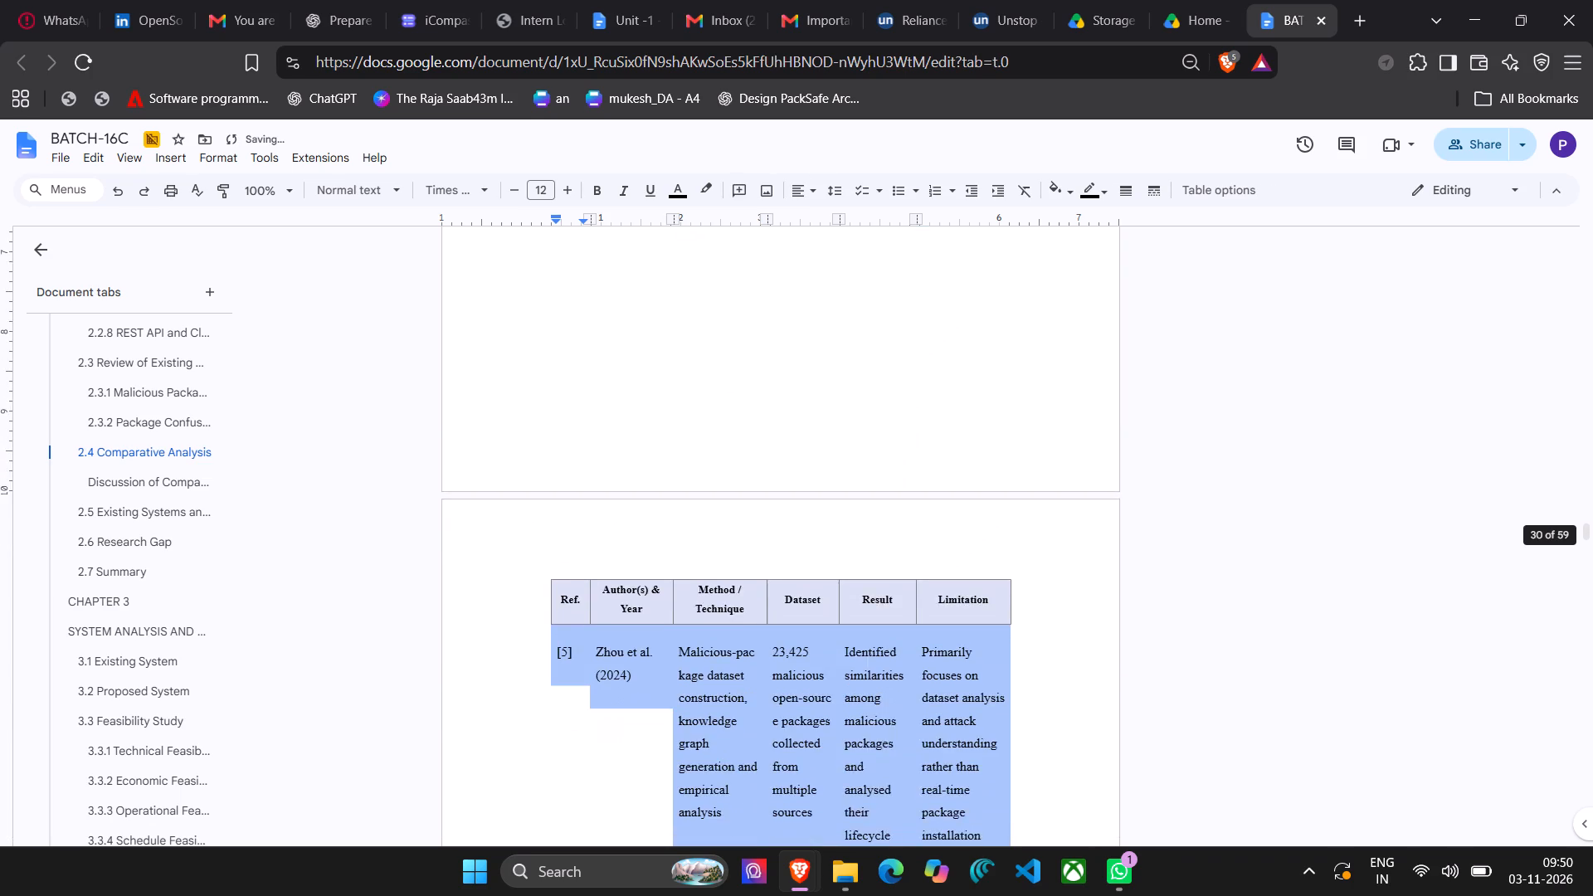
pyautogui.scroll(-4, 862, 424)
pyautogui.scroll(-2, 886, 299)
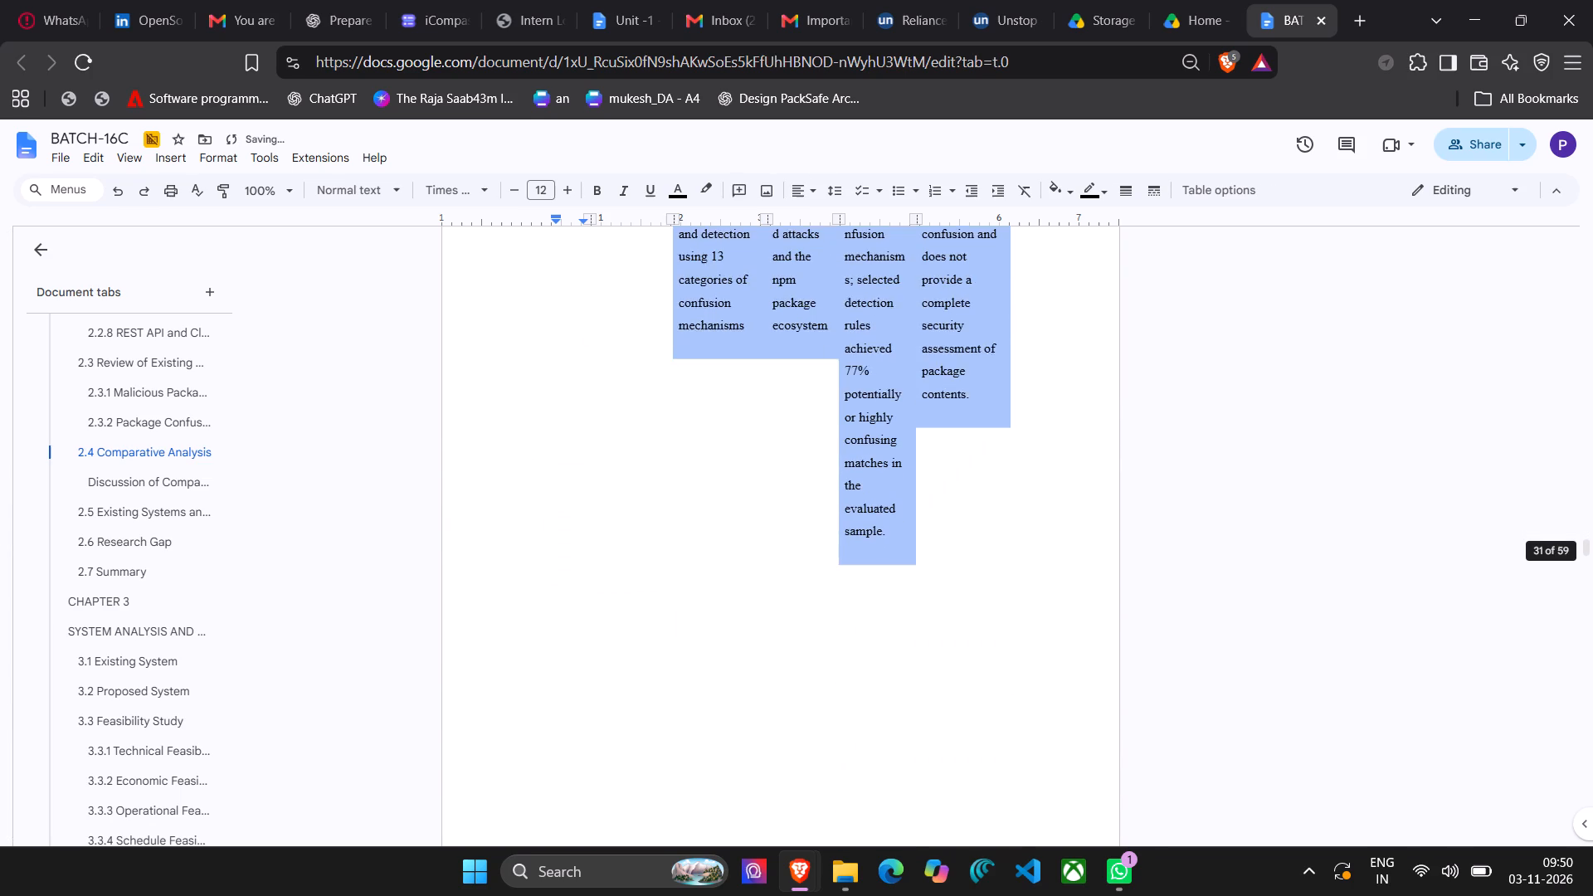
pyautogui.scroll(-1, 886, 299)
pyautogui.scroll(-3, 921, 577)
pyautogui.scroll(12, 921, 577)
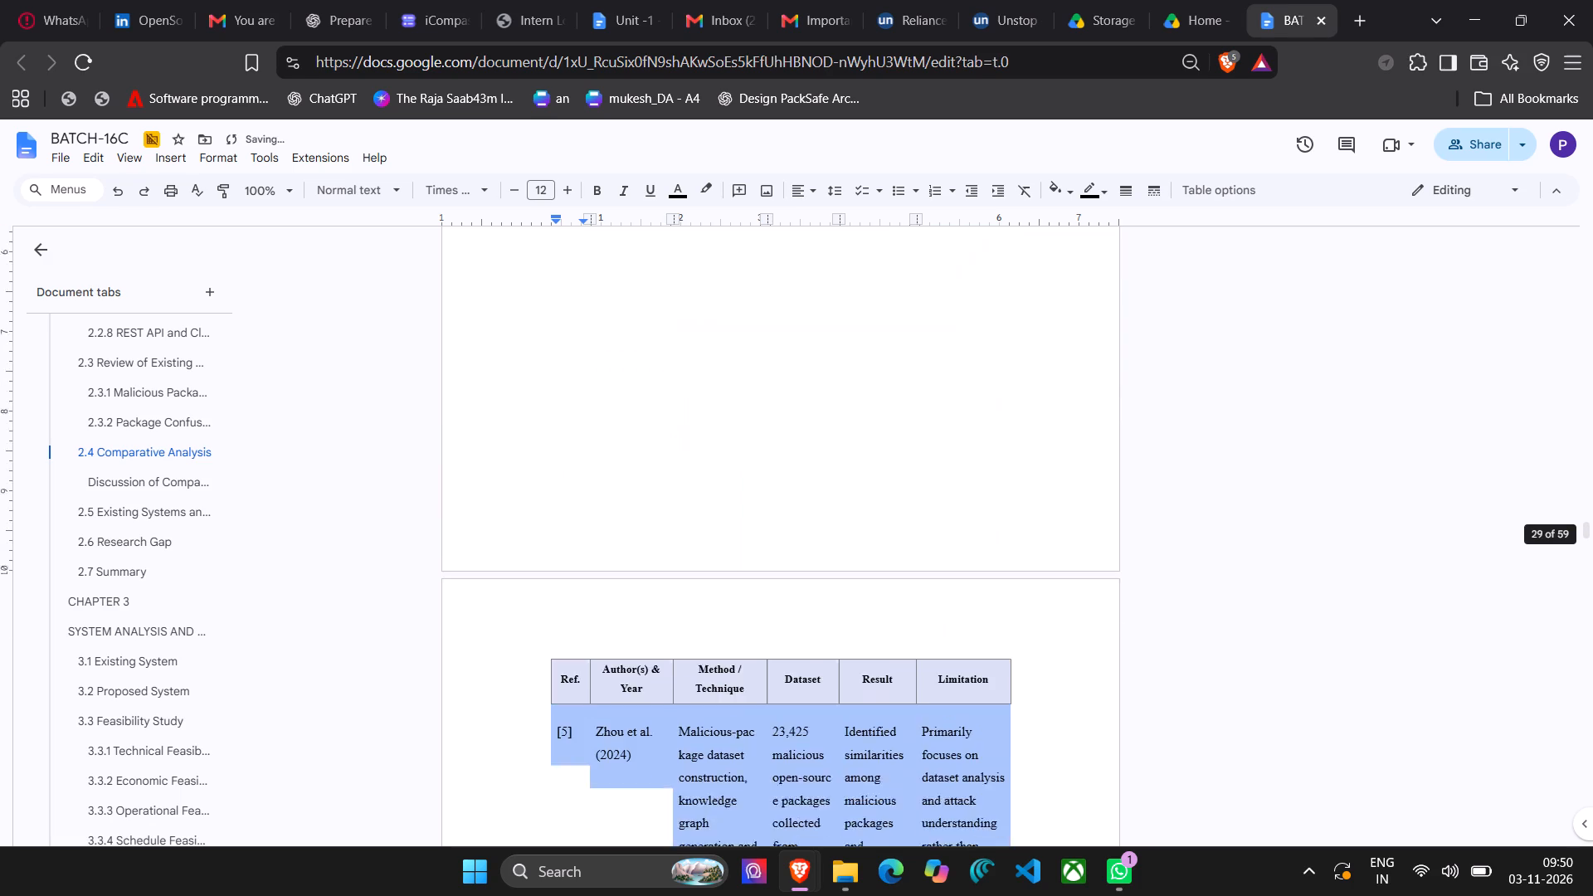
# Select from row [1] of Table 2.1 through row [7] of the original borderless table and set the border width to 0.5pt.
pyautogui.scroll(11, 921, 577)
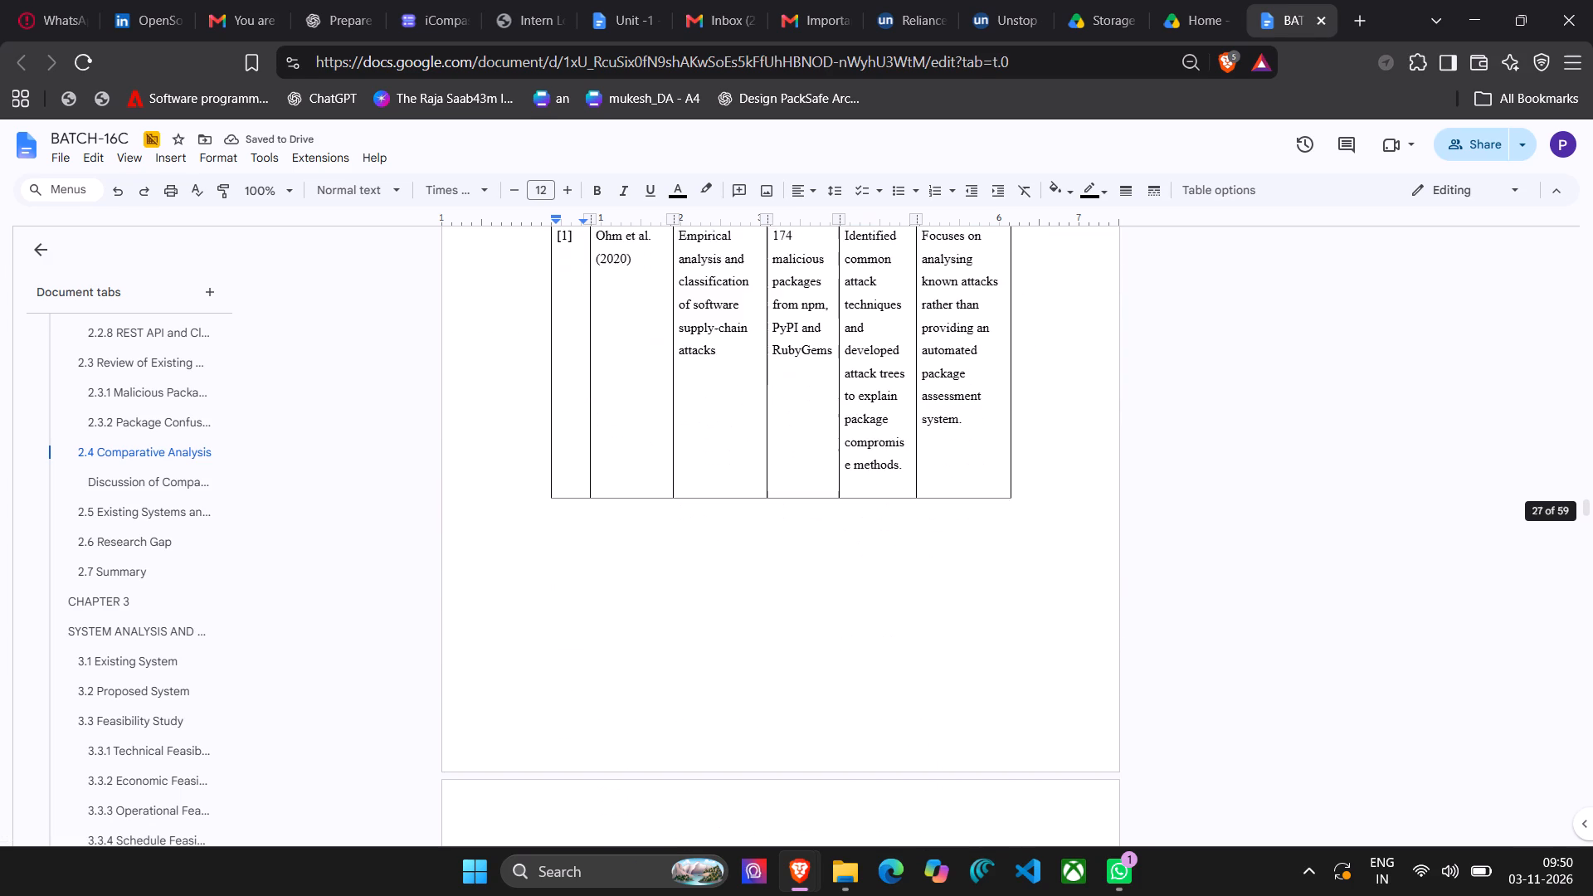
pyautogui.scroll(1, 921, 577)
pyautogui.click(621, 504)
pyautogui.click(546, 473)
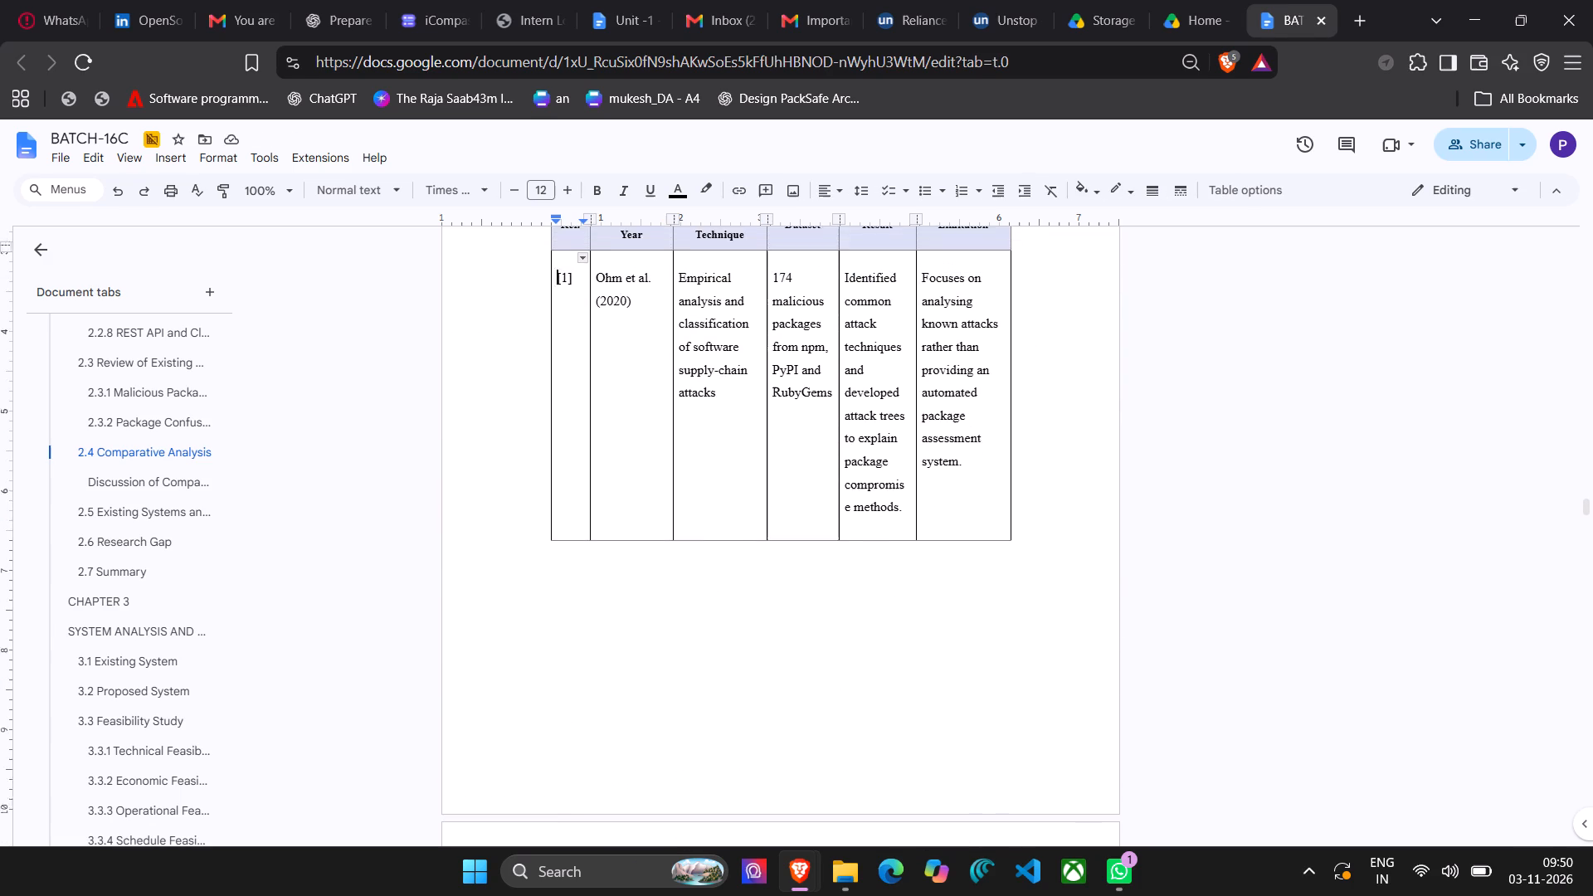
pyautogui.moveTo(559, 481); pyautogui.dragTo(931, 874)
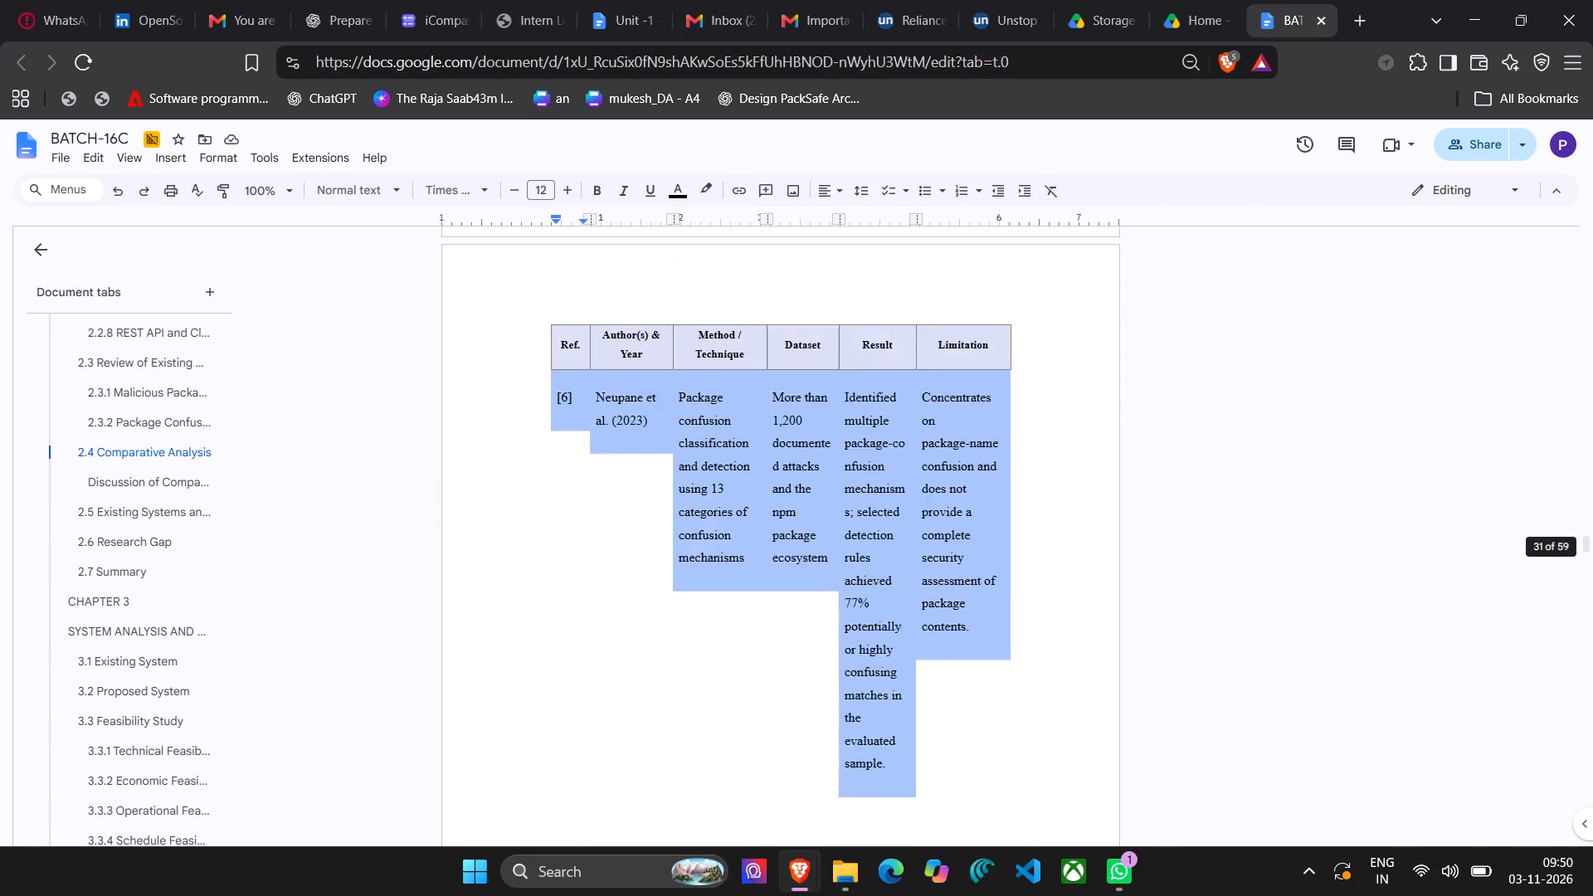
pyautogui.moveTo(931, 874); pyautogui.dragTo(1044, 684)
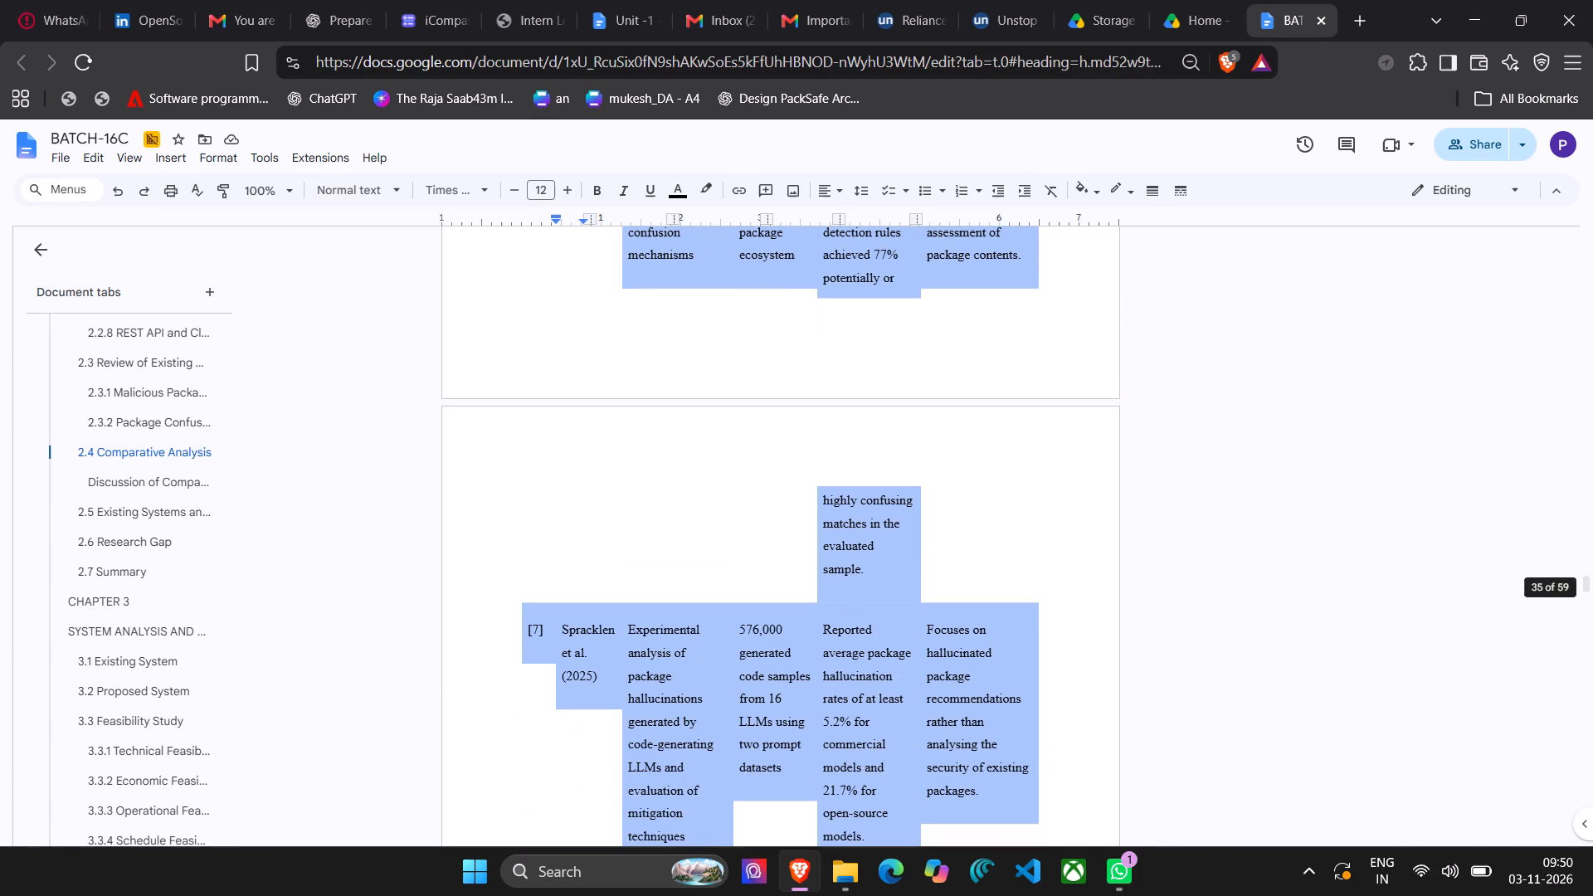
pyautogui.moveTo(1044, 684); pyautogui.dragTo(1026, 798)
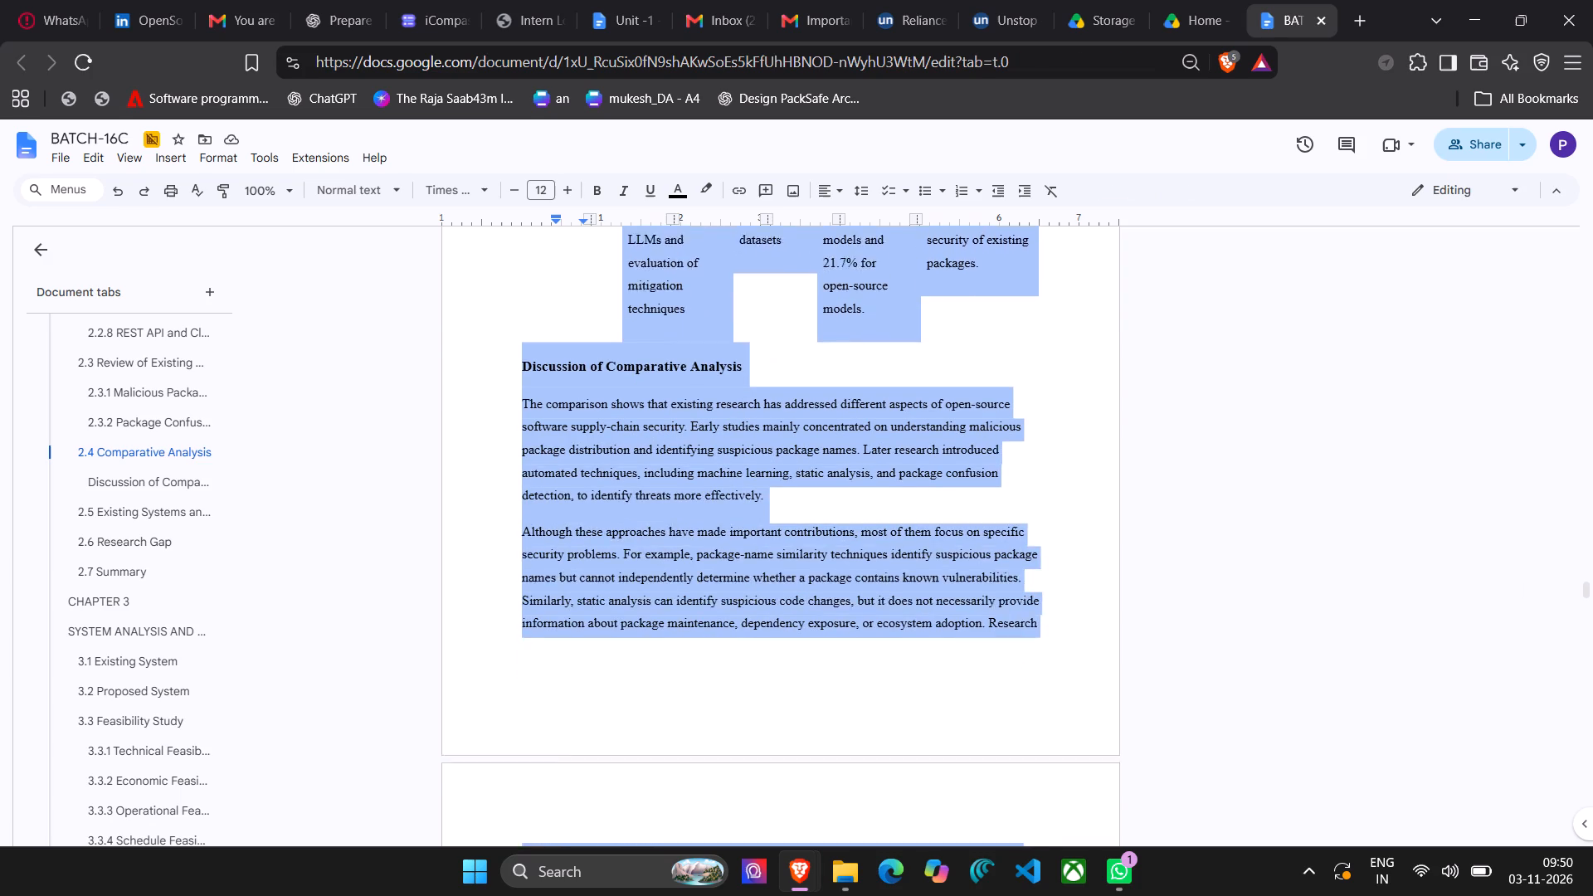
pyautogui.moveTo(1026, 798); pyautogui.dragTo(976, 416)
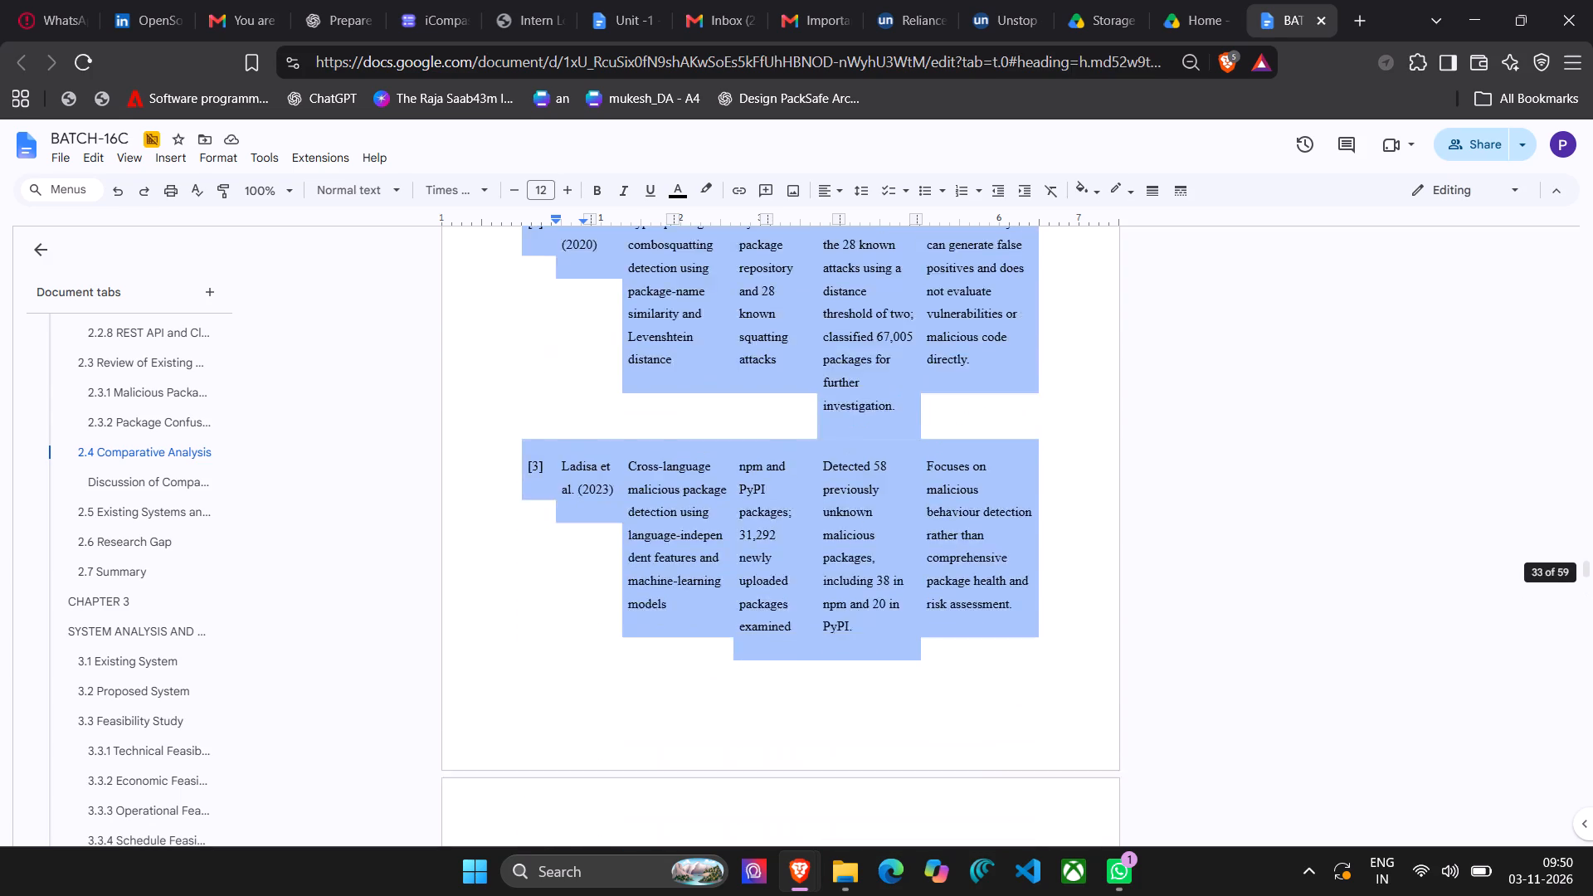
pyautogui.moveTo(976, 416); pyautogui.dragTo(987, 476)
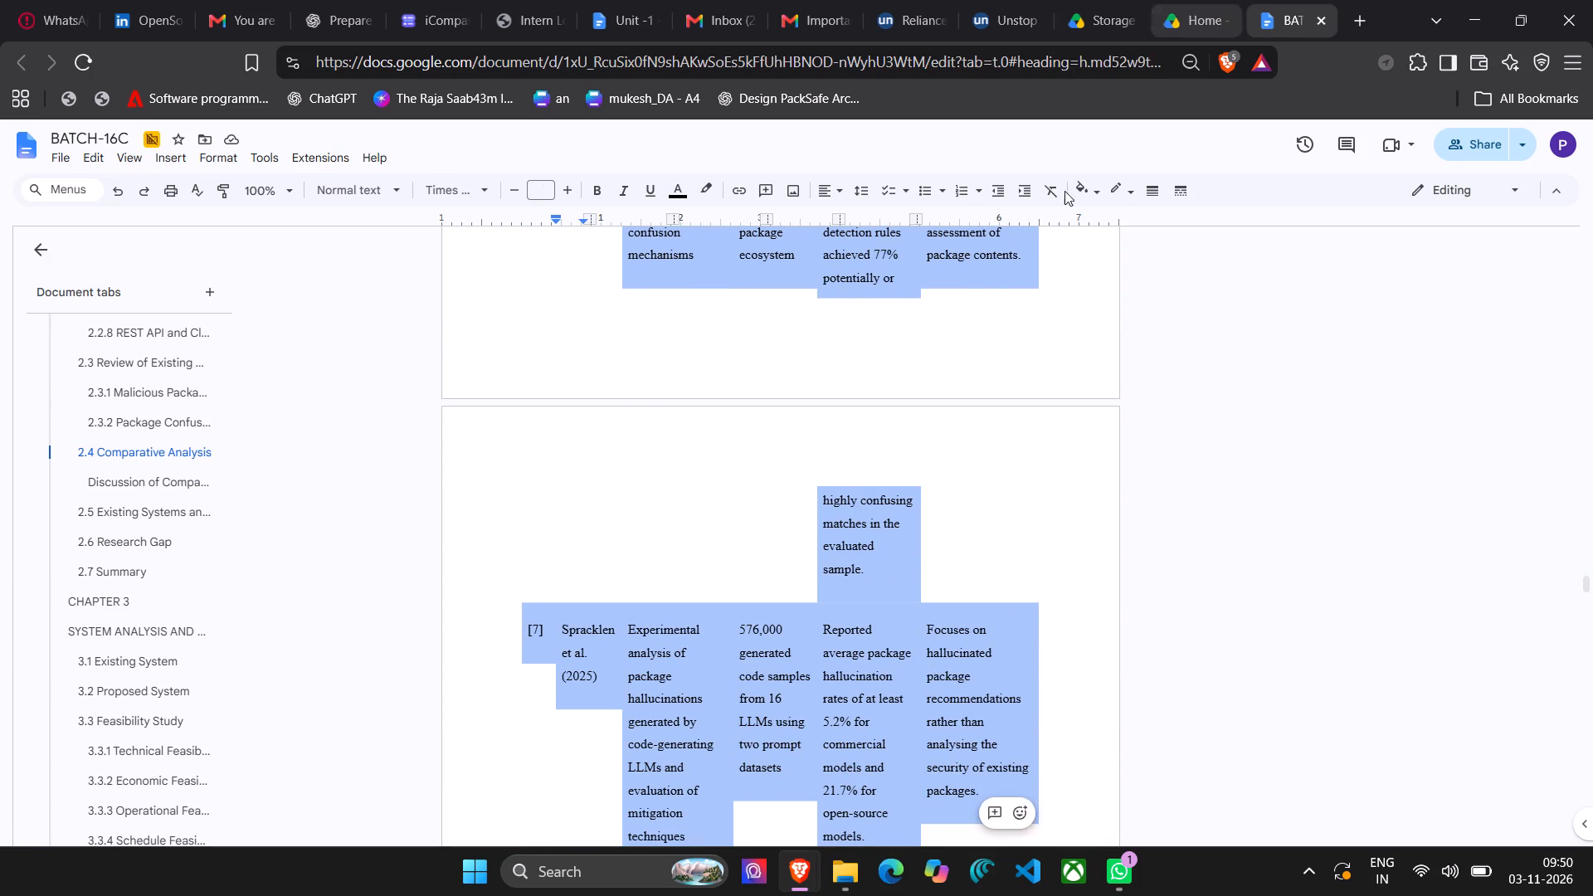
pyautogui.click(1152, 192)
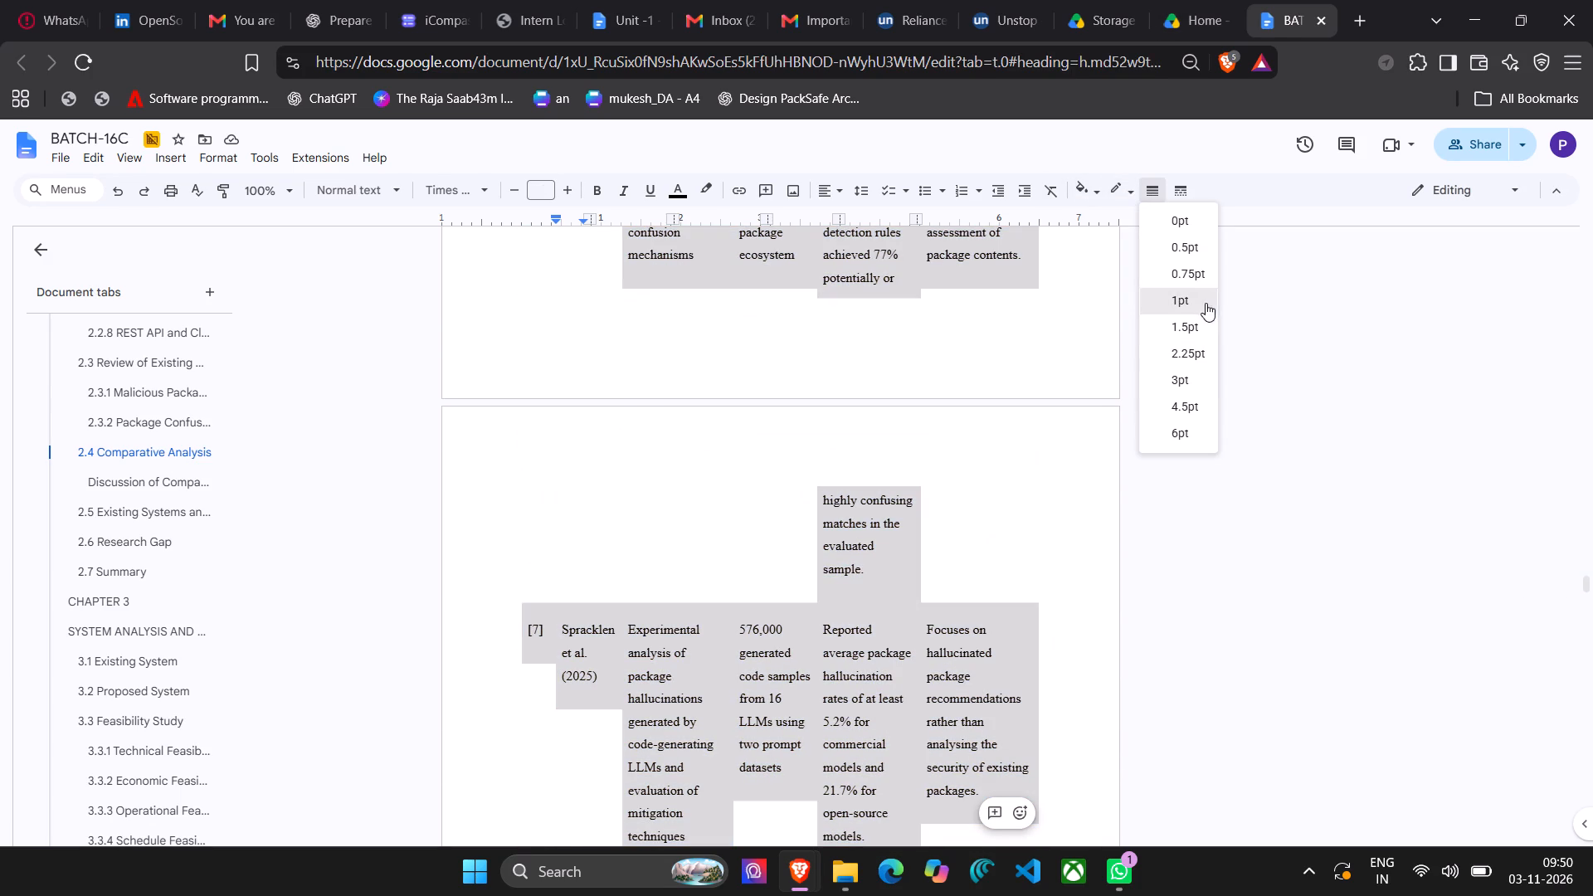
pyautogui.click(1196, 239)
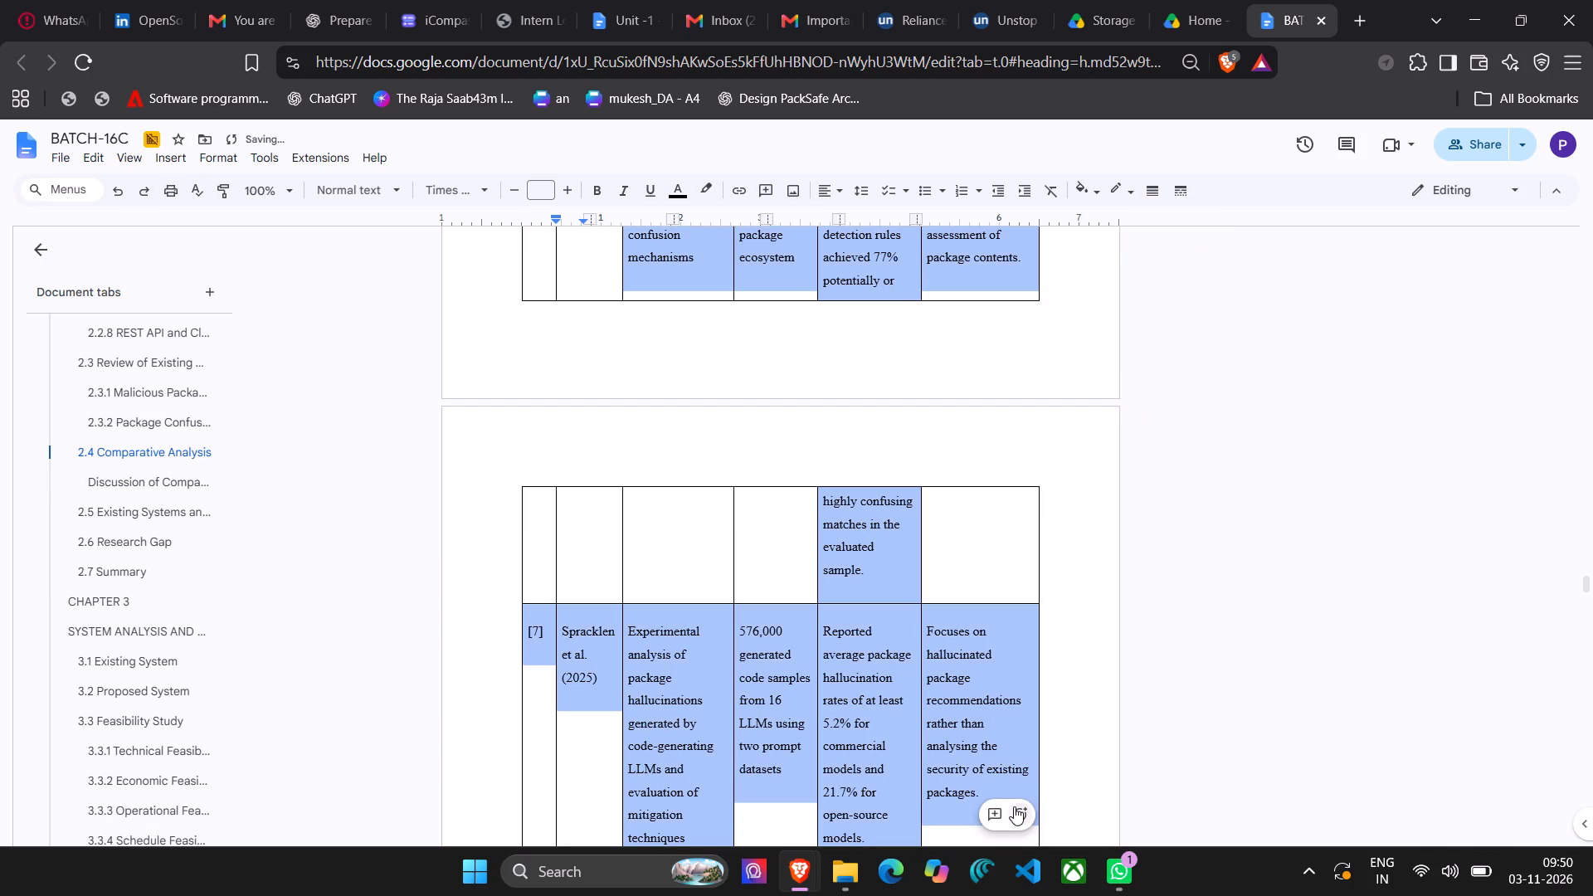
pyautogui.click(1196, 625)
# Check the borders across both comparison tables, from the original rows back to the 2.4 Comparative Analysis heading.
pyautogui.scroll(-3, 1196, 625)
pyautogui.scroll(2, 1190, 760)
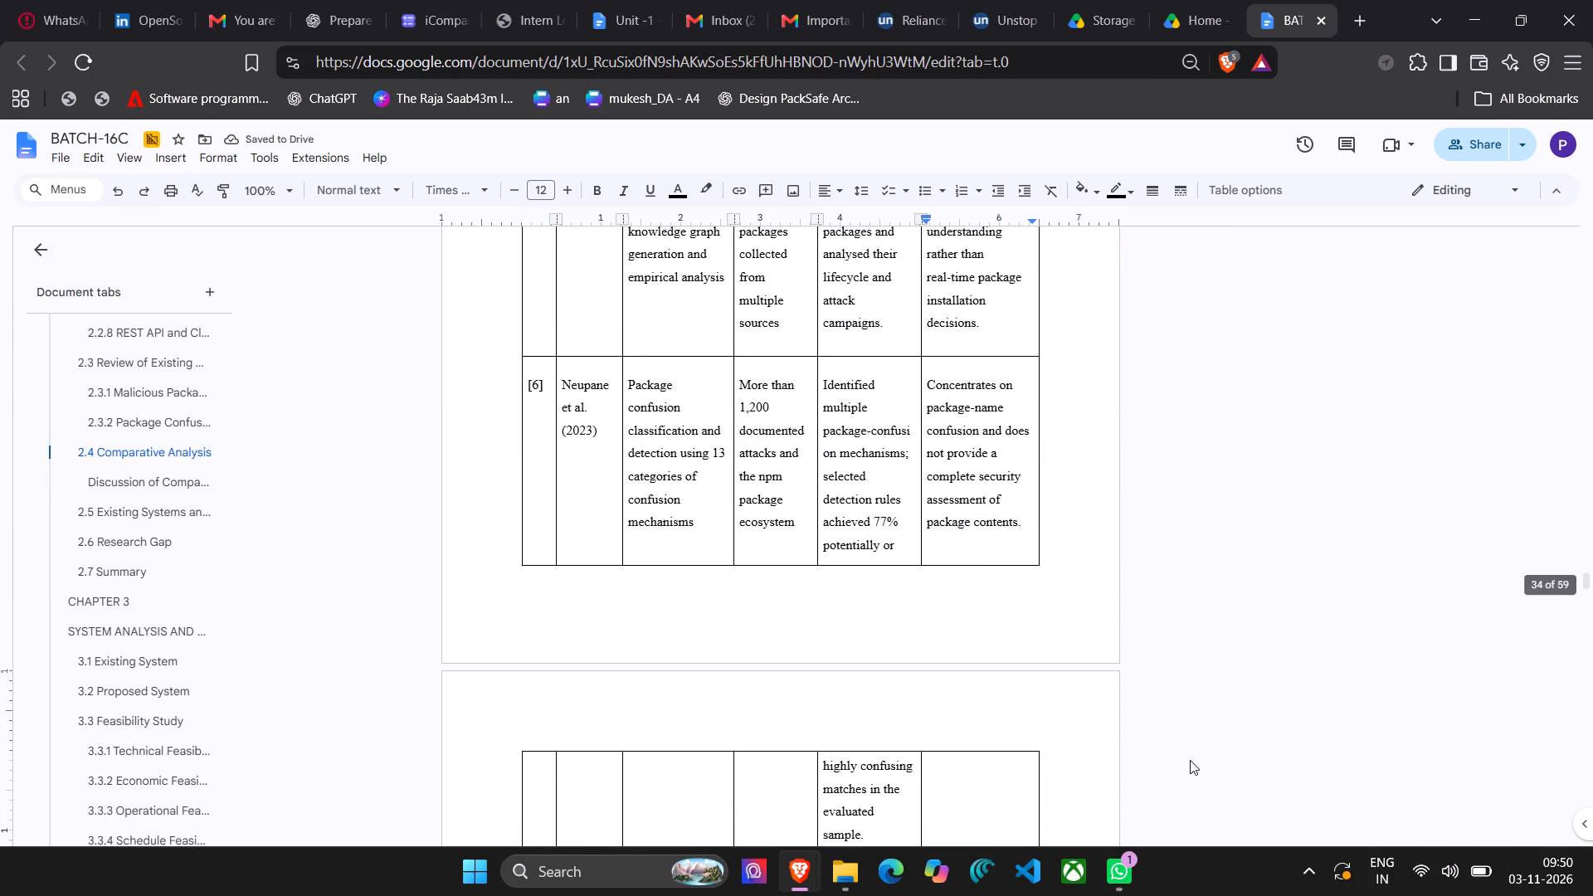
pyautogui.scroll(9, 1190, 760)
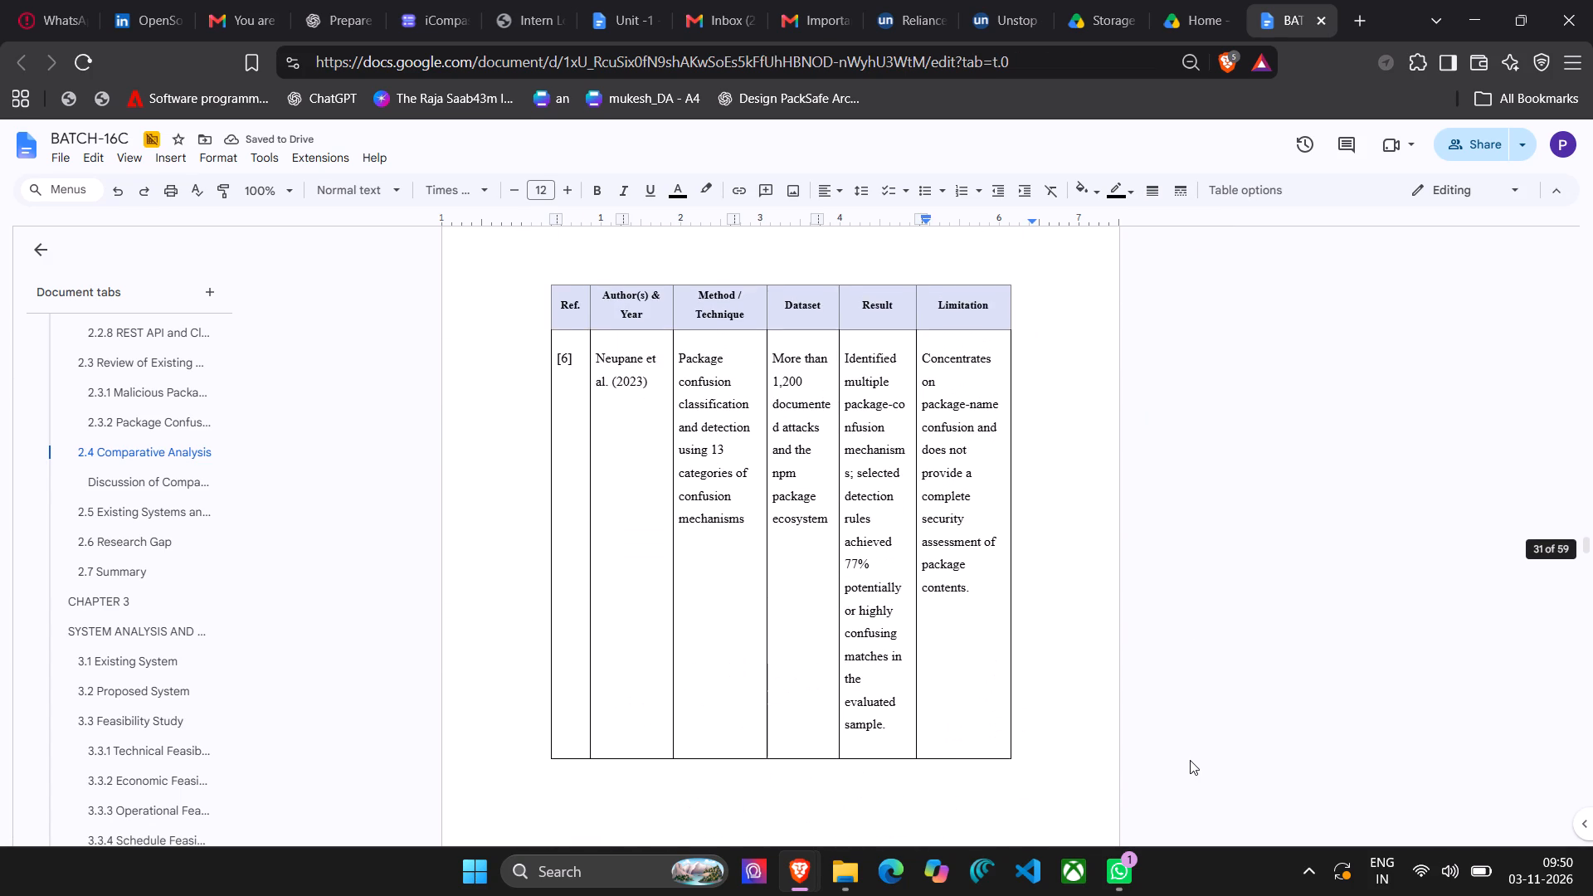
pyautogui.scroll(6, 1044, 347)
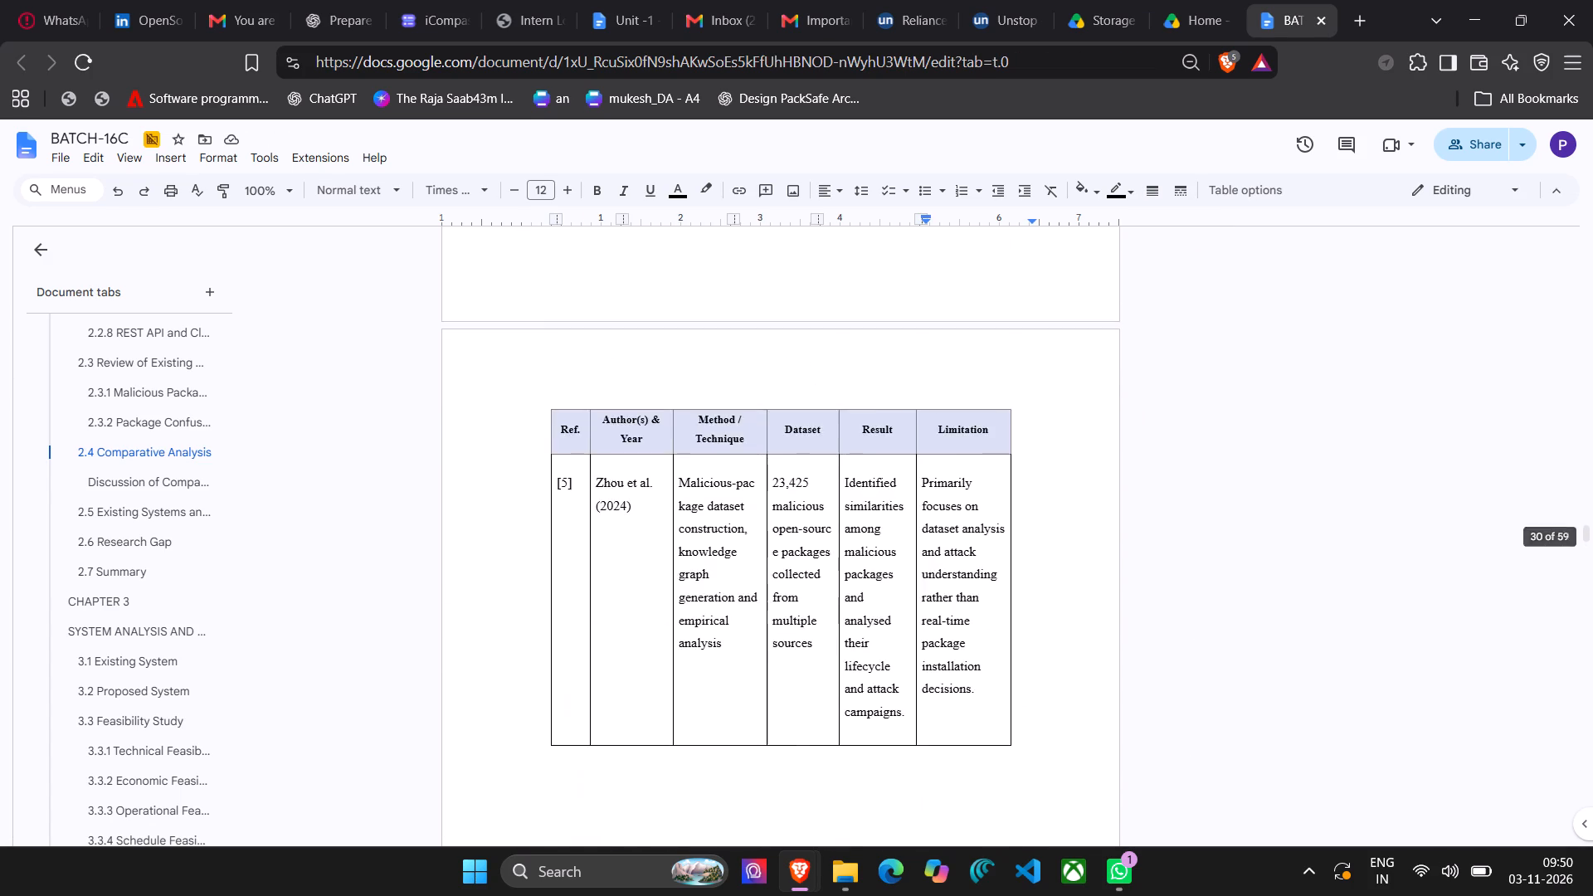
pyautogui.scroll(10, 1044, 347)
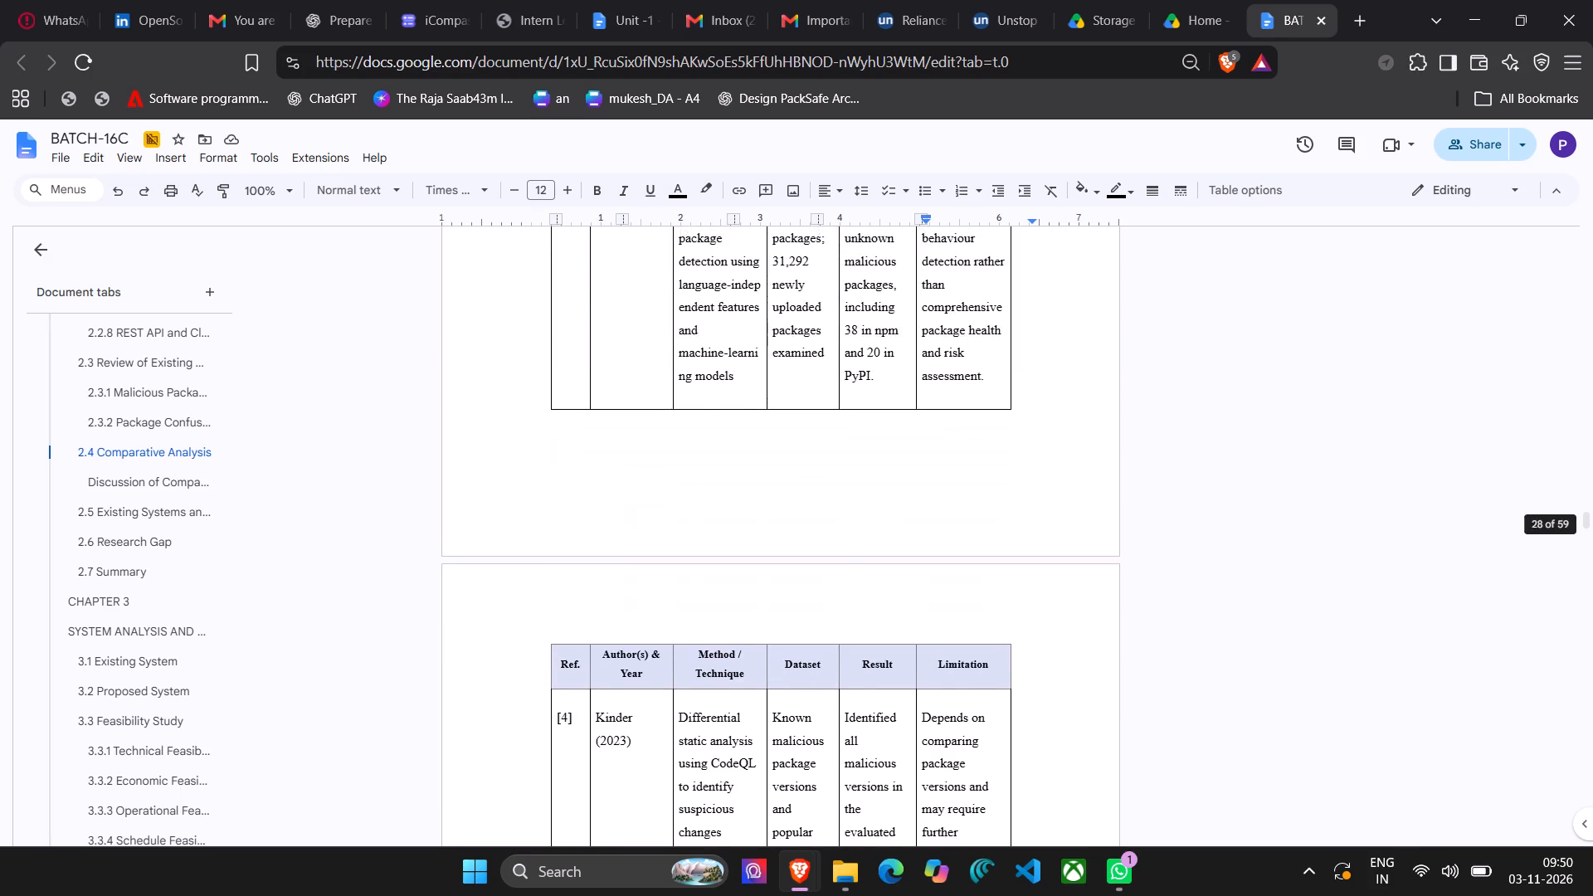
pyautogui.scroll(7, 1044, 347)
pyautogui.scroll(-2, 1044, 347)
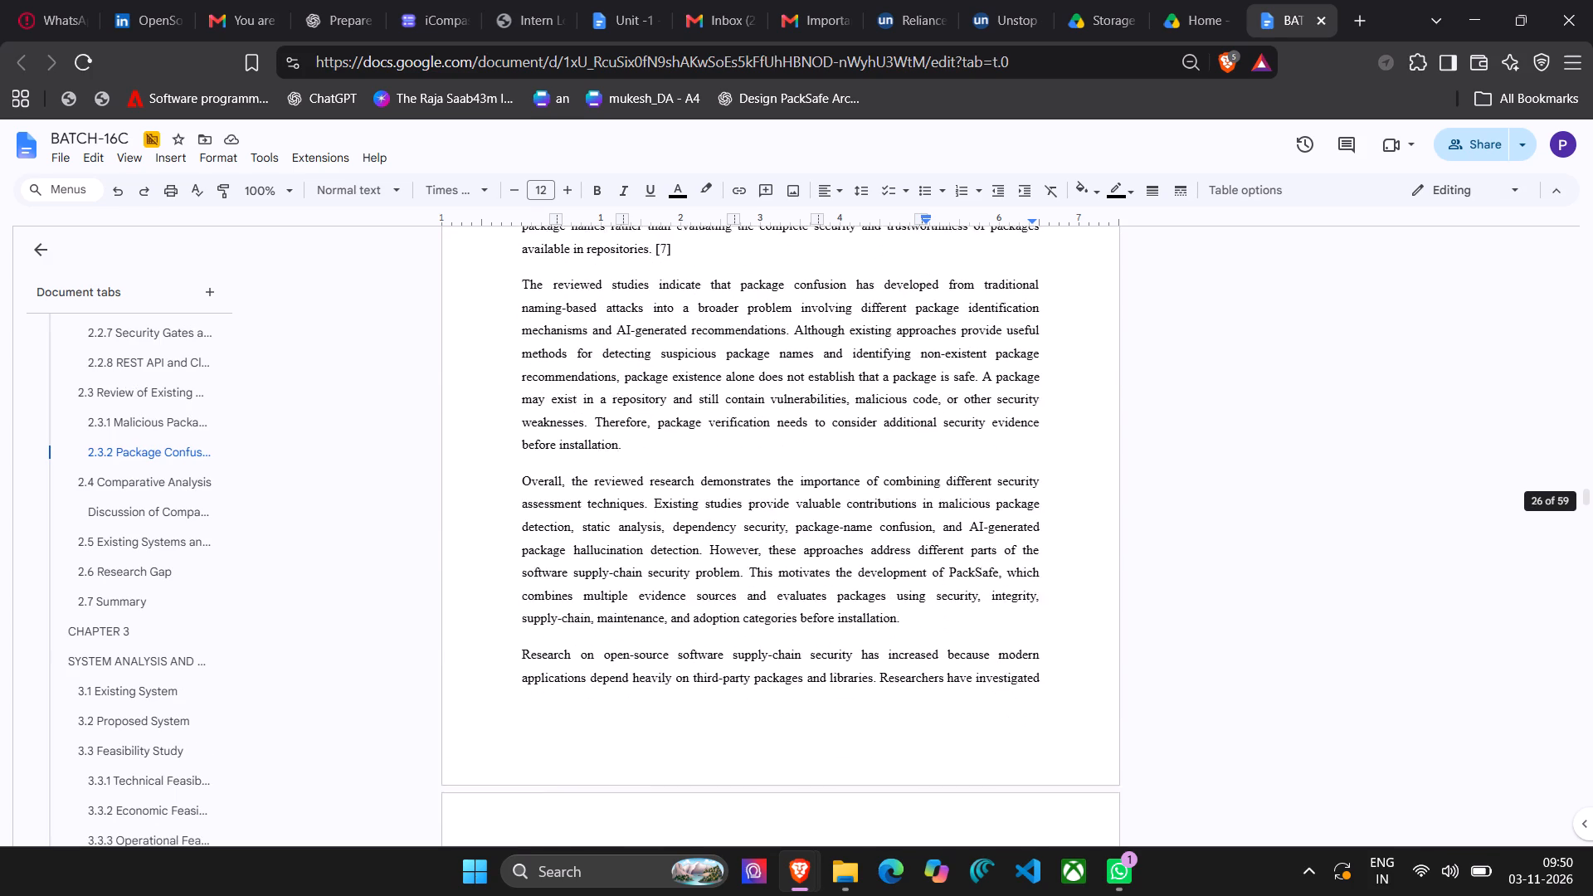
pyautogui.scroll(-3, 1044, 347)
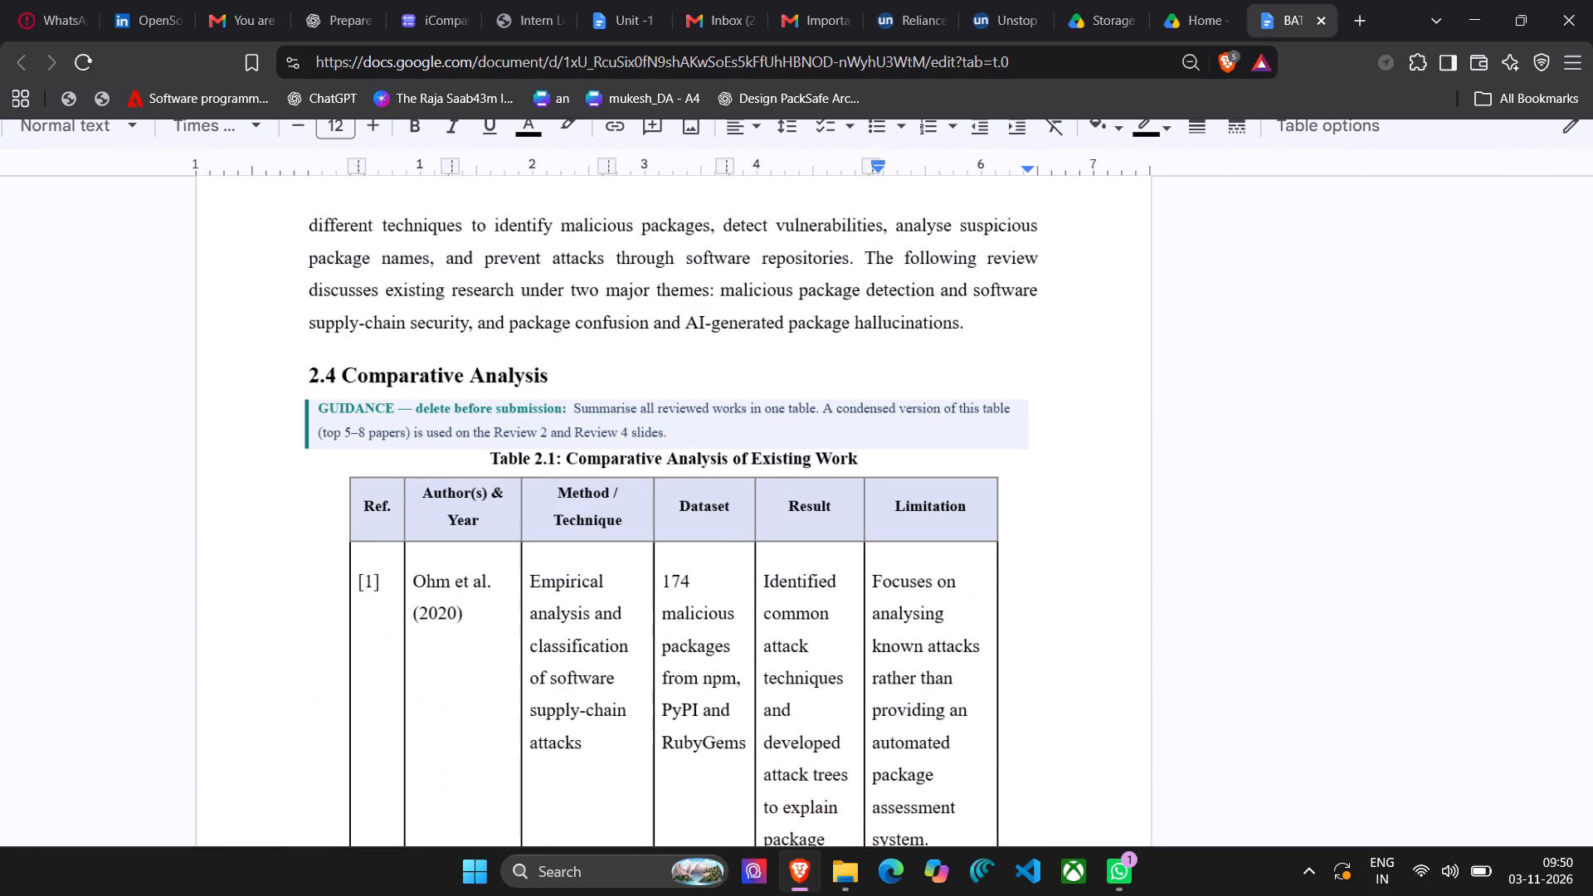
pyautogui.scroll(1, 1044, 347)
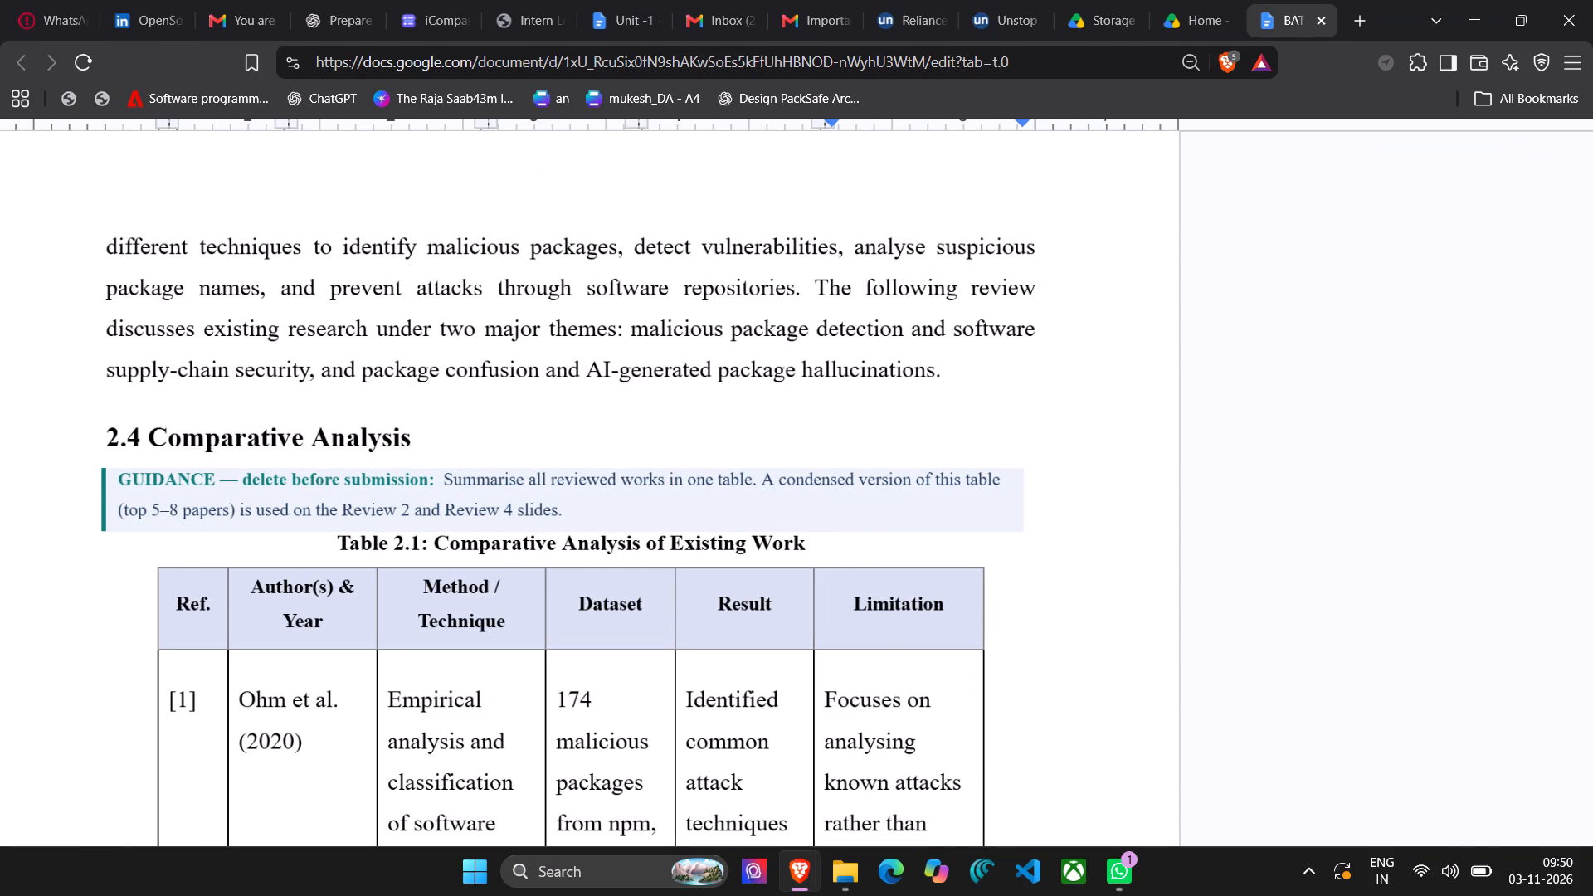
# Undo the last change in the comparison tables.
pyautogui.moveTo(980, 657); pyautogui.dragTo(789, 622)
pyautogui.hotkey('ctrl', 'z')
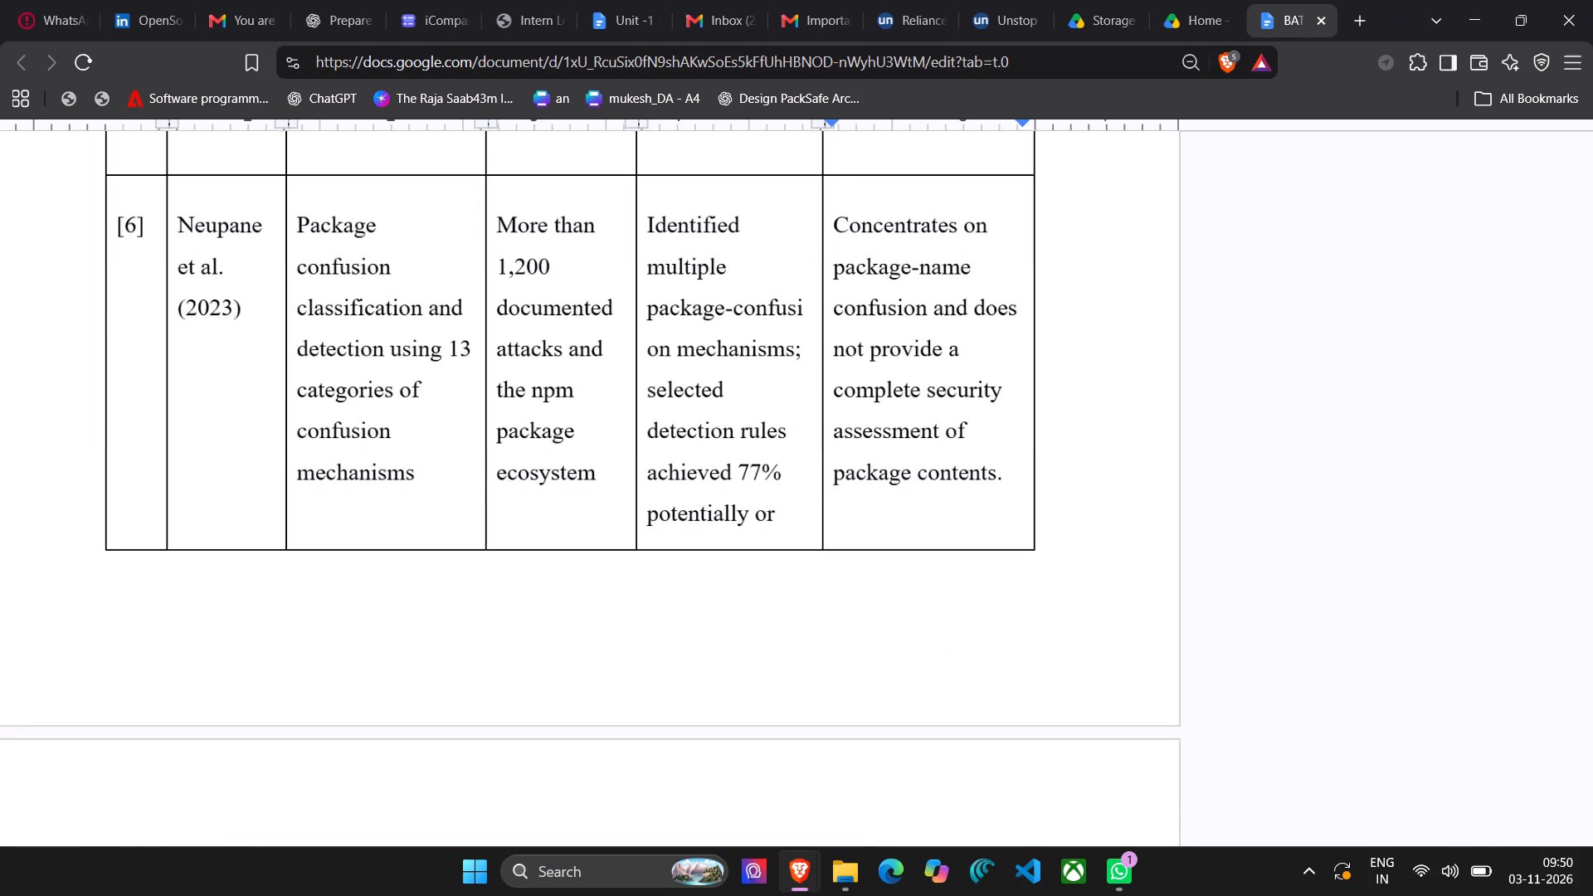
# Set the border width of the header row and row [1] of Table 2.1 to 0.5pt.
pyautogui.scroll(16, 827, 635)
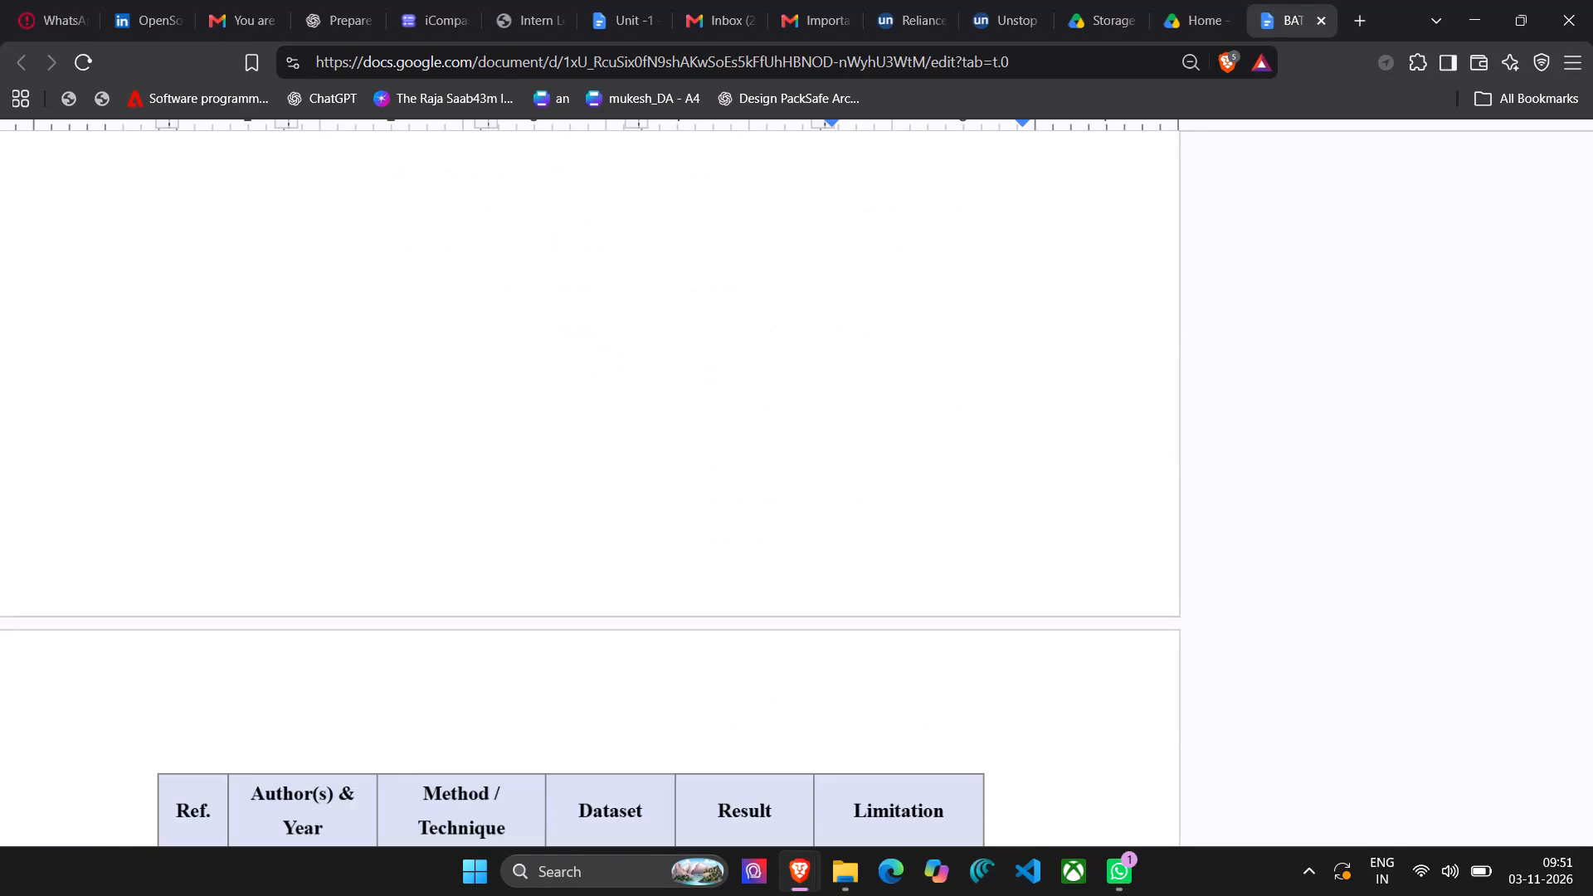
pyautogui.scroll(7, 827, 635)
pyautogui.hscroll(2, 827, 635)
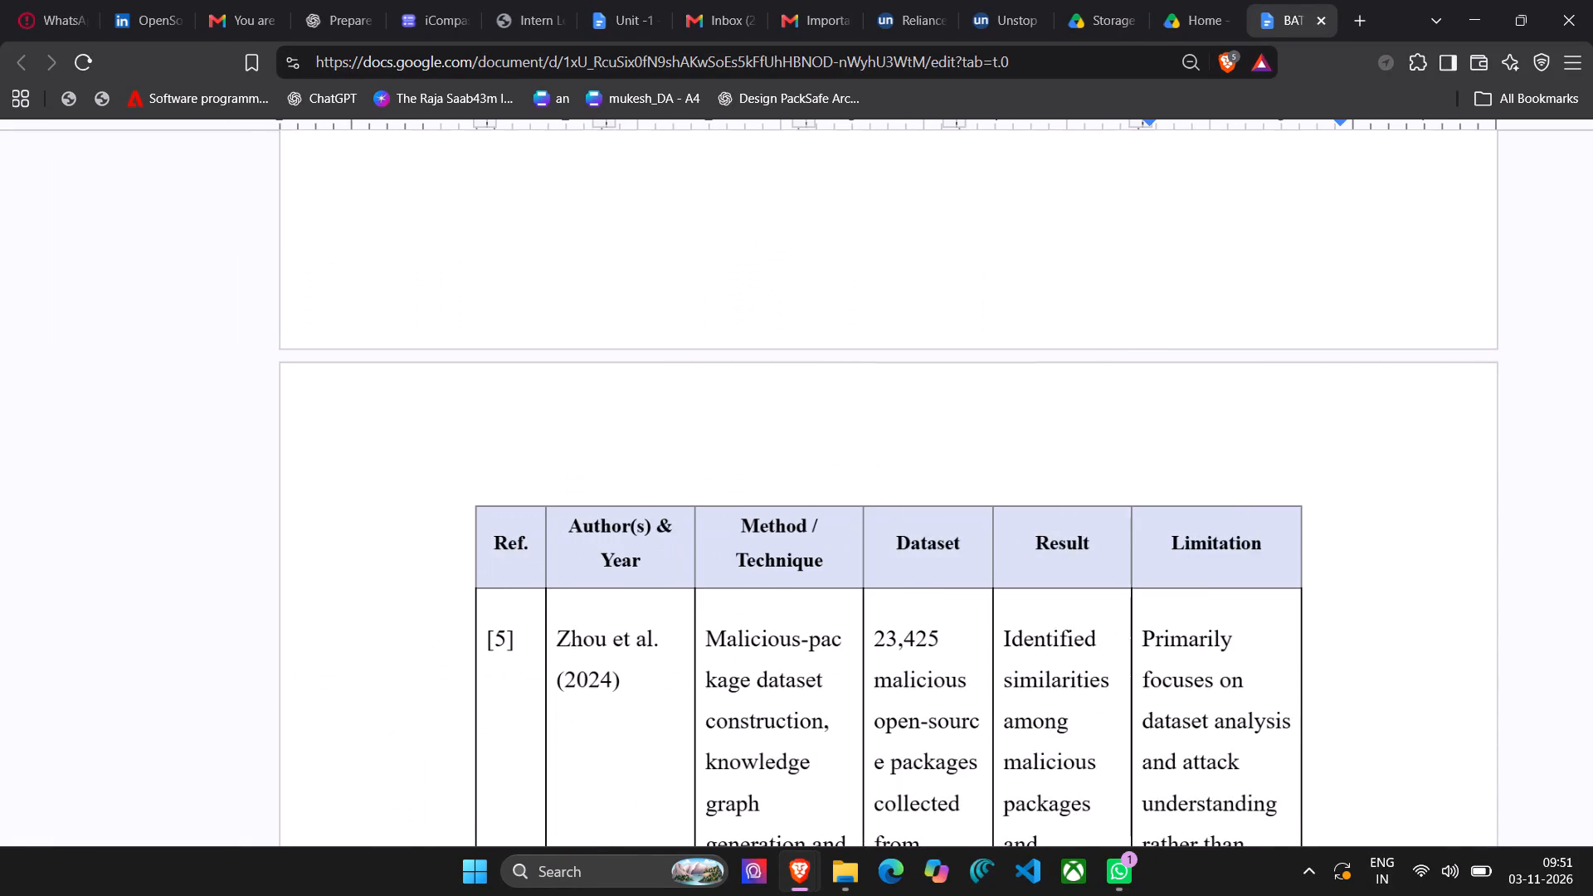
pyautogui.scroll(13, 827, 635)
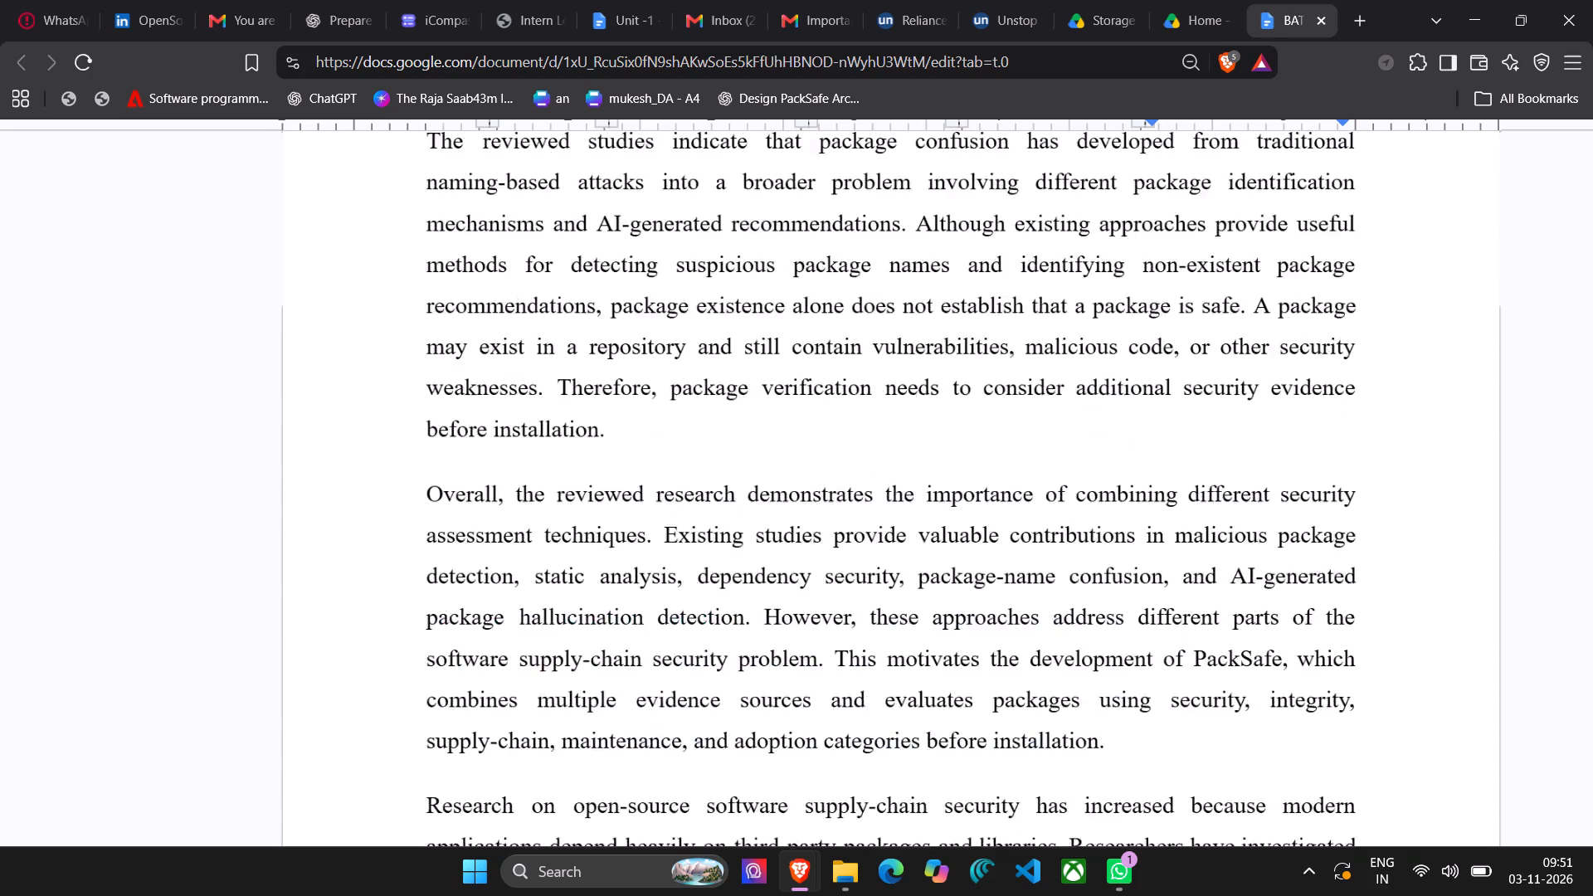
pyautogui.scroll(2, 827, 635)
pyautogui.scroll(-13, 827, 635)
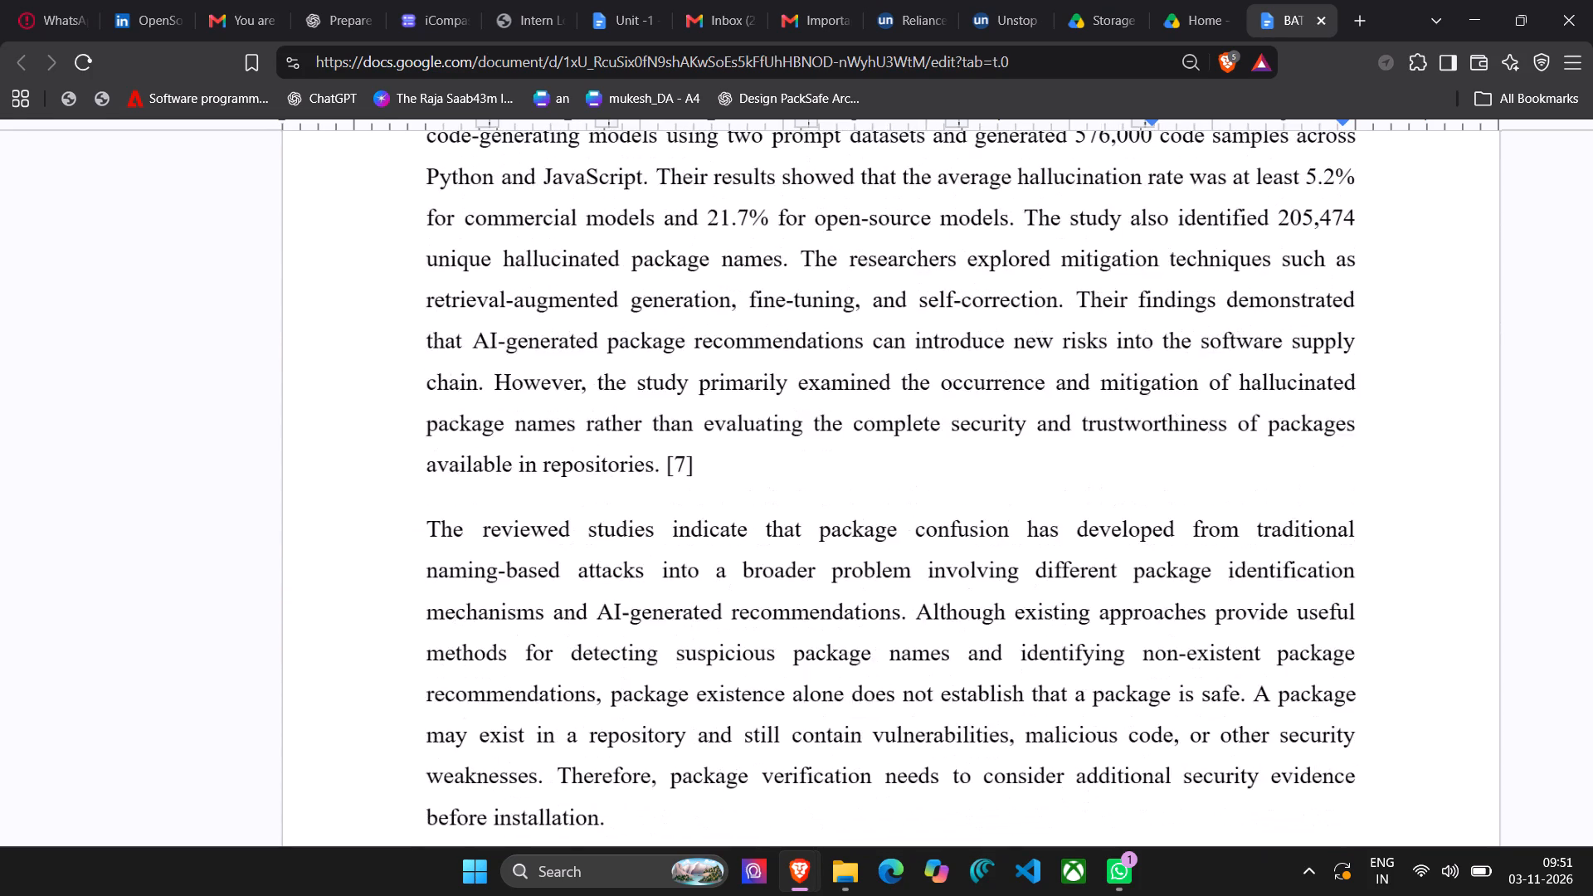
pyautogui.scroll(-6, 827, 635)
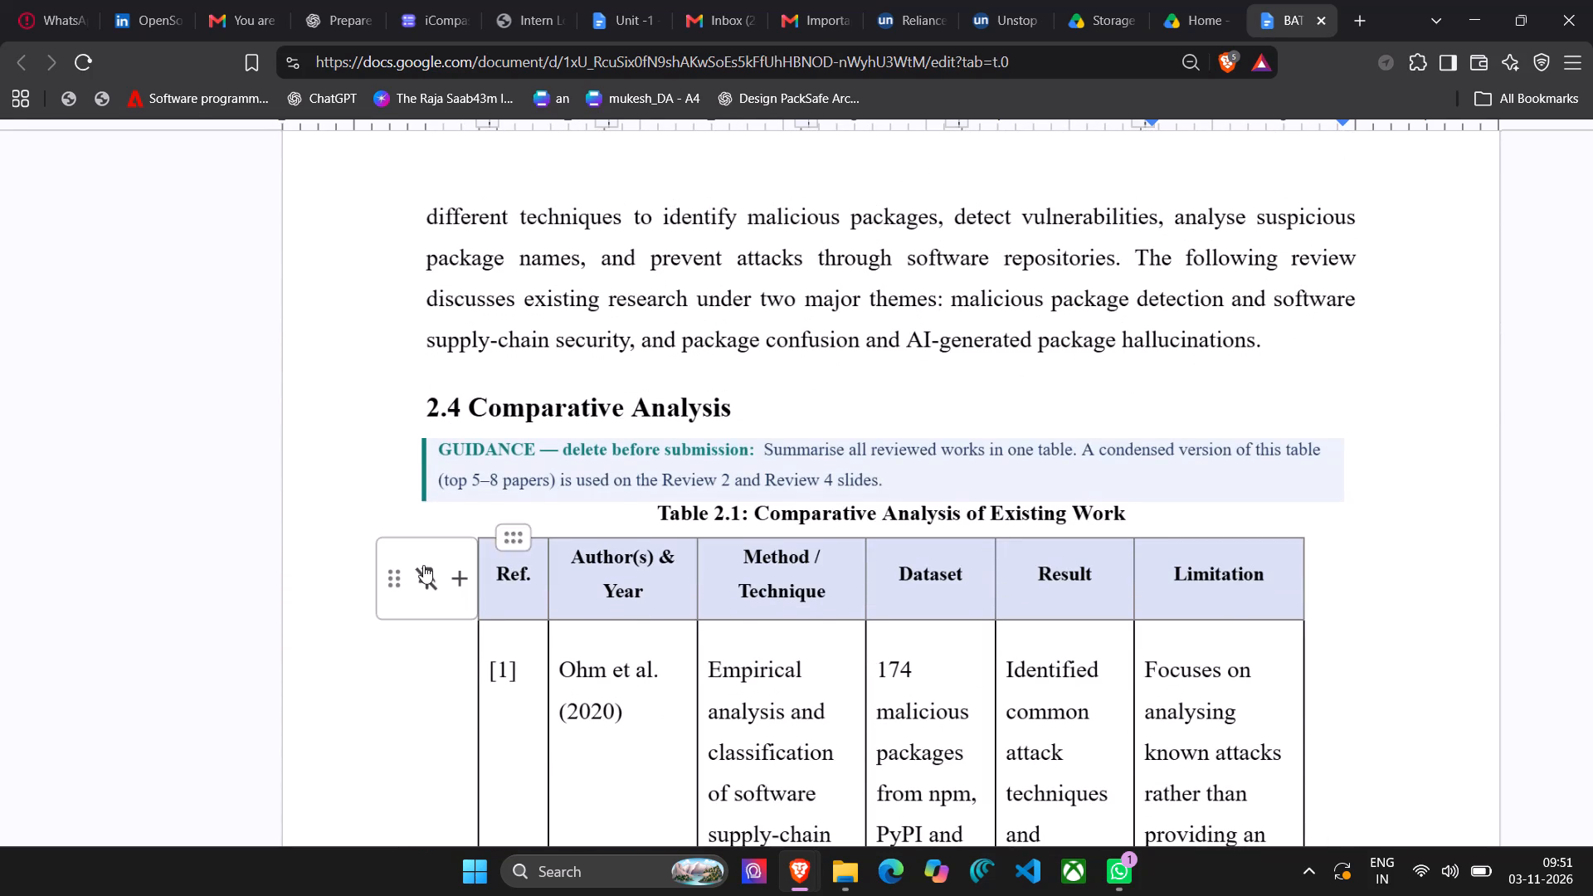
pyautogui.click(490, 561)
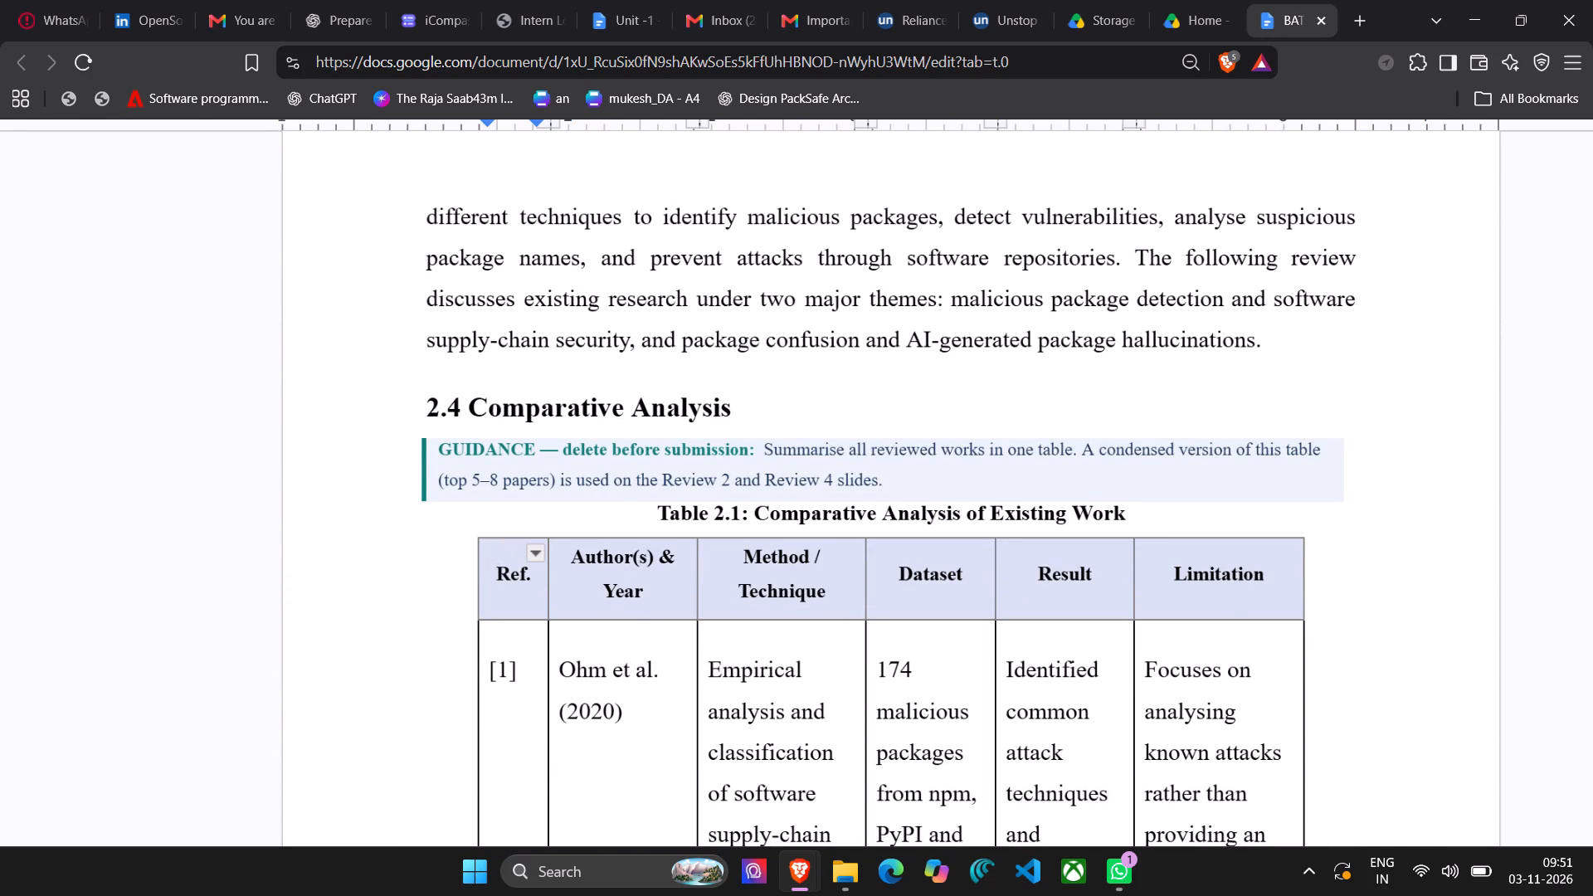
pyautogui.moveTo(1269, 677); pyautogui.dragTo(505, 587)
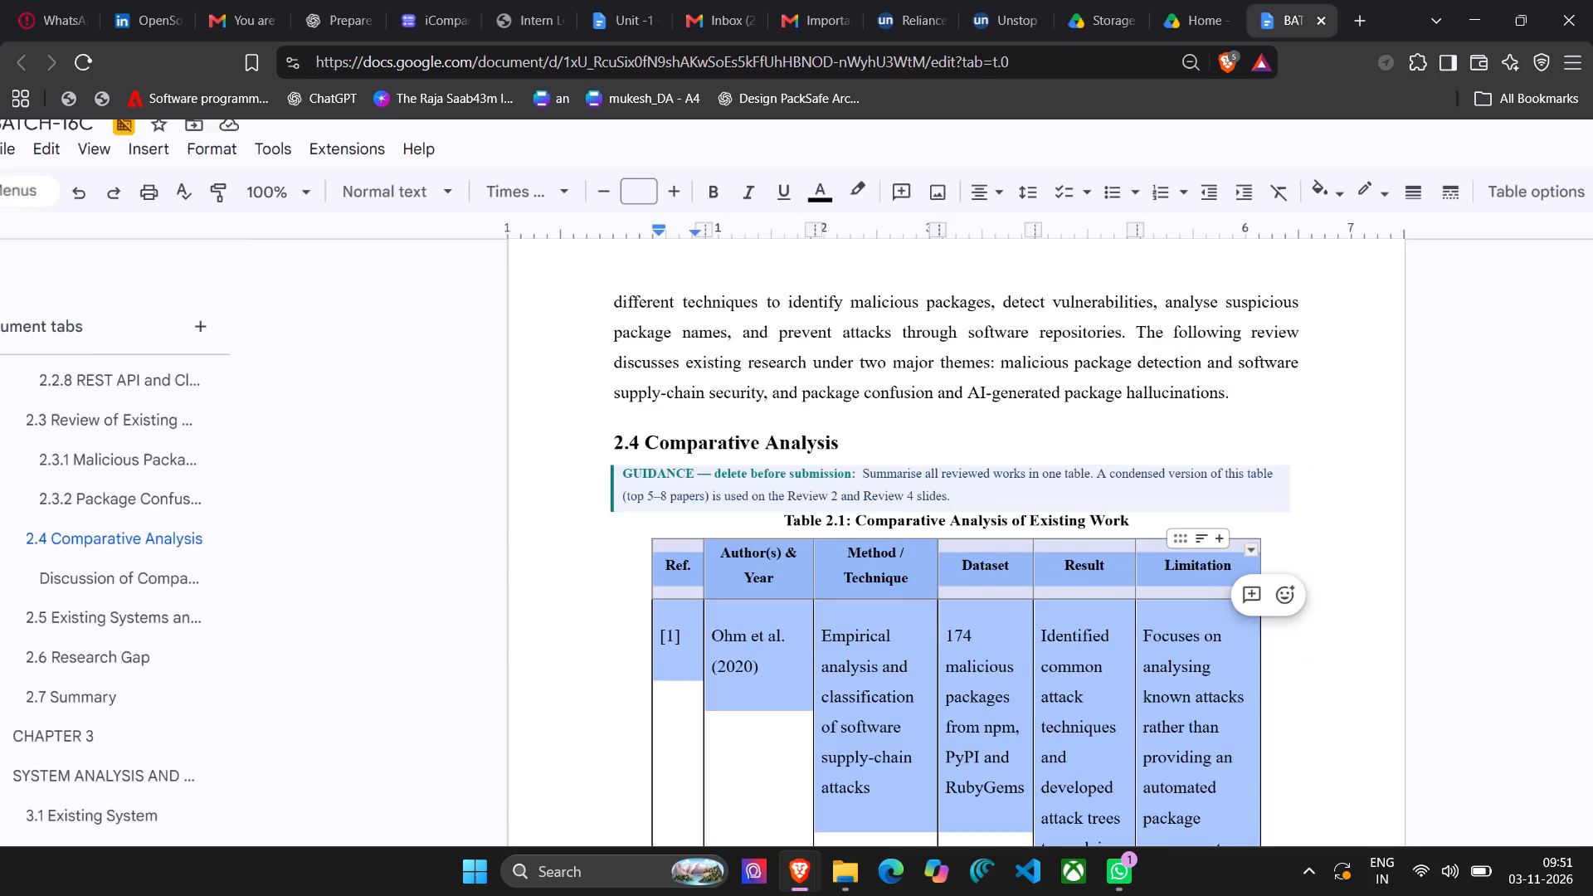
pyautogui.click(1125, 197)
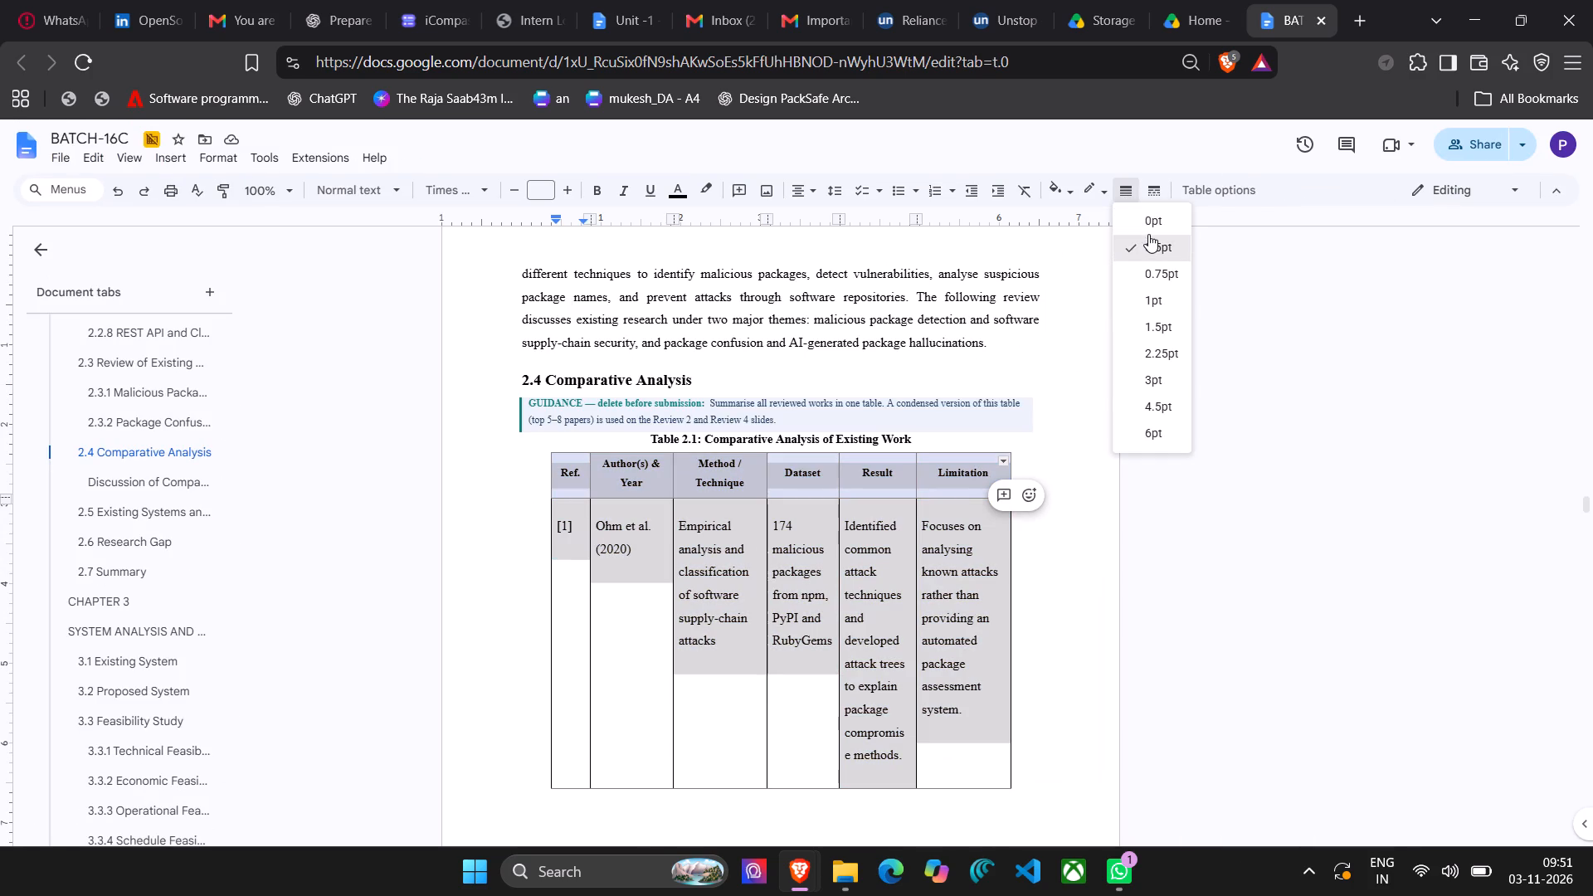
pyautogui.click(1148, 235)
pyautogui.click(1176, 409)
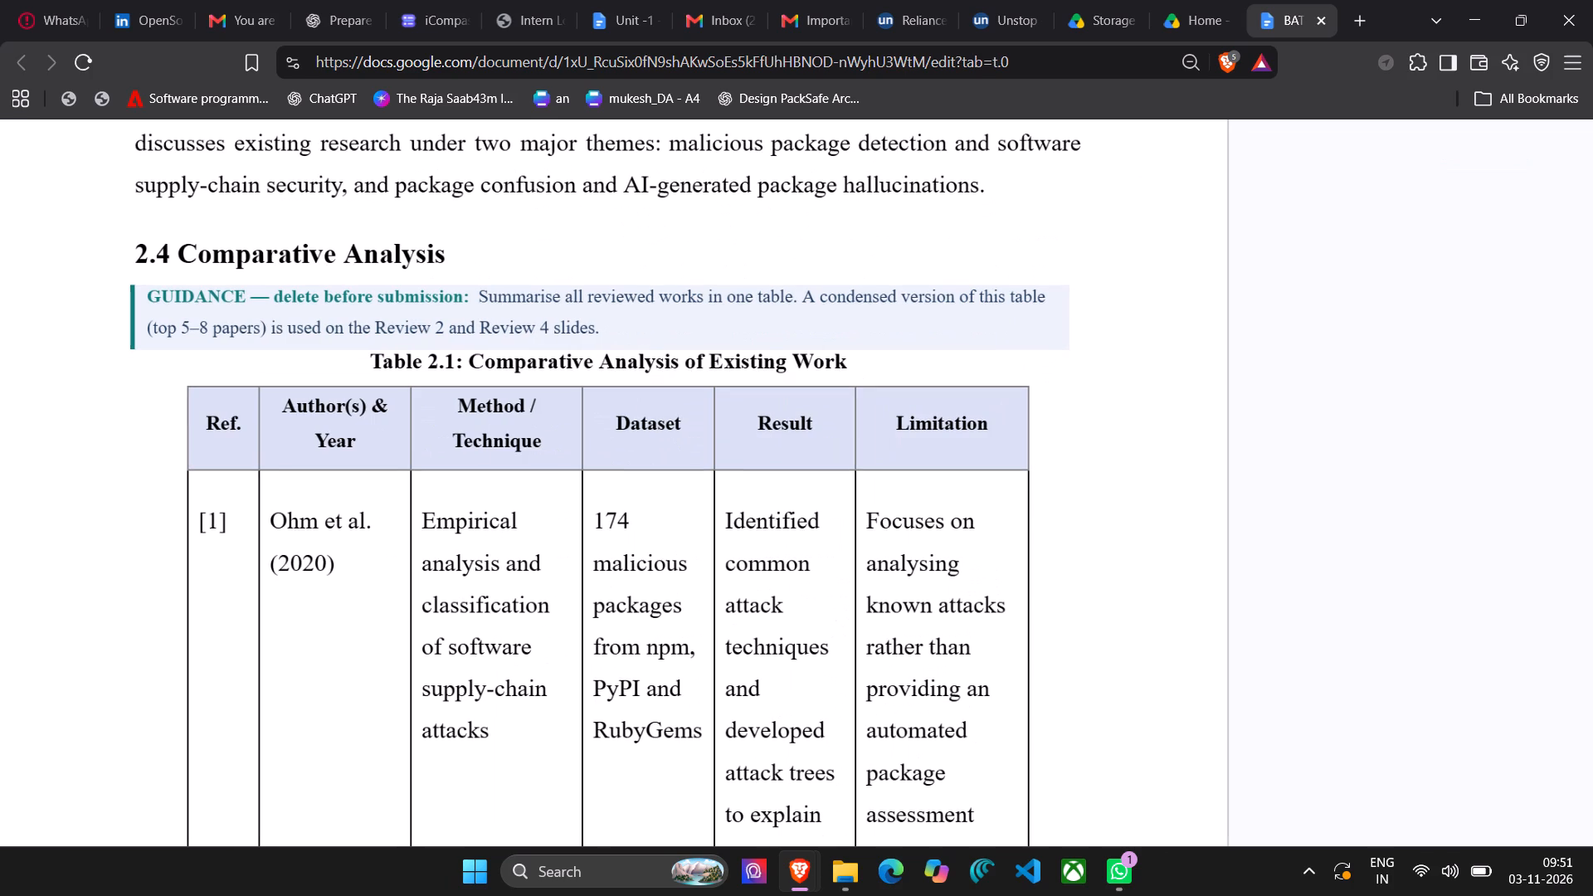
pyautogui.click(1267, 501)
pyautogui.click(1267, 501)
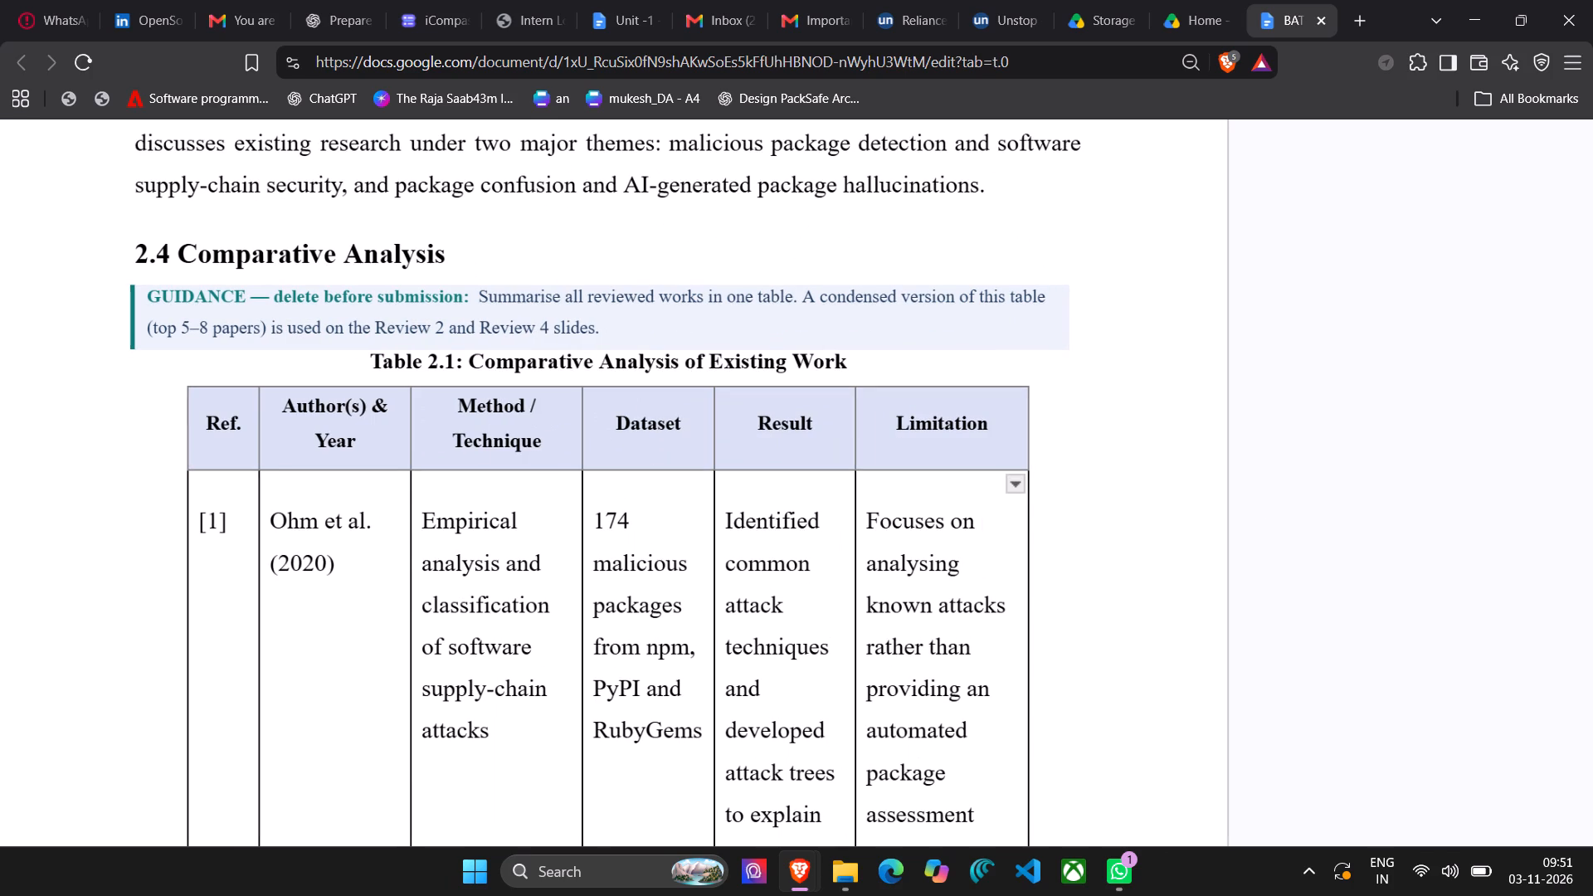
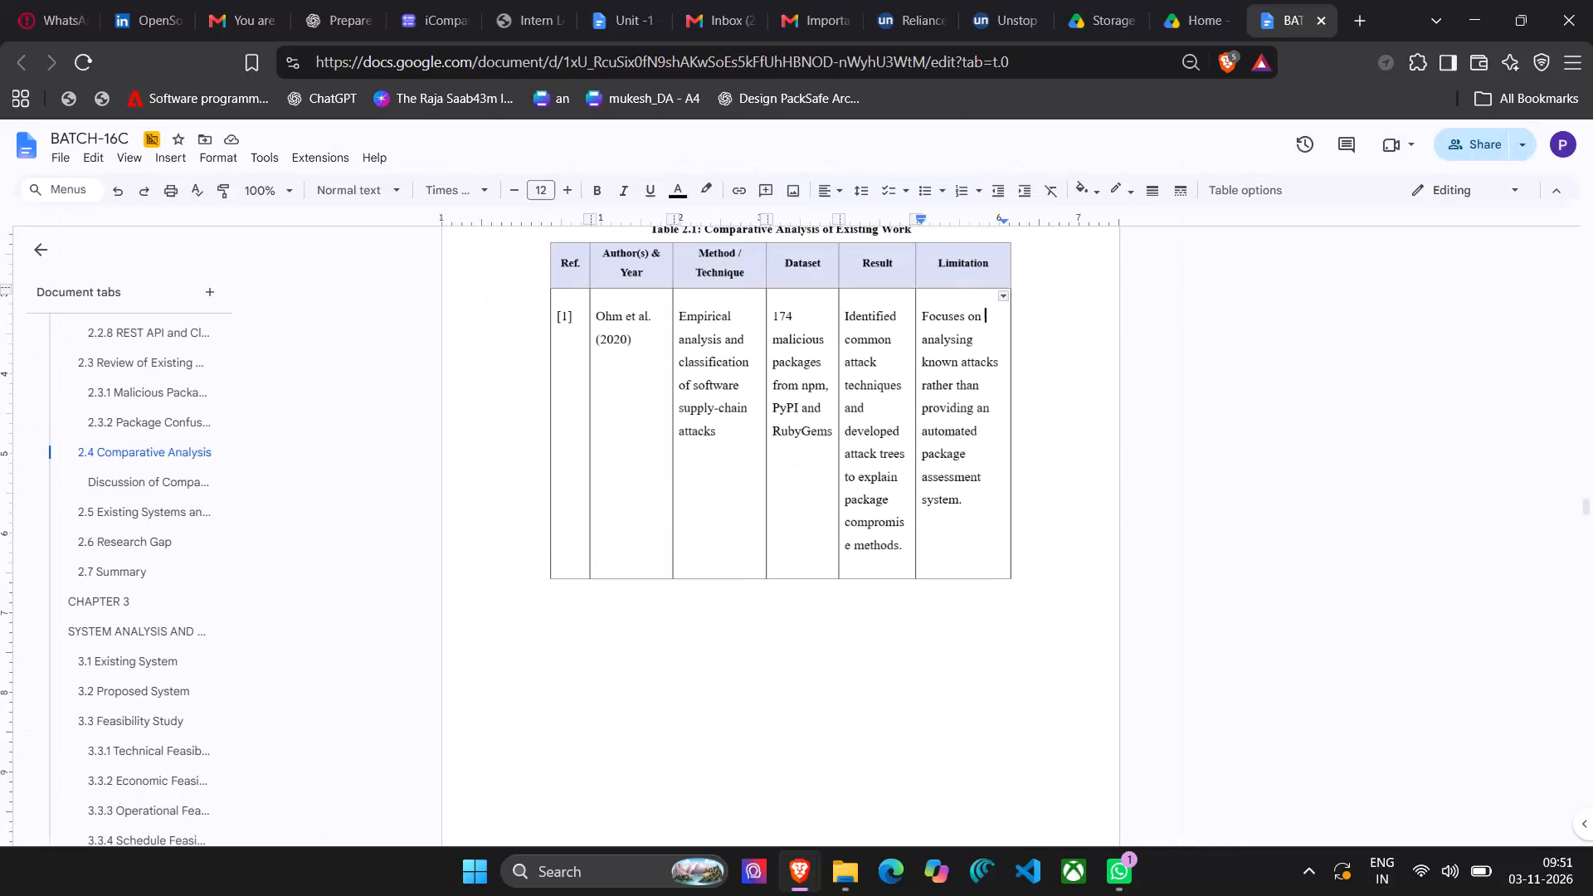
# Move the paragraph starting "The research works discussed in the previous section" from below the template table to between the 2.4 guidance note and the Table 2.1 caption.
pyautogui.scroll(2, 782, 495)
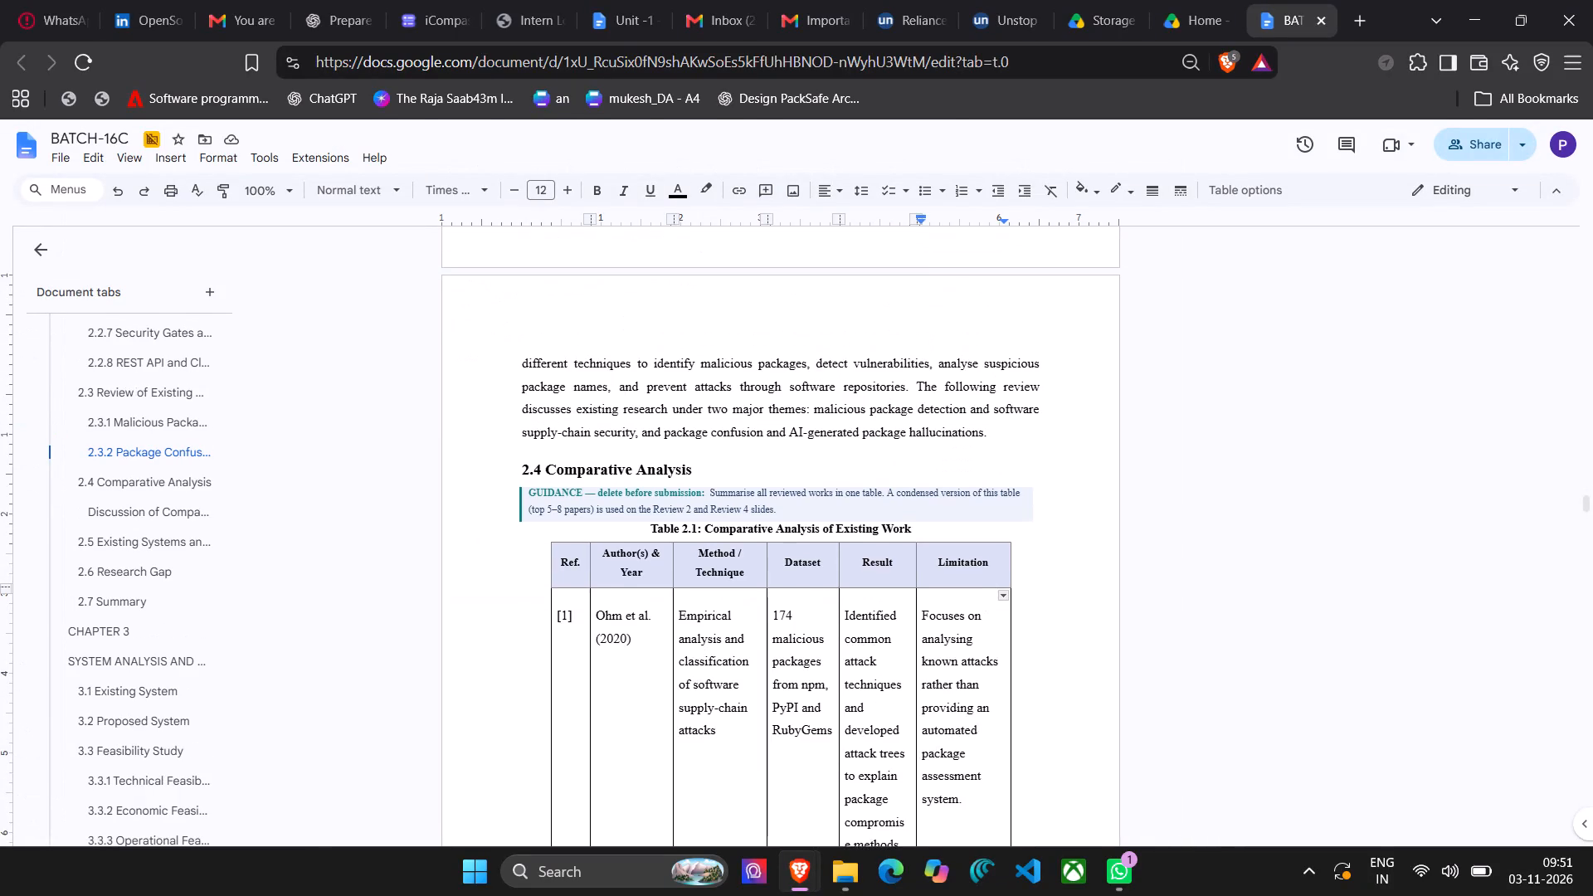
pyautogui.scroll(1, 782, 495)
pyautogui.scroll(-6, 1142, 701)
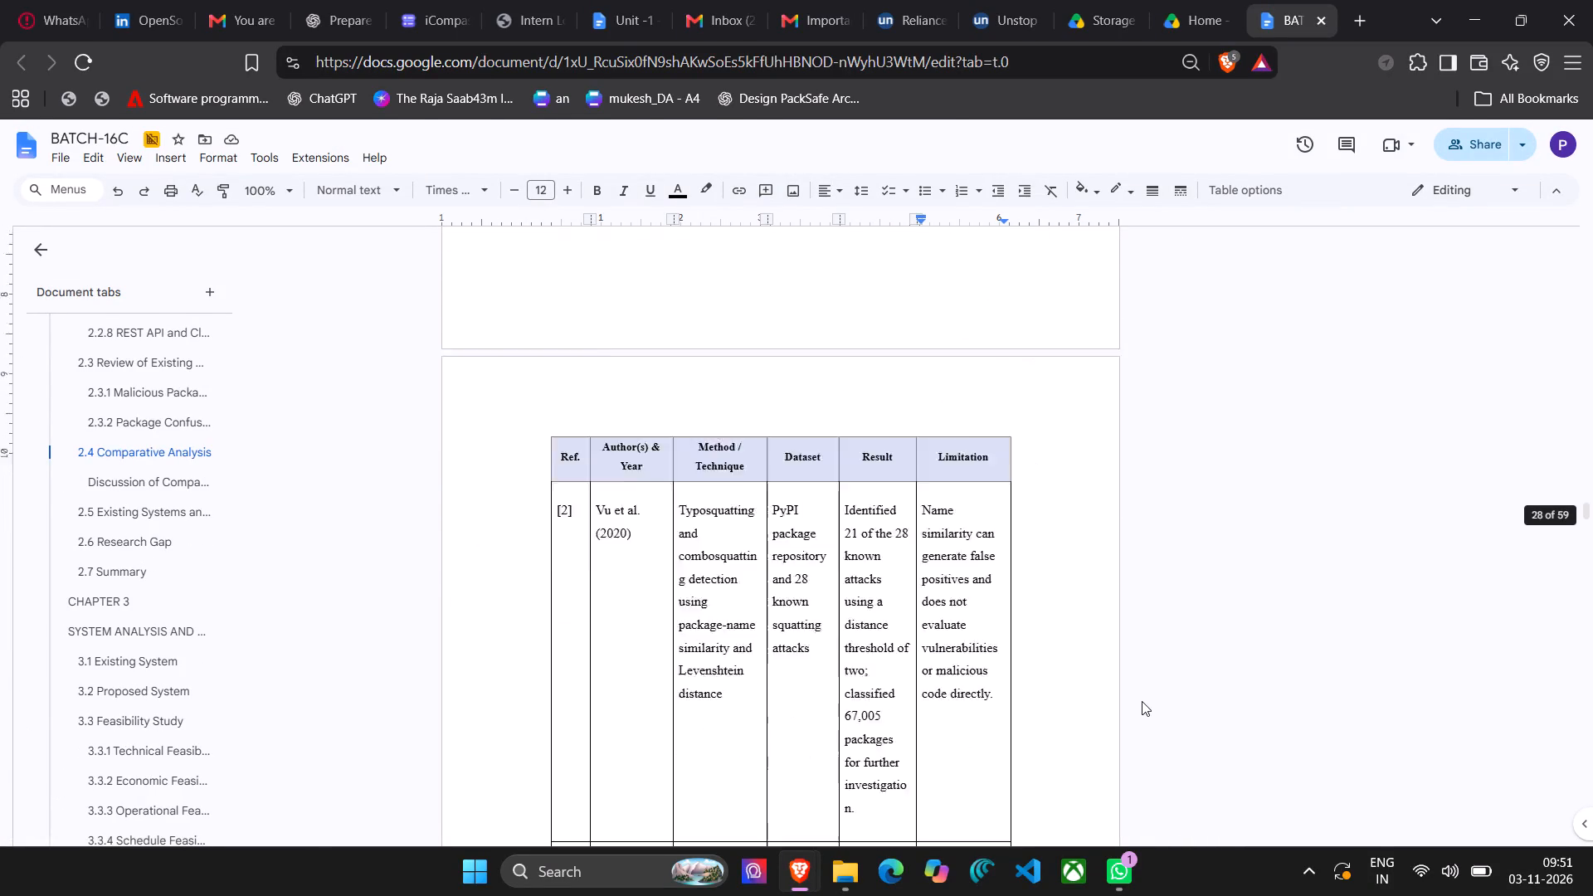
pyautogui.scroll(-10, 1142, 701)
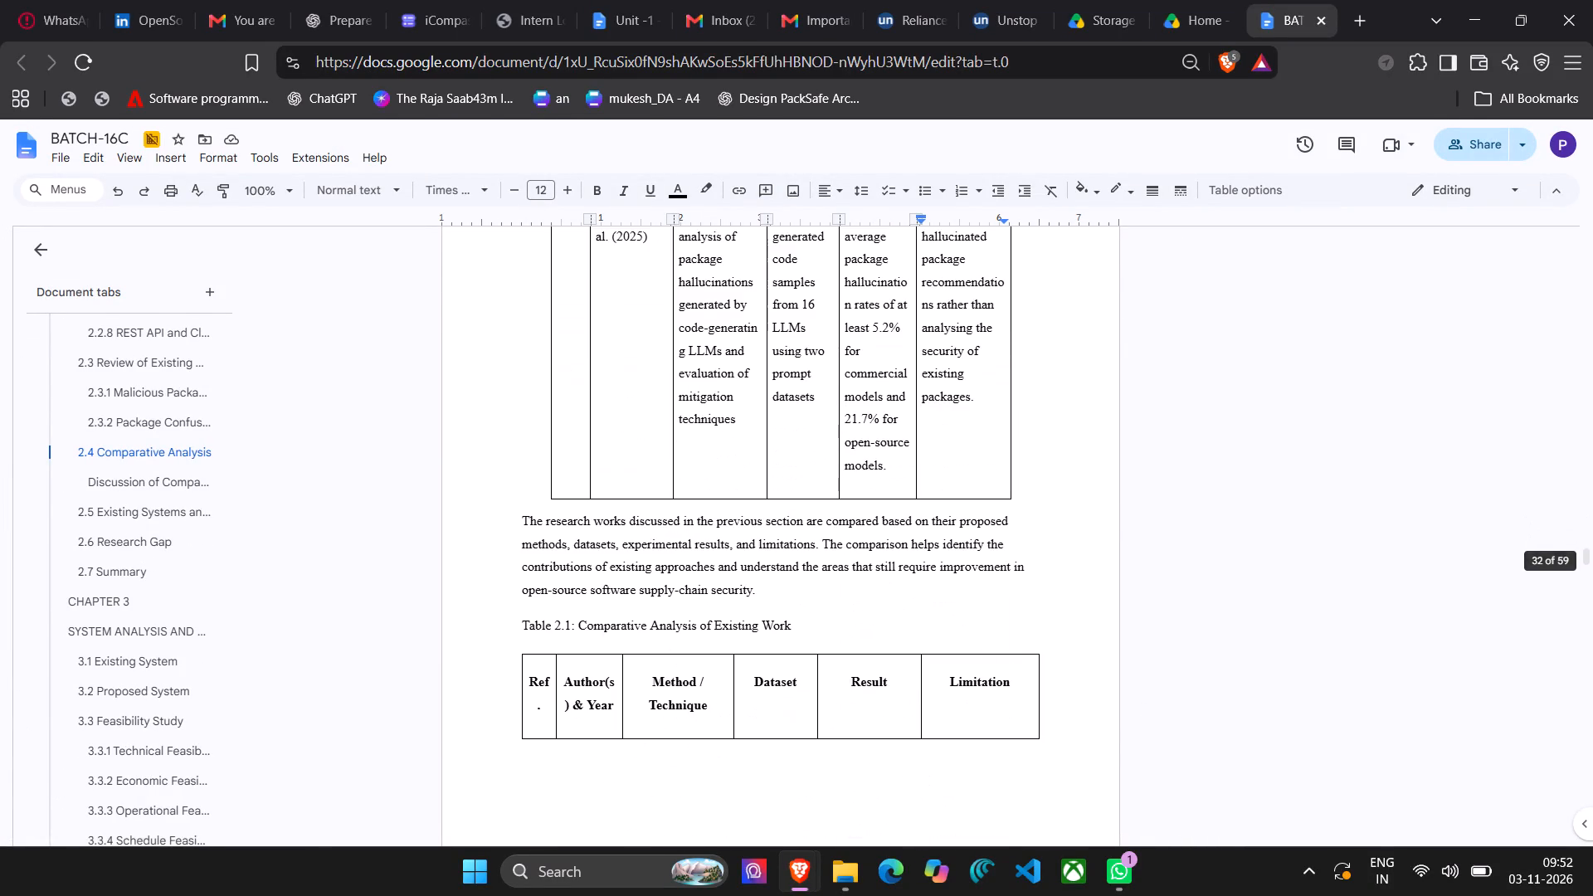
pyautogui.moveTo(777, 595); pyautogui.dragTo(477, 523)
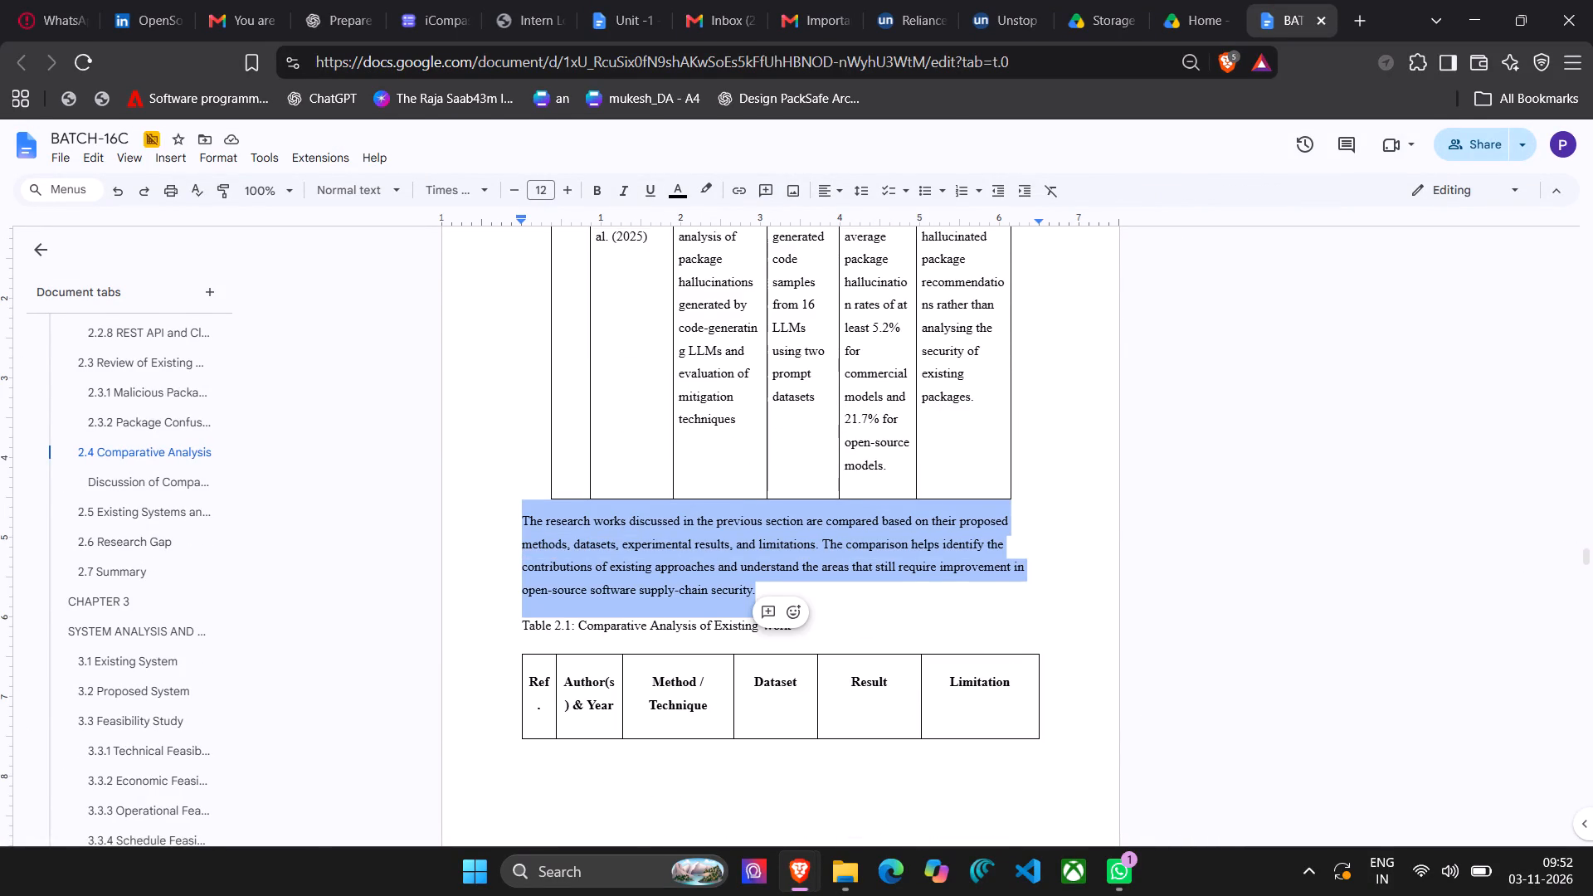
pyautogui.hotkey('ctrl', 'x')
pyautogui.scroll(7, 671, 578)
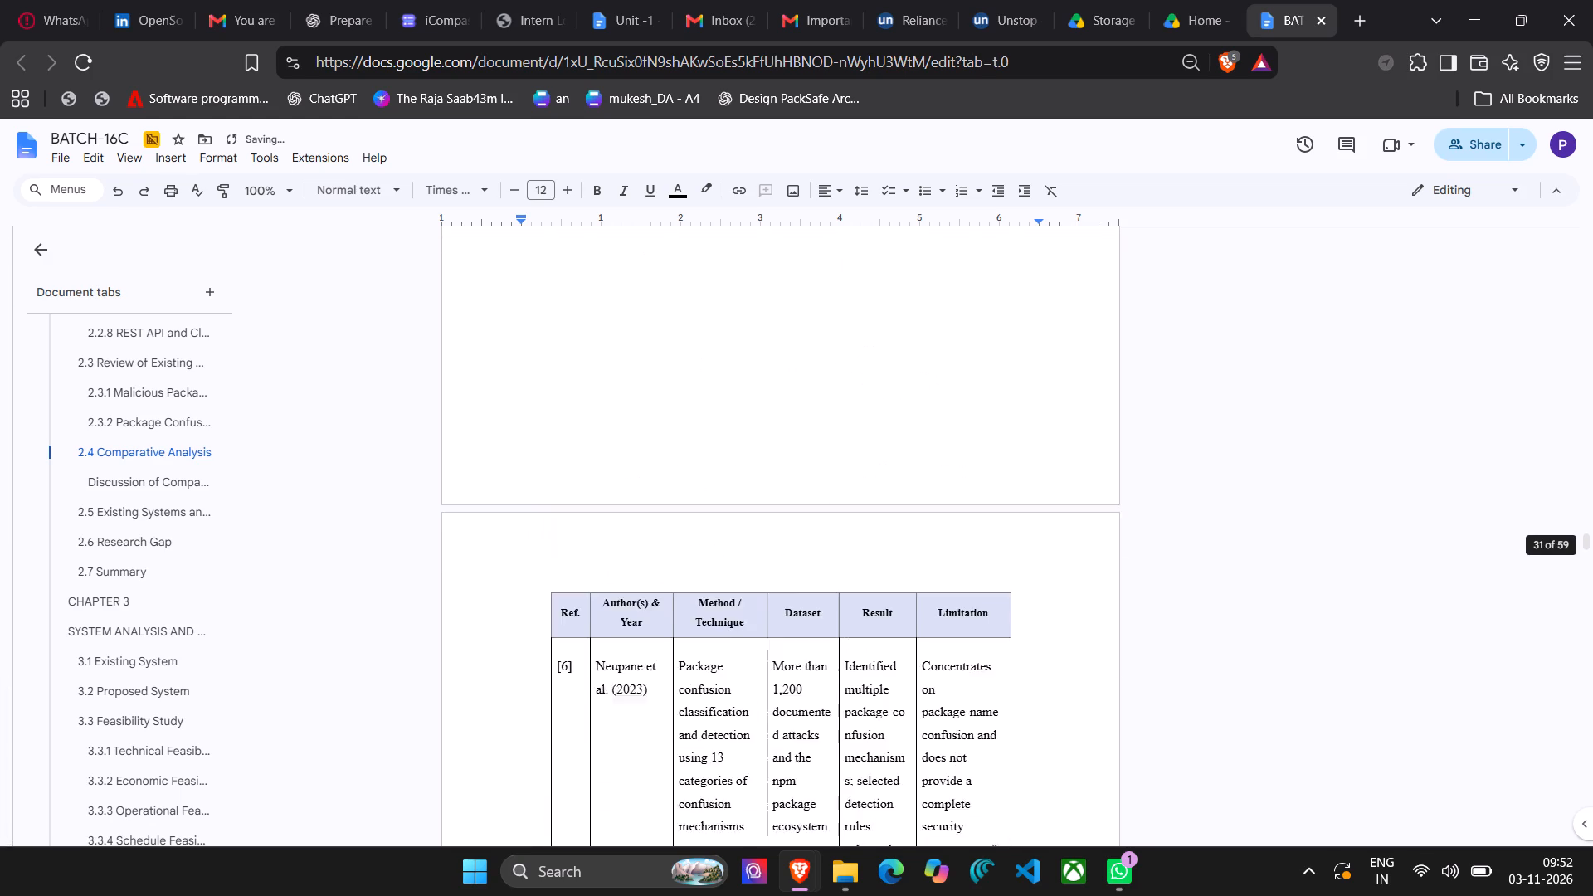
pyautogui.scroll(11, 671, 578)
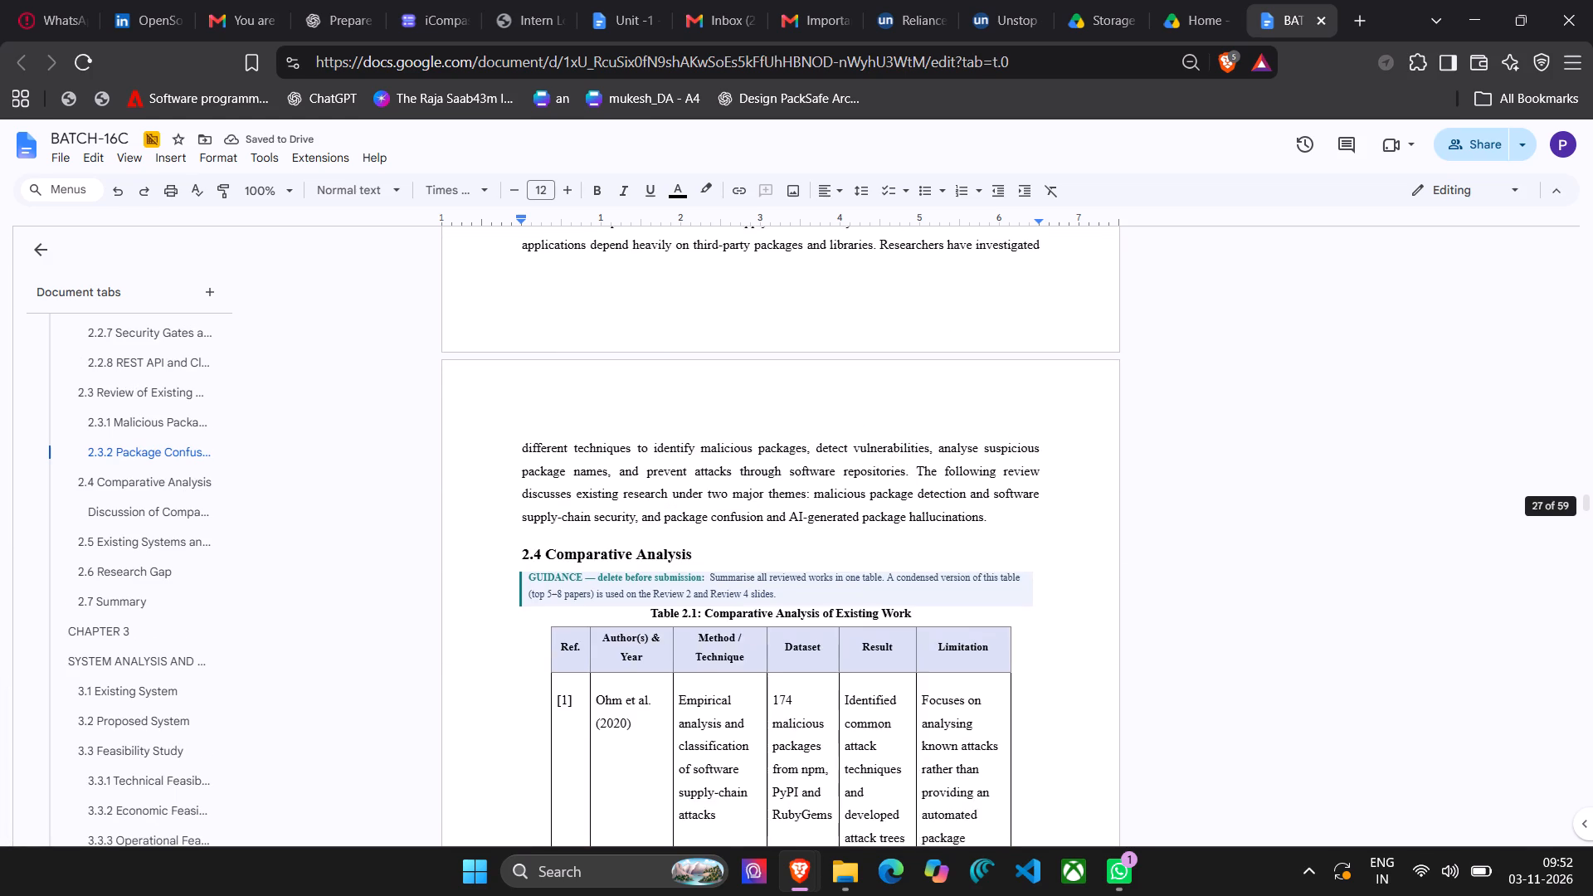
pyautogui.scroll(3, 671, 578)
pyautogui.click(938, 679)
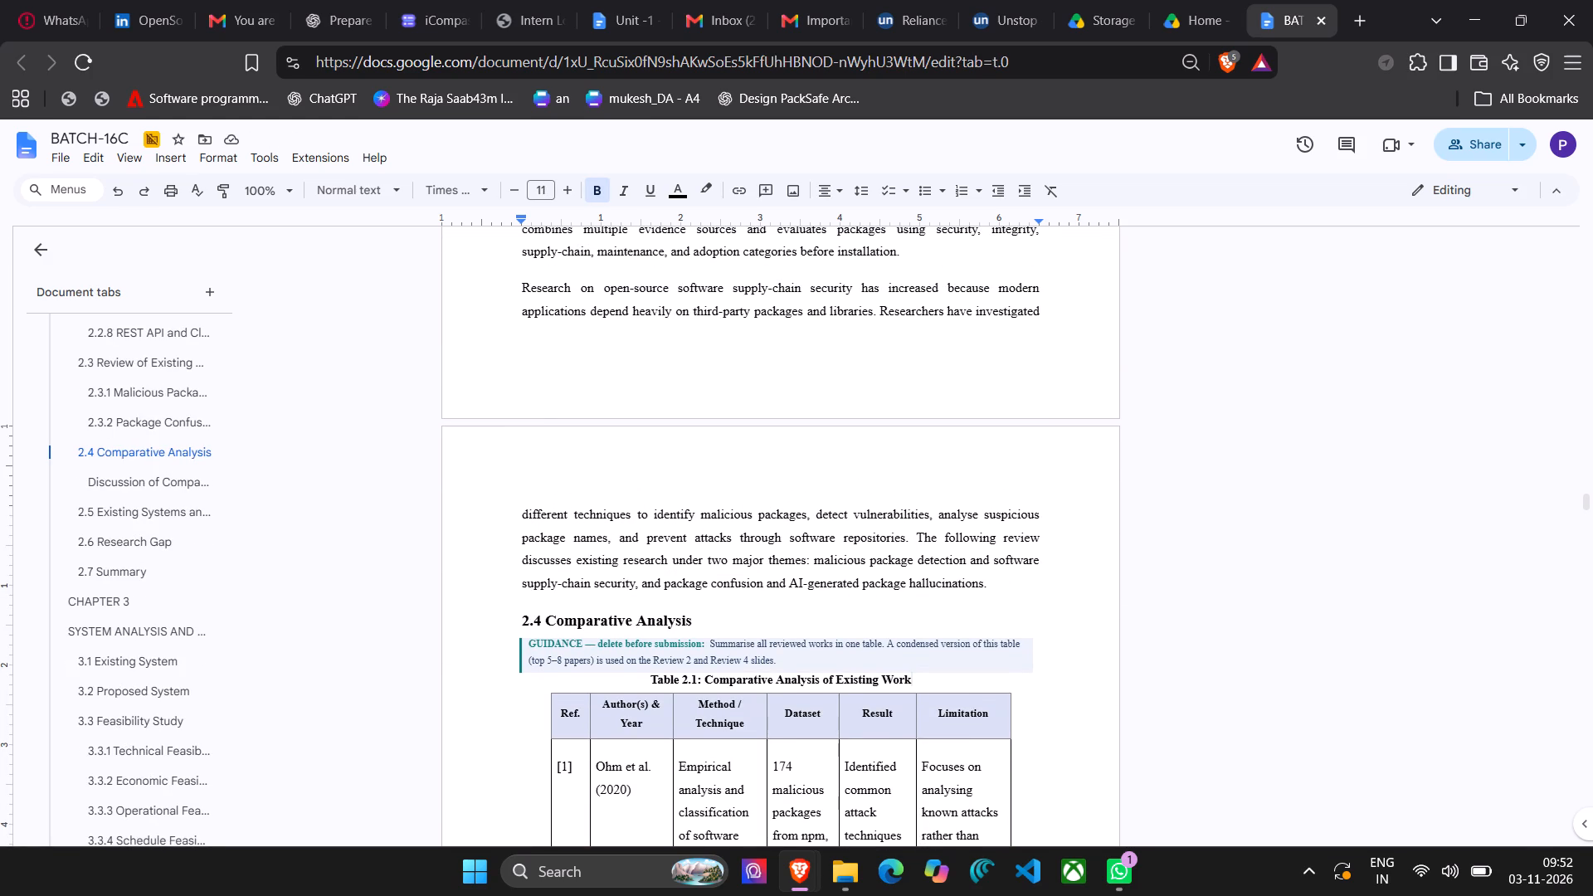
pyautogui.click(641, 685)
pyautogui.press('Return')
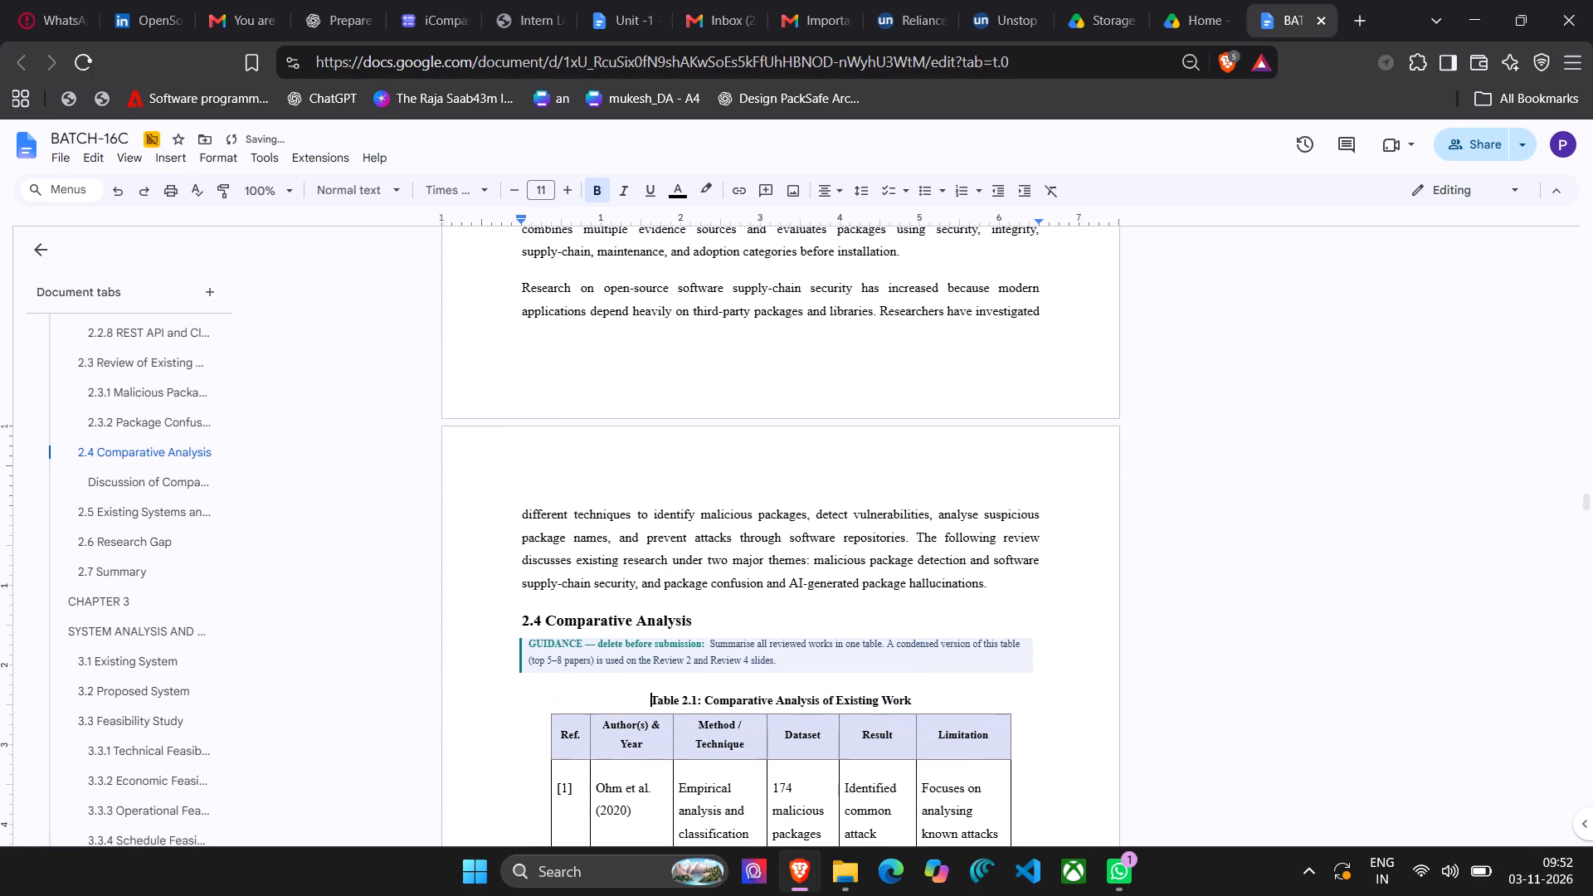
pyautogui.press('Up')
pyautogui.hotkey('ctrl', 'v')
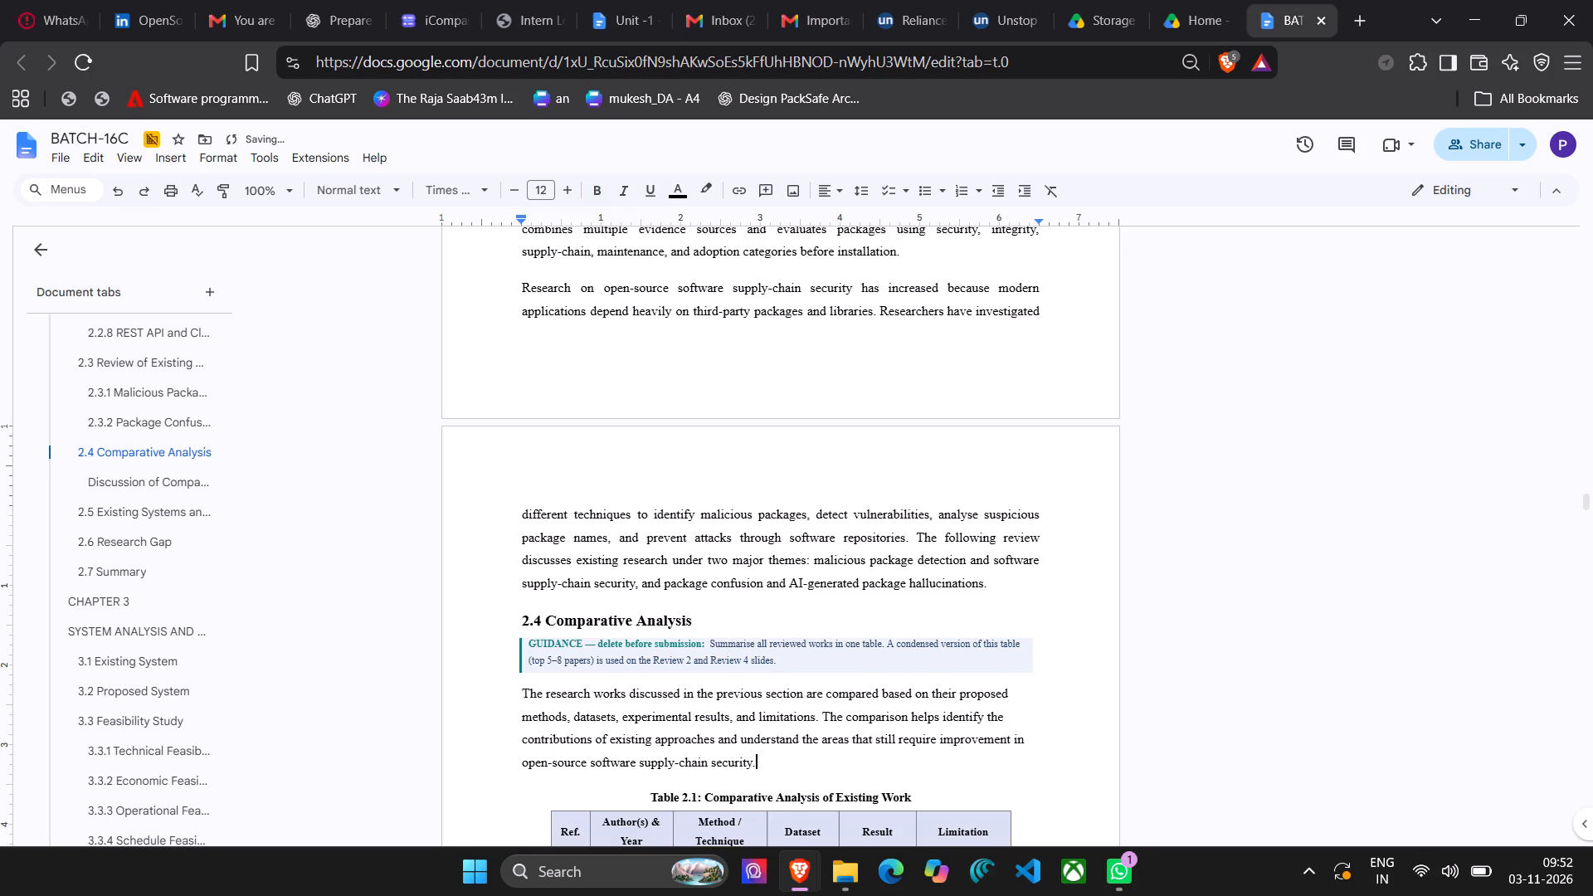
# Compare the completed template table with the original comparison table, through to the Discussion of Comparative Analysis section.
pyautogui.scroll(-1, 824, 723)
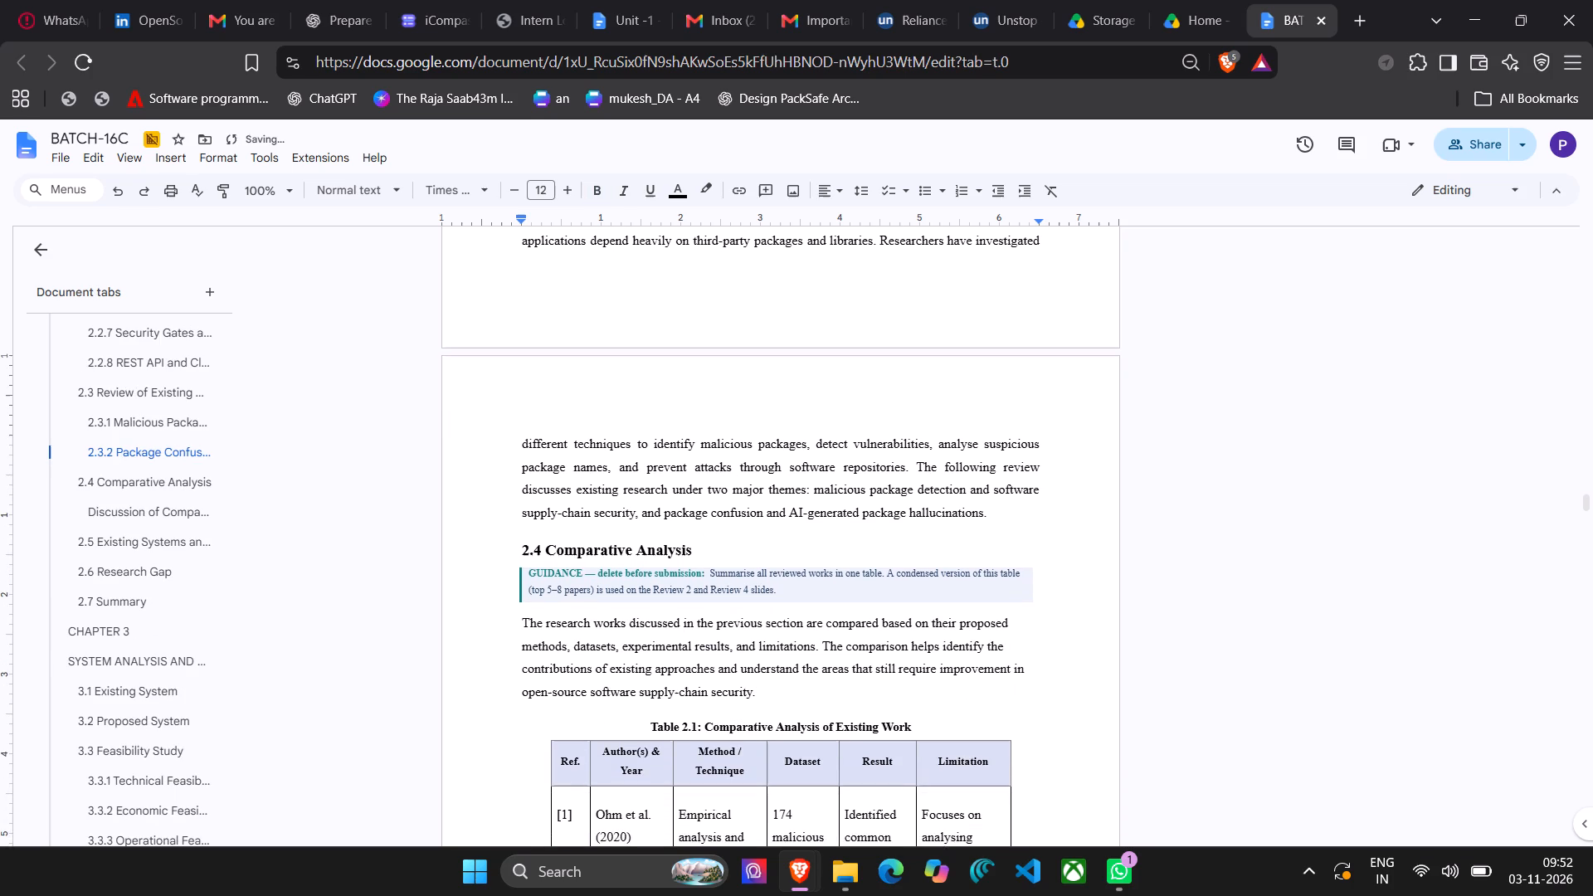
pyautogui.scroll(-14, 824, 723)
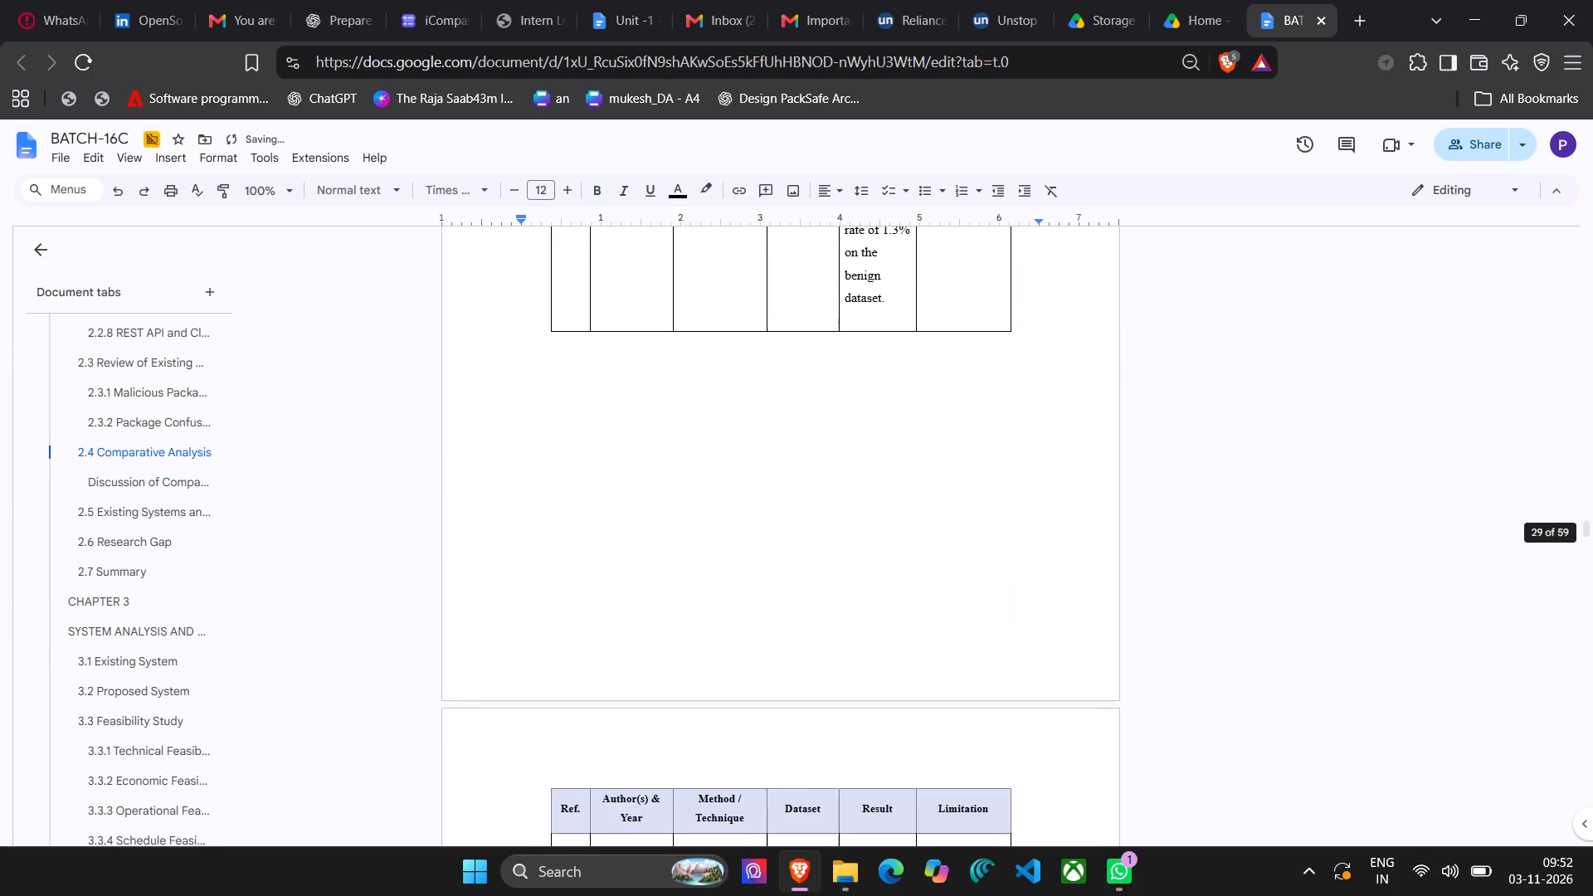
pyautogui.scroll(-13, 824, 723)
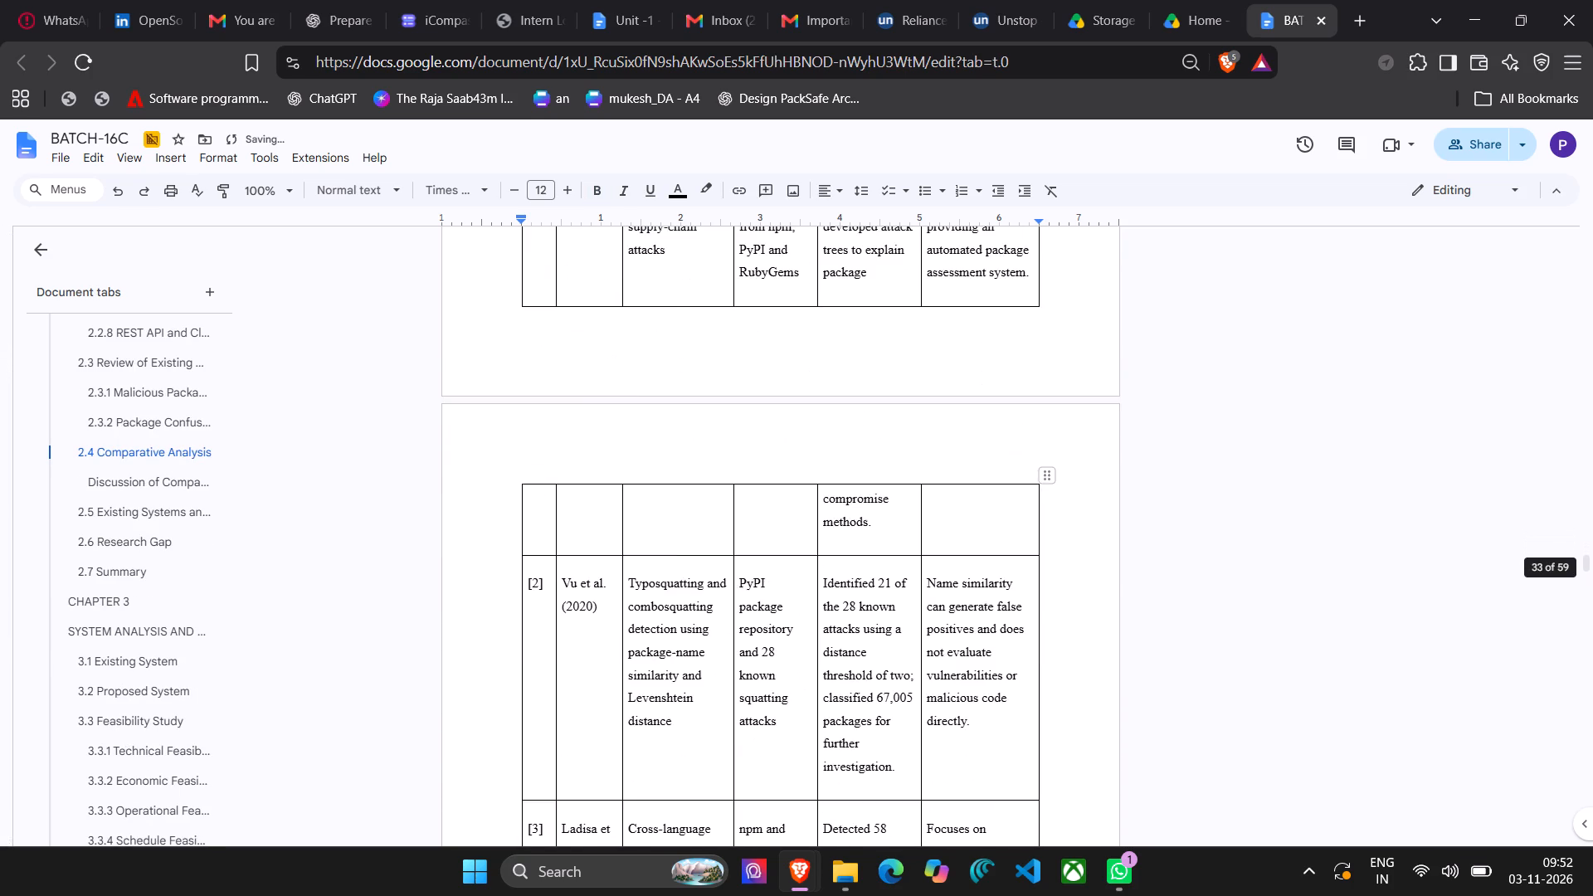
pyautogui.scroll(-13, 824, 723)
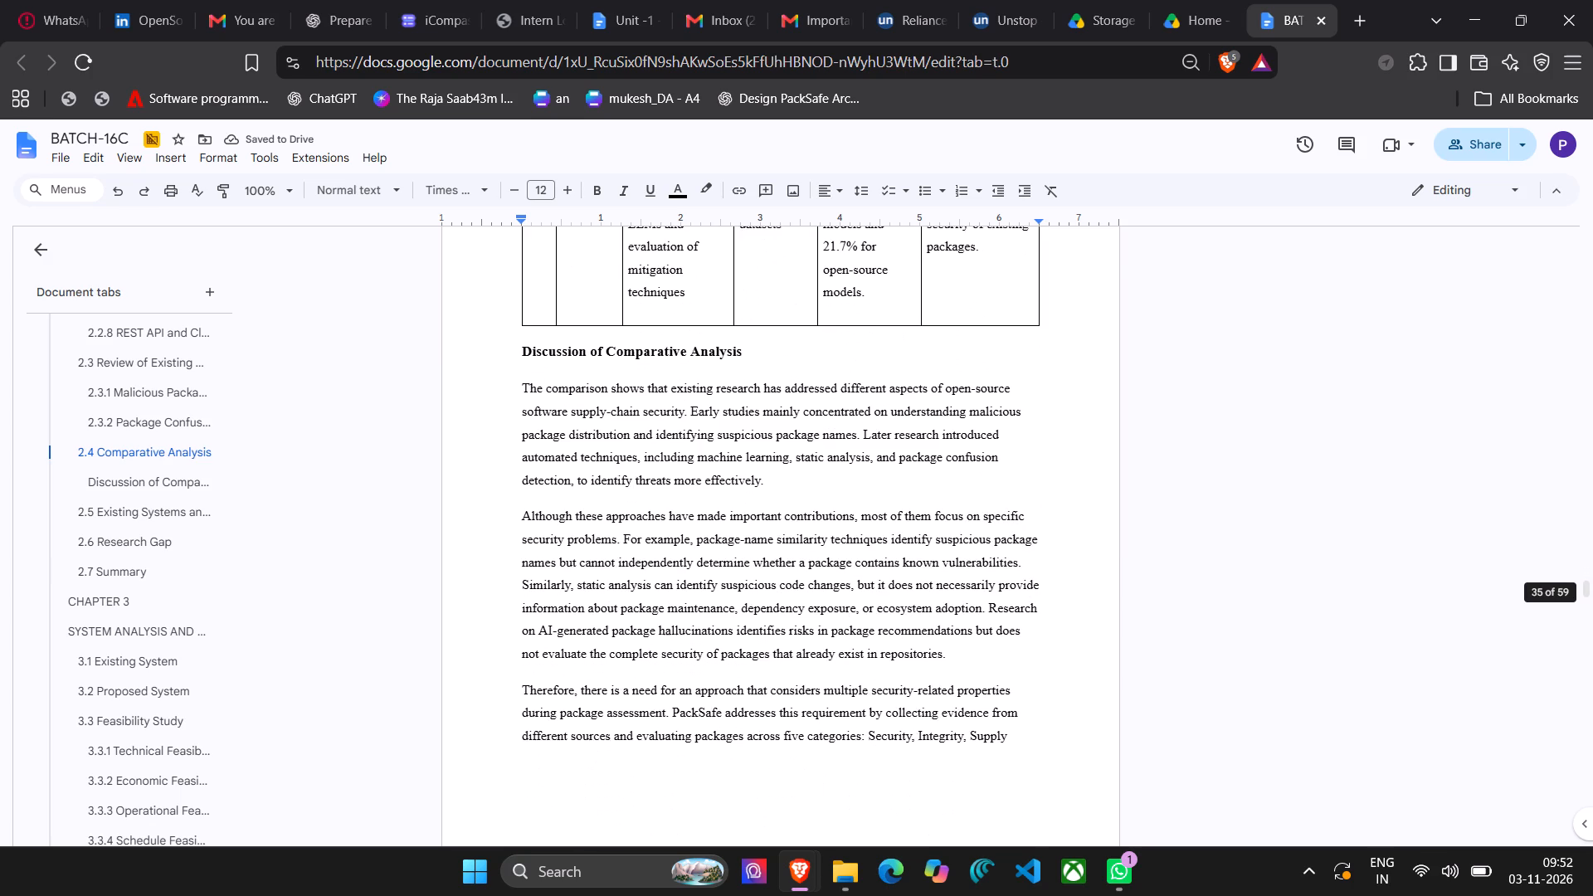
pyautogui.scroll(8, 592, 450)
pyautogui.scroll(-6, 592, 450)
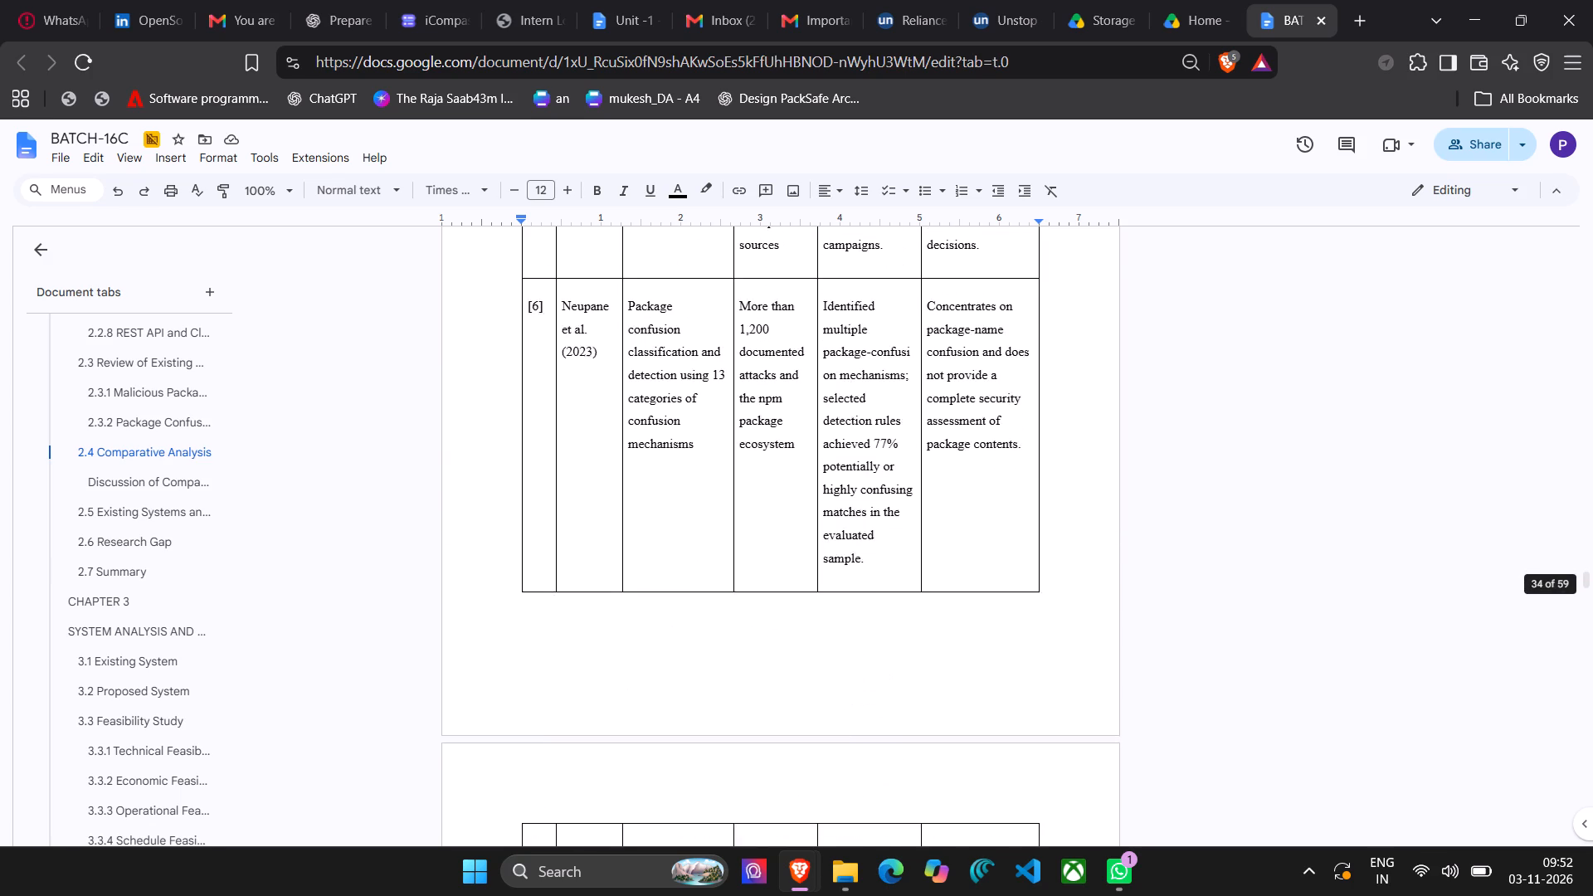
pyautogui.scroll(-5, 592, 450)
pyautogui.scroll(7, 592, 450)
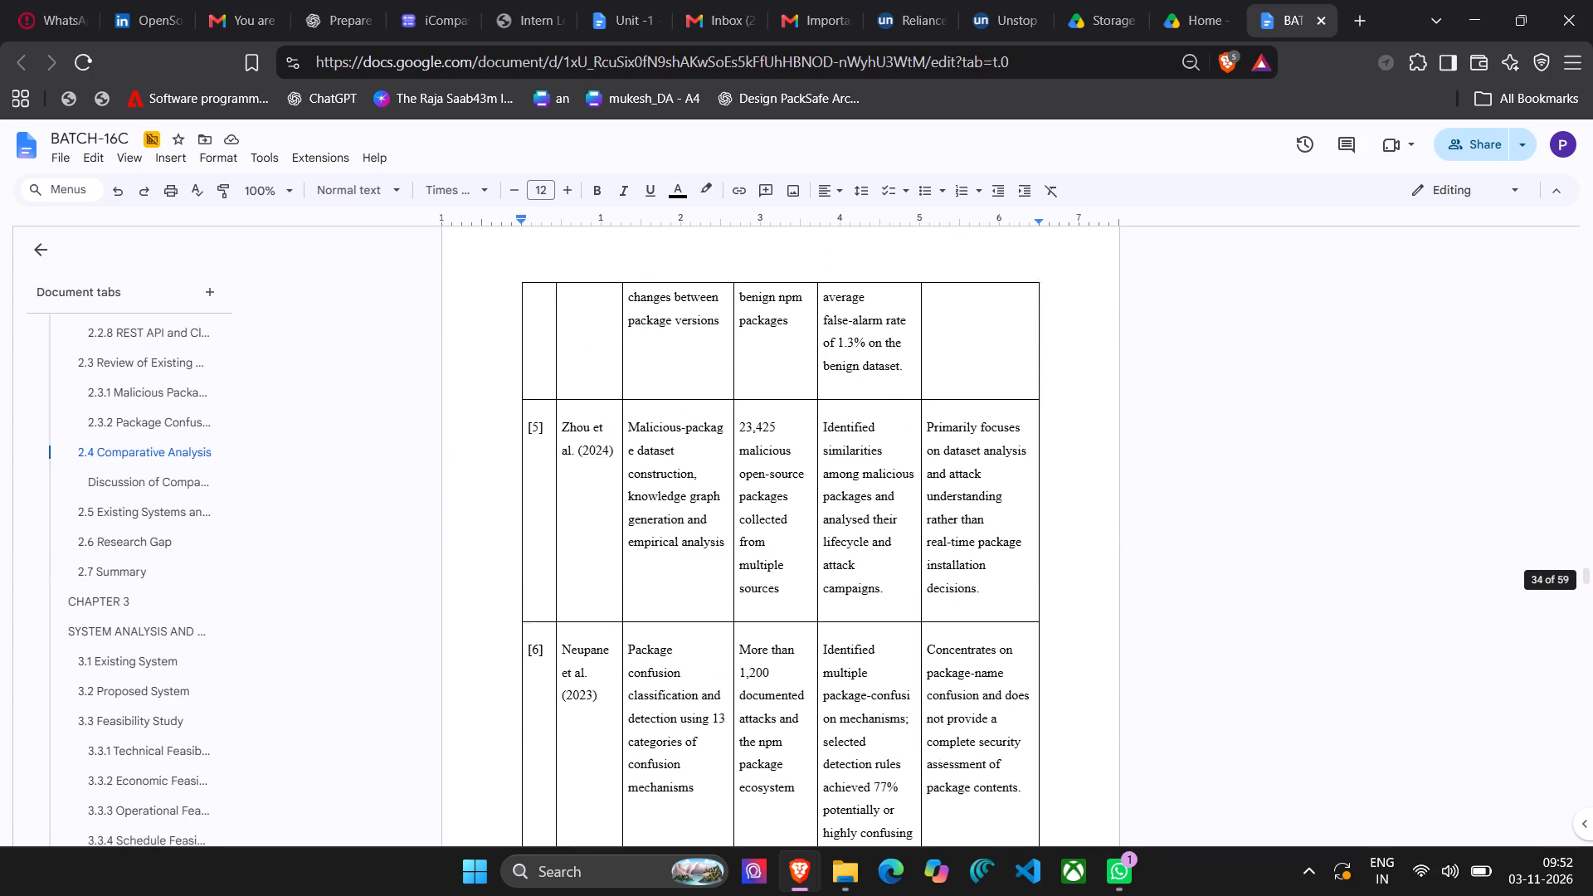
pyautogui.scroll(11, 592, 450)
# Delete the duplicate Table 2.1 caption and the entire original comparison table above the Discussion of Comparative Analysis heading.
pyautogui.scroll(-4, 592, 450)
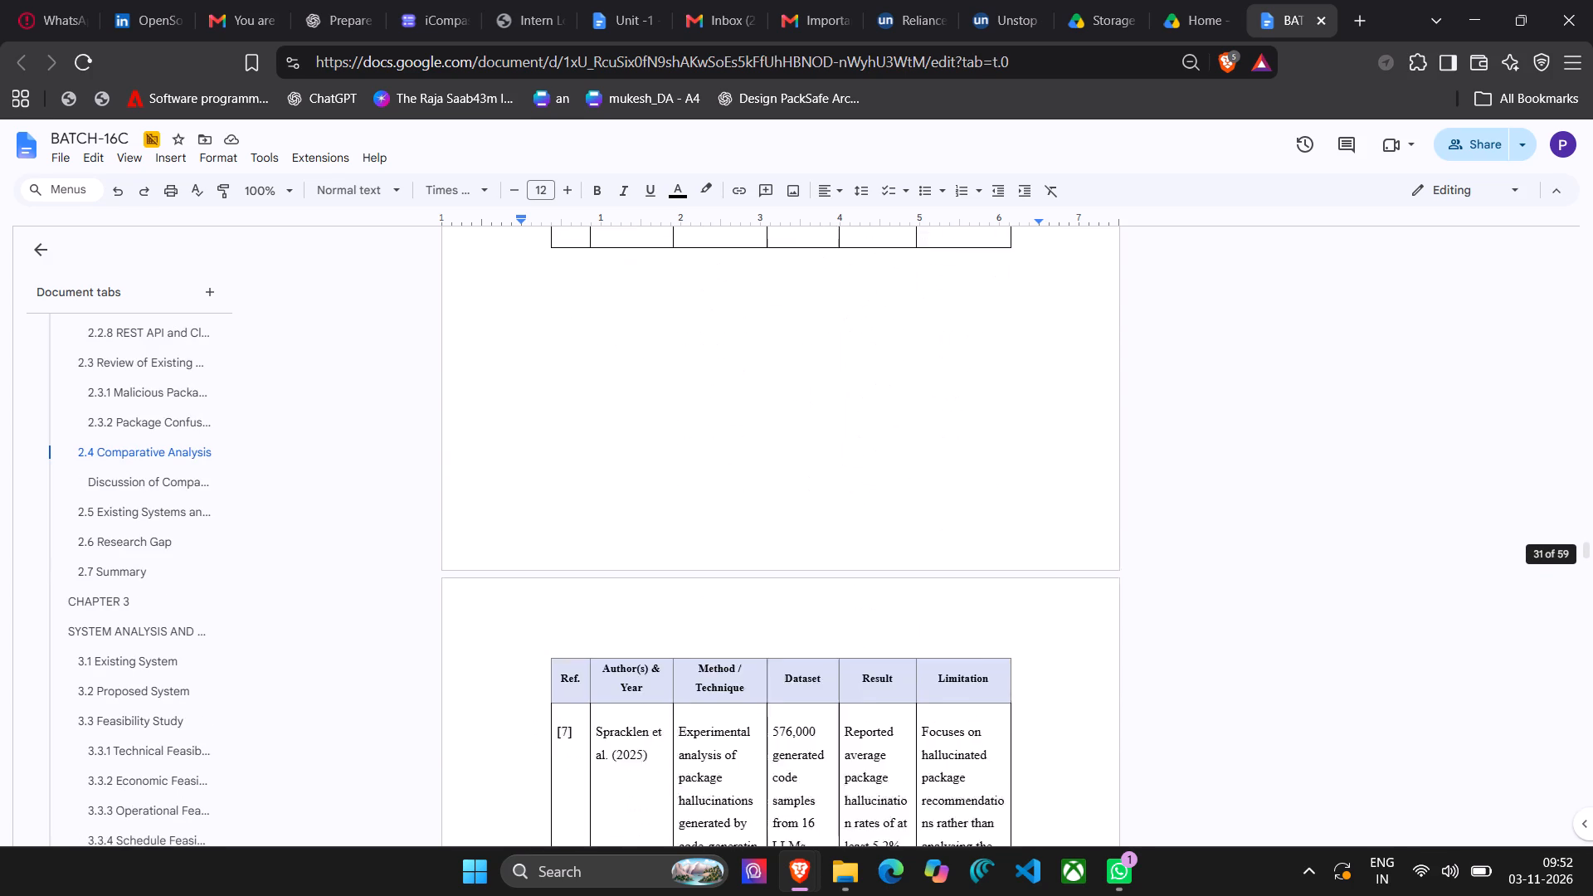
pyautogui.scroll(-1, 592, 450)
pyautogui.scroll(-4, 594, 574)
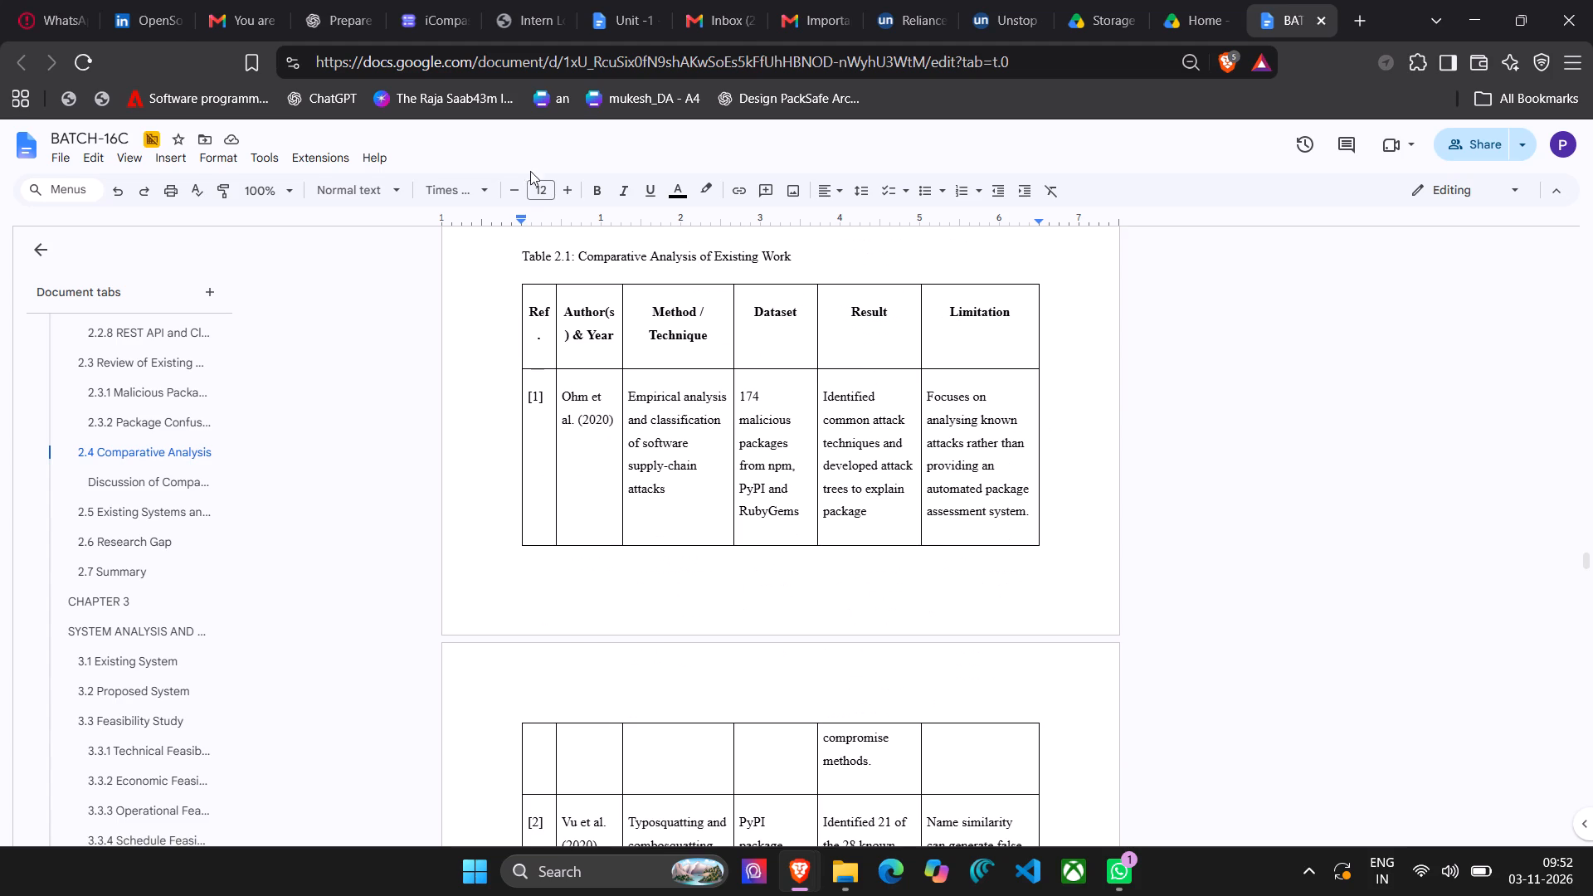
pyautogui.moveTo(517, 246); pyautogui.dragTo(603, 305)
pyautogui.scroll(-14, 602, 305)
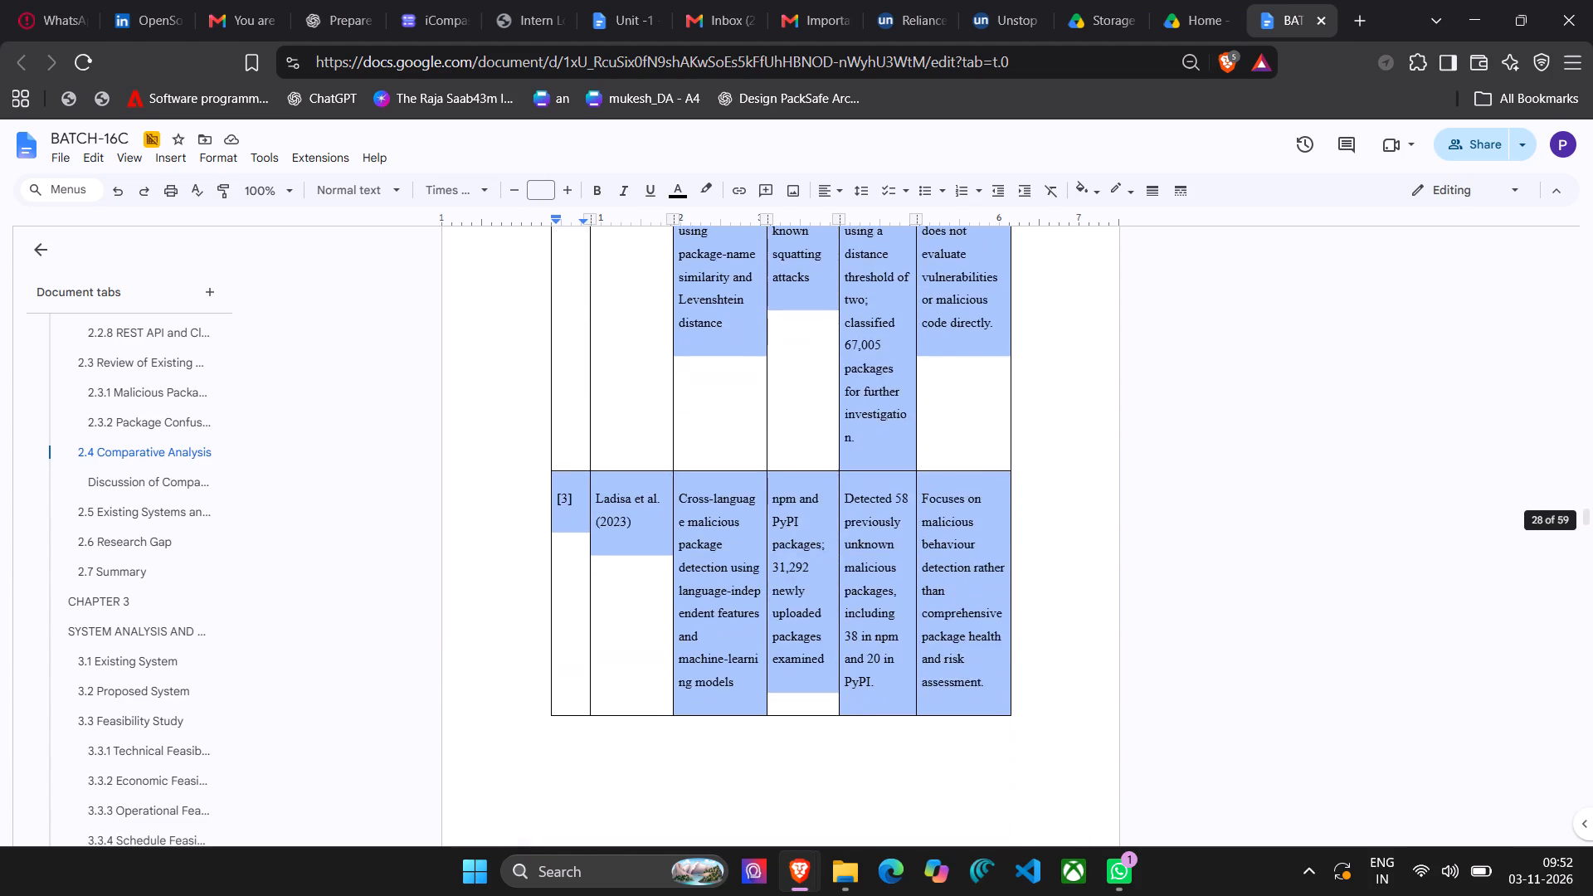
pyautogui.scroll(-4, 602, 305)
pyautogui.scroll(-3, 565, 436)
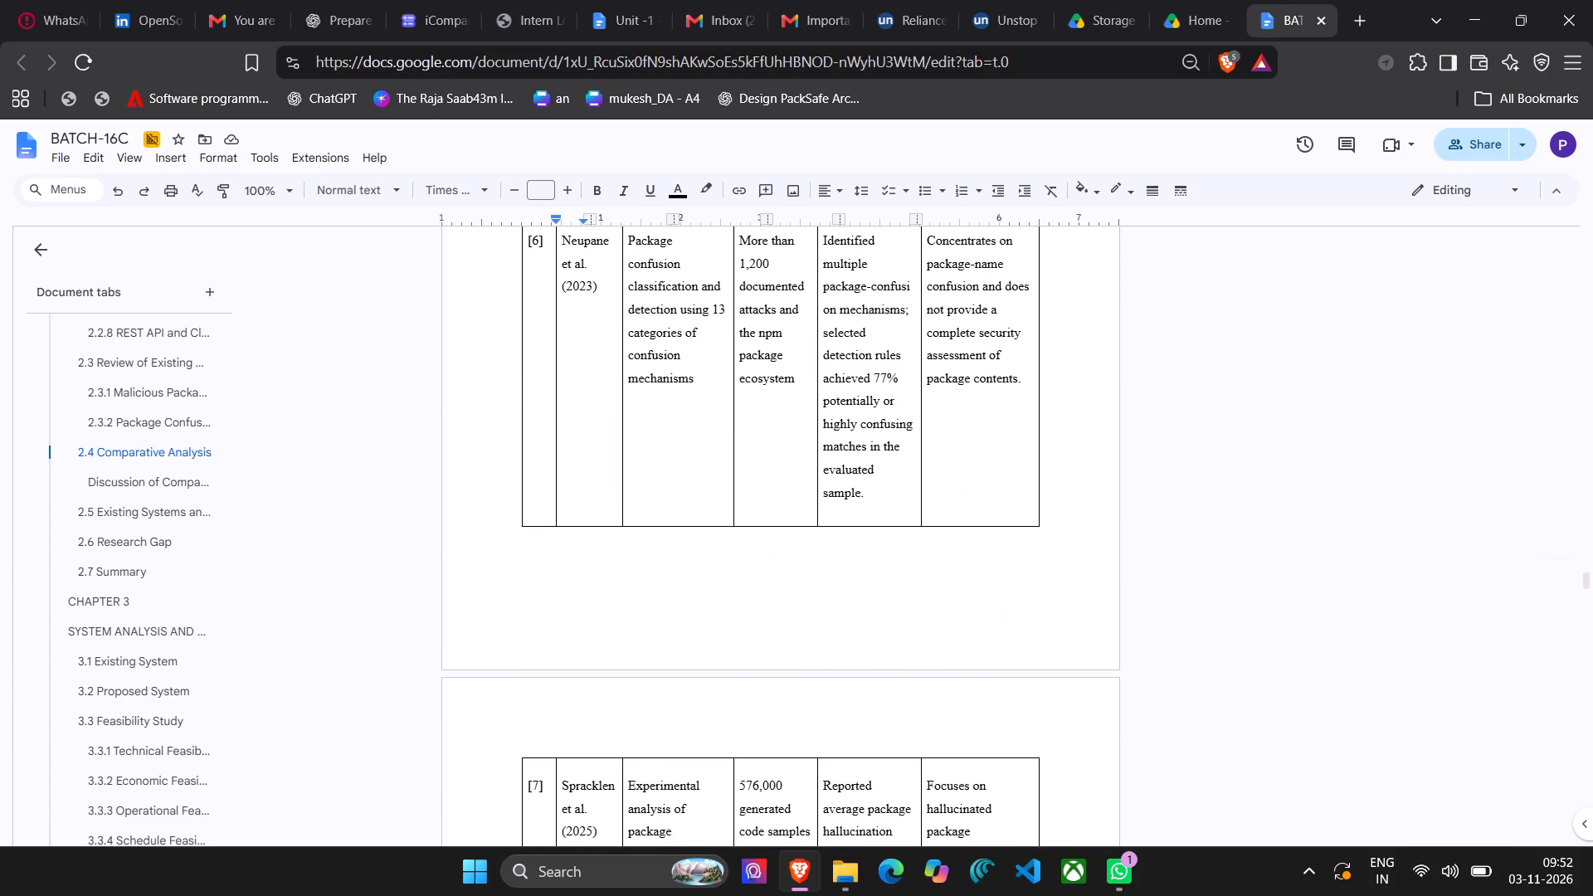
pyautogui.scroll(-3, 565, 436)
pyautogui.scroll(6, 565, 436)
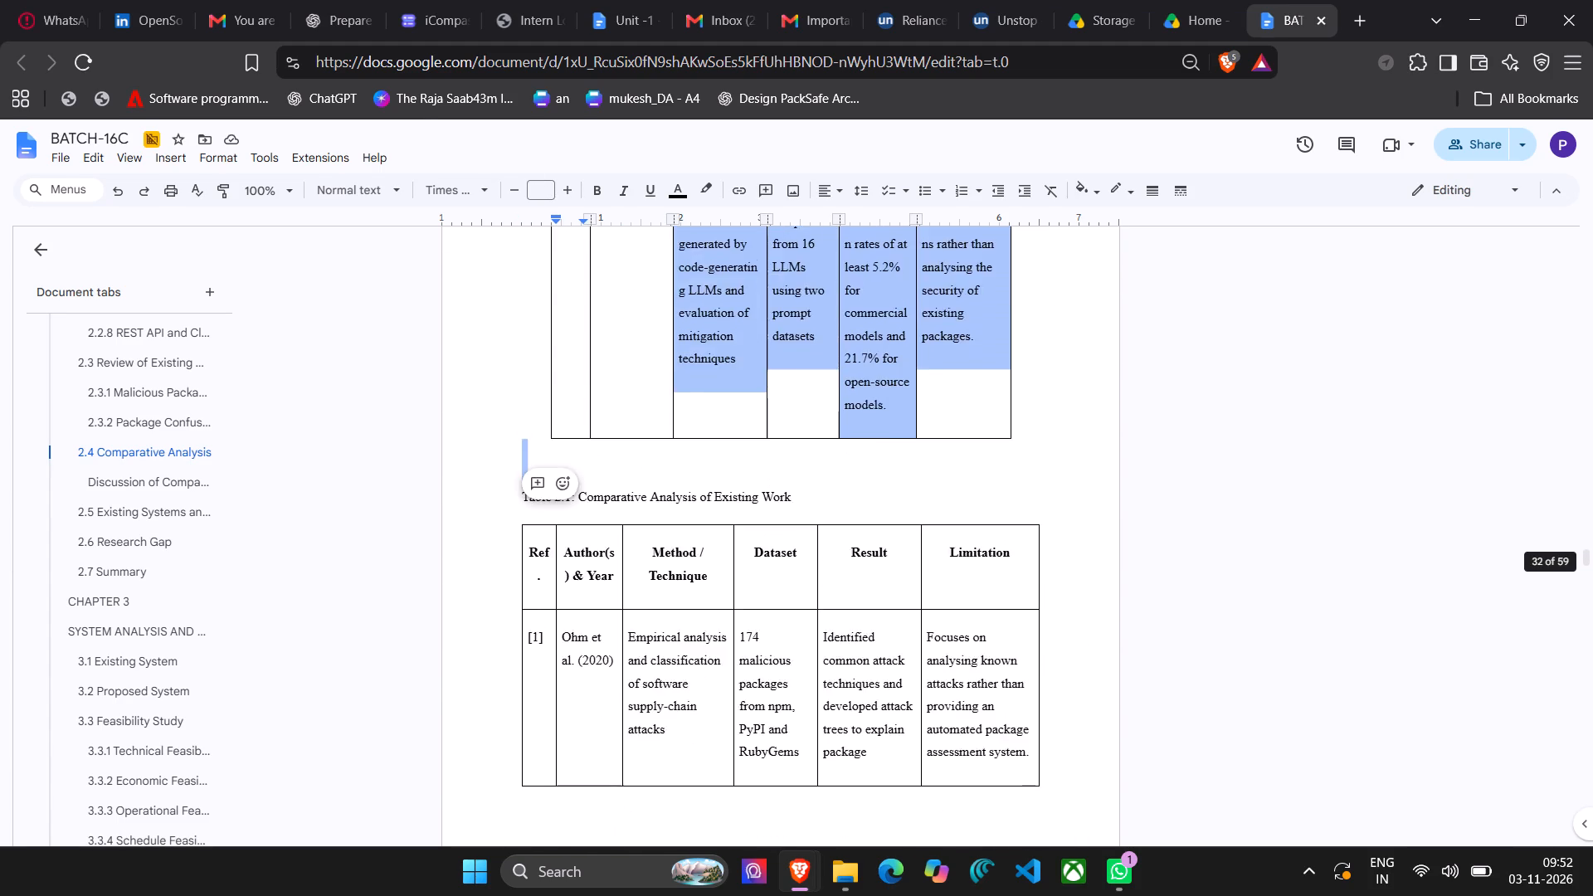
pyautogui.scroll(3, 565, 436)
pyautogui.scroll(-1, 565, 436)
pyautogui.click(504, 567)
pyautogui.moveTo(519, 555); pyautogui.dragTo(582, 738)
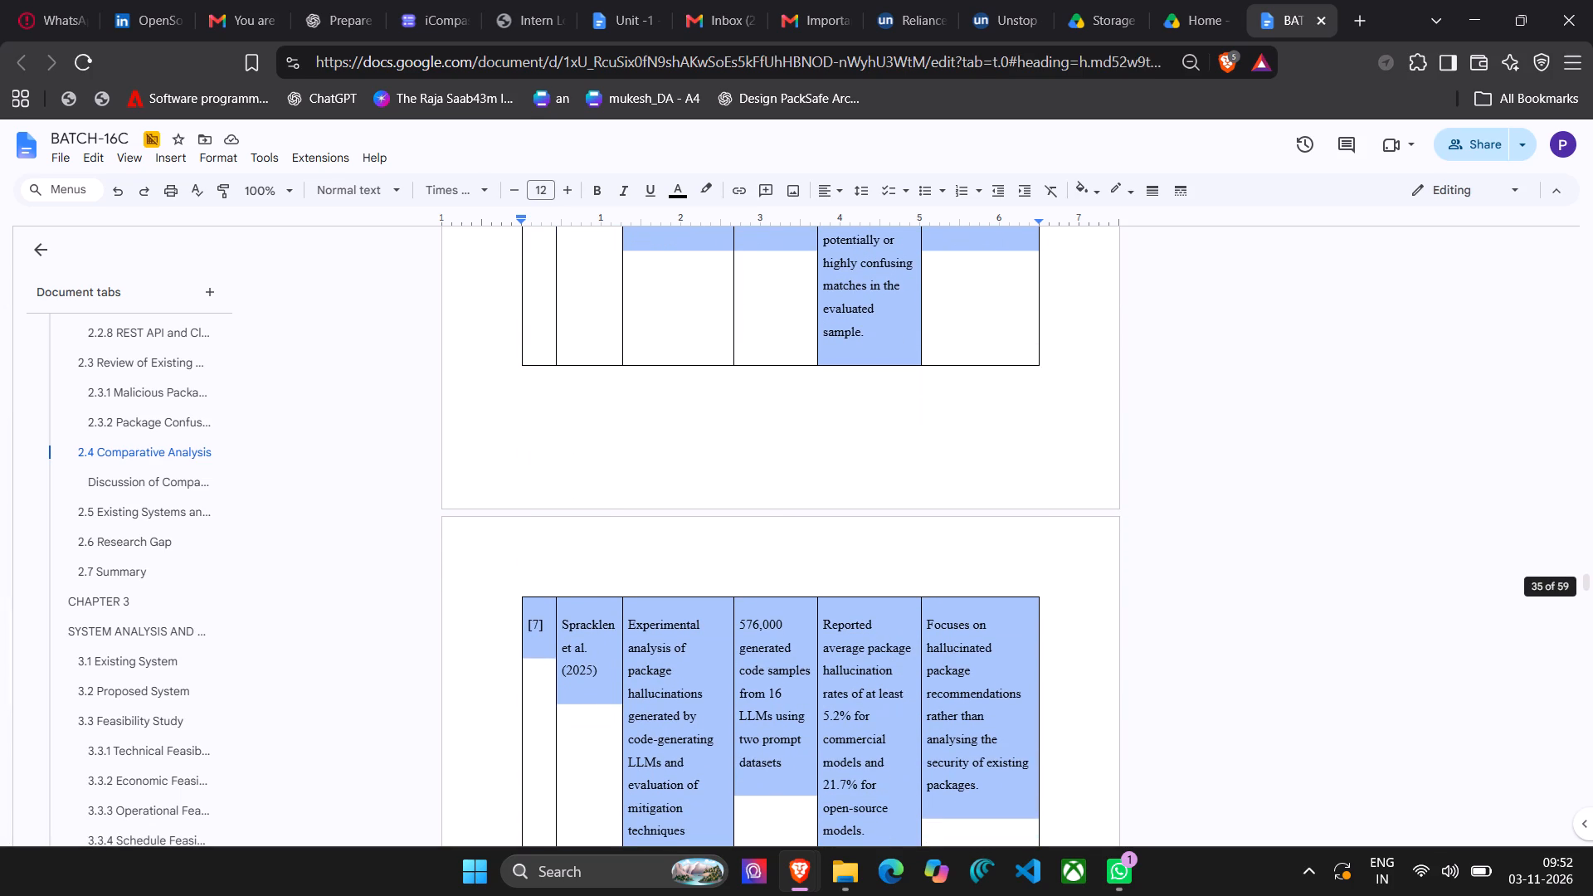
pyautogui.moveTo(582, 738); pyautogui.dragTo(791, 593)
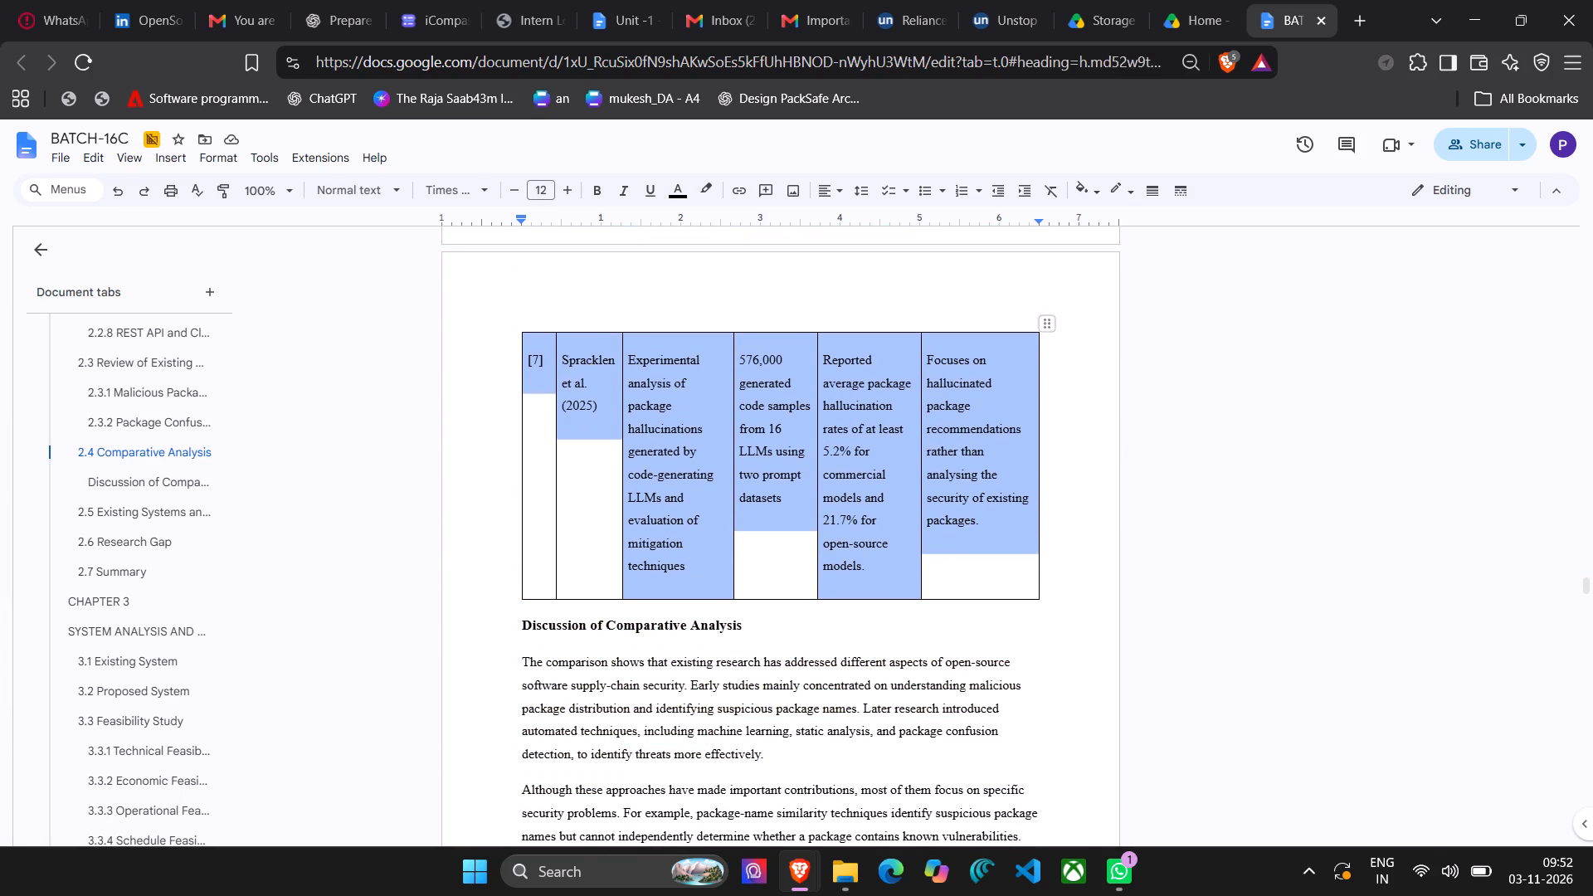
pyautogui.moveTo(791, 593); pyautogui.dragTo(1074, 597)
pyautogui.press('Delete')
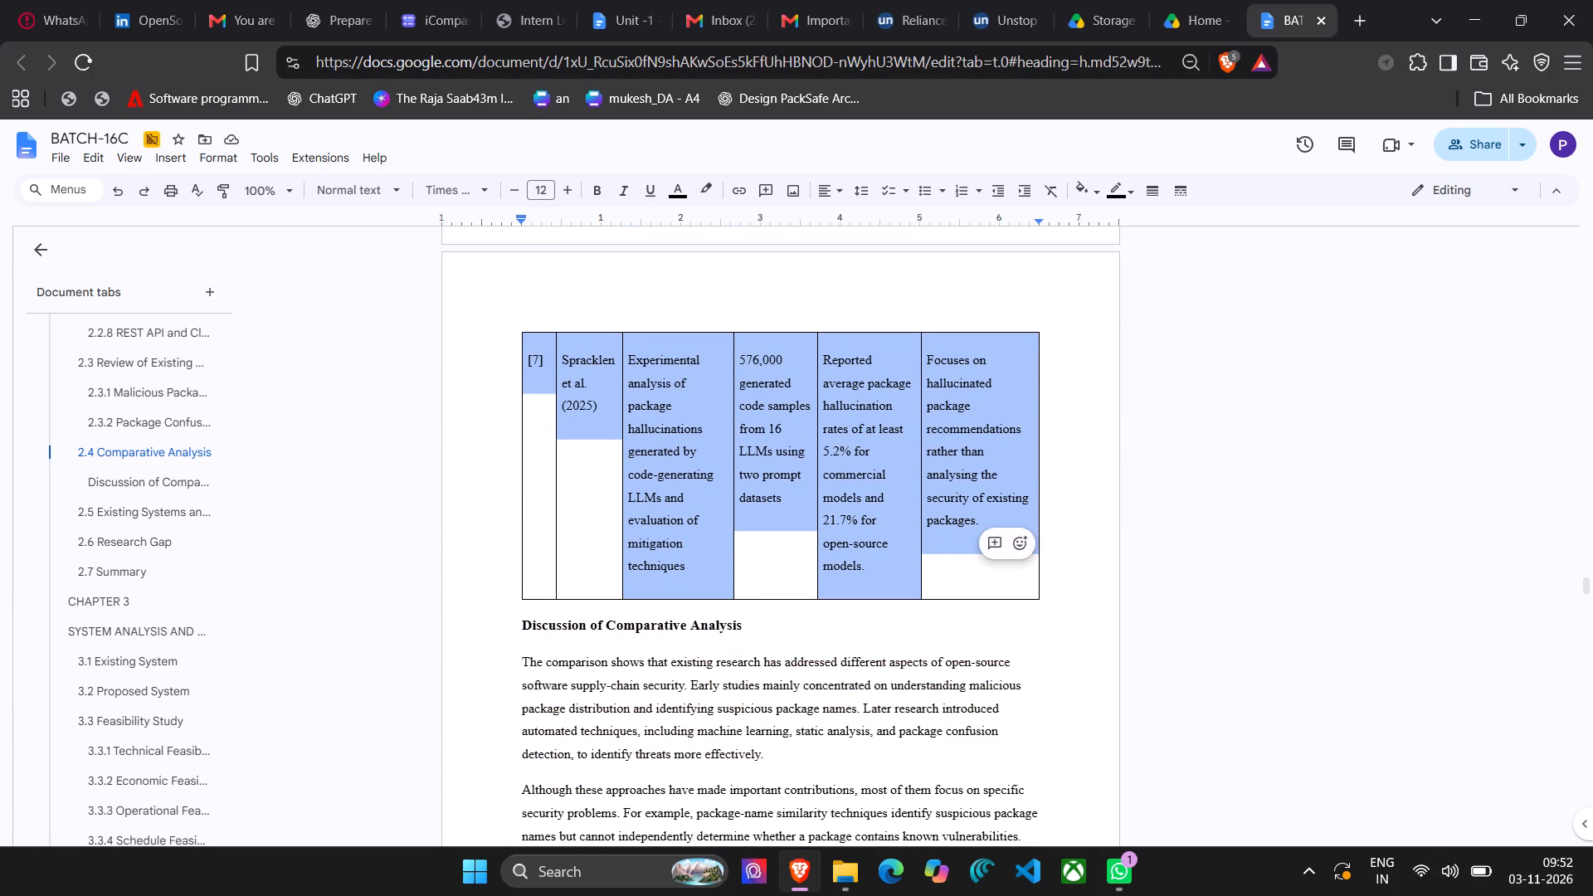
# Remove the blank line between the last discussion paragraph and the 2.5 Existing Systems and Their Drawbacks heading.
pyautogui.scroll(2, 514, 567)
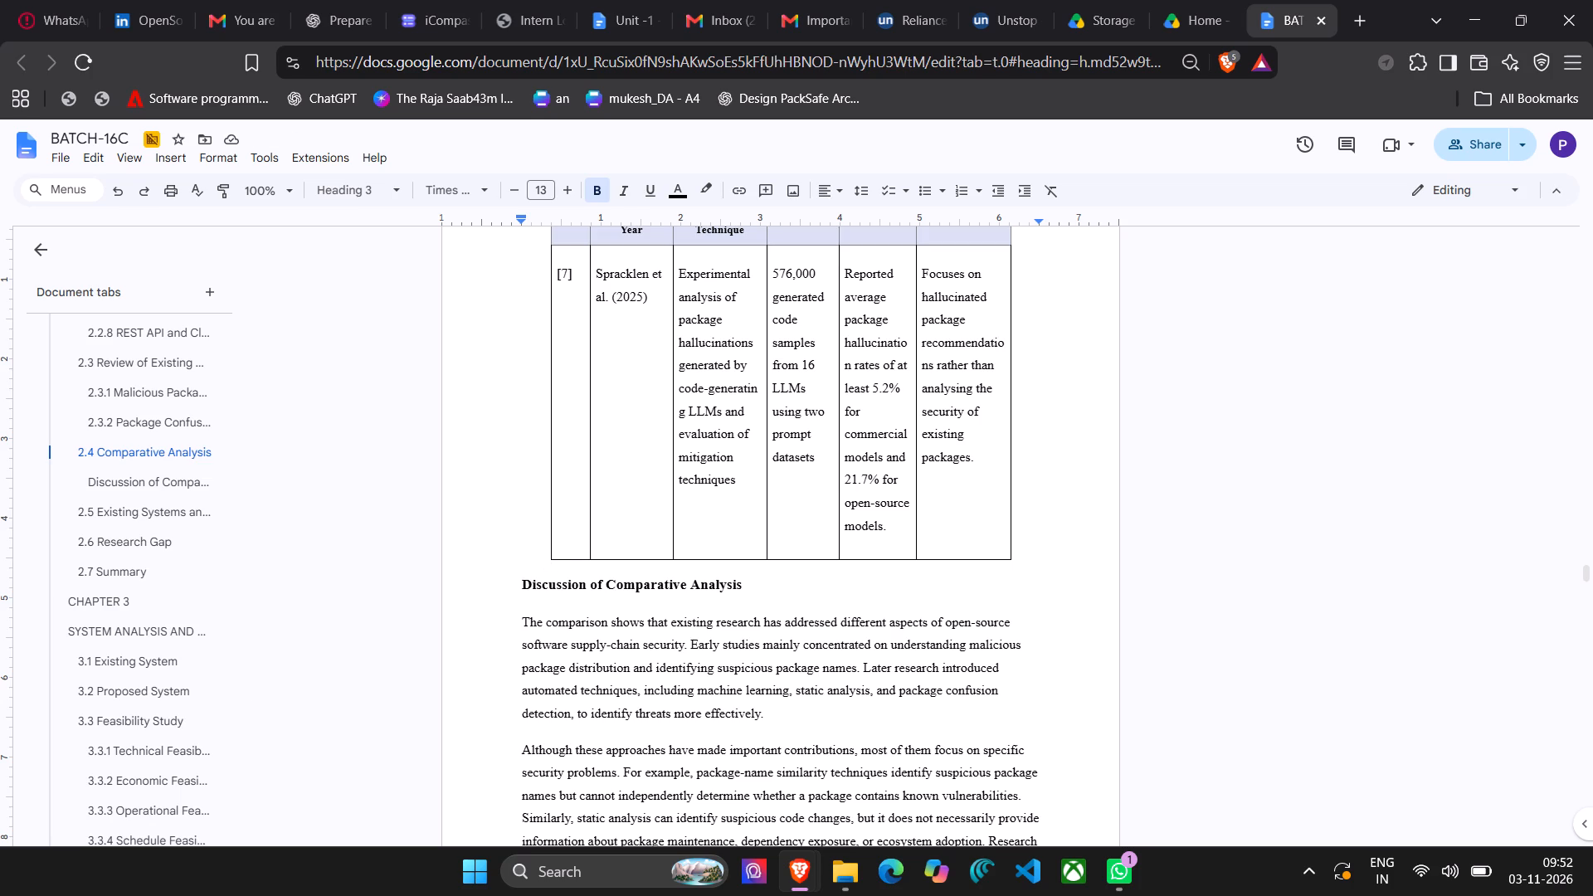
pyautogui.scroll(-4, 794, 635)
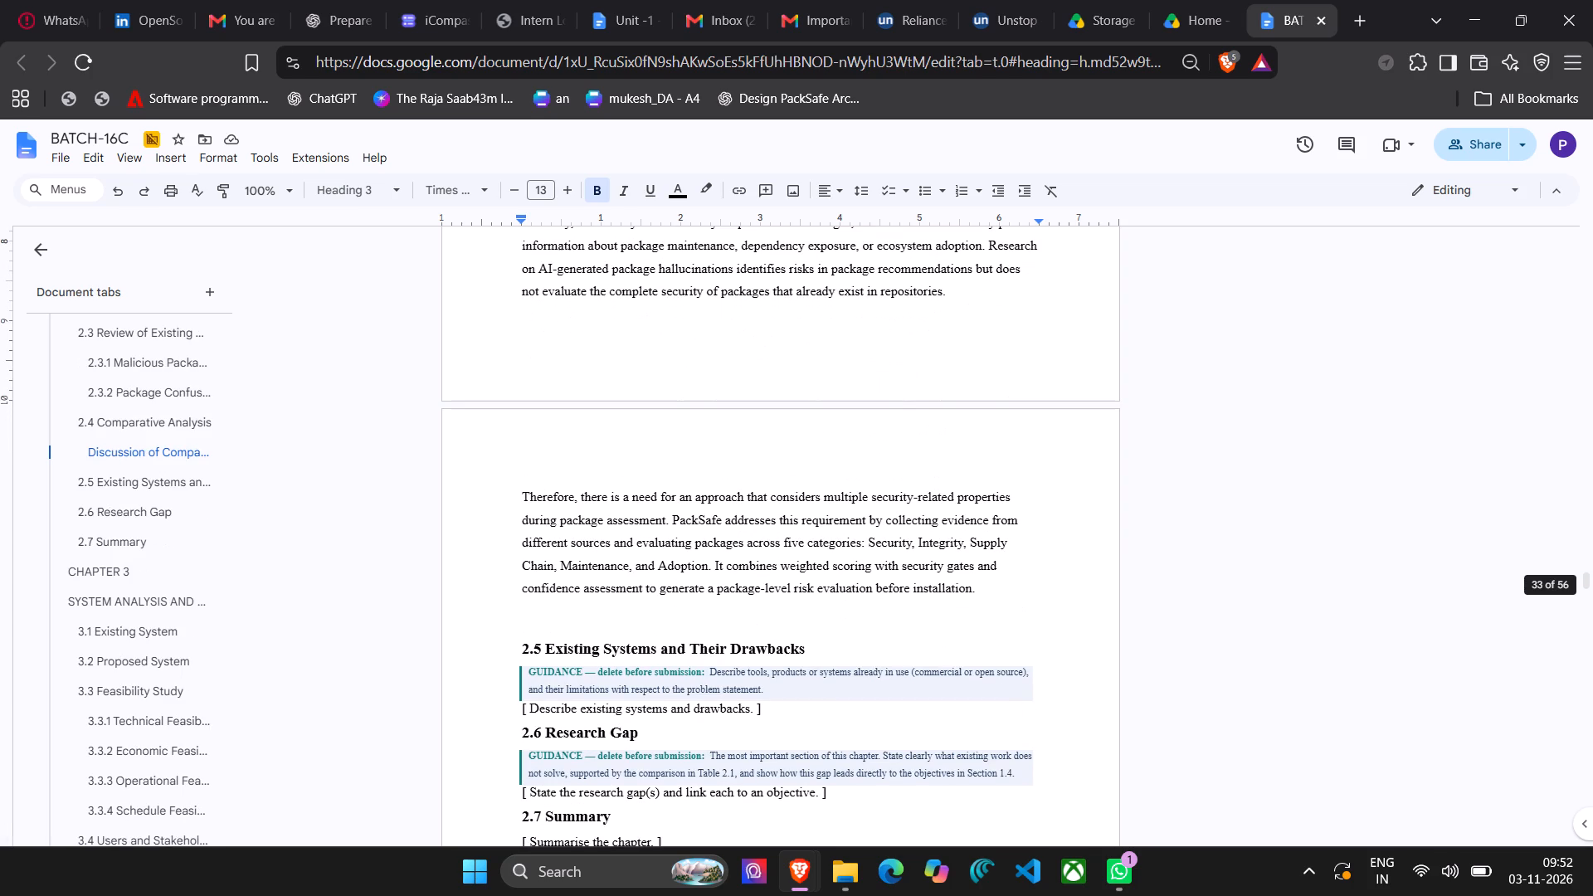
pyautogui.click(584, 615)
pyautogui.press('BackSpace')
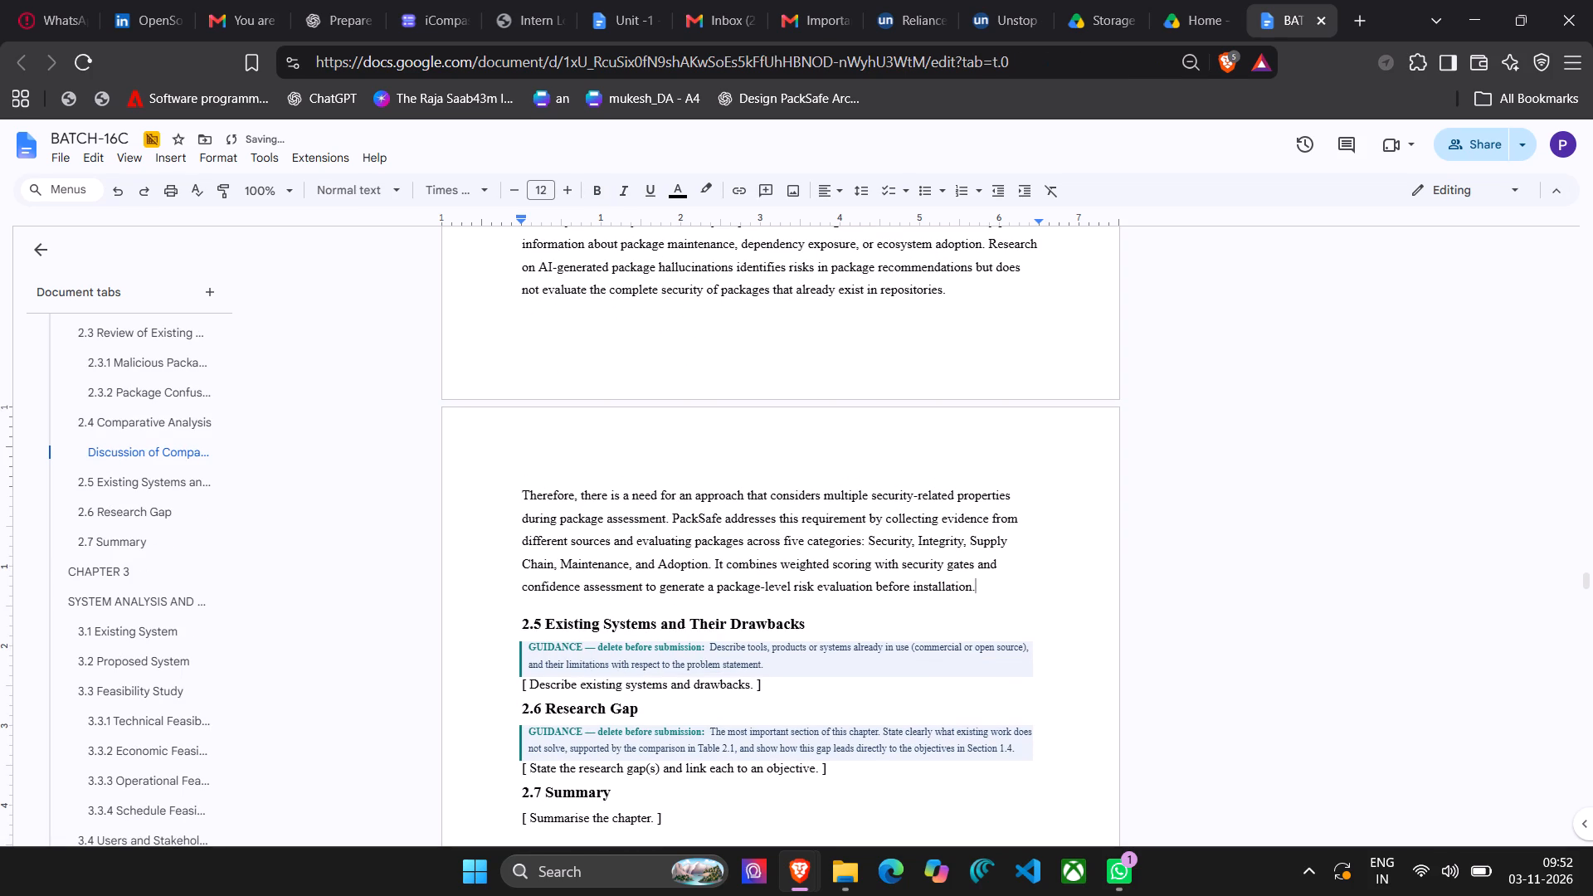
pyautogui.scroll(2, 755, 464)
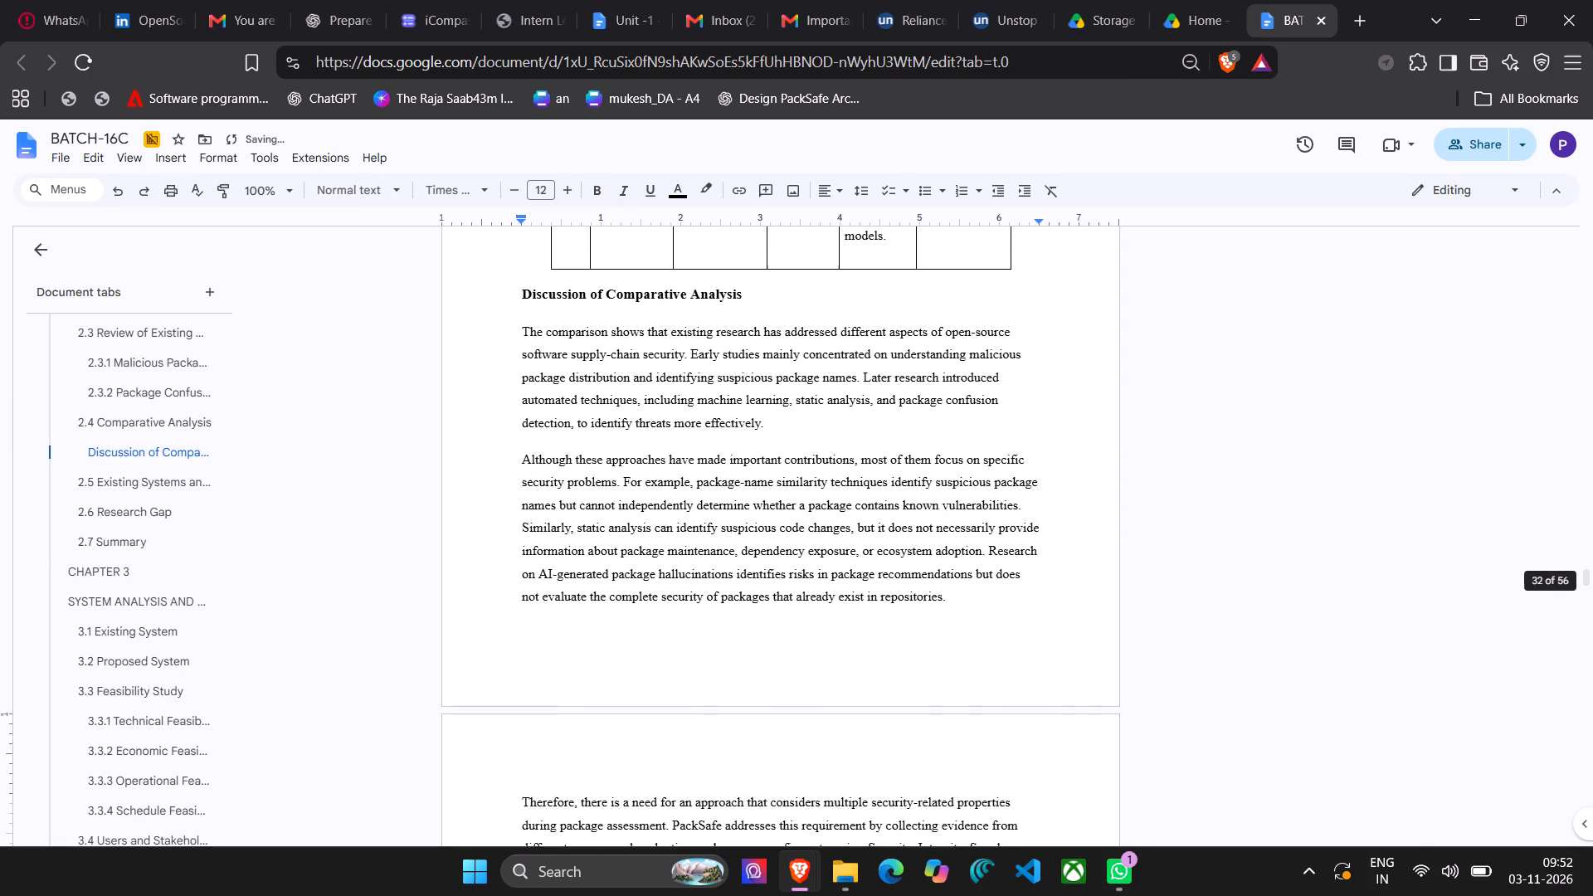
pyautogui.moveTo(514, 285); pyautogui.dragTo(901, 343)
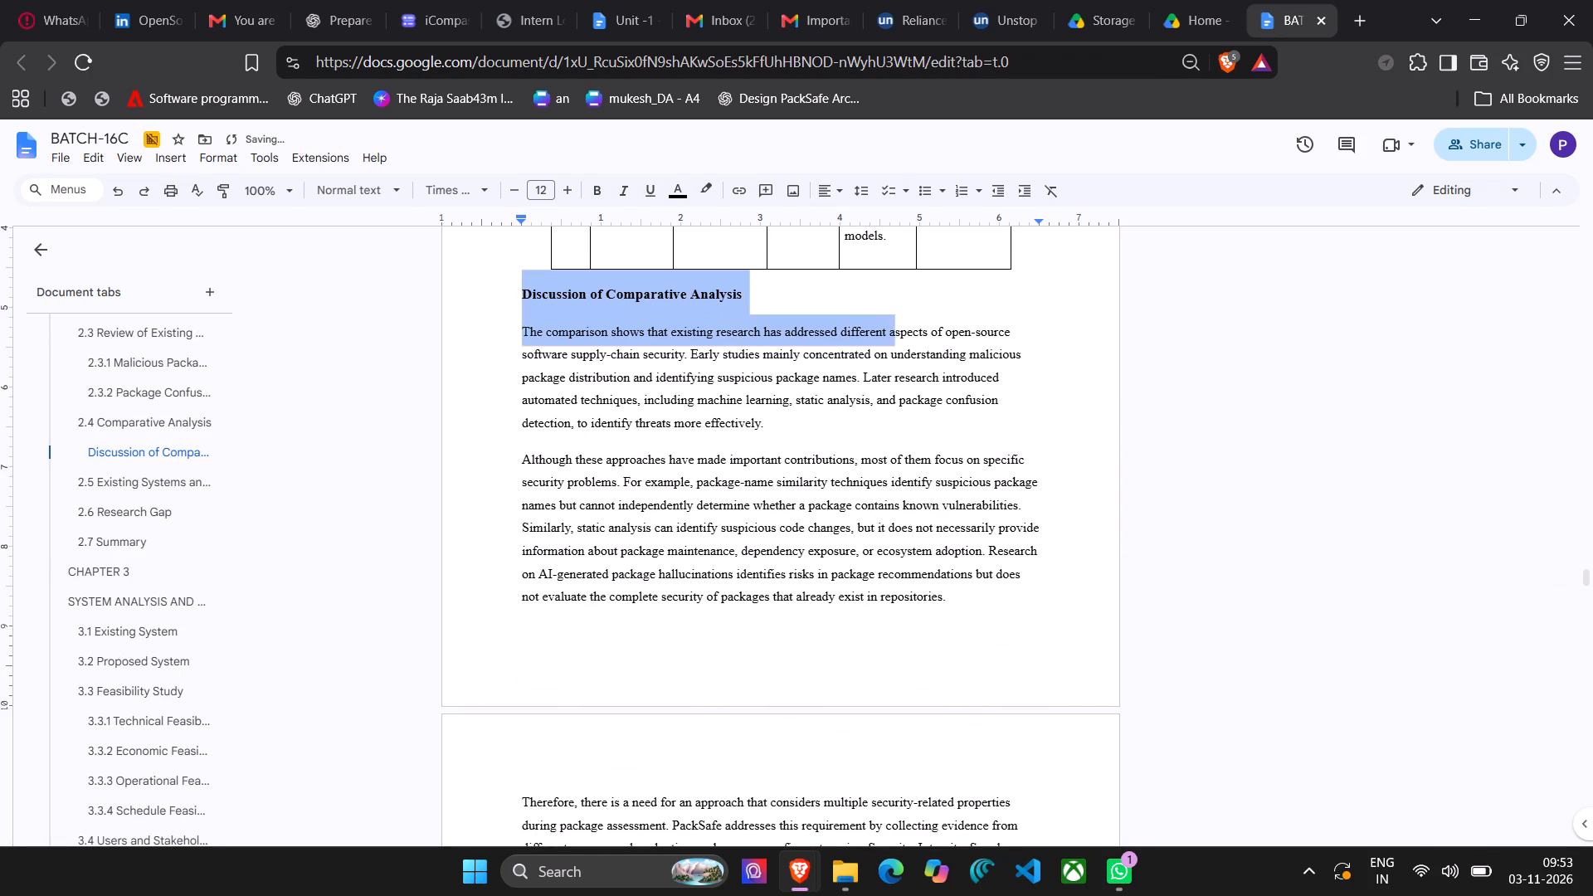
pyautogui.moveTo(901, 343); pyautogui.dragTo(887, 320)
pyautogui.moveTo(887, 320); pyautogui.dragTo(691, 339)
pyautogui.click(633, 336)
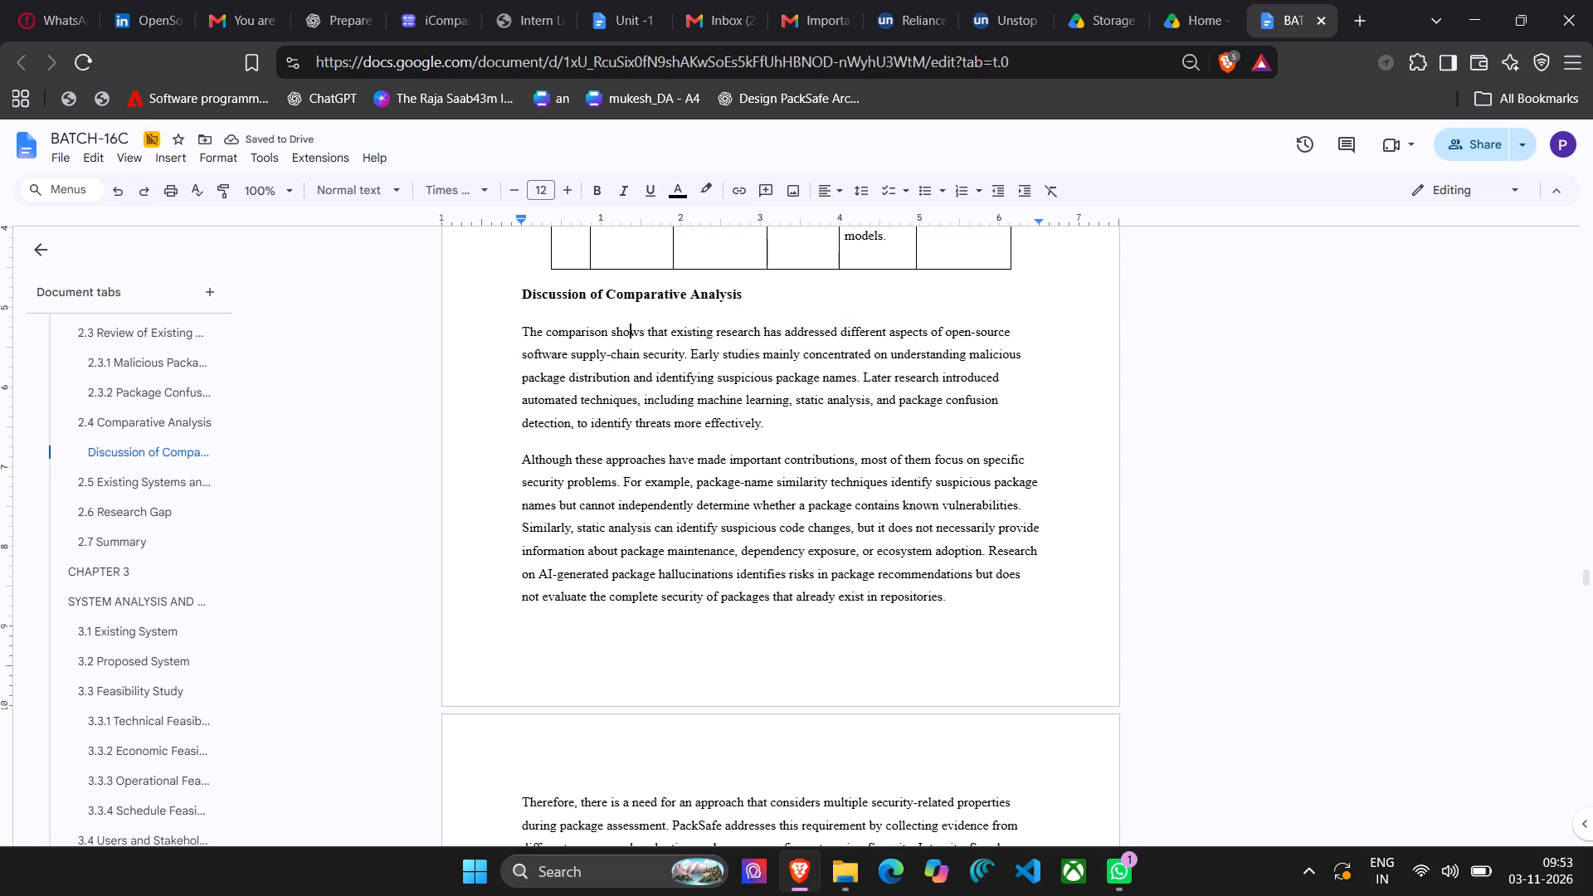
# View the placeholder sections 2.5 Existing Systems and Their Drawbacks, 2.6 Research Gap and 2.7 Summary.
pyautogui.scroll(-2, 898, 616)
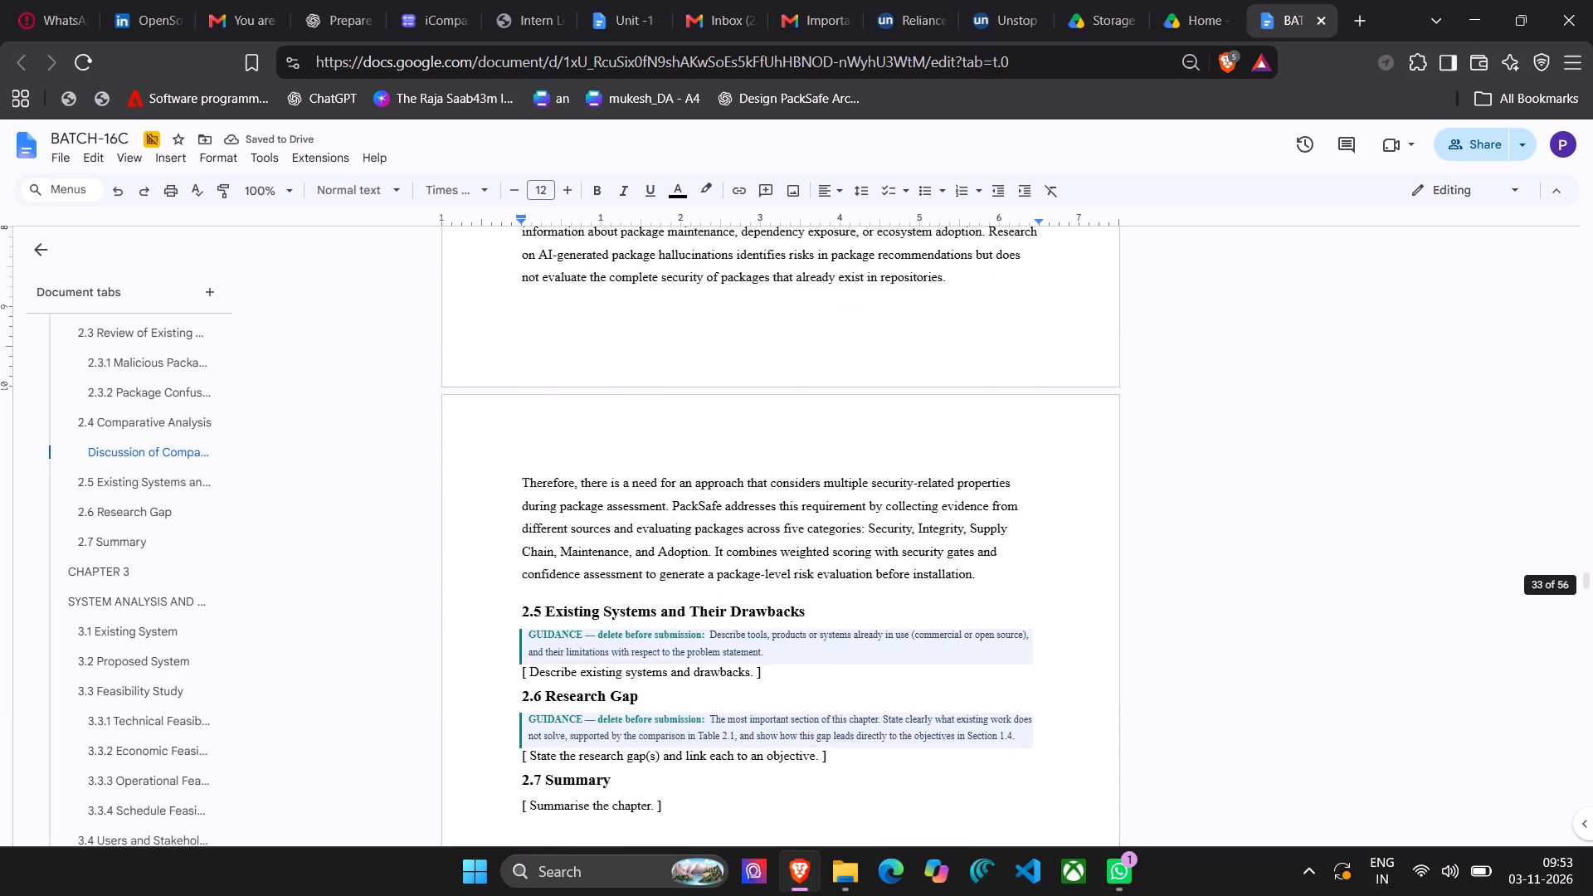
pyautogui.scroll(-1, 898, 616)
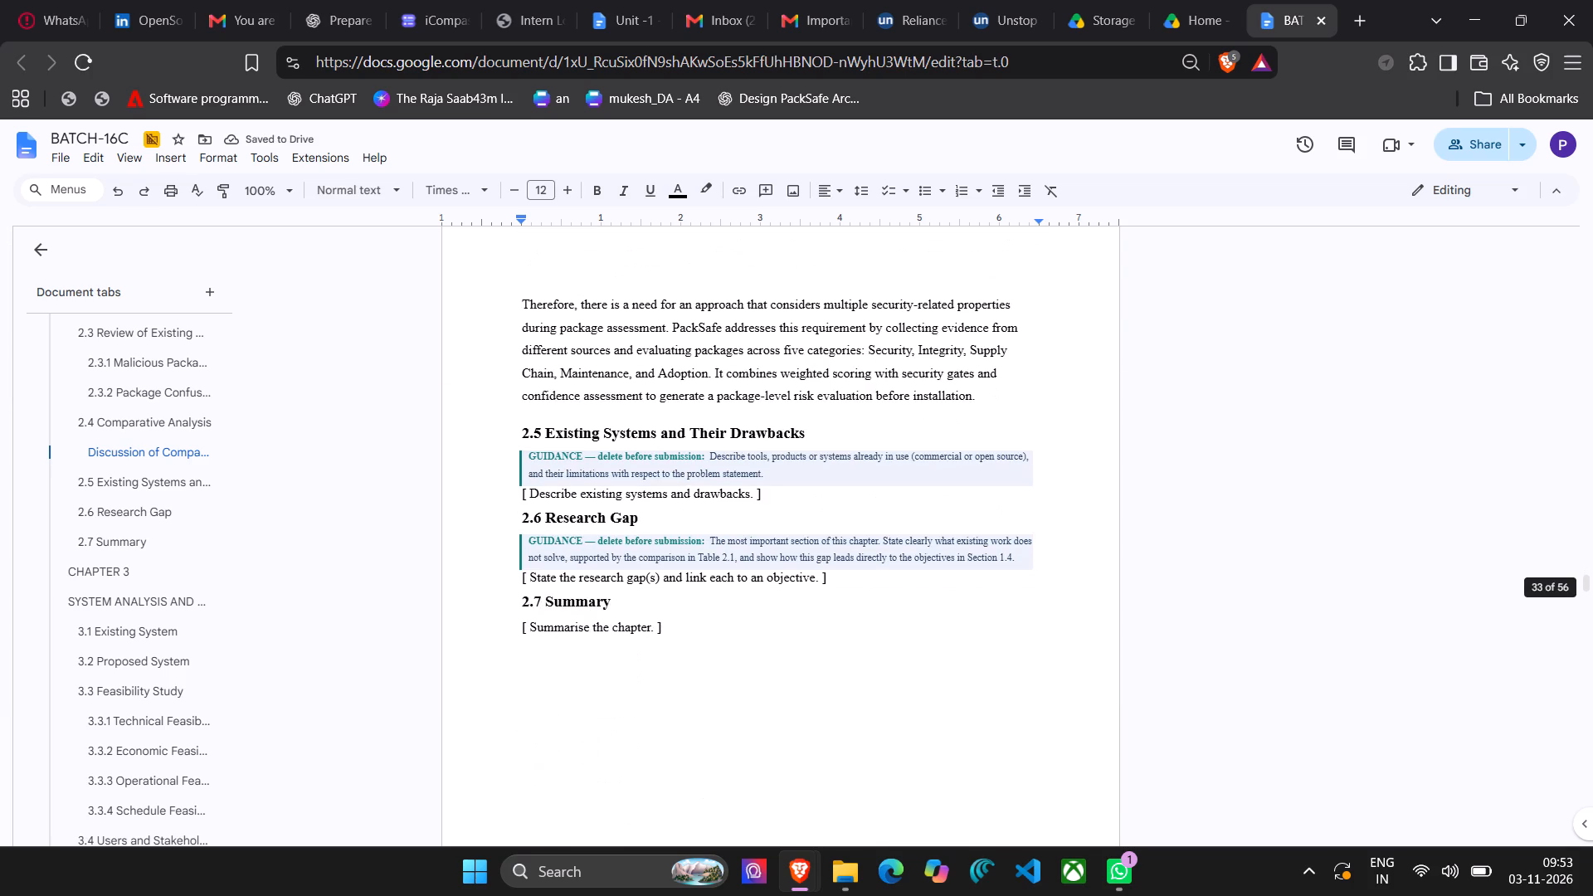
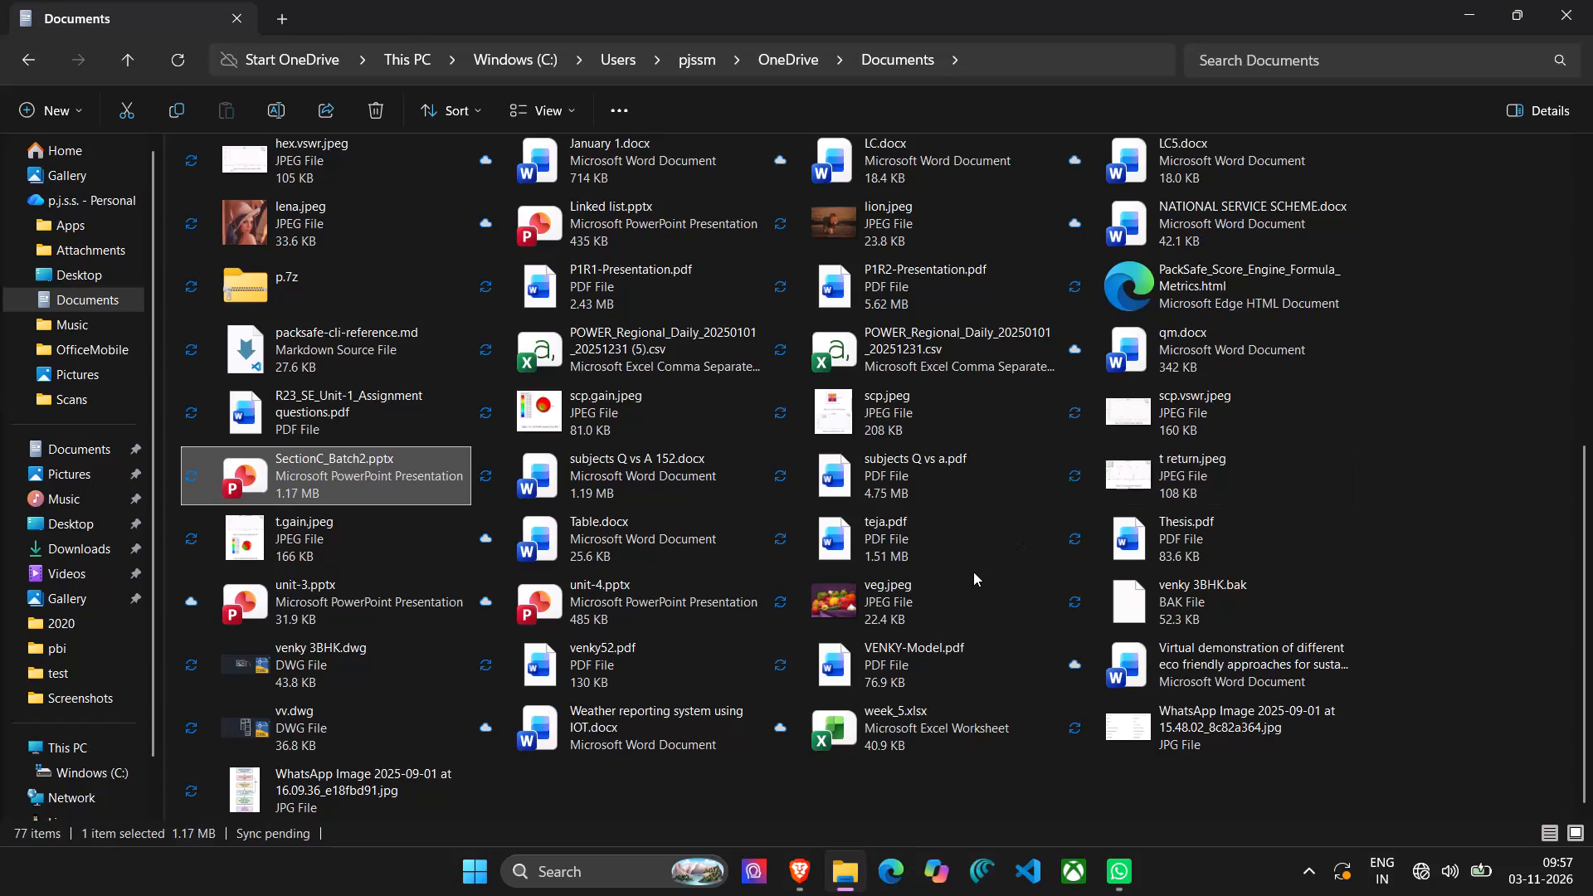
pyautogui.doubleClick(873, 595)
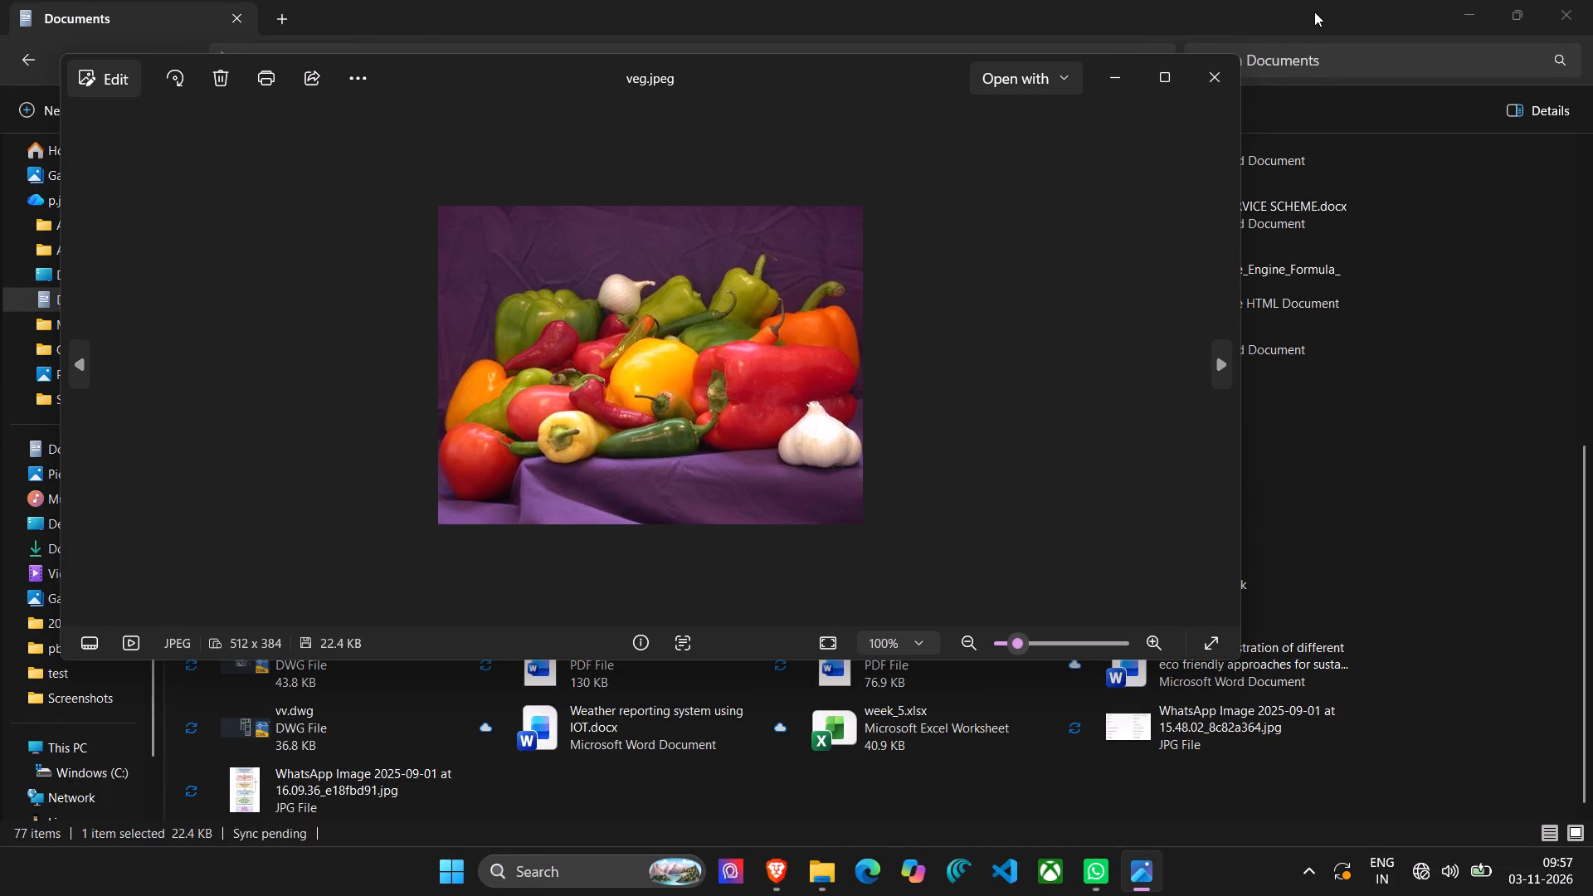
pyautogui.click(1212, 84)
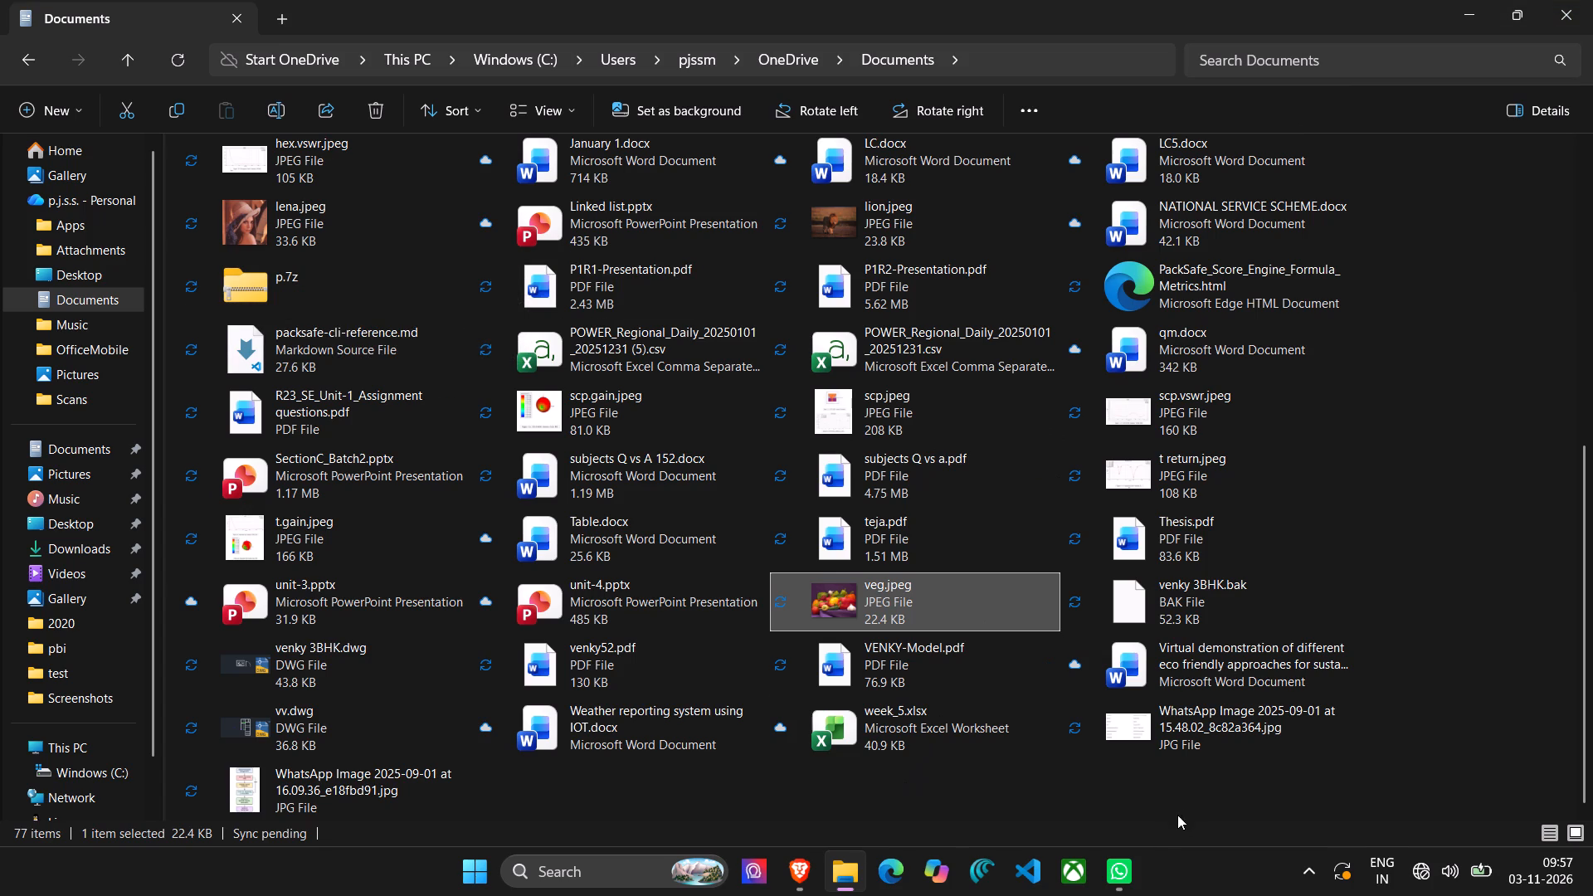
# Switch to the BATCH-16C document and review the Discussion of Comparative Analysis text down to the 2.5–2.7 placeholder sections.
pyautogui.click(791, 879)
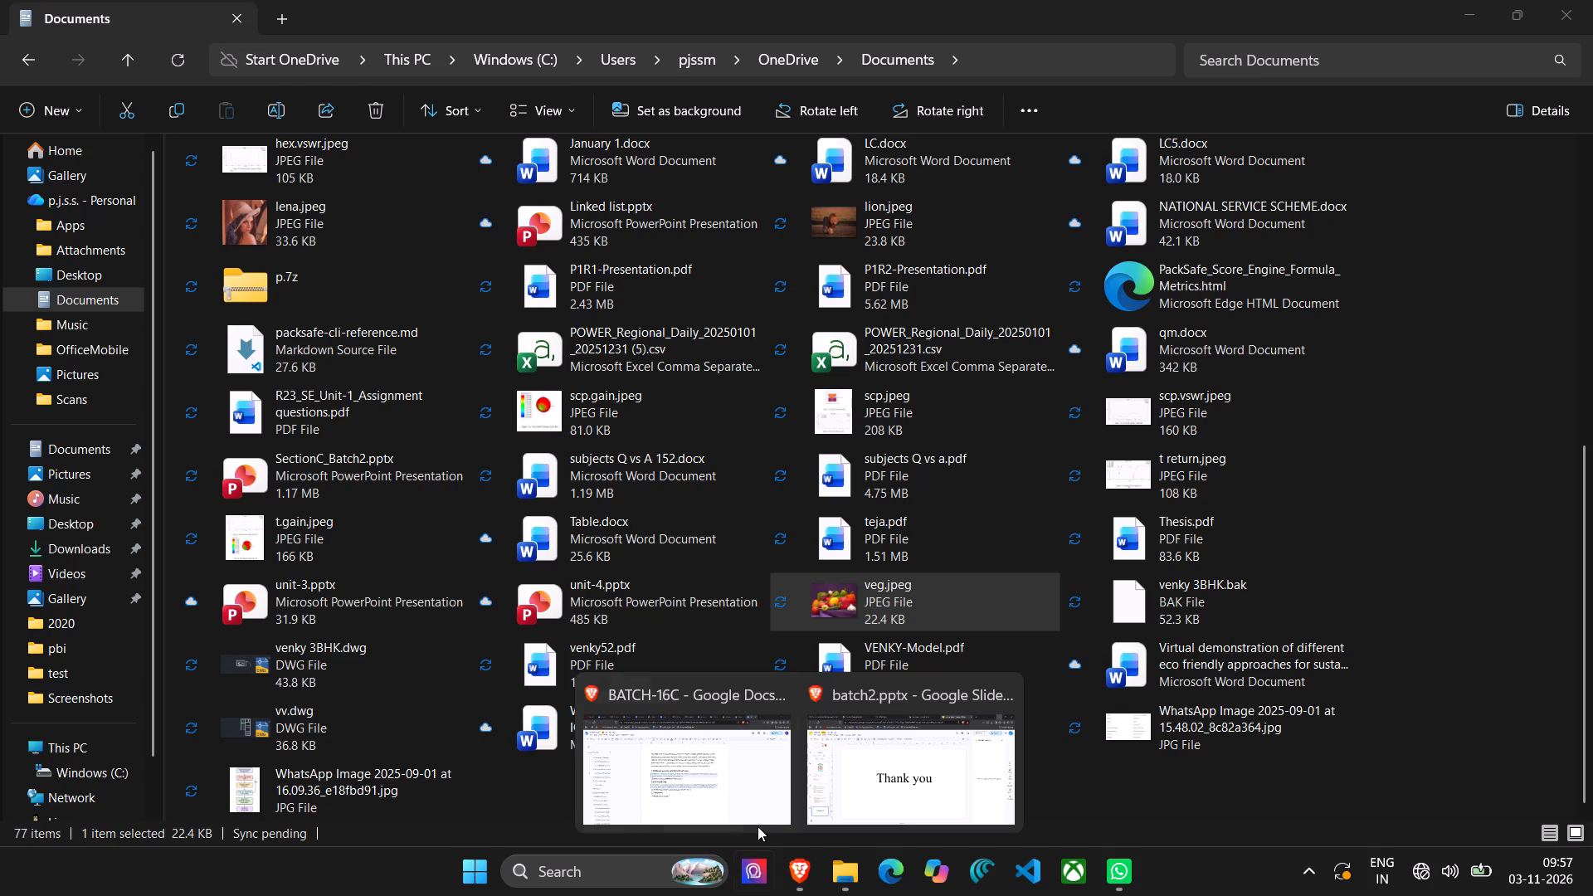
pyautogui.click(744, 816)
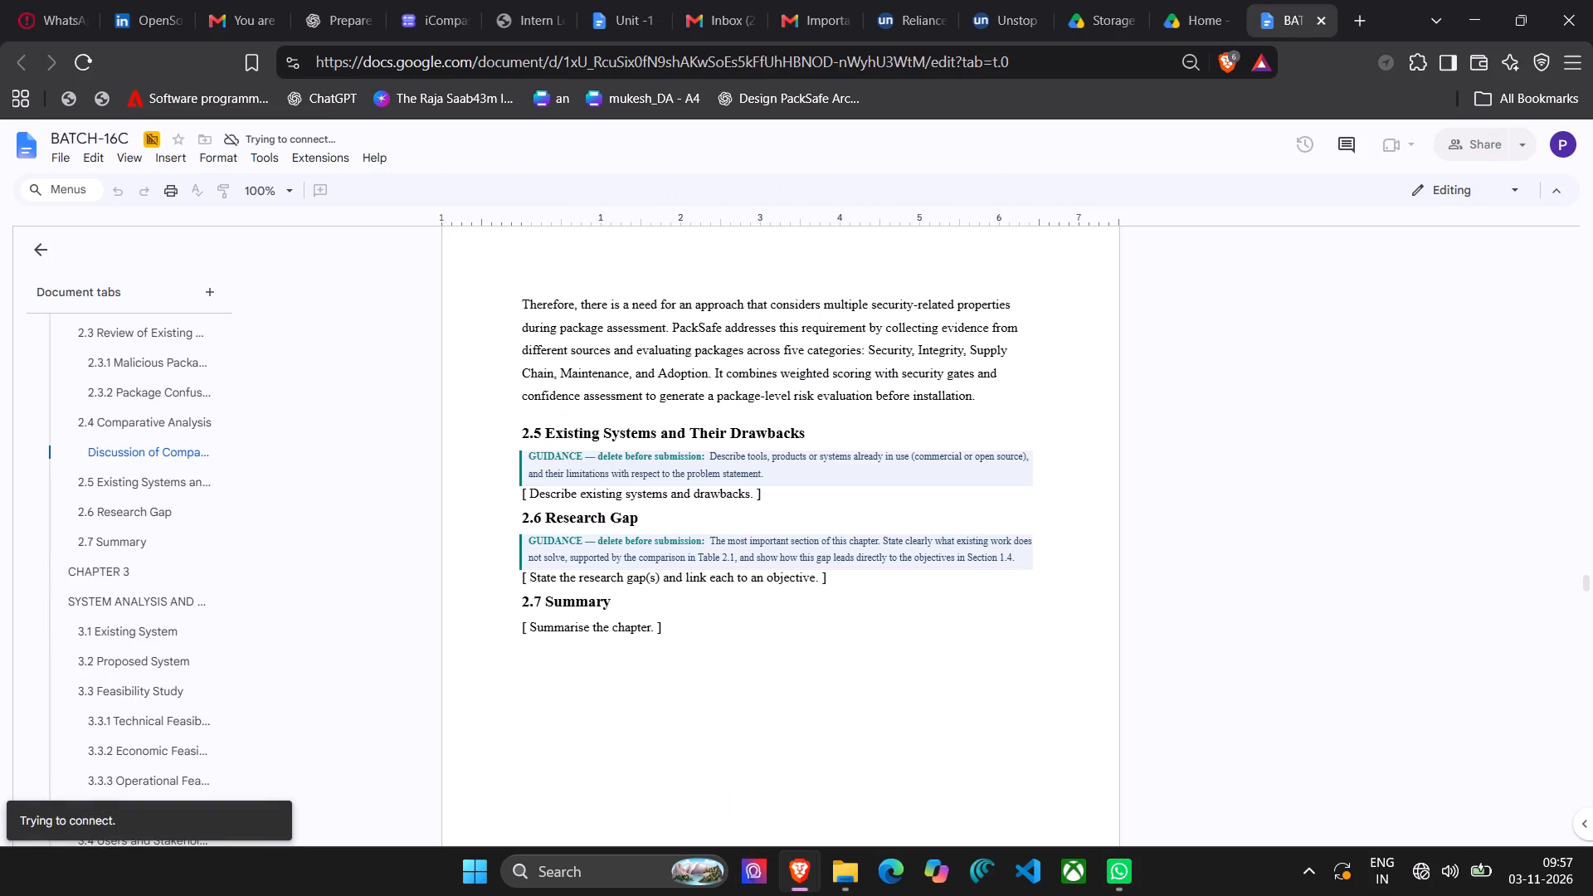
pyautogui.scroll(3, 744, 816)
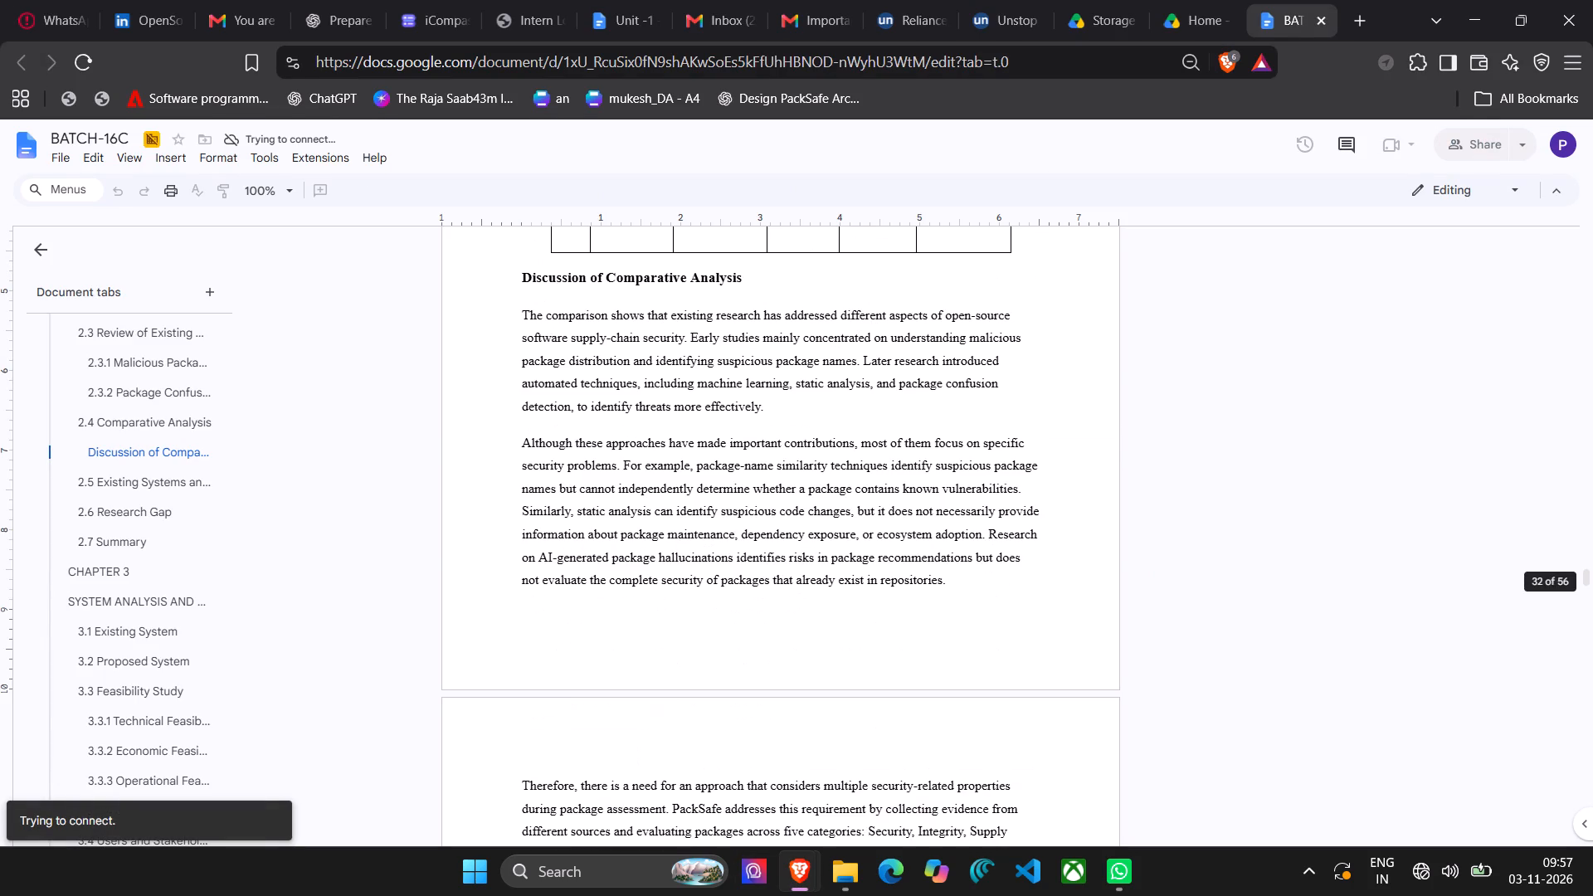
pyautogui.scroll(-1, 744, 816)
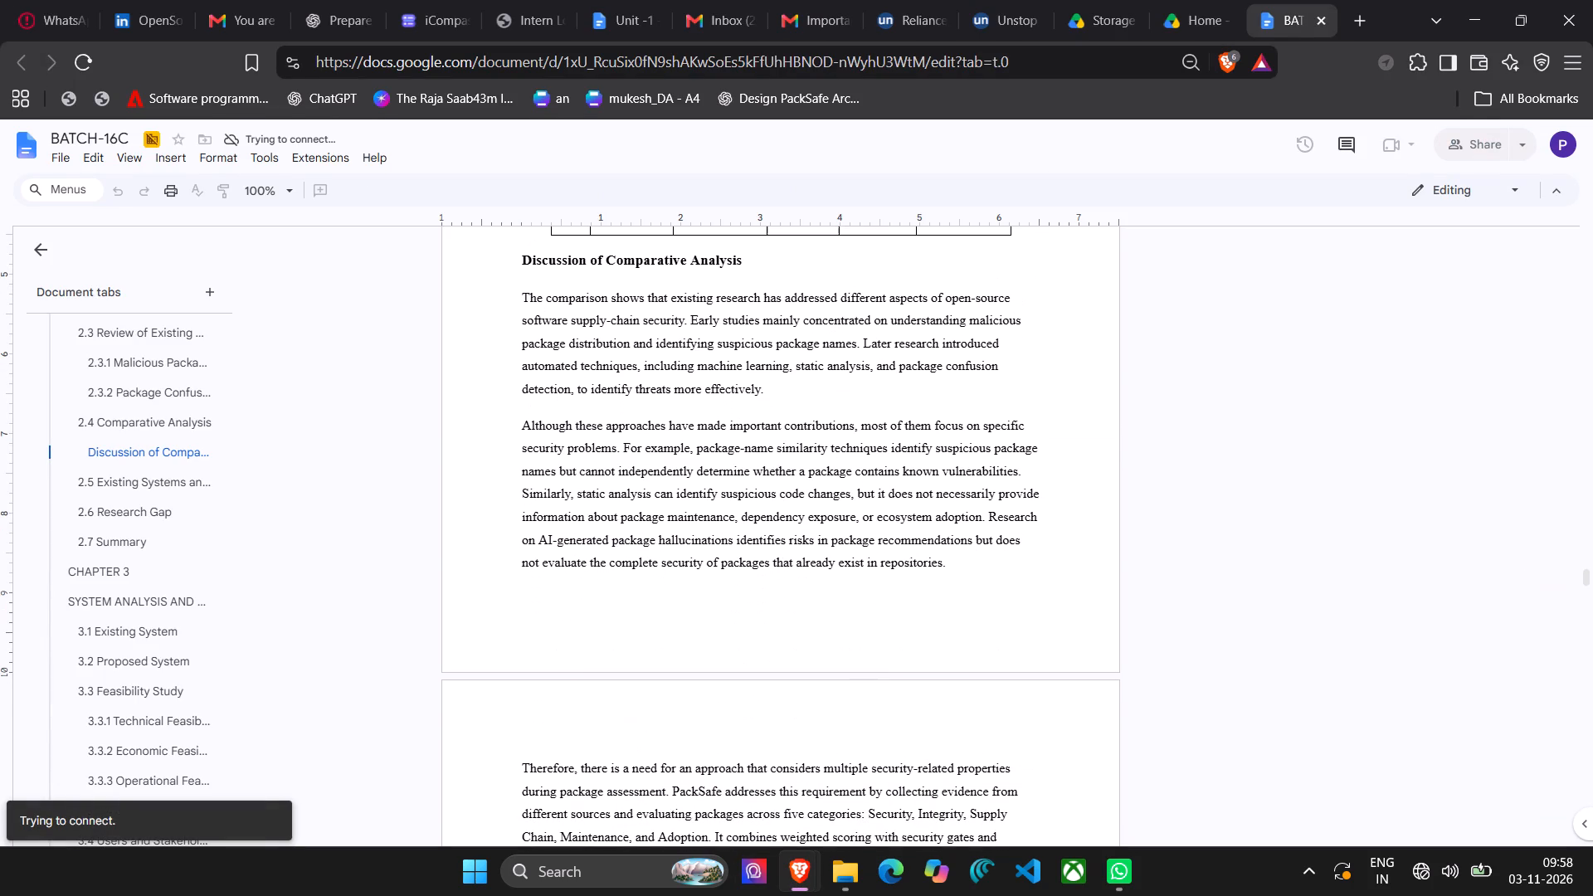
pyautogui.scroll(-1, 1059, 777)
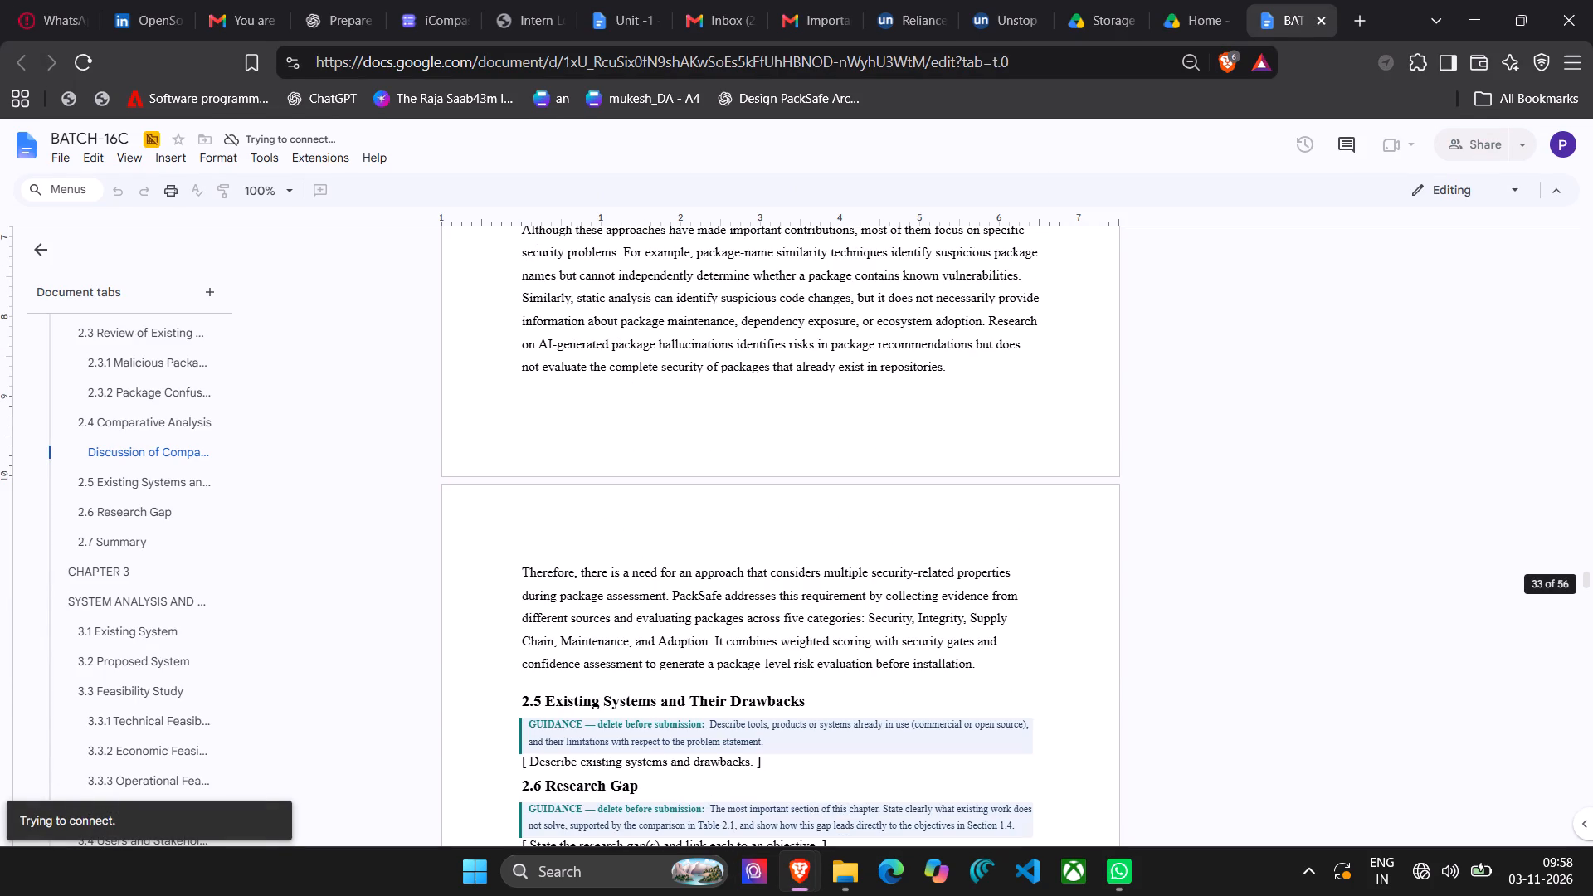
pyautogui.scroll(2, 1059, 777)
pyautogui.scroll(-1, 1059, 777)
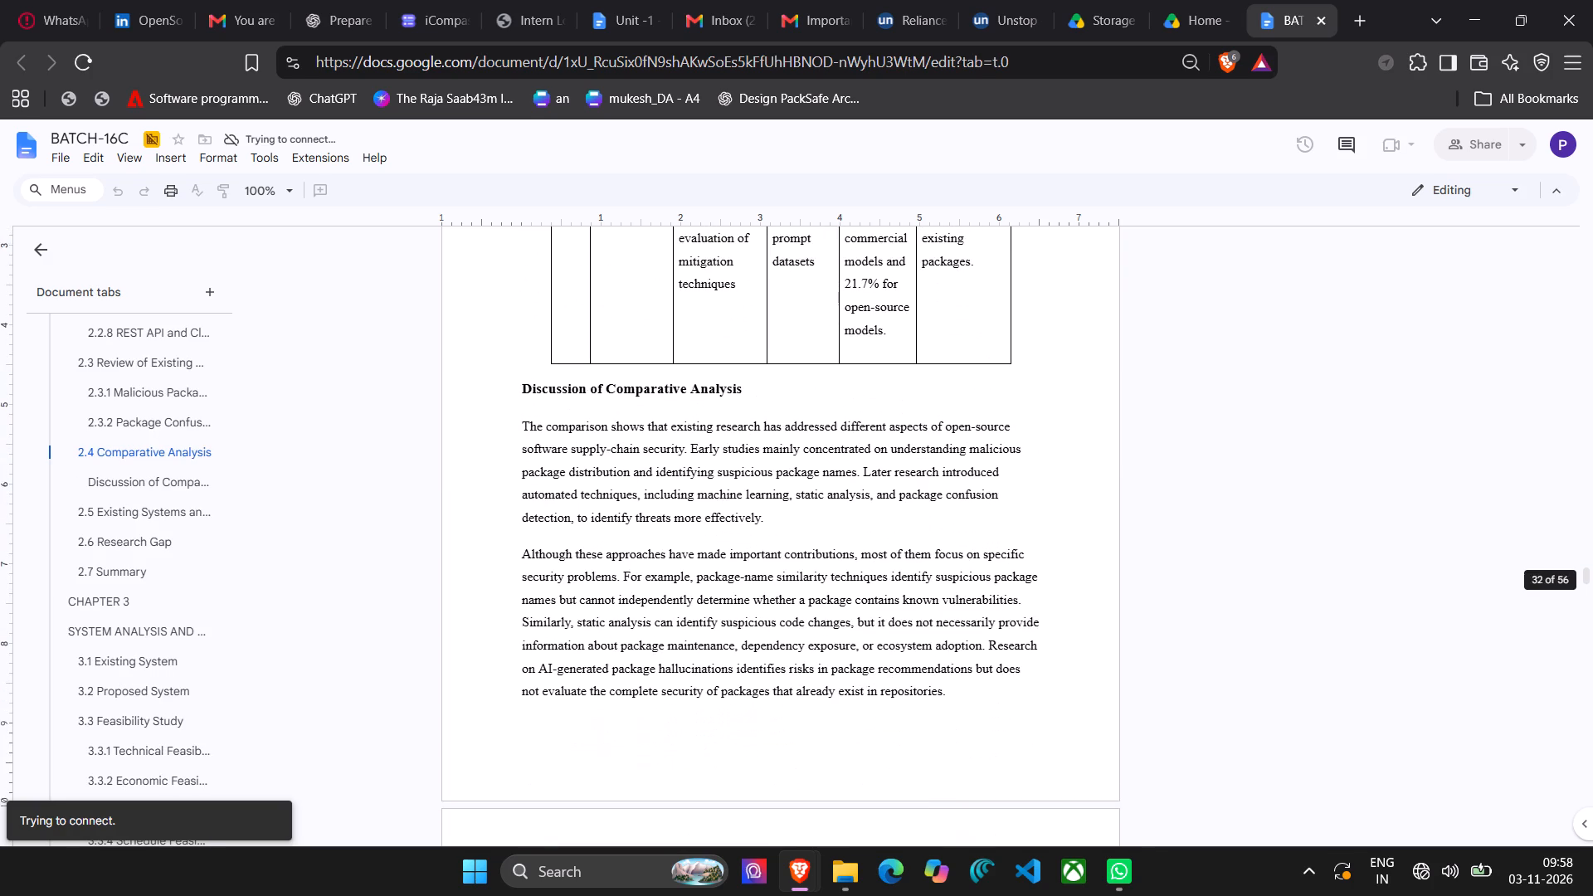
pyautogui.click(528, 387)
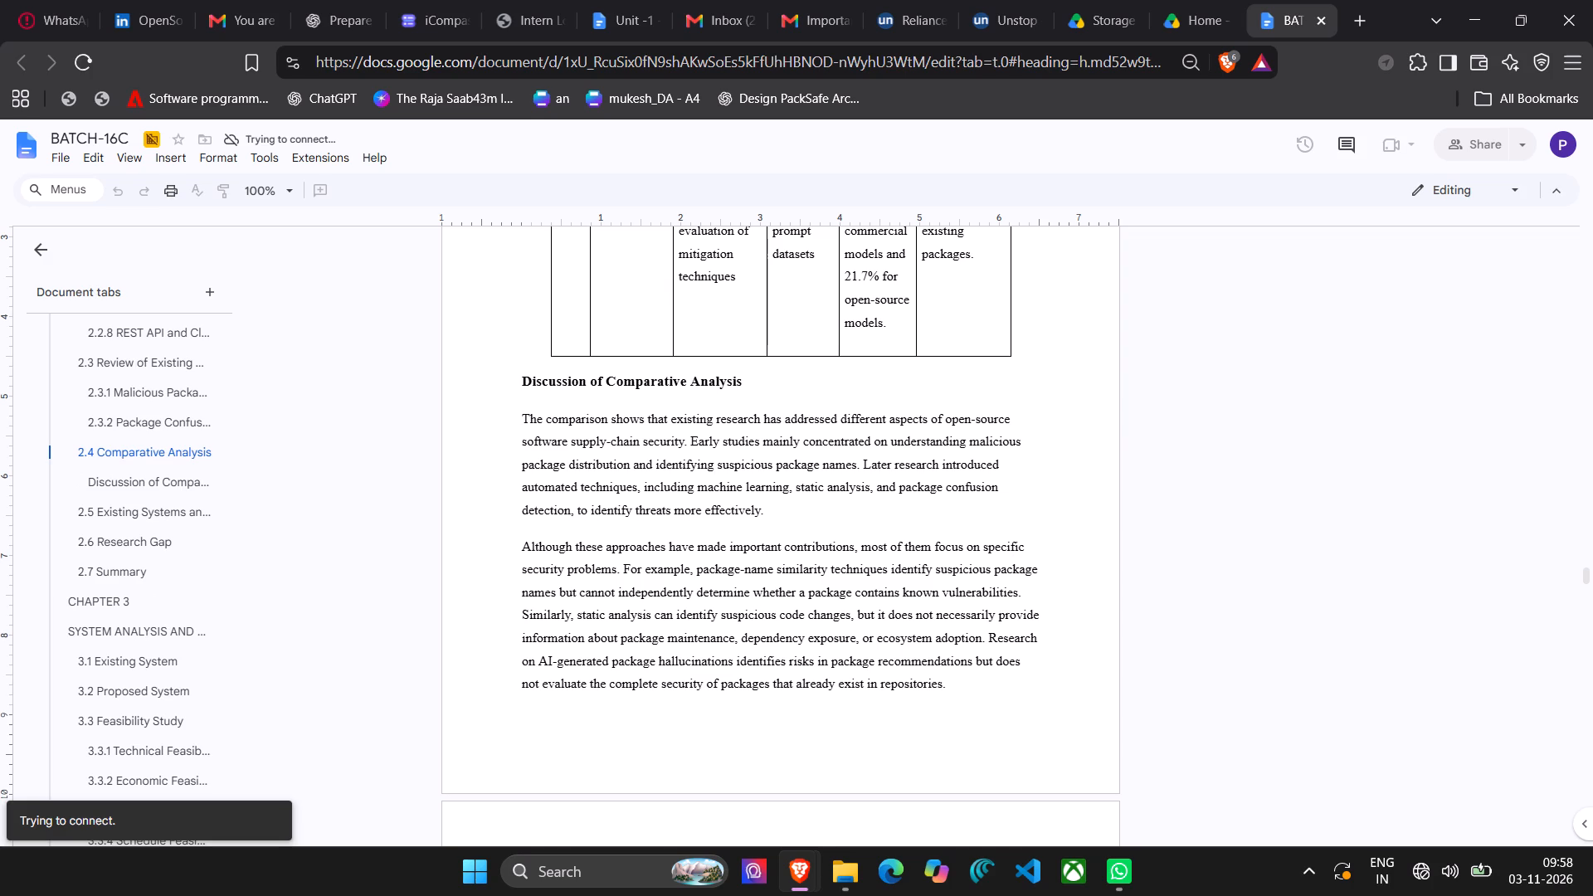
pyautogui.scroll(-1, 649, 522)
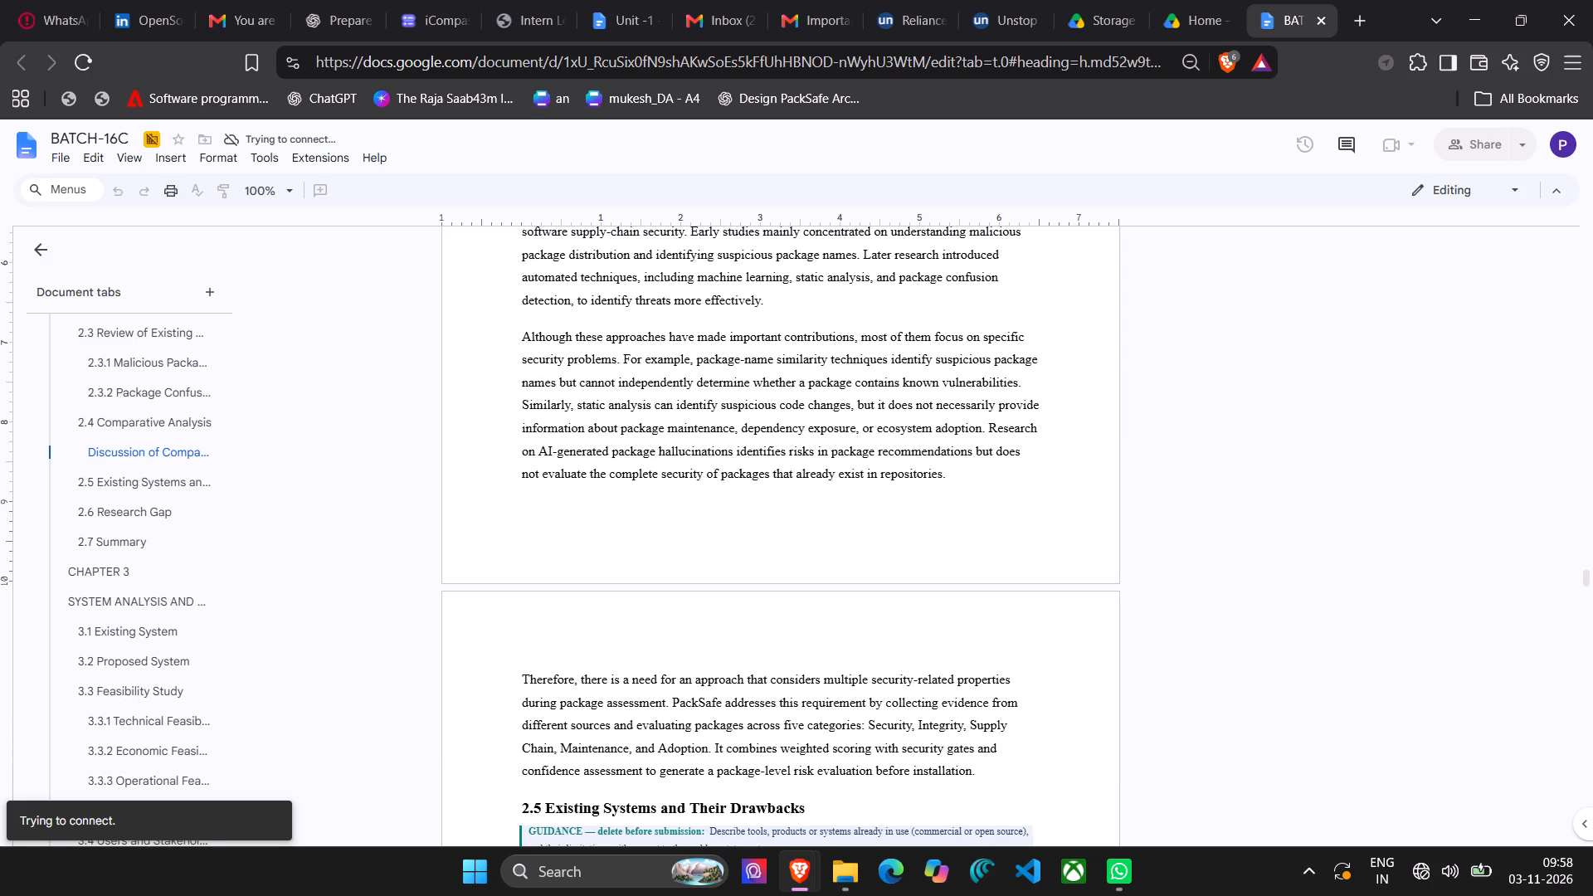
pyautogui.scroll(-1, 649, 522)
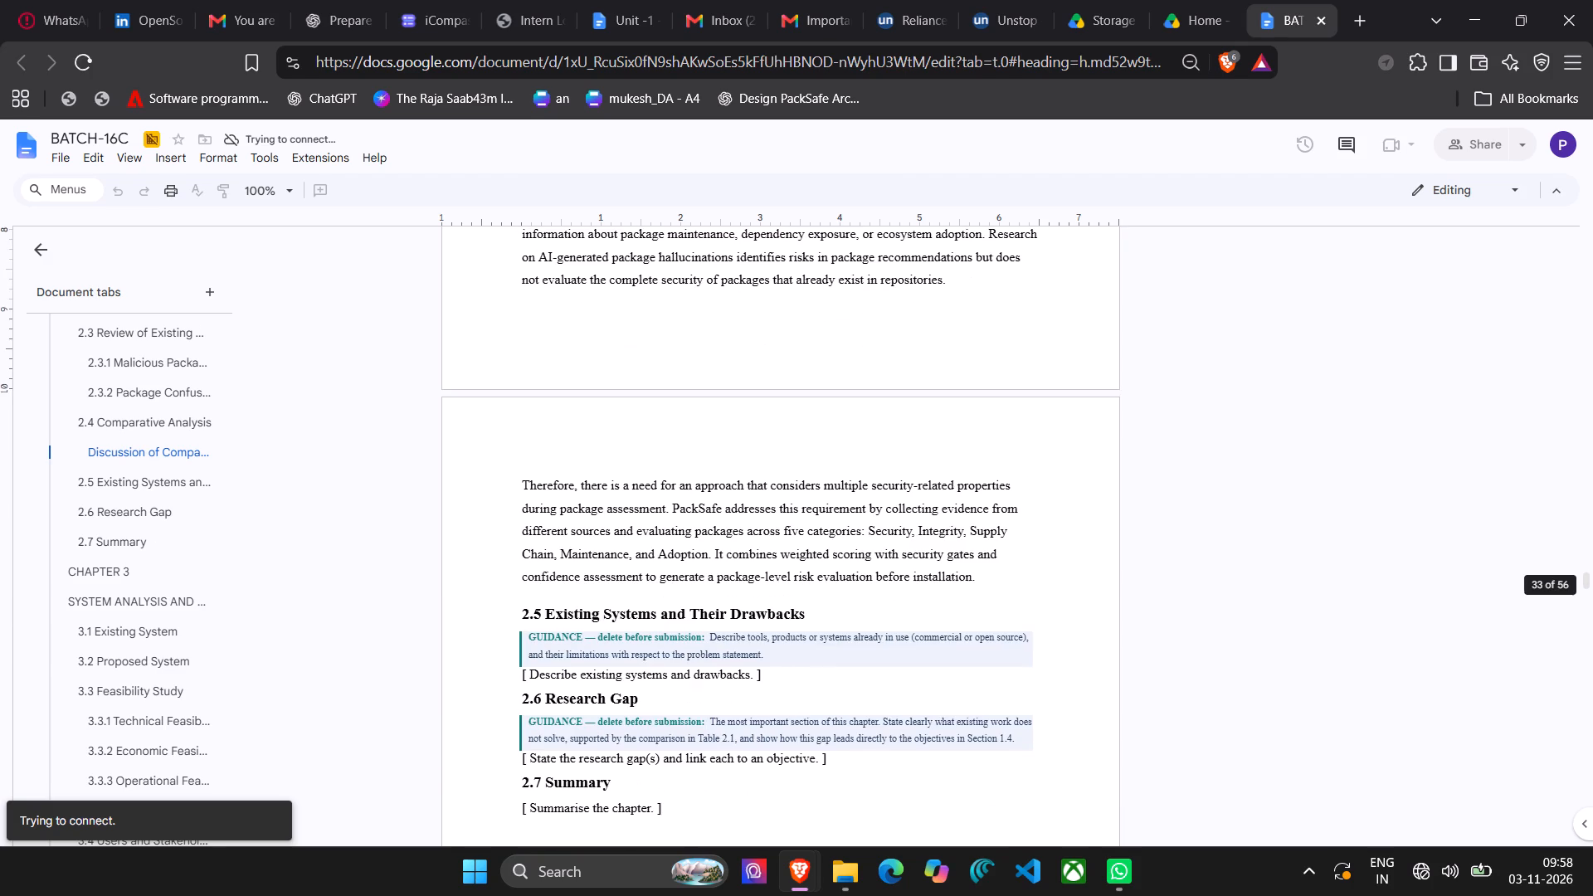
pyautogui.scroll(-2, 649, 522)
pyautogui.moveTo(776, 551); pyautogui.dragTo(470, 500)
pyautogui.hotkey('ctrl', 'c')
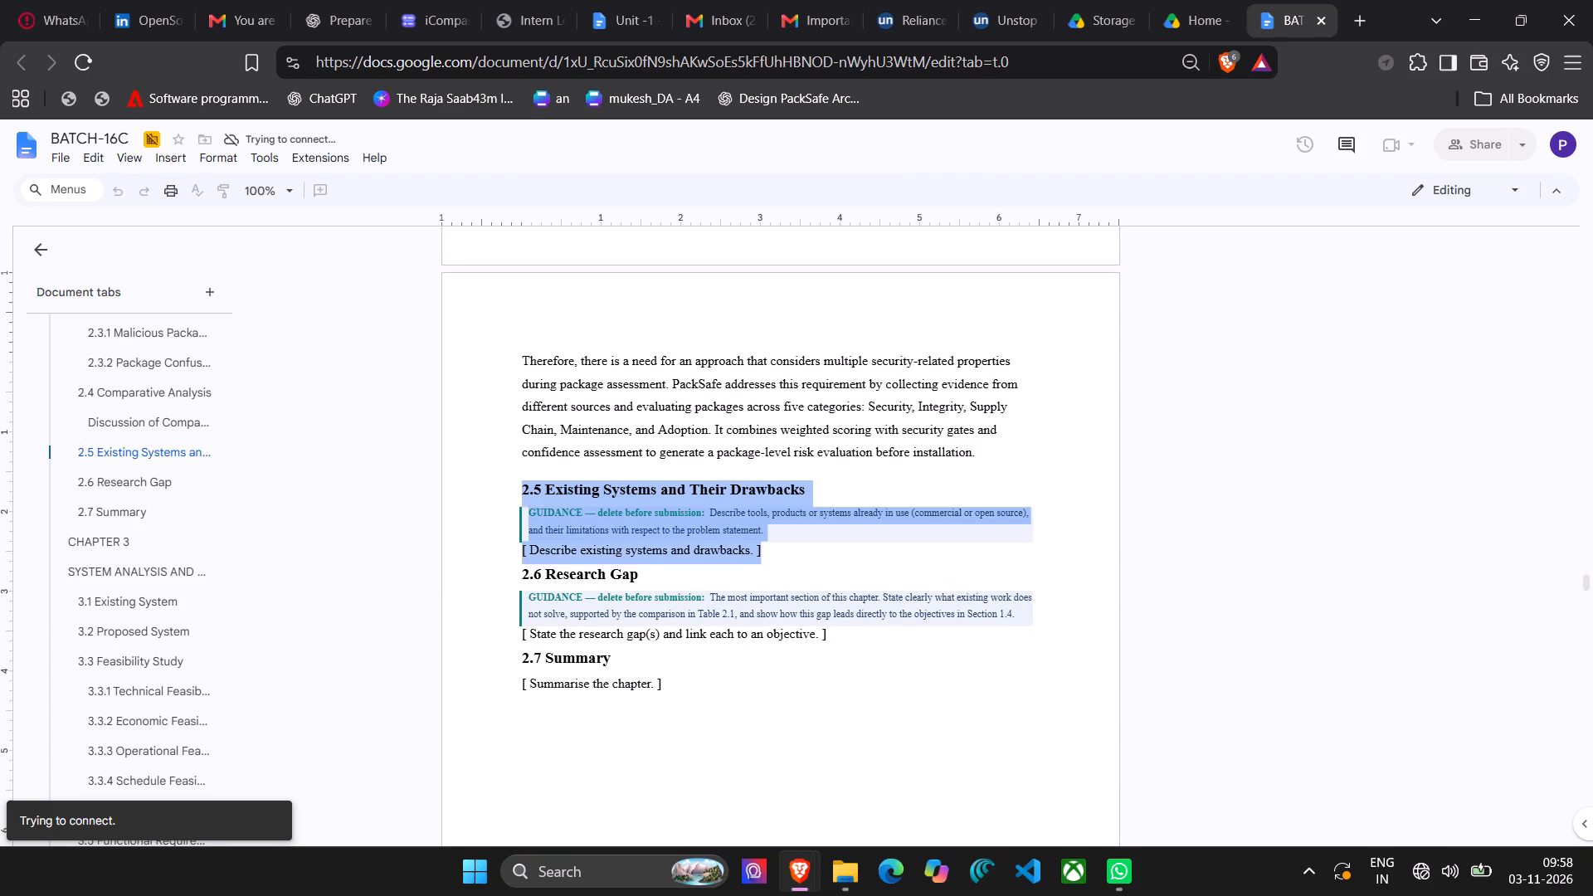
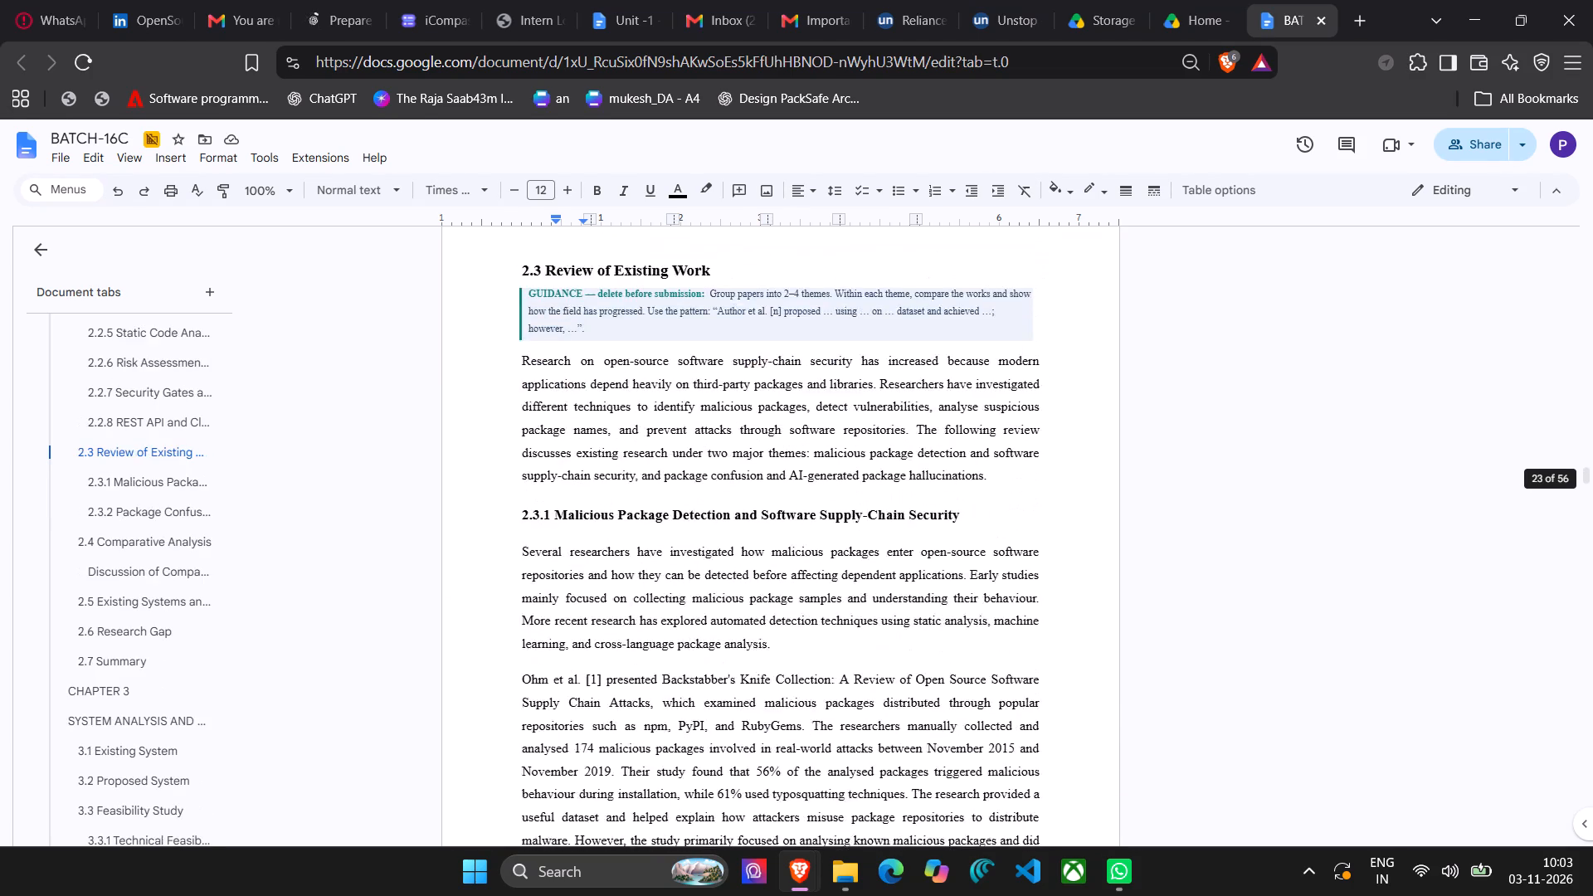
pyautogui.scroll(9, 987, 655)
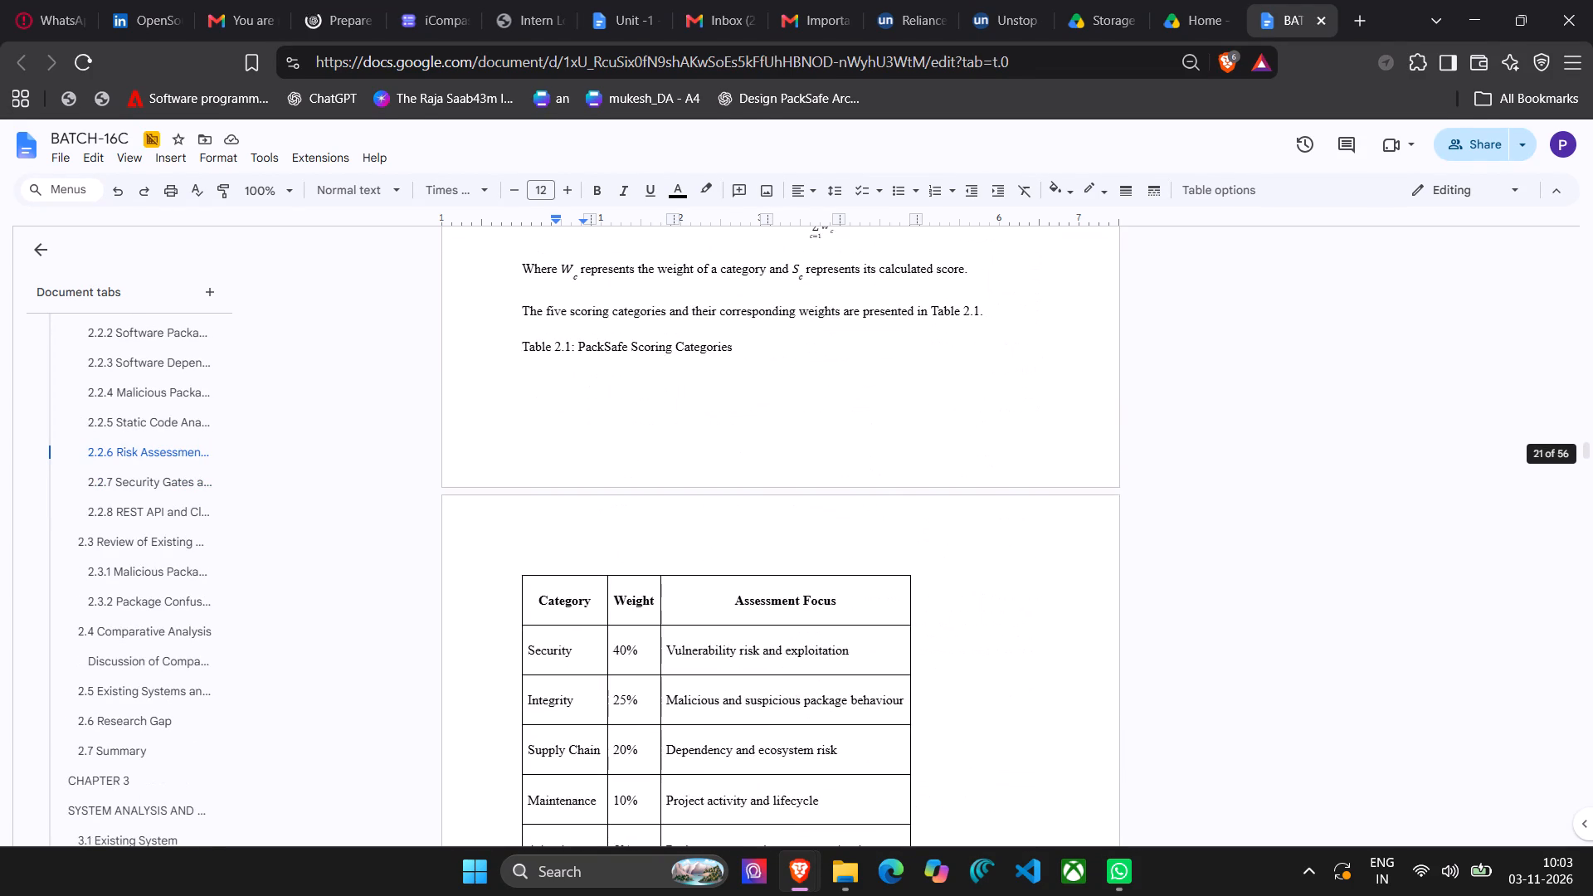
pyautogui.scroll(-1, 987, 655)
pyautogui.click(979, 698)
pyautogui.click(949, 679)
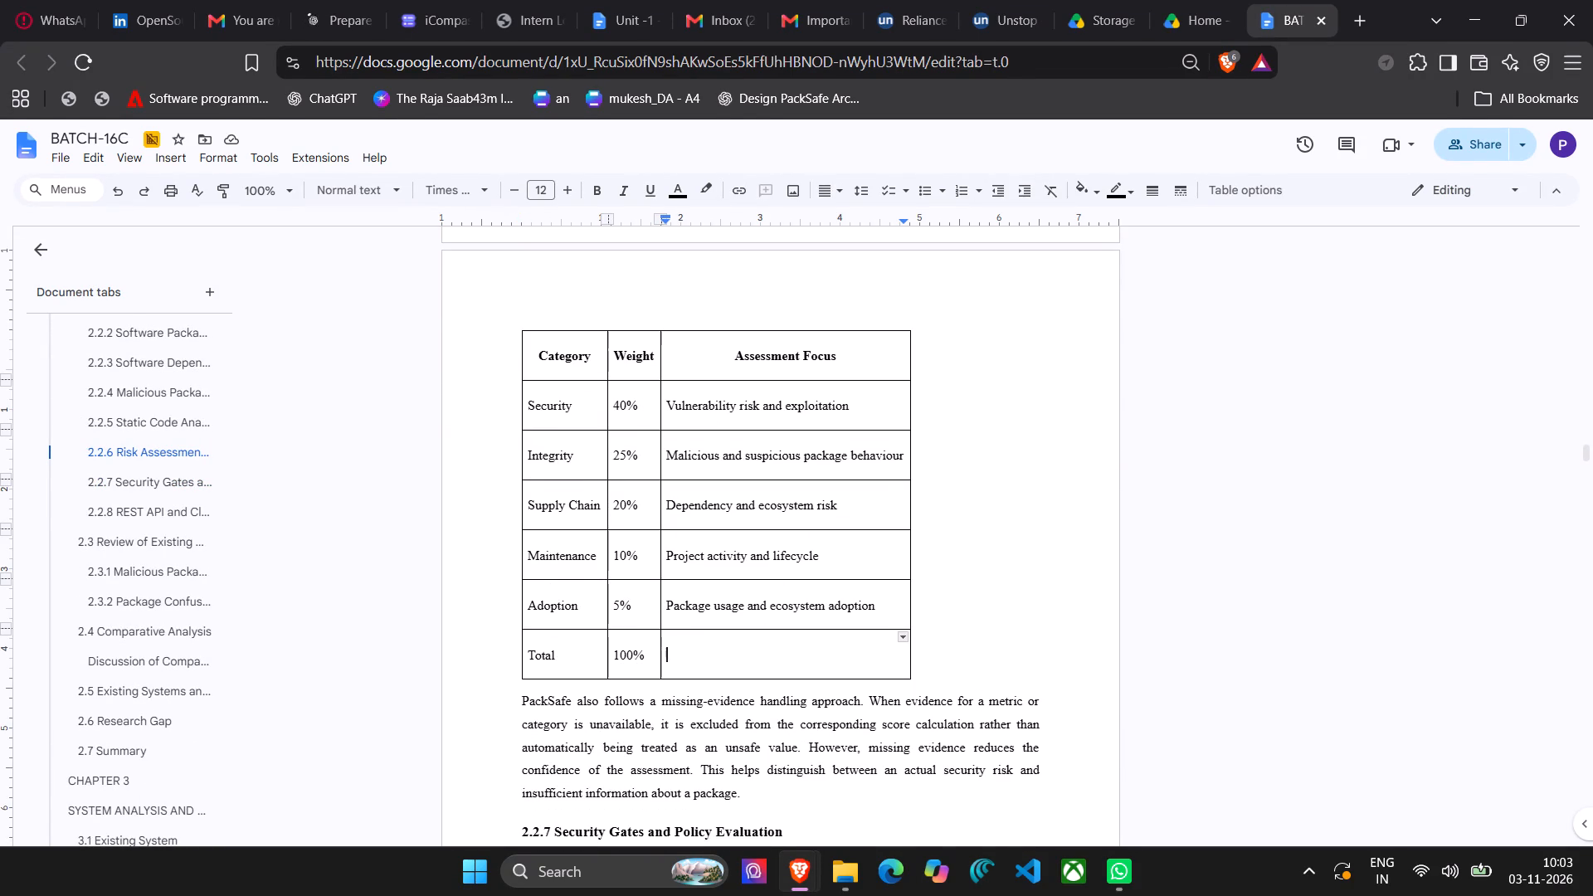
pyautogui.press('Down')
pyautogui.press('Left')
pyautogui.press('Left')
pyautogui.press('Left')
pyautogui.press('Left')
pyautogui.press('Left')
pyautogui.press('Left')
pyautogui.press('Left')
pyautogui.press('Left')
pyautogui.press('Left')
pyautogui.press('Left')
pyautogui.press('Left')
pyautogui.press('Left')
pyautogui.press('Left')
pyautogui.press('Left')
pyautogui.press('Left')
pyautogui.press('Left')
pyautogui.press('Left')
pyautogui.press('Left')
pyautogui.press('Left')
pyautogui.press('Left')
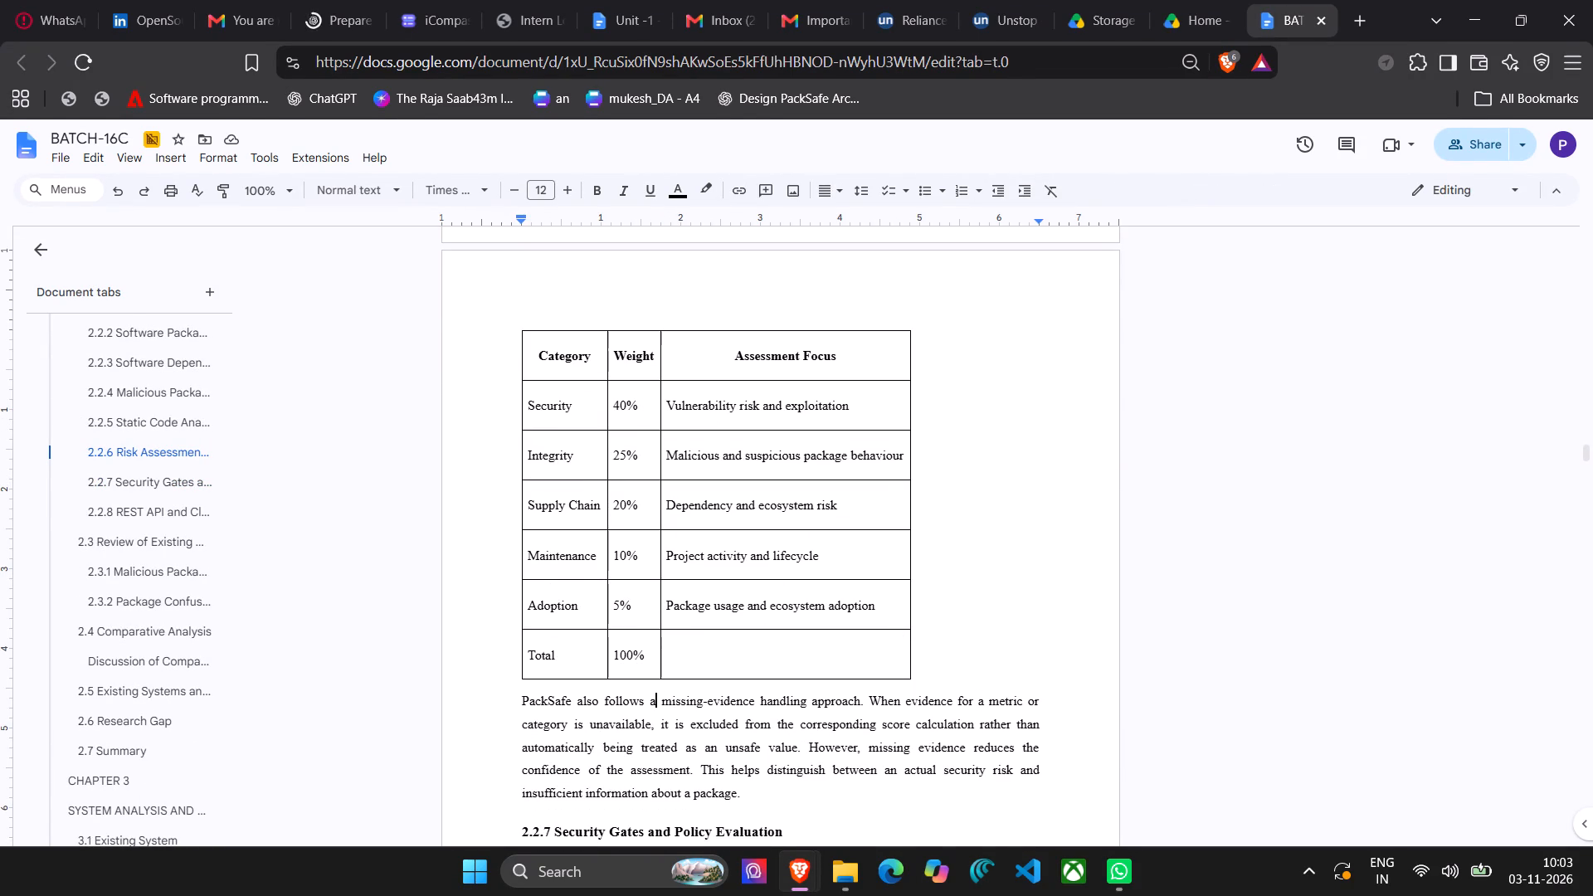
pyautogui.press('Left')
pyautogui.press('Left')
pyautogui.press('Right')
pyautogui.press('Return')
pyautogui.press('Up')
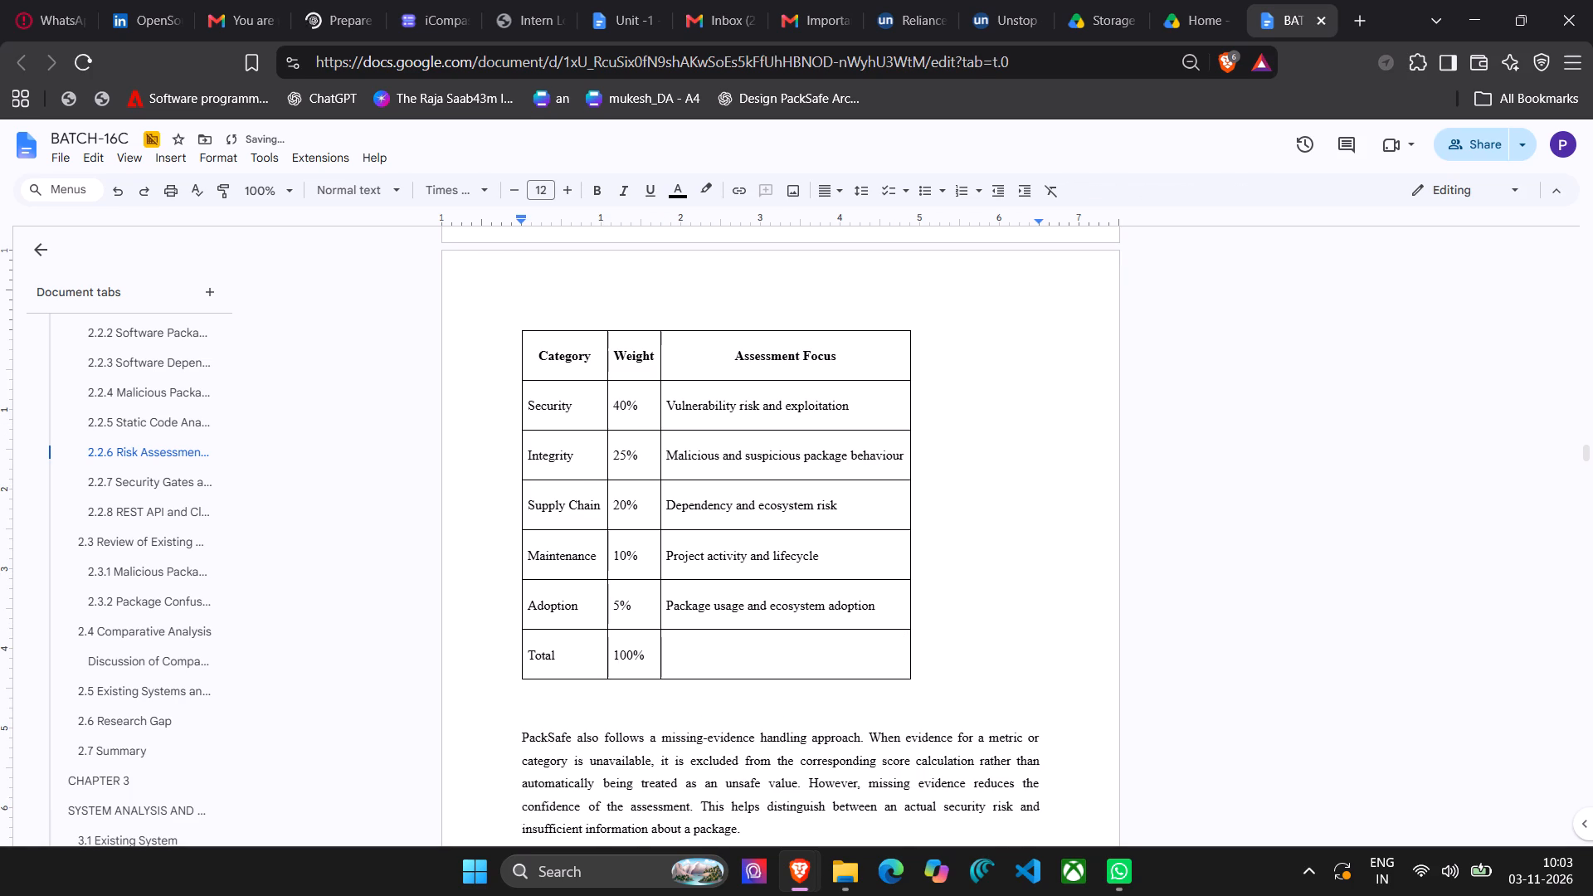
pyautogui.hotkey('ctrl', 'v')
# Remove the blank line between the pasted table and the missing-evidence paragraph.
pyautogui.scroll(1, 949, 679)
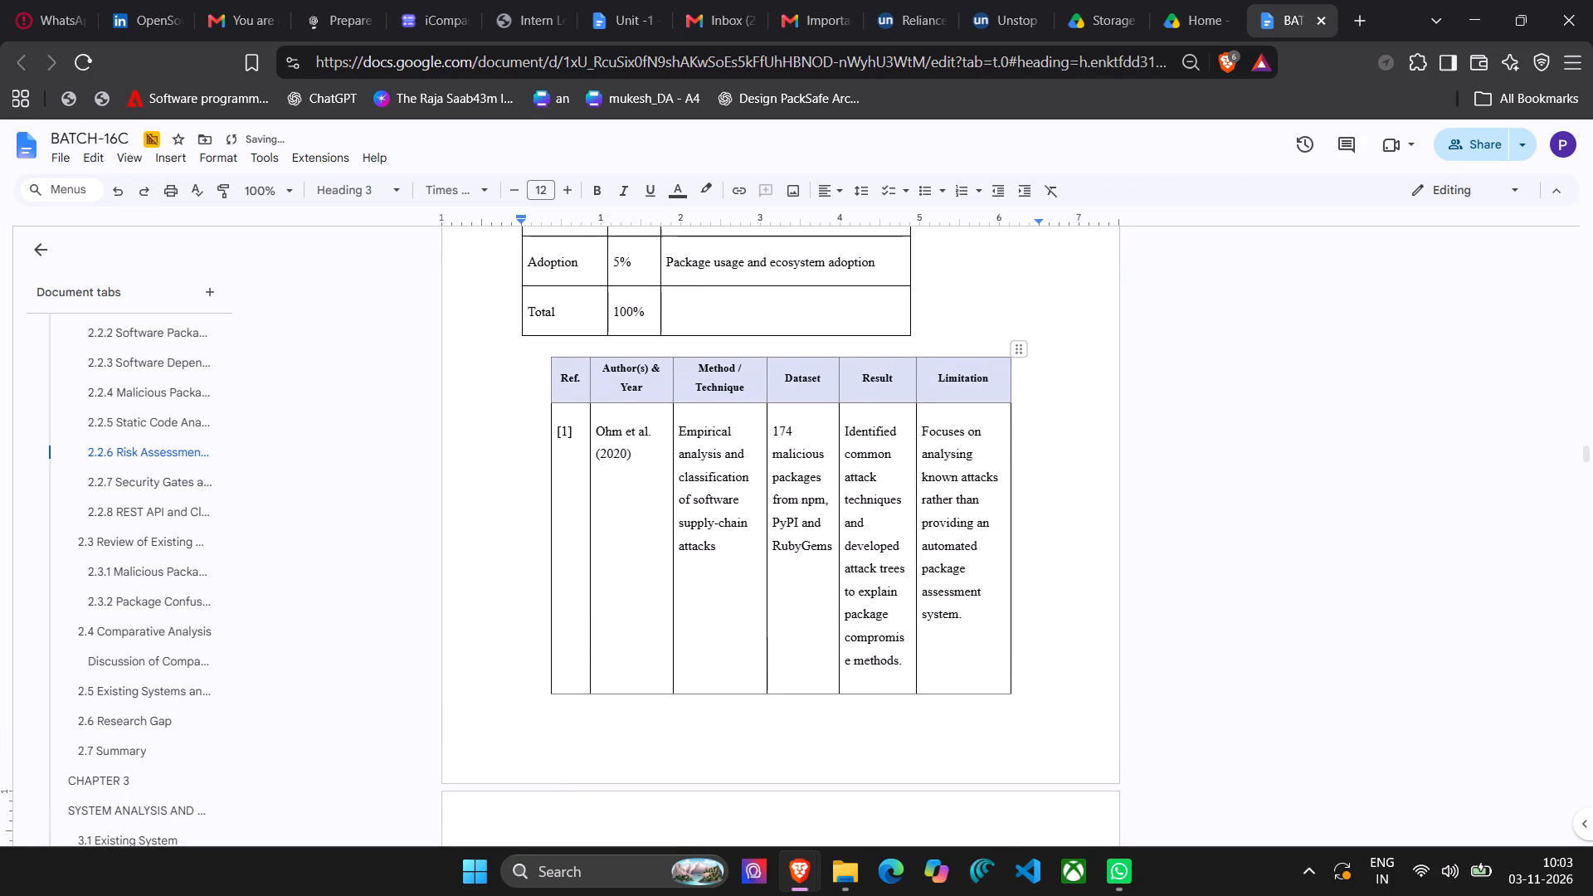
pyautogui.press('BackSpace')
pyautogui.scroll(-1, 949, 679)
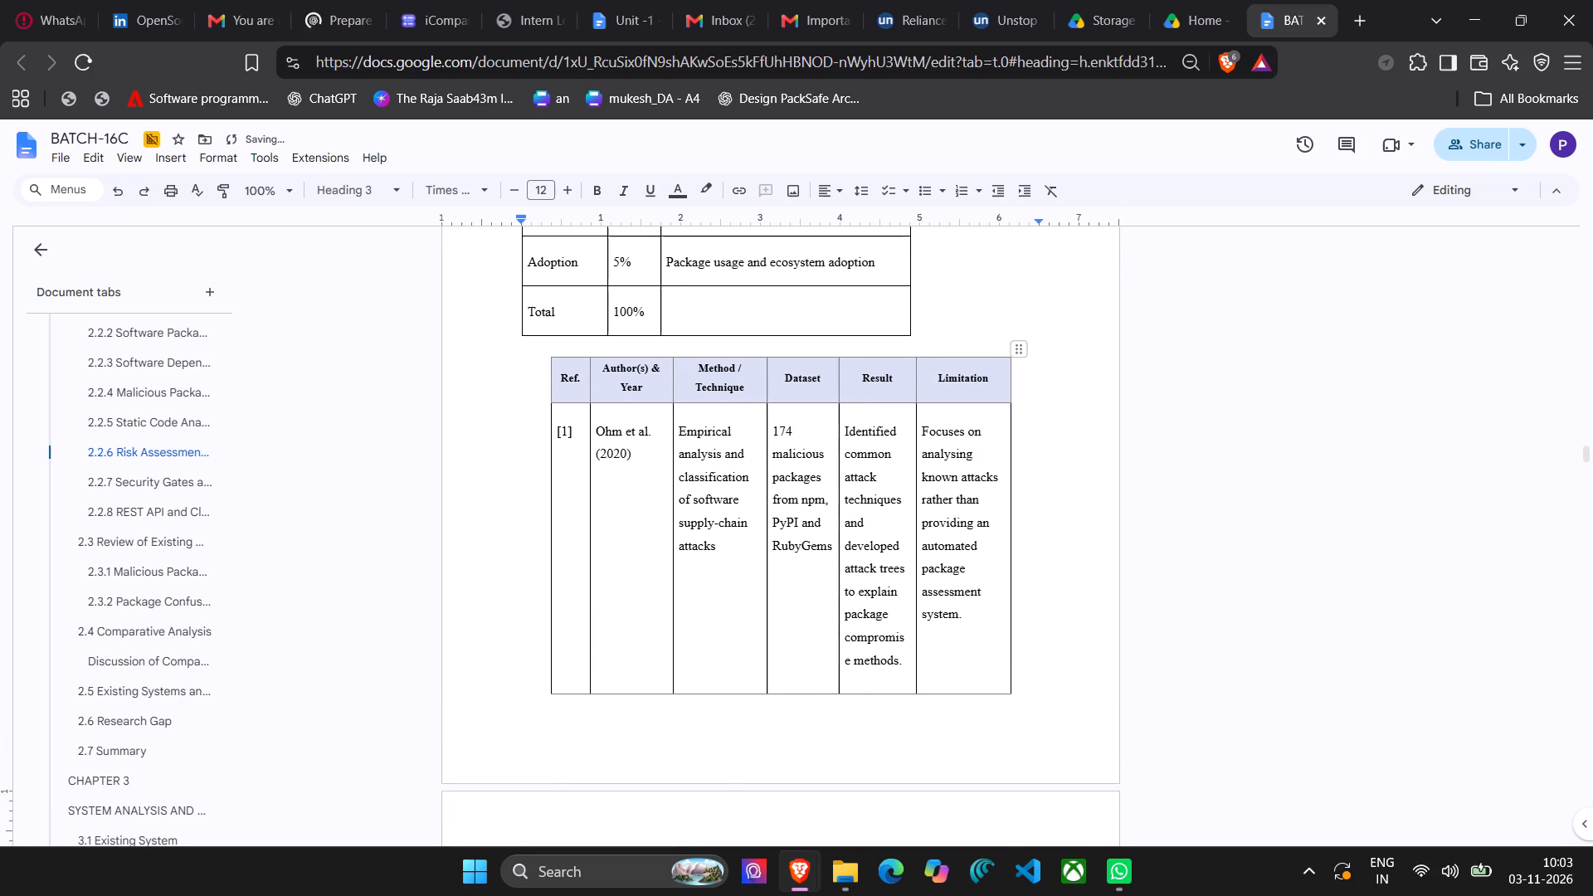
pyautogui.scroll(-2, 727, 791)
pyautogui.press('Down')
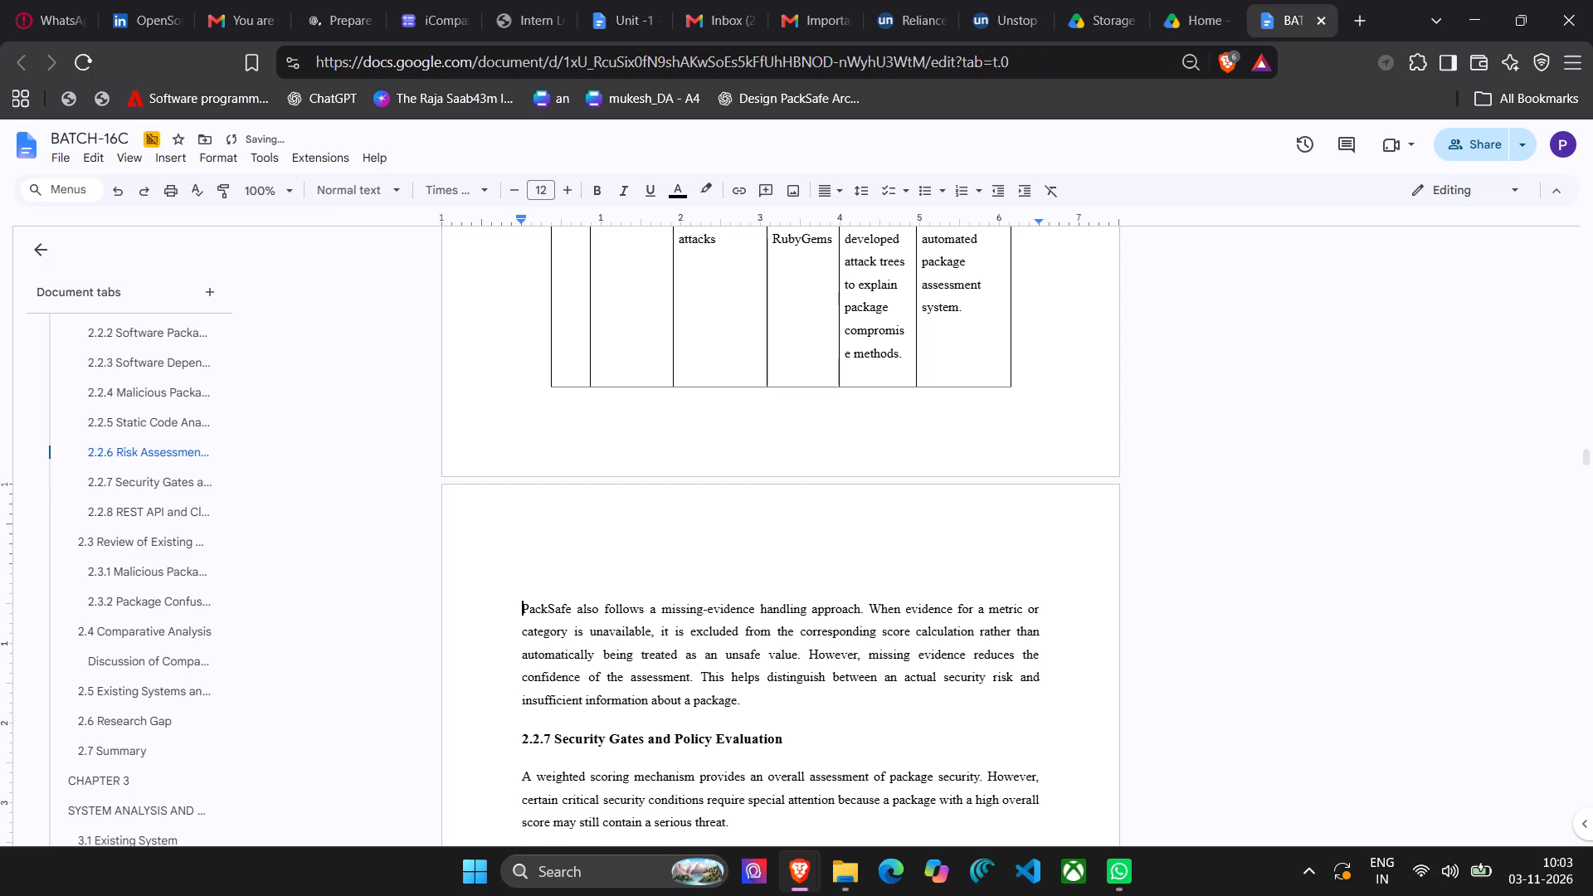
pyautogui.press('BackSpace')
pyautogui.press('BackSpace')
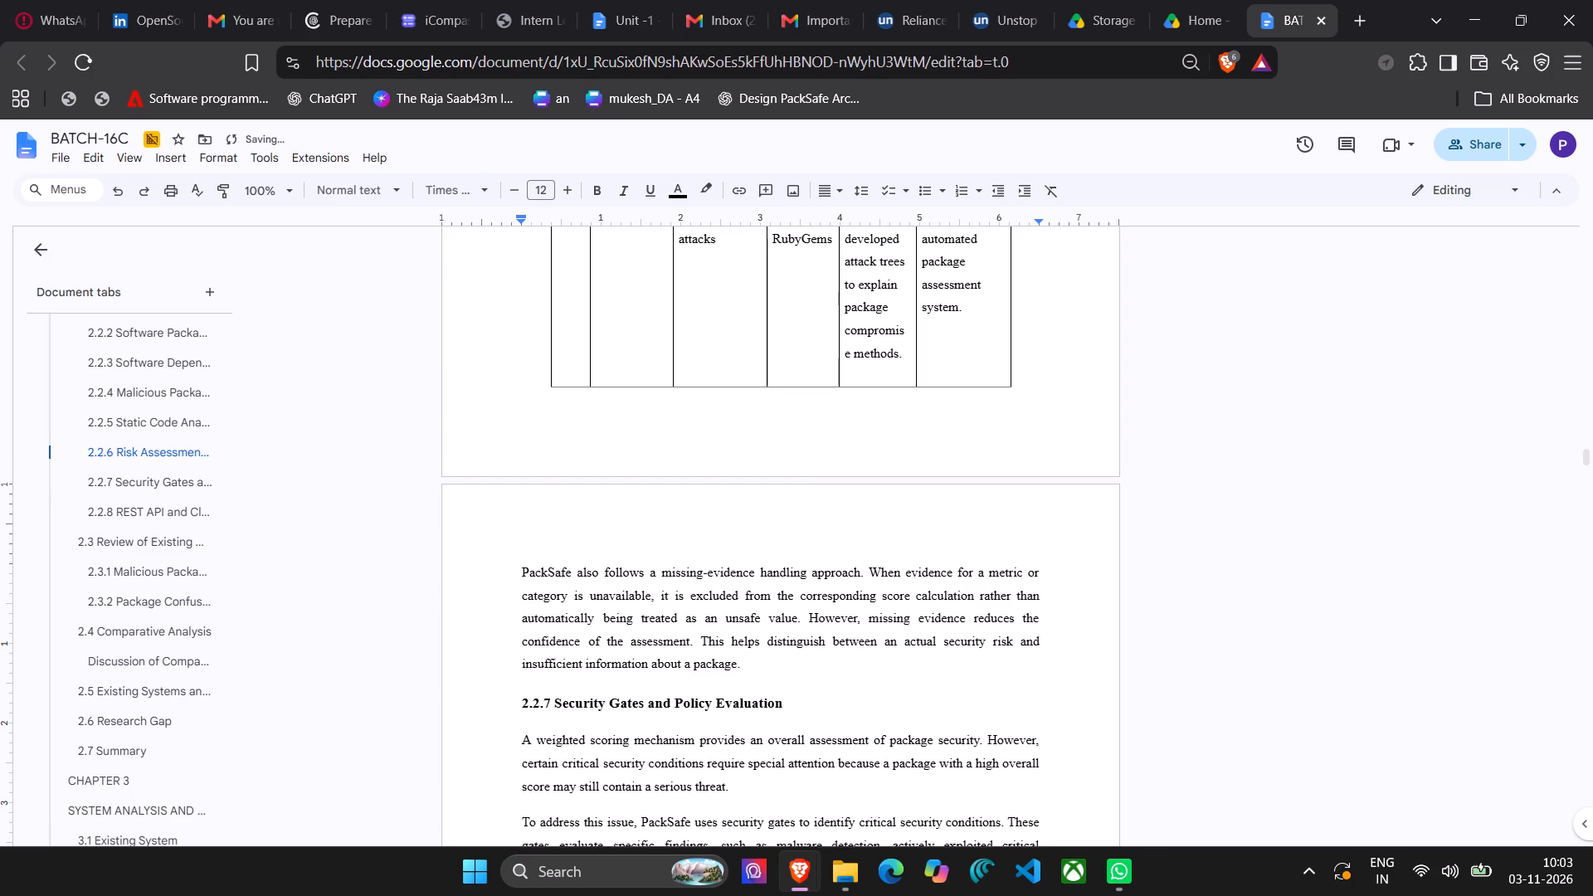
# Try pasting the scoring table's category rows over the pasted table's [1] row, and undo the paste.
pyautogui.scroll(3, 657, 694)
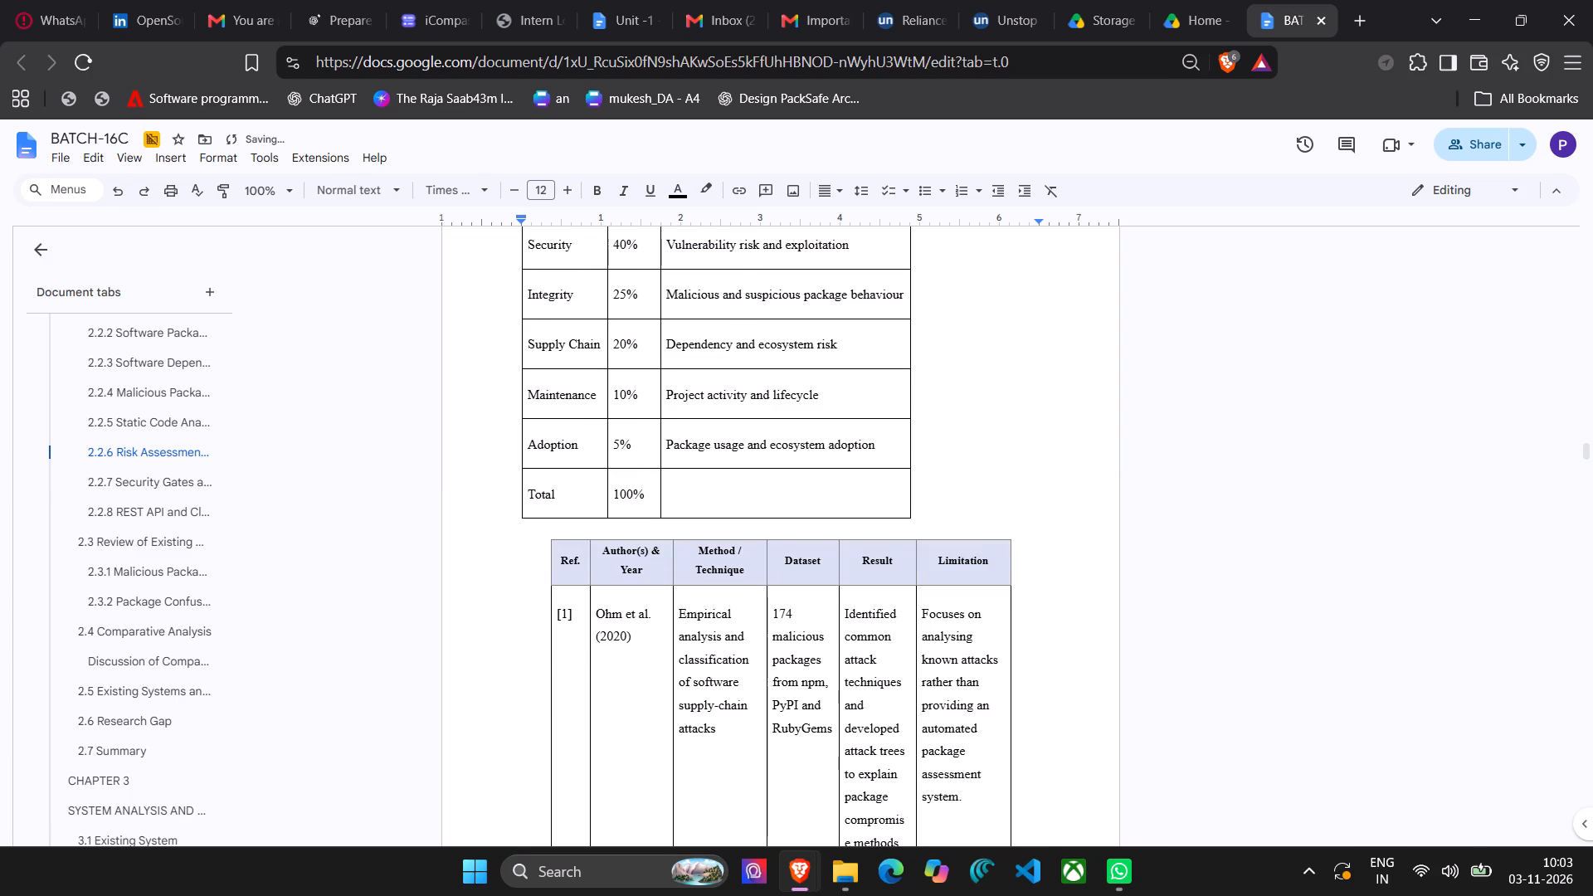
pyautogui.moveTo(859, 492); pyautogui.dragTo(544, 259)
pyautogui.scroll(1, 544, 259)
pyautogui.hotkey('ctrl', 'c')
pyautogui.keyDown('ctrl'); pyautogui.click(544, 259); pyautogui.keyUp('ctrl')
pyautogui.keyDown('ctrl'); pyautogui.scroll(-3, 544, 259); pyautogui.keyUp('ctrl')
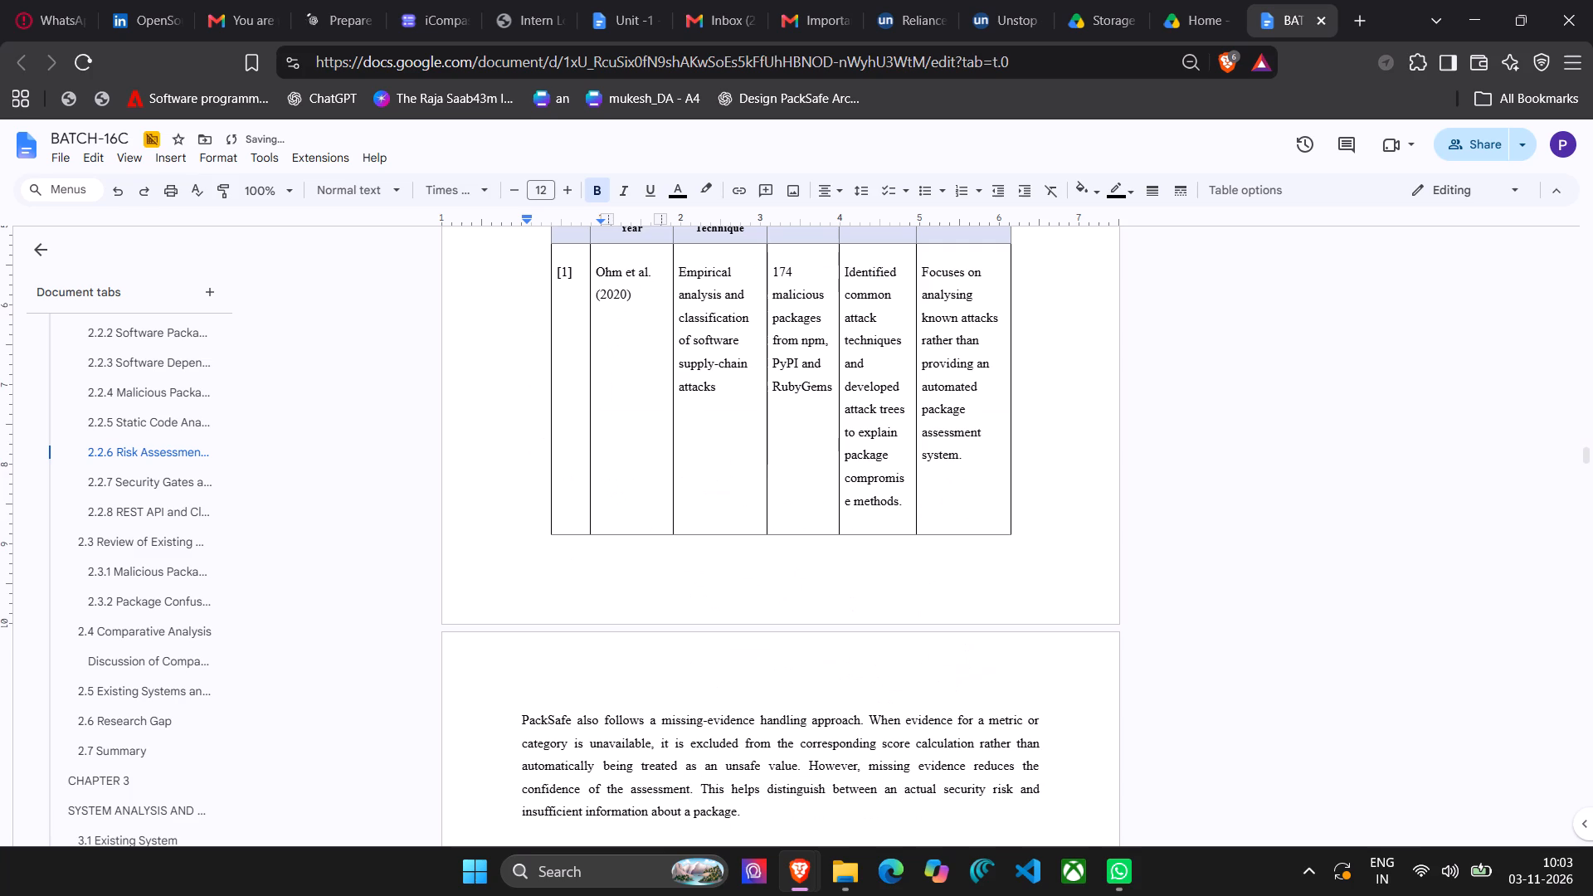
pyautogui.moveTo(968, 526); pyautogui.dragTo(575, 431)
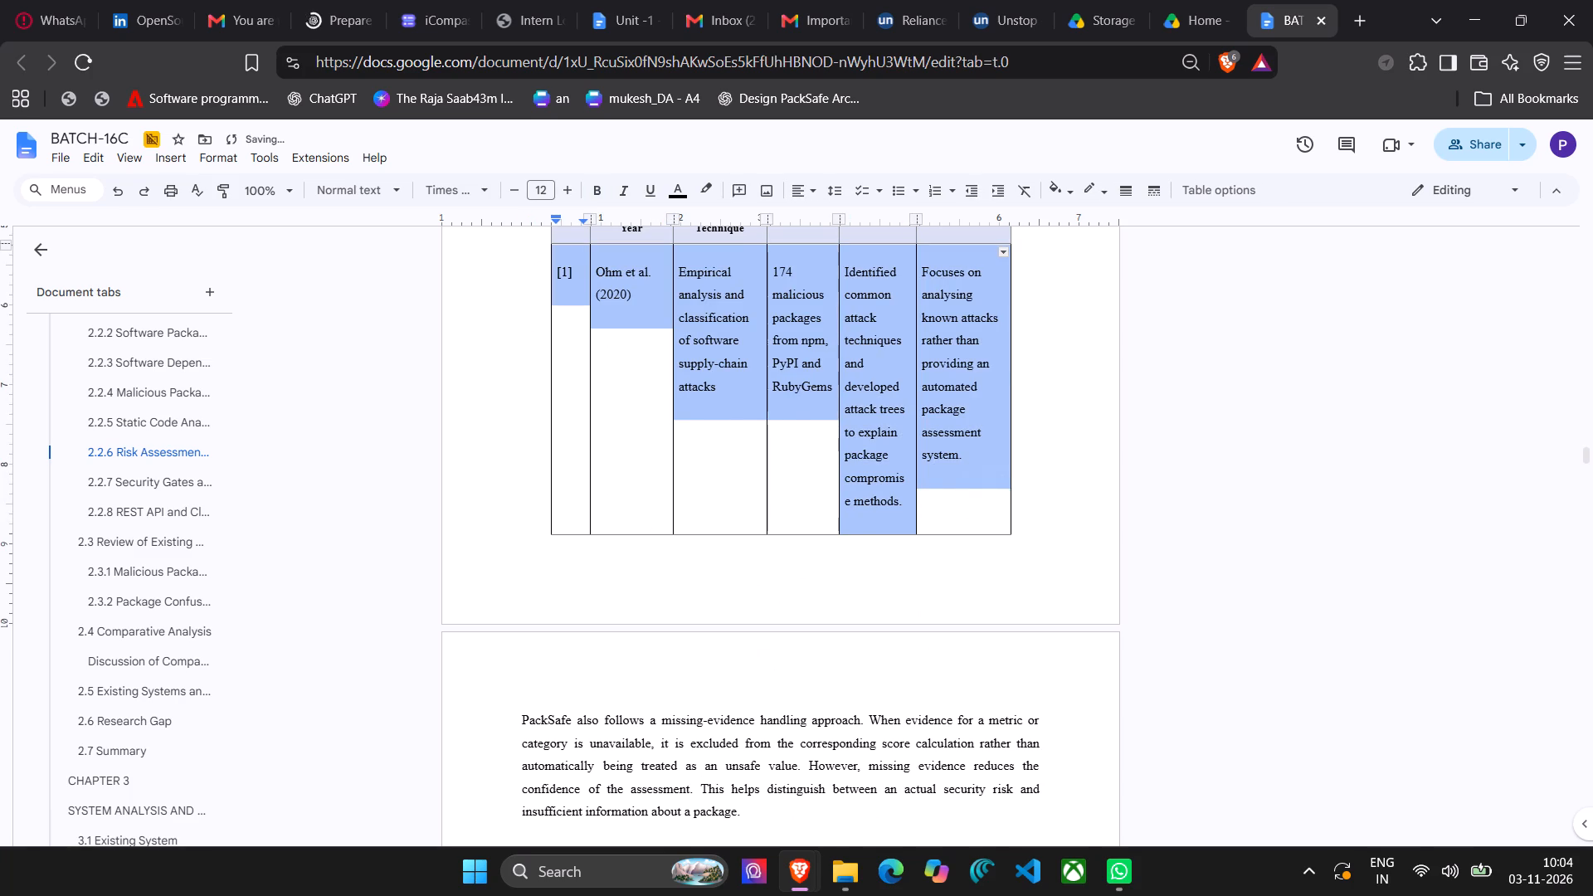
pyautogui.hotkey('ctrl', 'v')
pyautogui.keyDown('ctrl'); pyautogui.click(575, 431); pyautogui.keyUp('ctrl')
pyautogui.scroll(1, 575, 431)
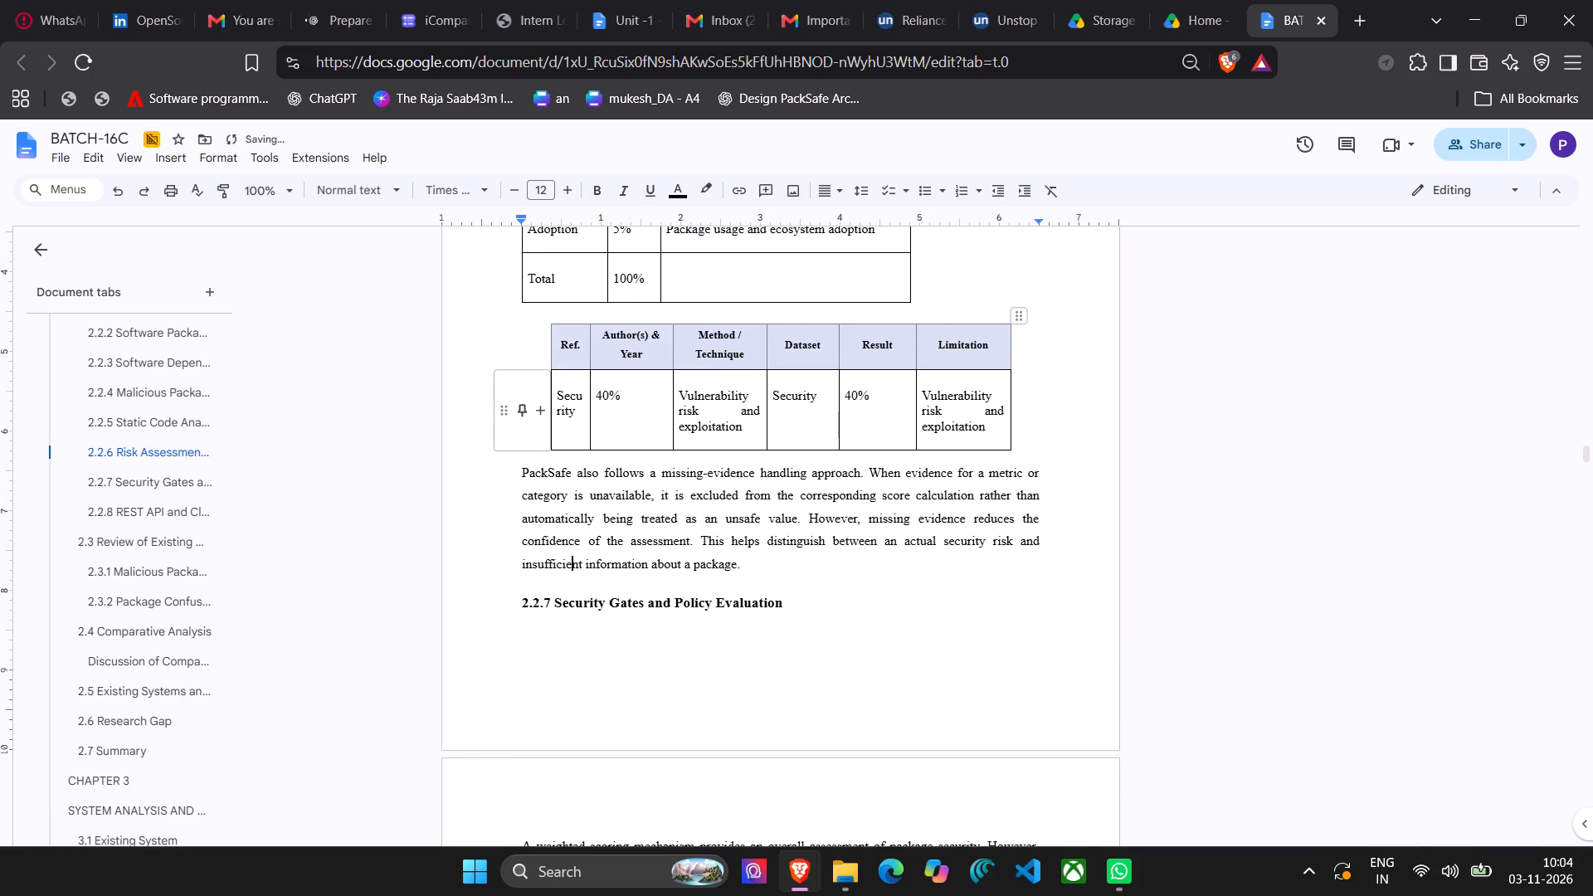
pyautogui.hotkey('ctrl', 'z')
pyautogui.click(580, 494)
# Clear the contents of all cells in the pasted table's [1] row.
pyautogui.scroll(2, 581, 494)
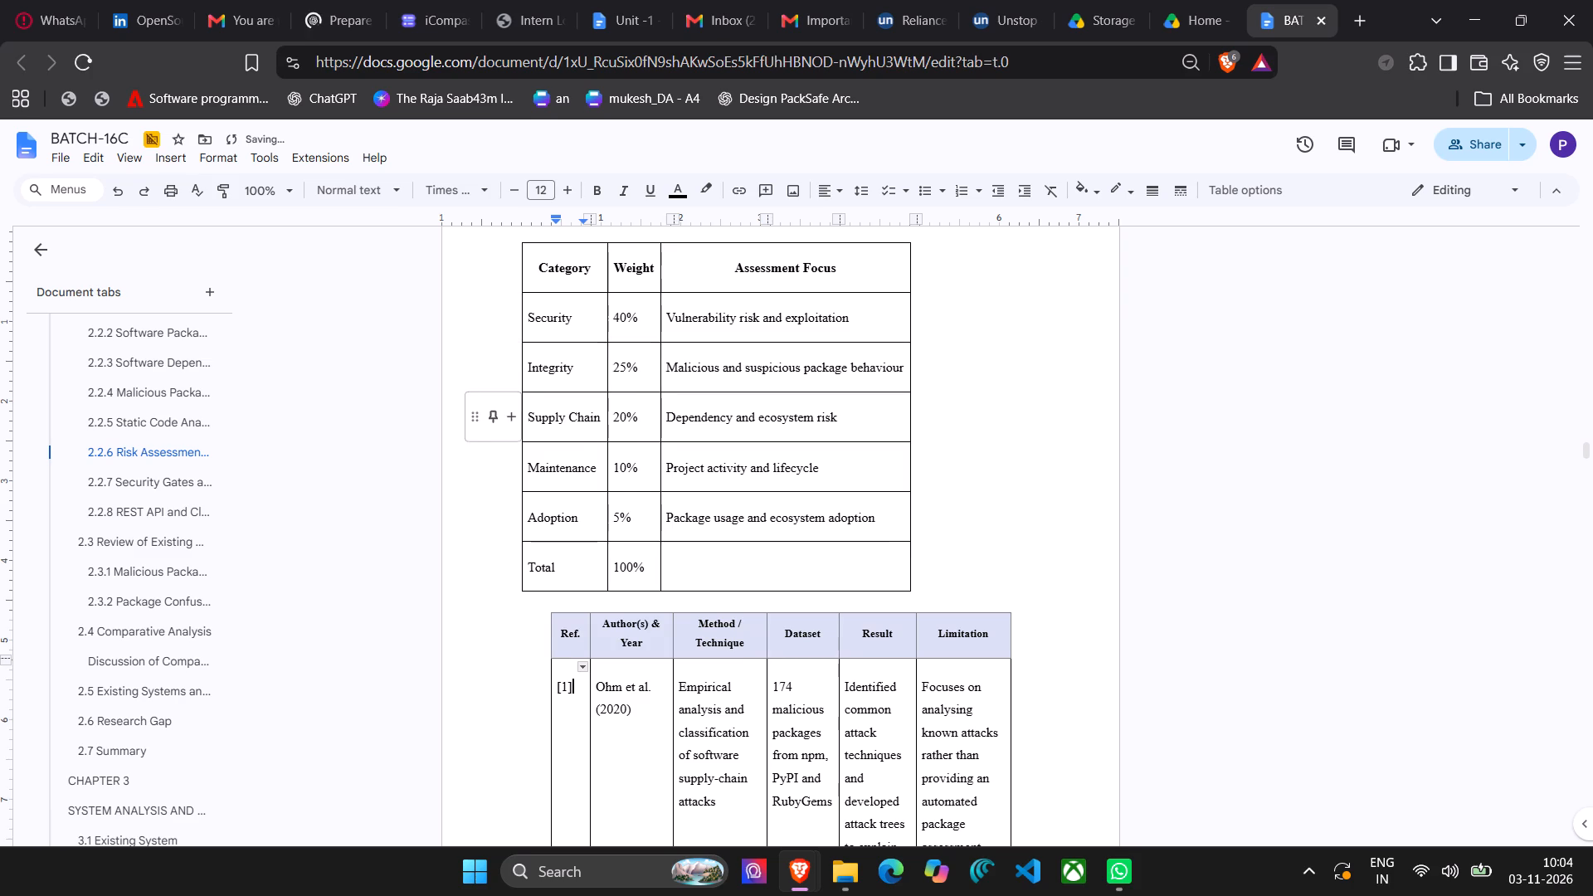
pyautogui.scroll(-2, 565, 550)
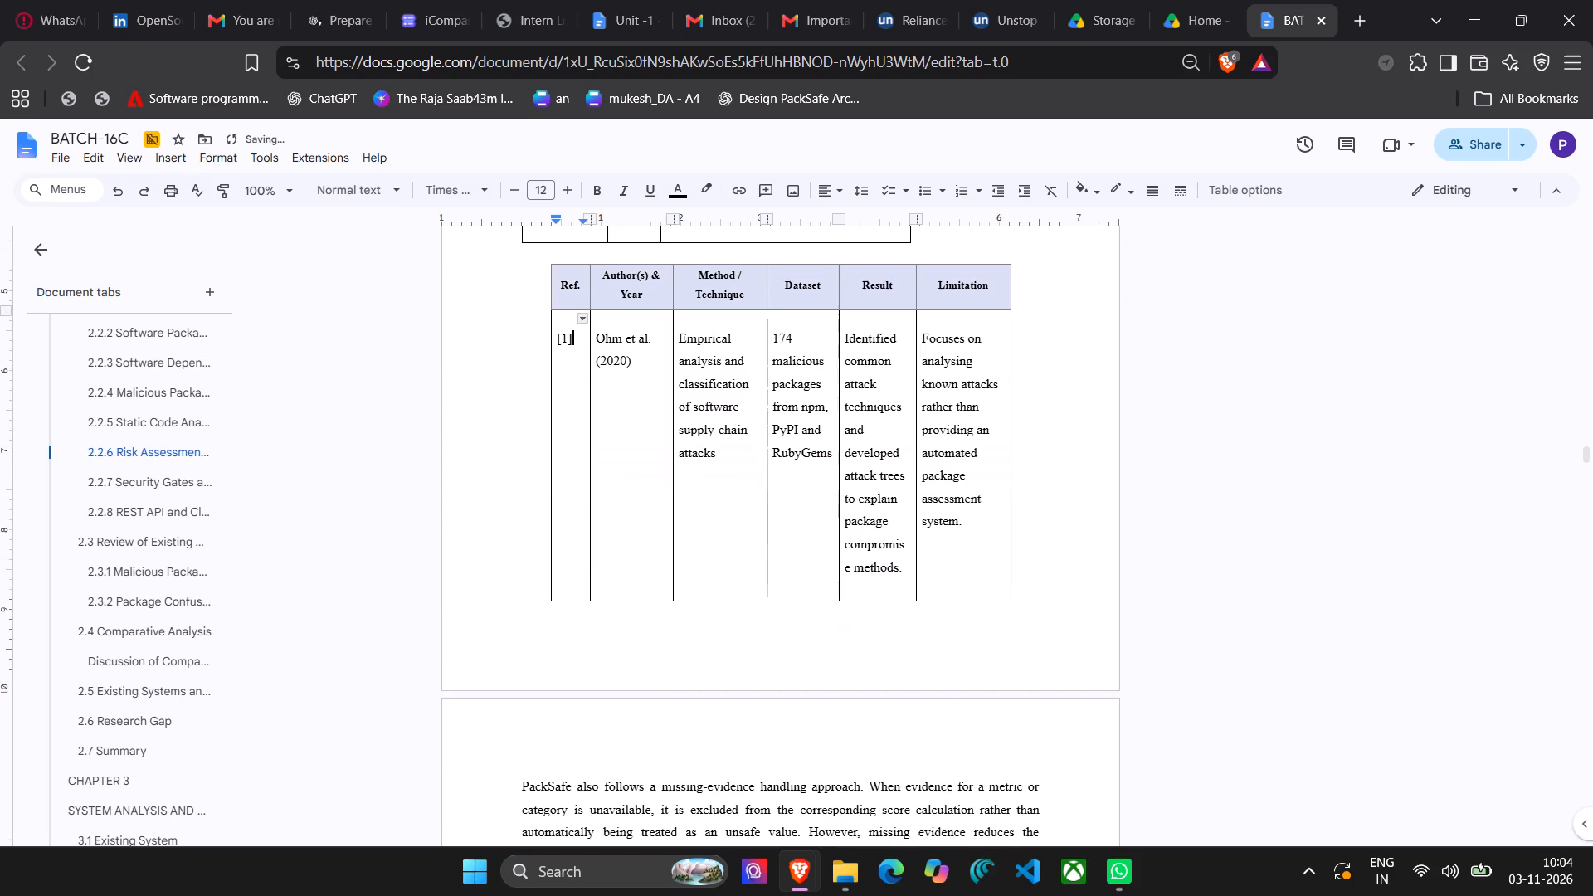
pyautogui.moveTo(951, 571); pyautogui.dragTo(573, 467)
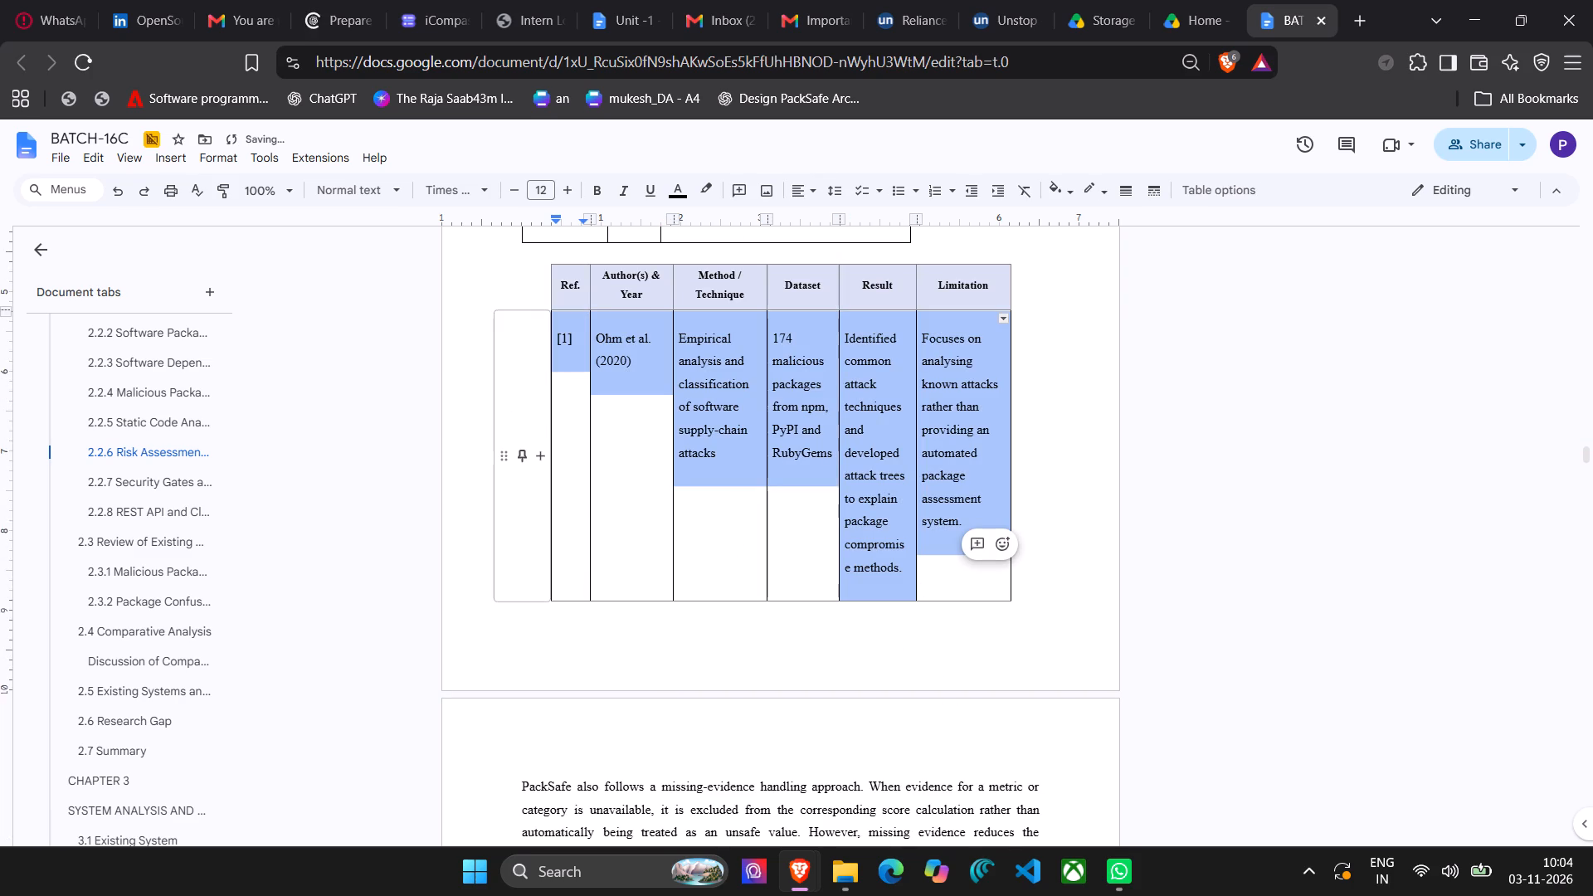
pyautogui.press('Delete')
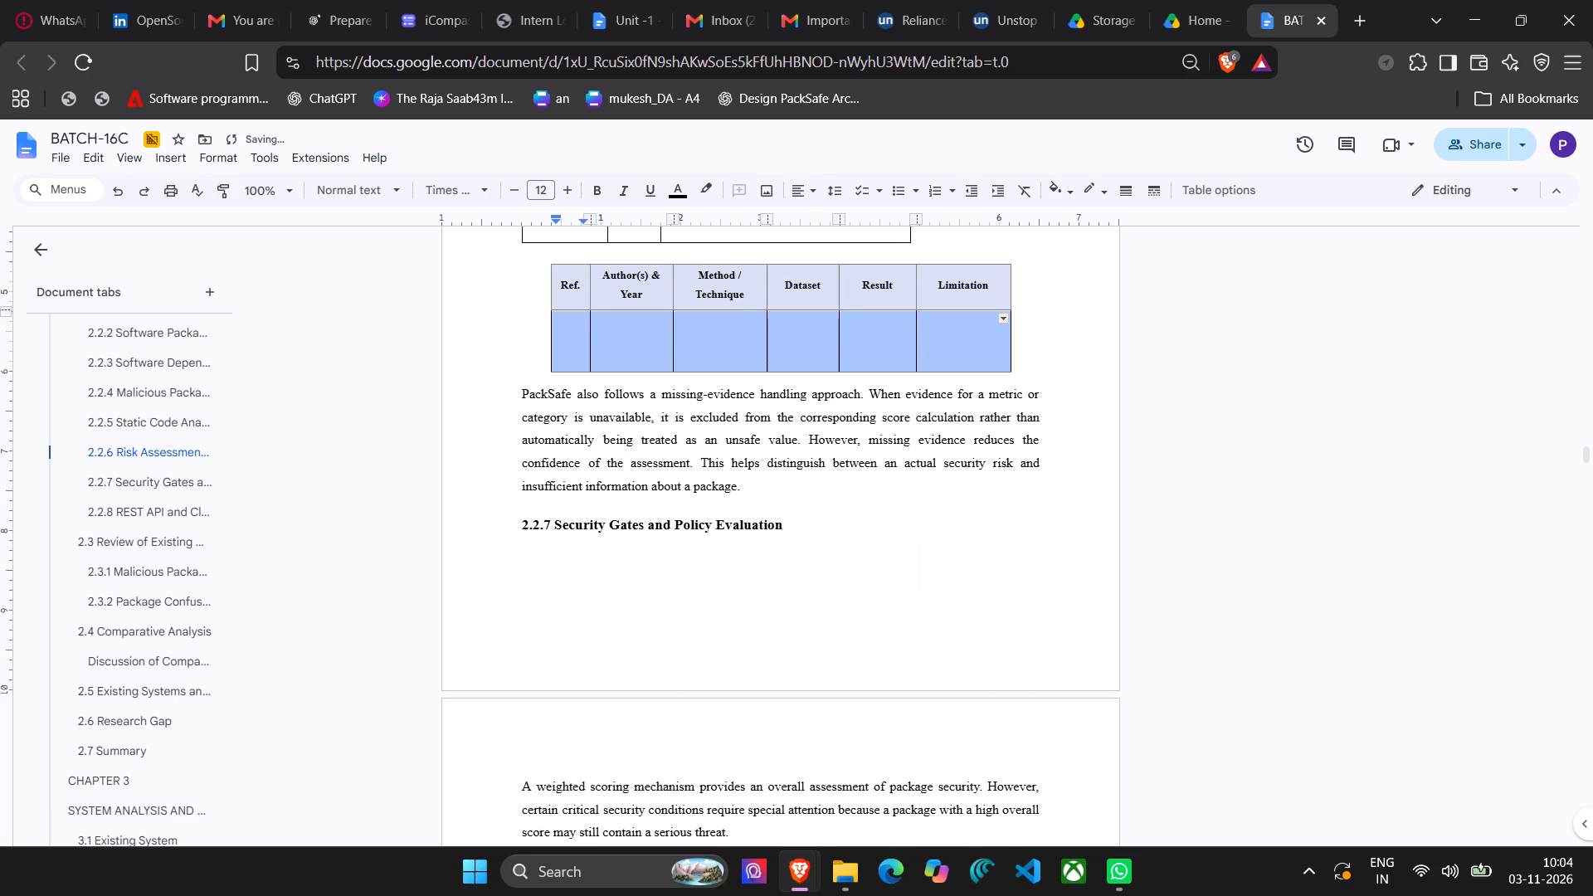
# Insert three more blank rows under the header of the pasted table.
pyautogui.click(578, 345)
pyautogui.rightClick(578, 345)
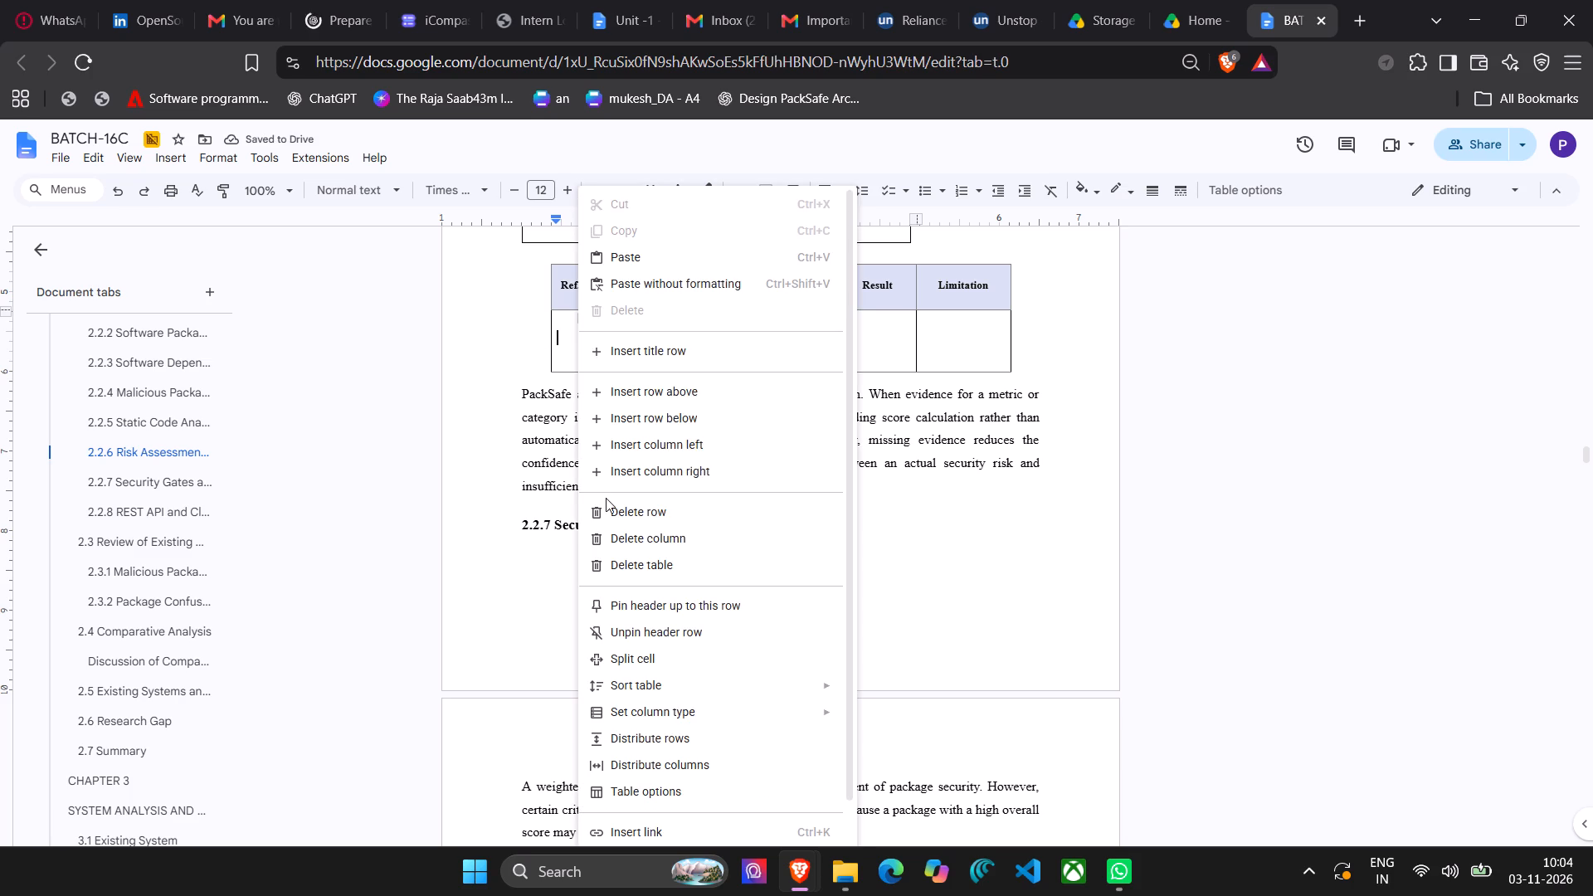
pyautogui.click(663, 391)
pyautogui.moveTo(568, 343); pyautogui.dragTo(1006, 407)
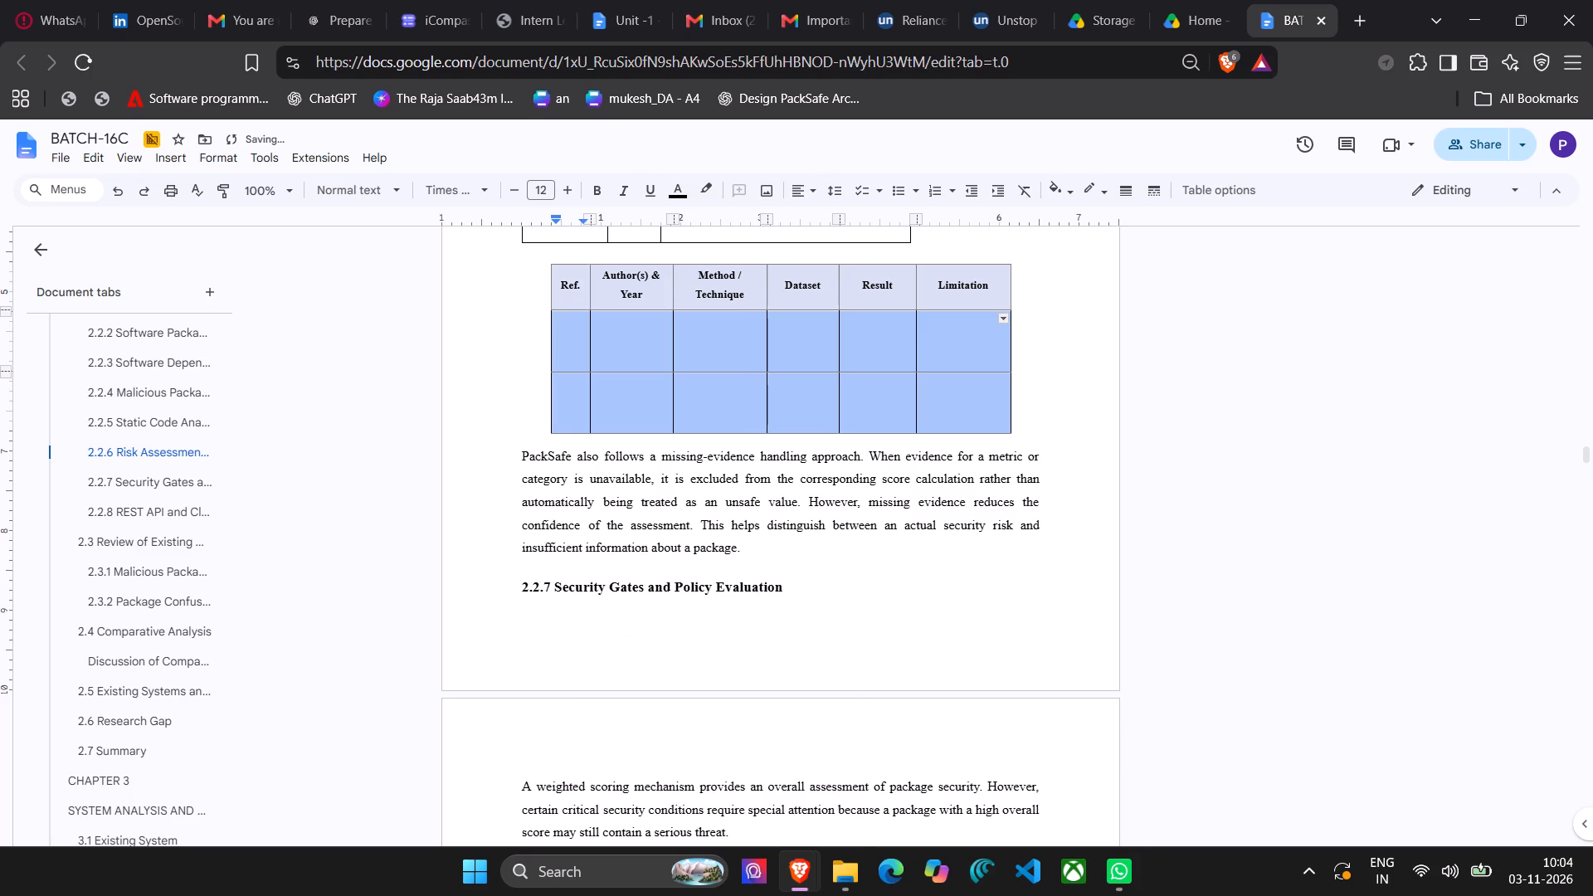
pyautogui.moveTo(1006, 407); pyautogui.dragTo(1006, 404)
pyautogui.rightClick(1006, 404)
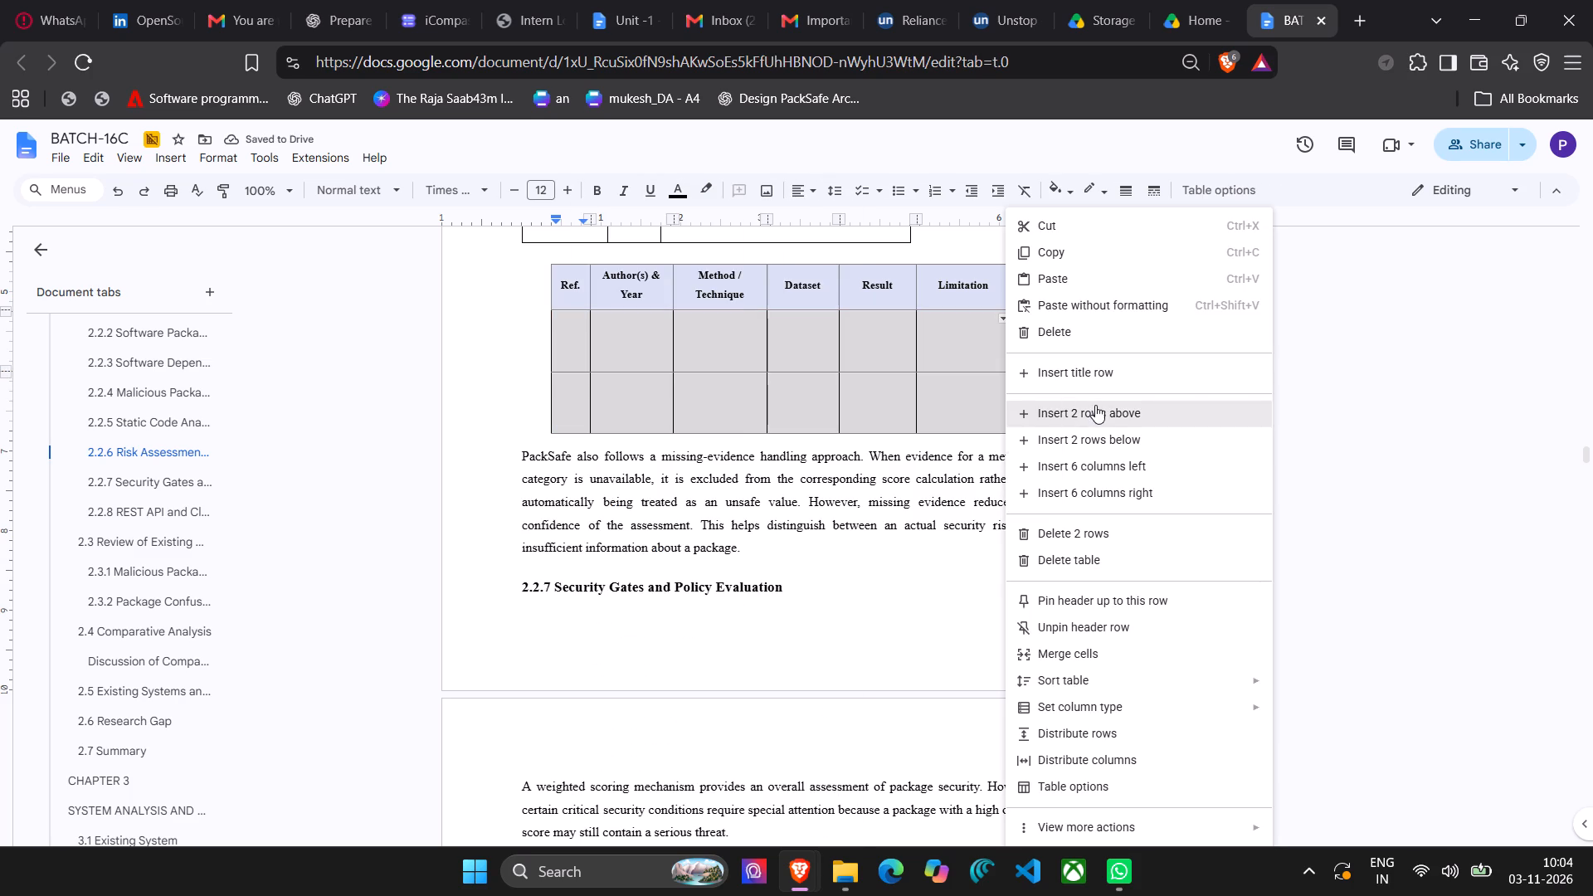
pyautogui.click(1062, 425)
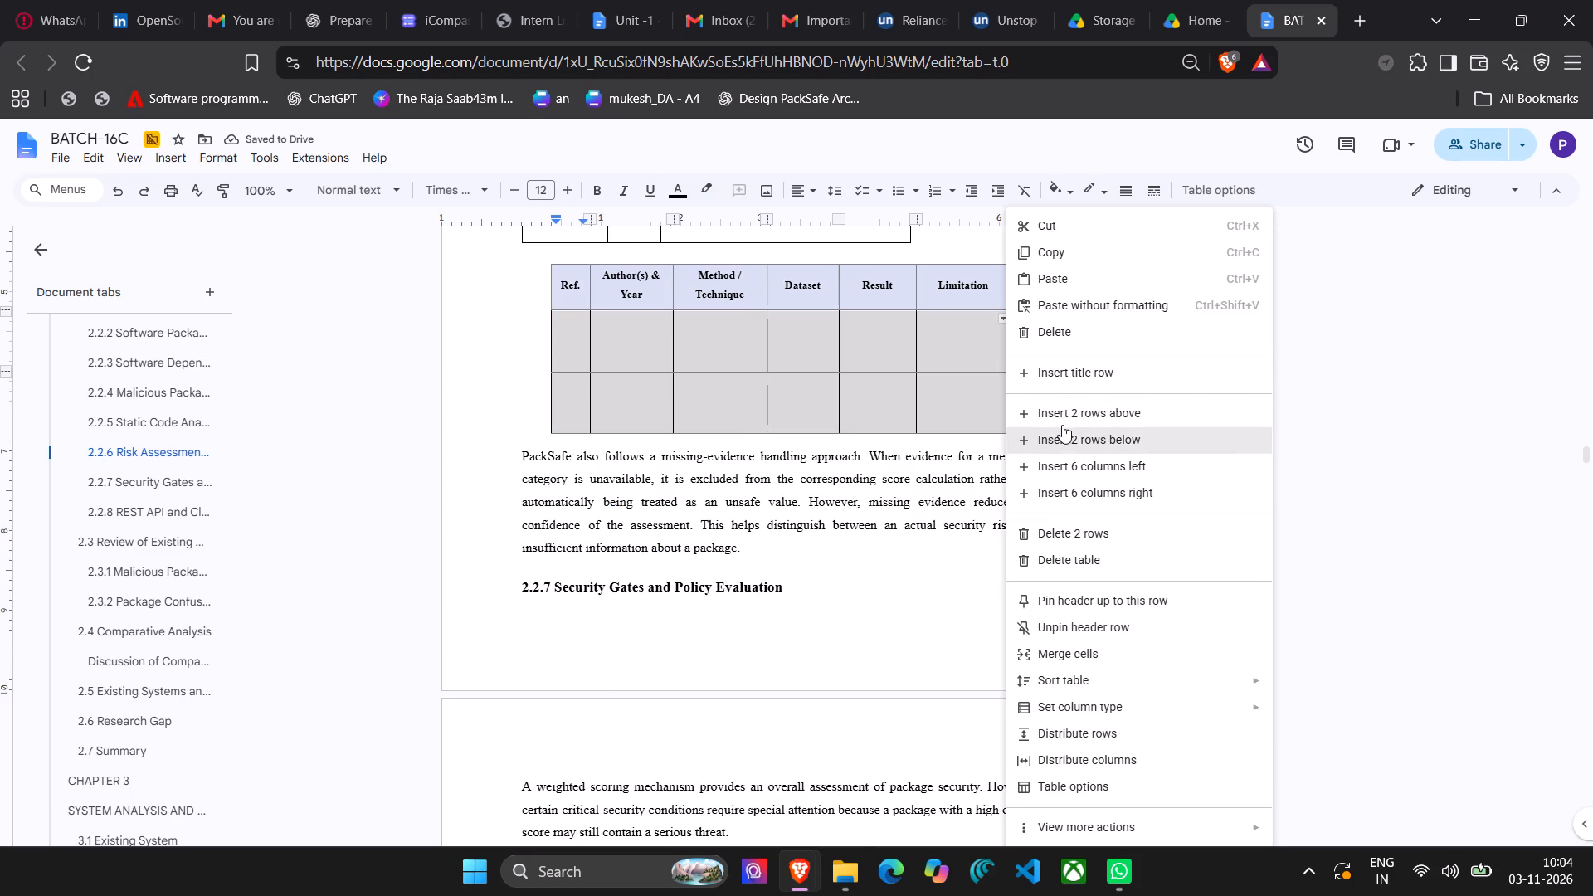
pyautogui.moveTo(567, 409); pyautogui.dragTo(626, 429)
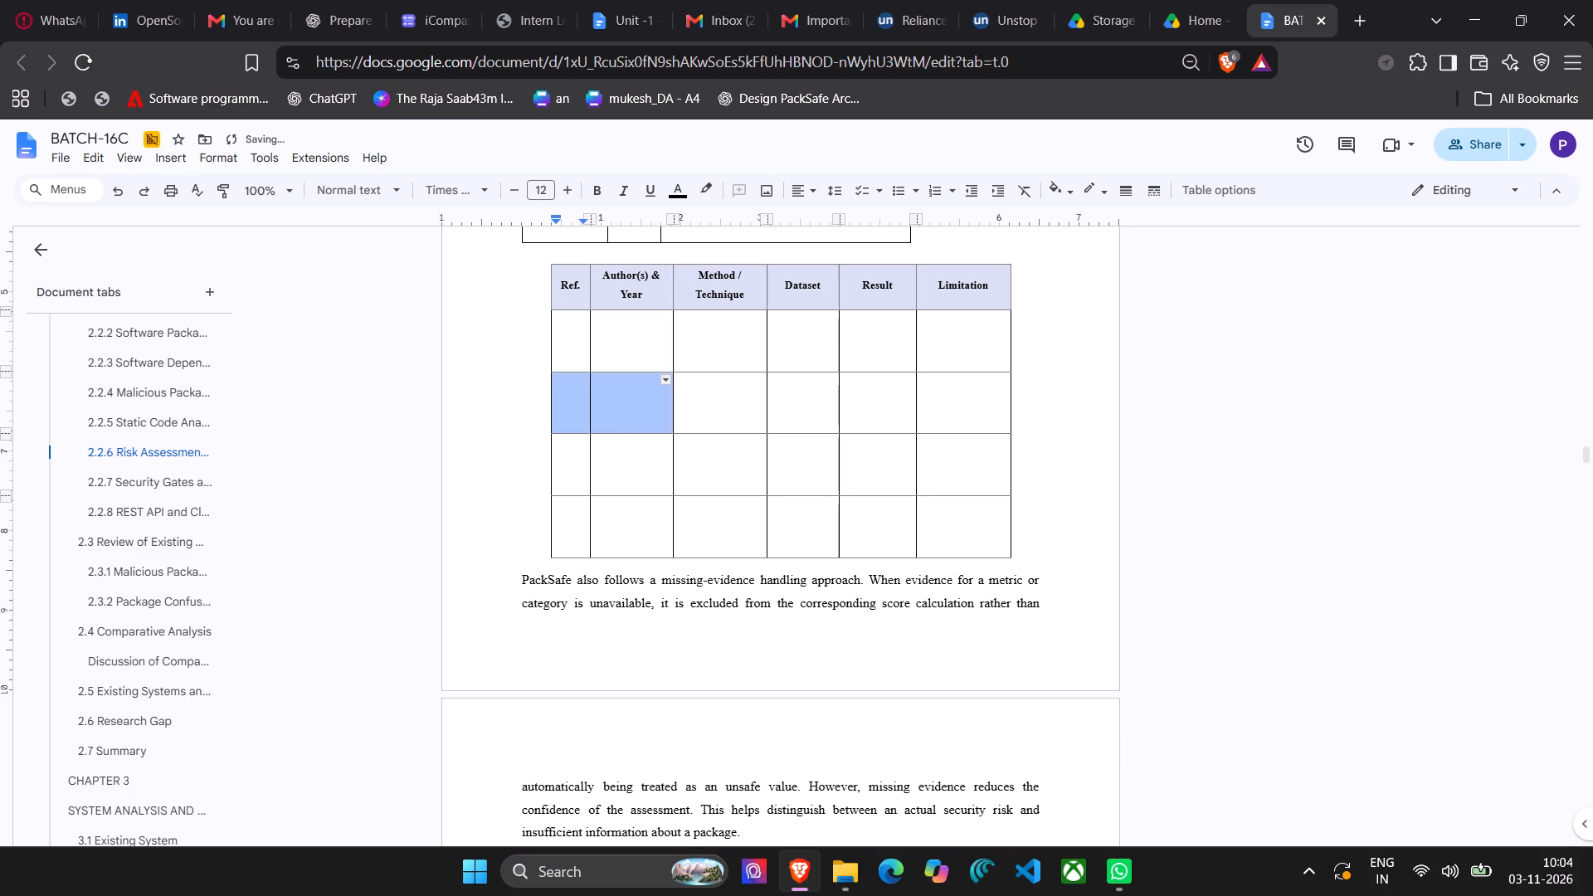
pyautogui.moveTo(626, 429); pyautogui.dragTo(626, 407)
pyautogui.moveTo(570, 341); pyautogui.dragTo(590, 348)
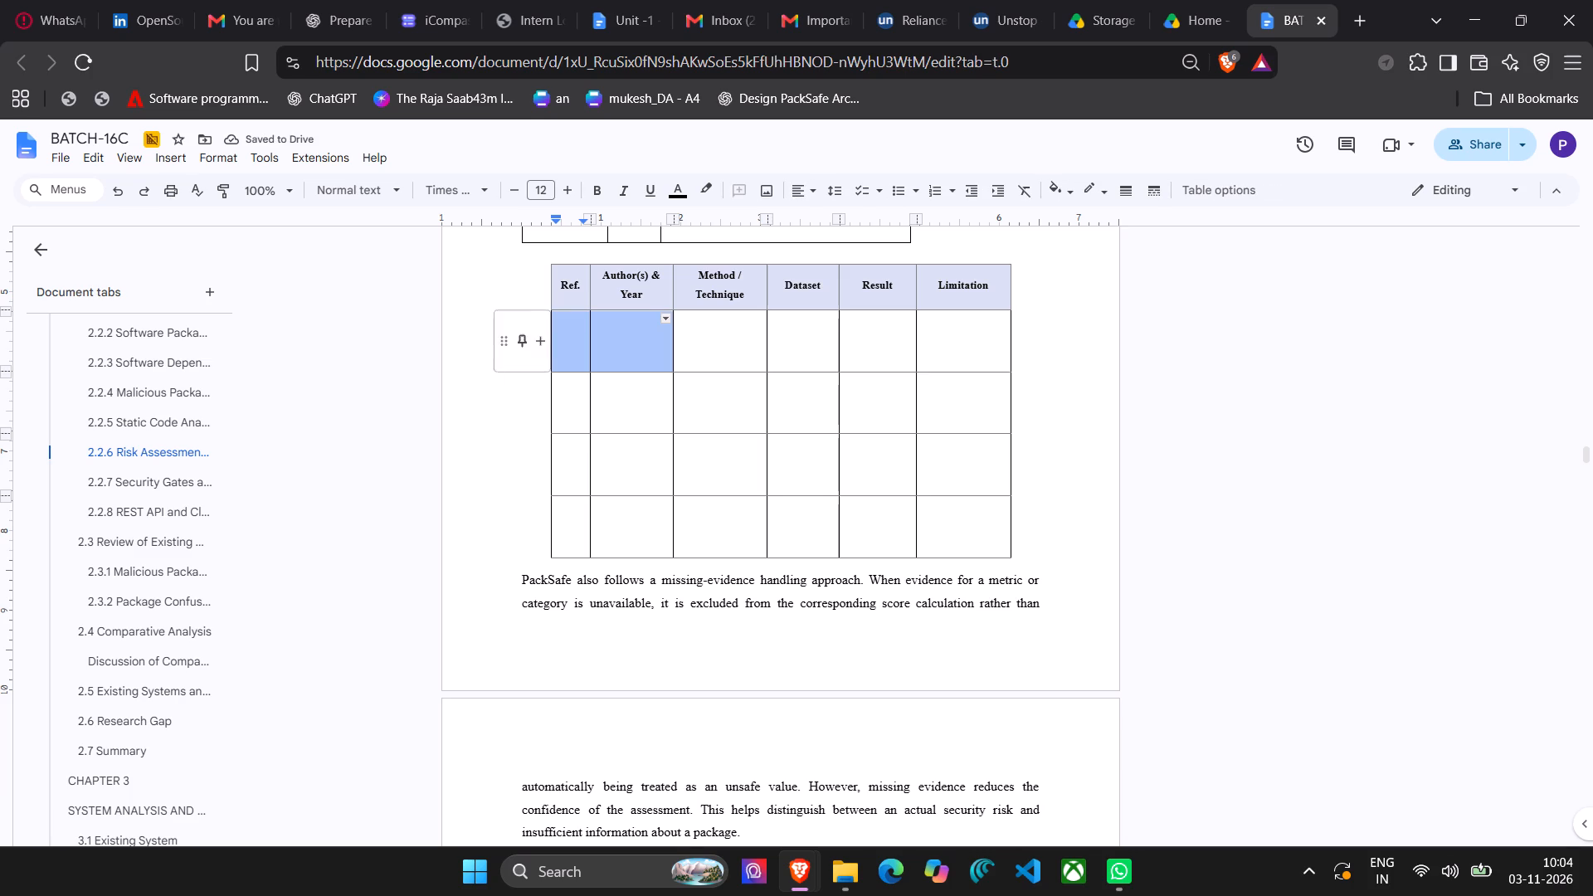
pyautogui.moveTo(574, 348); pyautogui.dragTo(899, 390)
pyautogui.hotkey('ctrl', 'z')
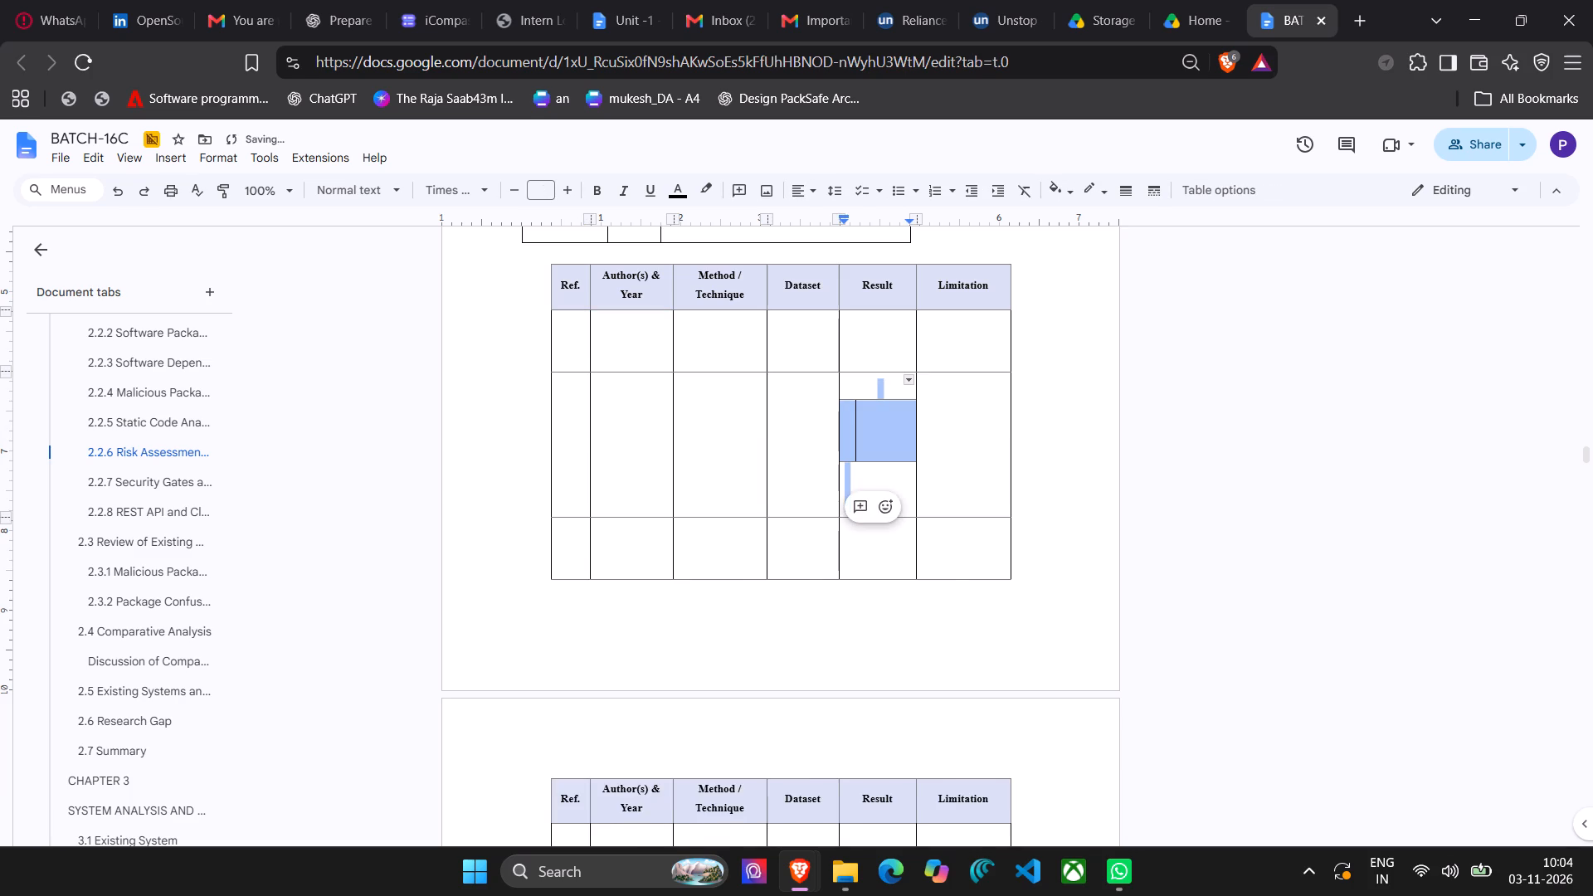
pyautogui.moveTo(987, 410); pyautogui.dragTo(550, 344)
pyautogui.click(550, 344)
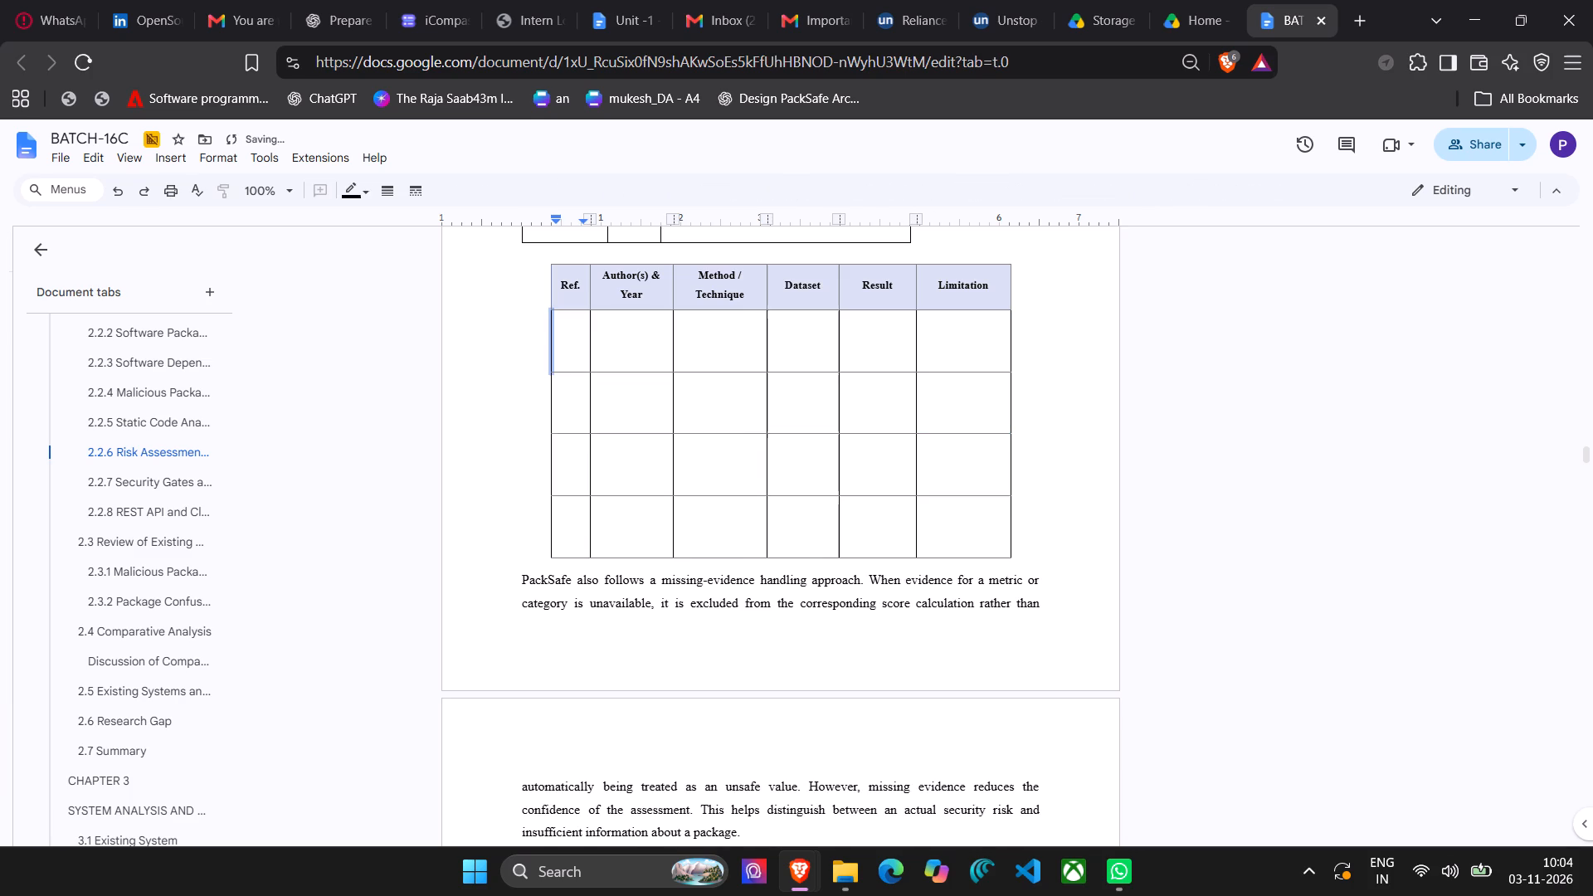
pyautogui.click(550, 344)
# Insert two additional blank rows in the pasted table based on its first two blank rows.
pyautogui.moveTo(566, 349); pyautogui.dragTo(940, 466)
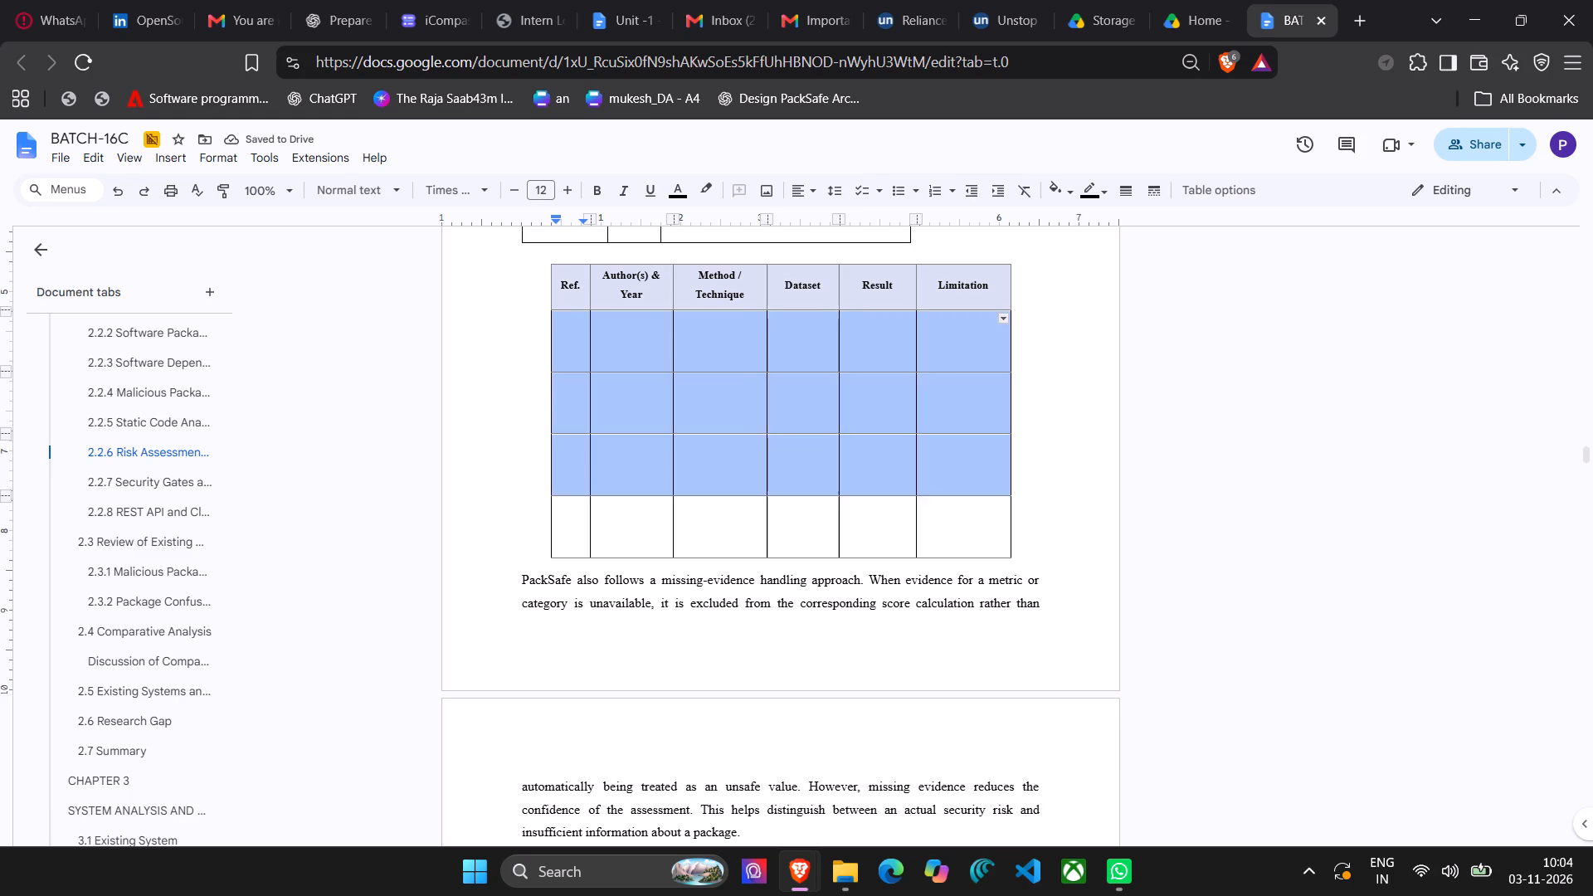
pyautogui.moveTo(940, 466); pyautogui.dragTo(938, 430)
pyautogui.rightClick(938, 430)
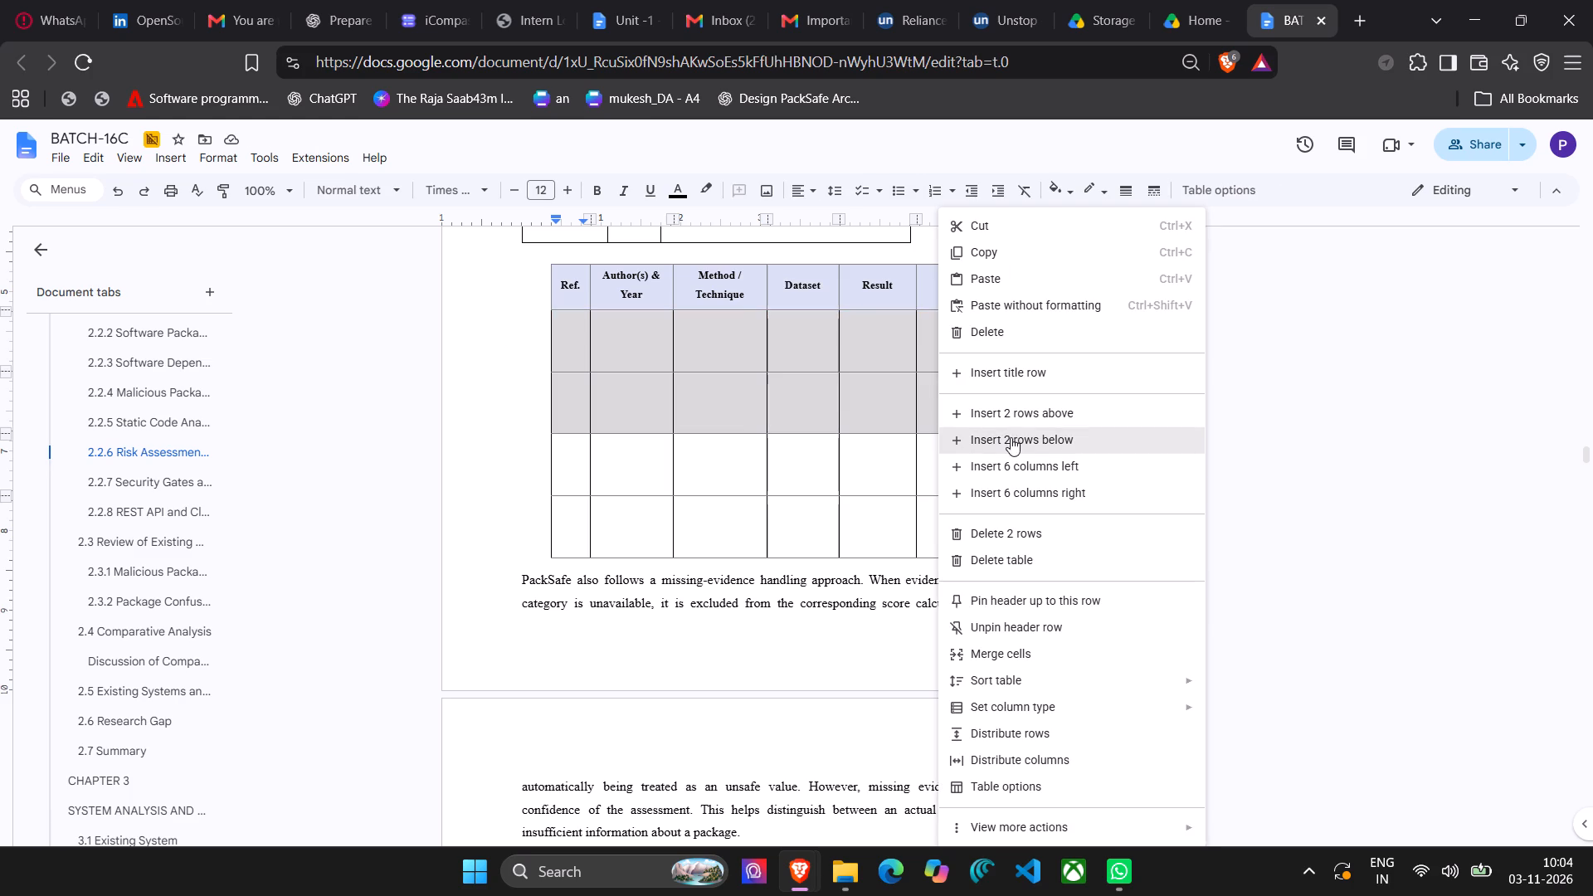
pyautogui.click(1014, 423)
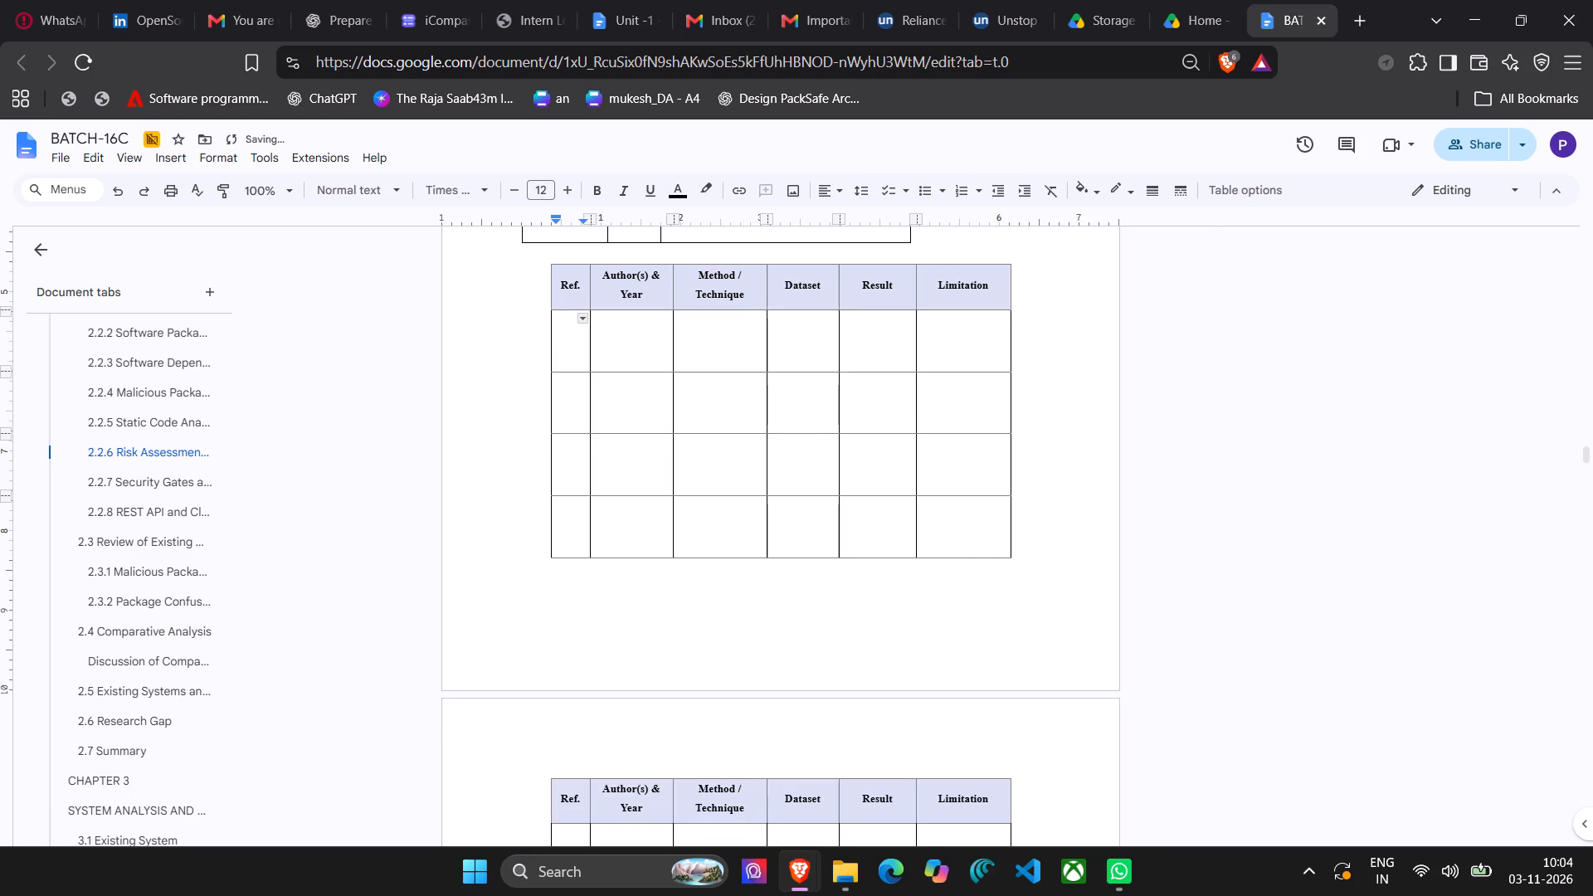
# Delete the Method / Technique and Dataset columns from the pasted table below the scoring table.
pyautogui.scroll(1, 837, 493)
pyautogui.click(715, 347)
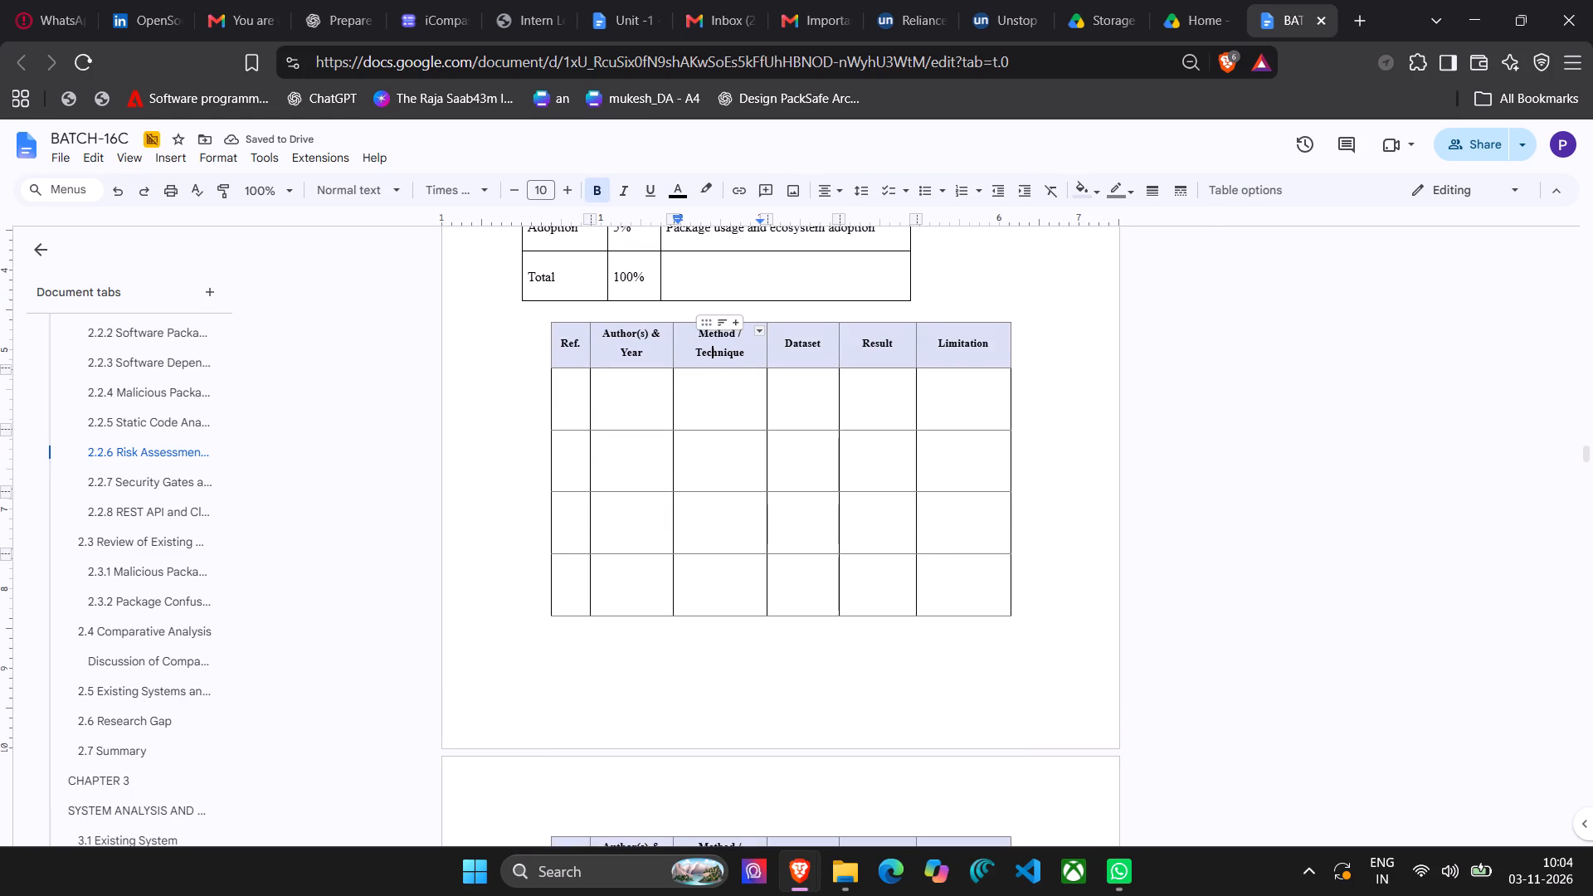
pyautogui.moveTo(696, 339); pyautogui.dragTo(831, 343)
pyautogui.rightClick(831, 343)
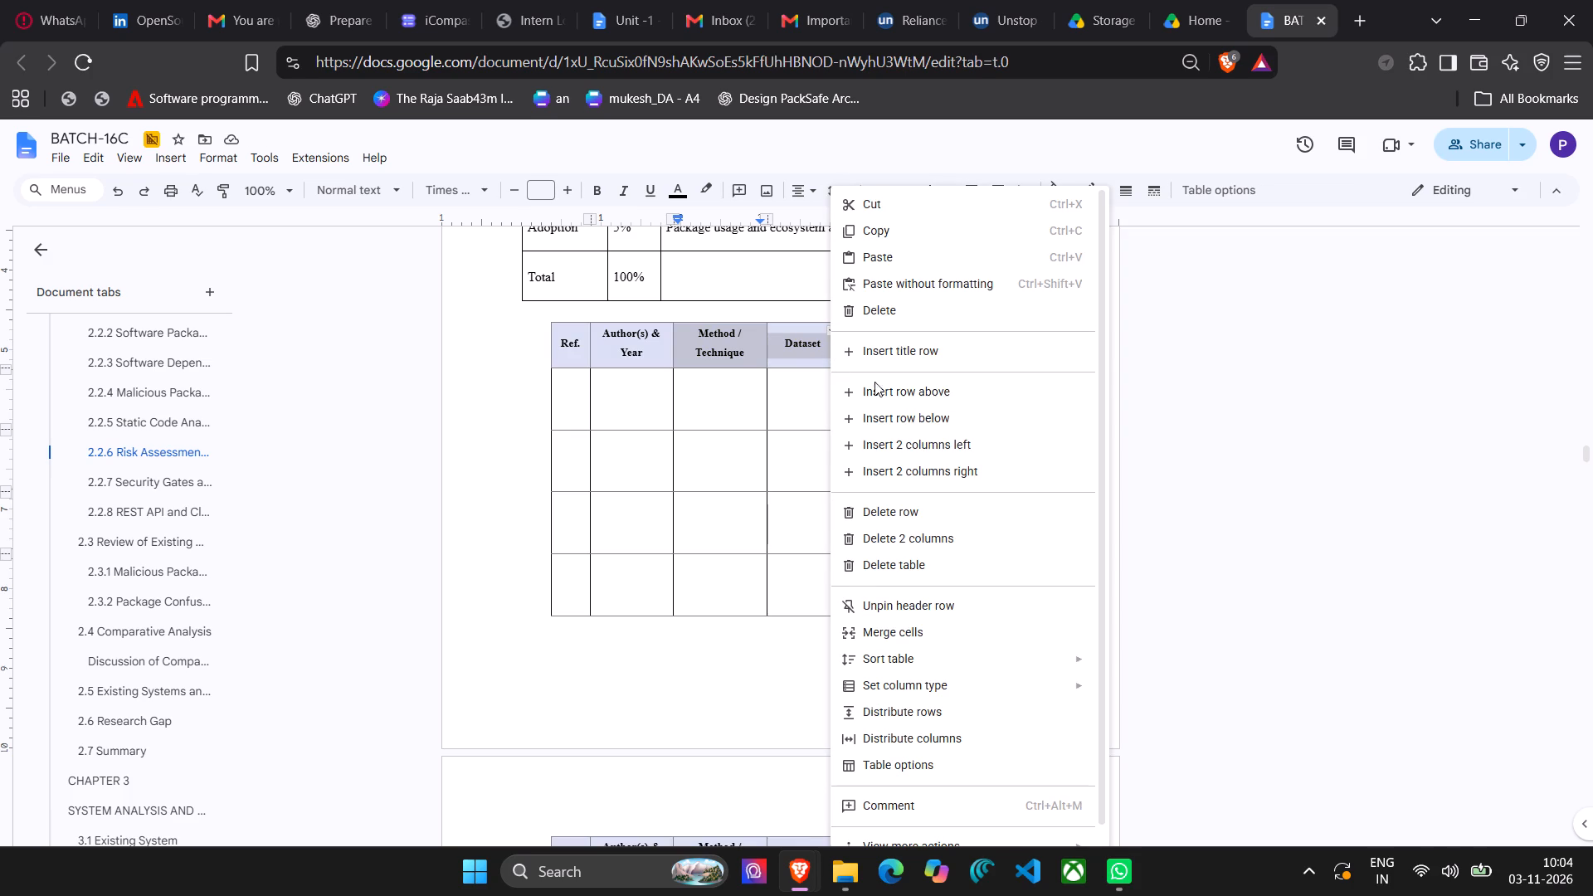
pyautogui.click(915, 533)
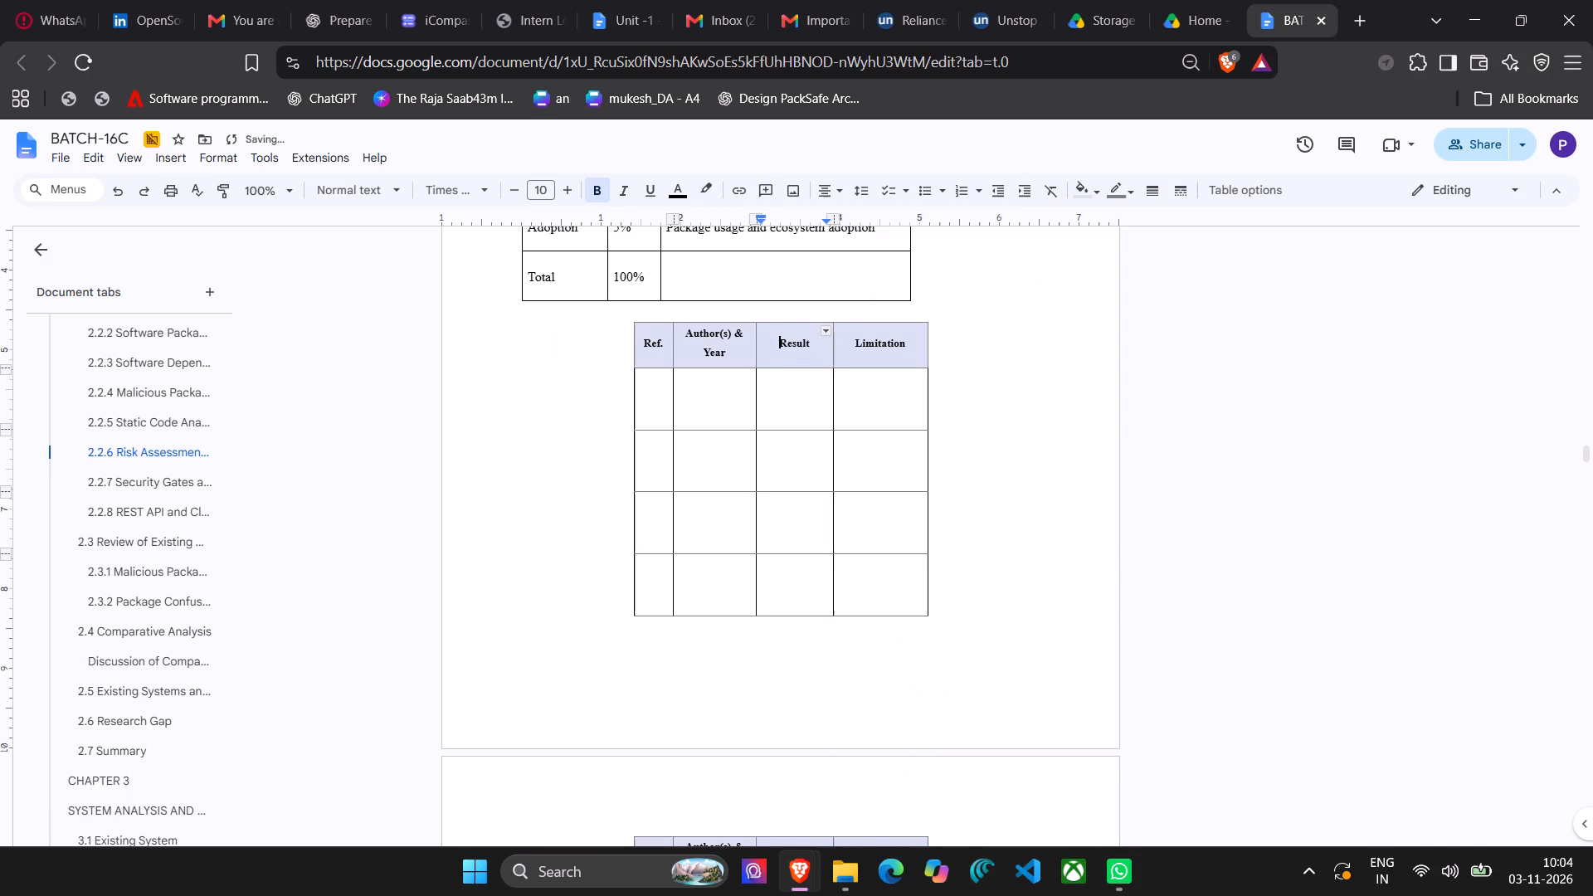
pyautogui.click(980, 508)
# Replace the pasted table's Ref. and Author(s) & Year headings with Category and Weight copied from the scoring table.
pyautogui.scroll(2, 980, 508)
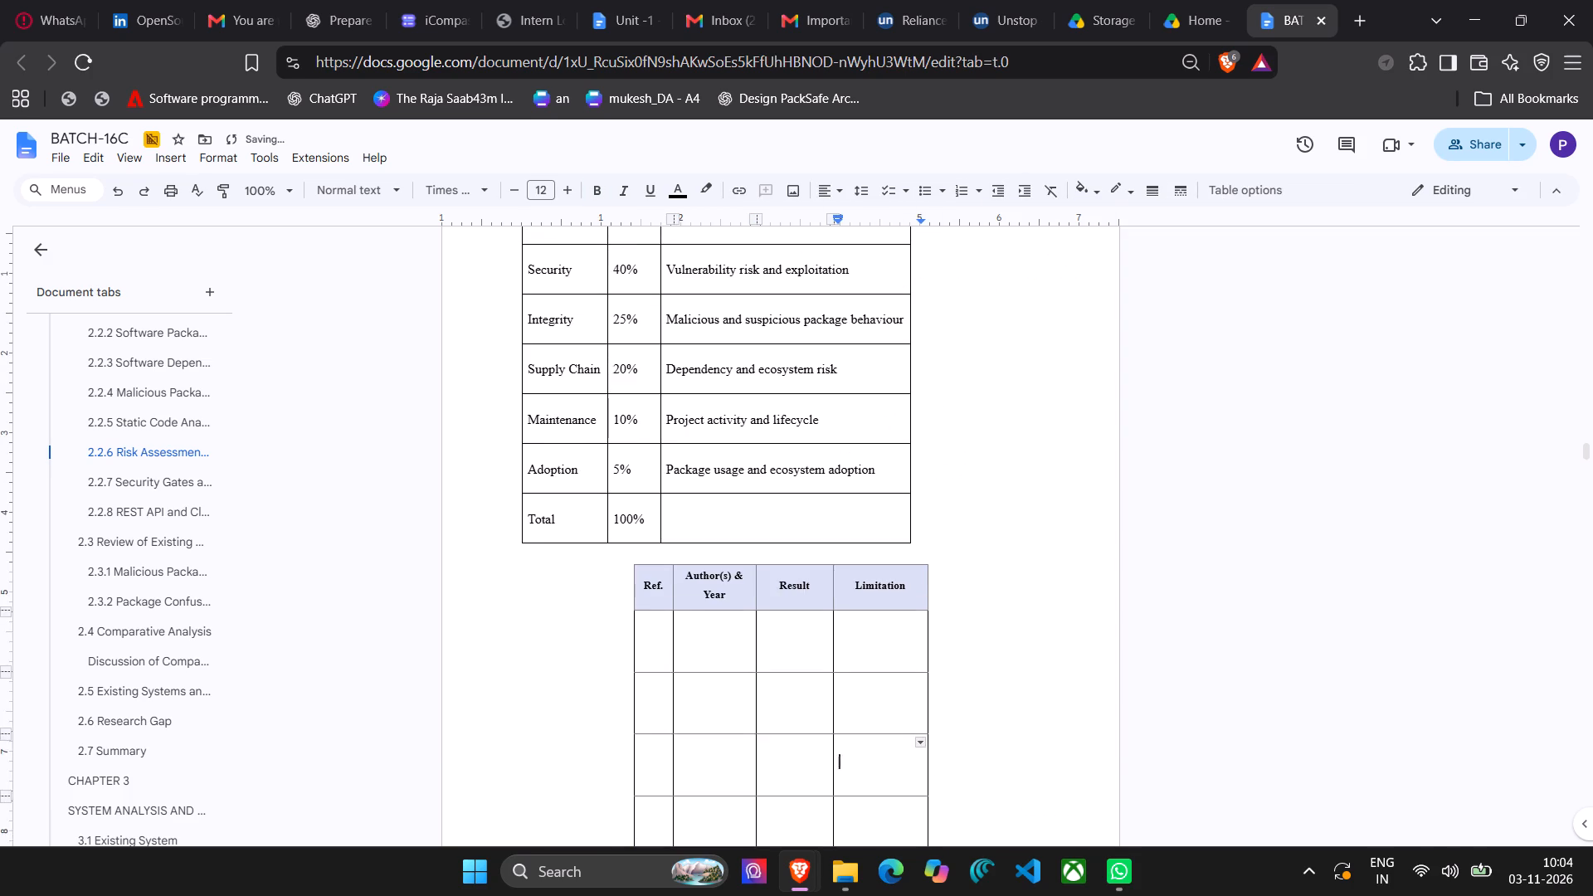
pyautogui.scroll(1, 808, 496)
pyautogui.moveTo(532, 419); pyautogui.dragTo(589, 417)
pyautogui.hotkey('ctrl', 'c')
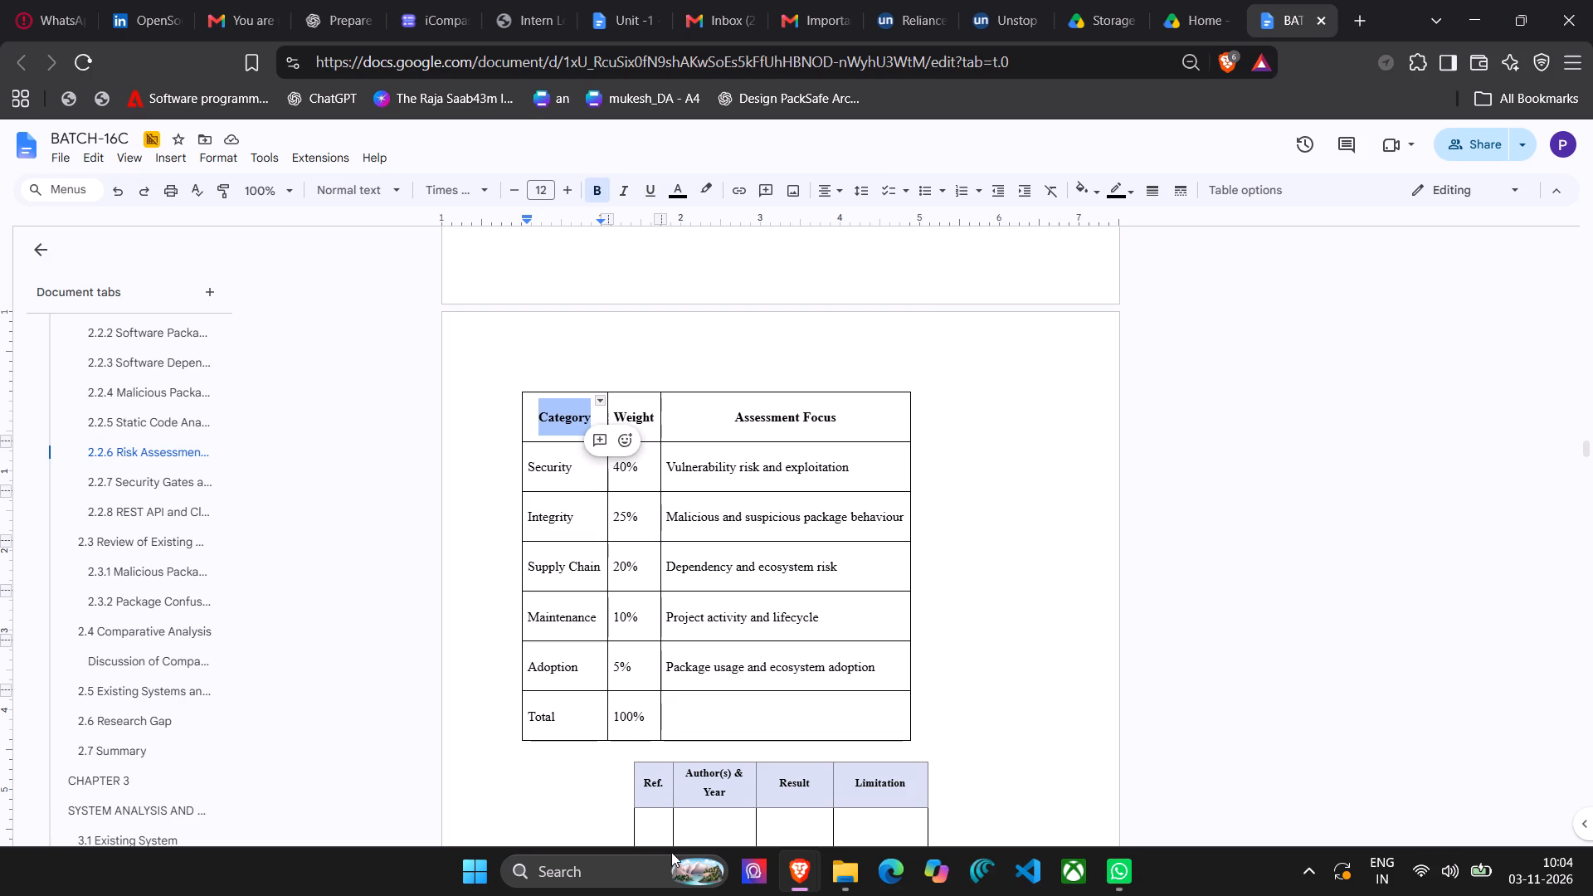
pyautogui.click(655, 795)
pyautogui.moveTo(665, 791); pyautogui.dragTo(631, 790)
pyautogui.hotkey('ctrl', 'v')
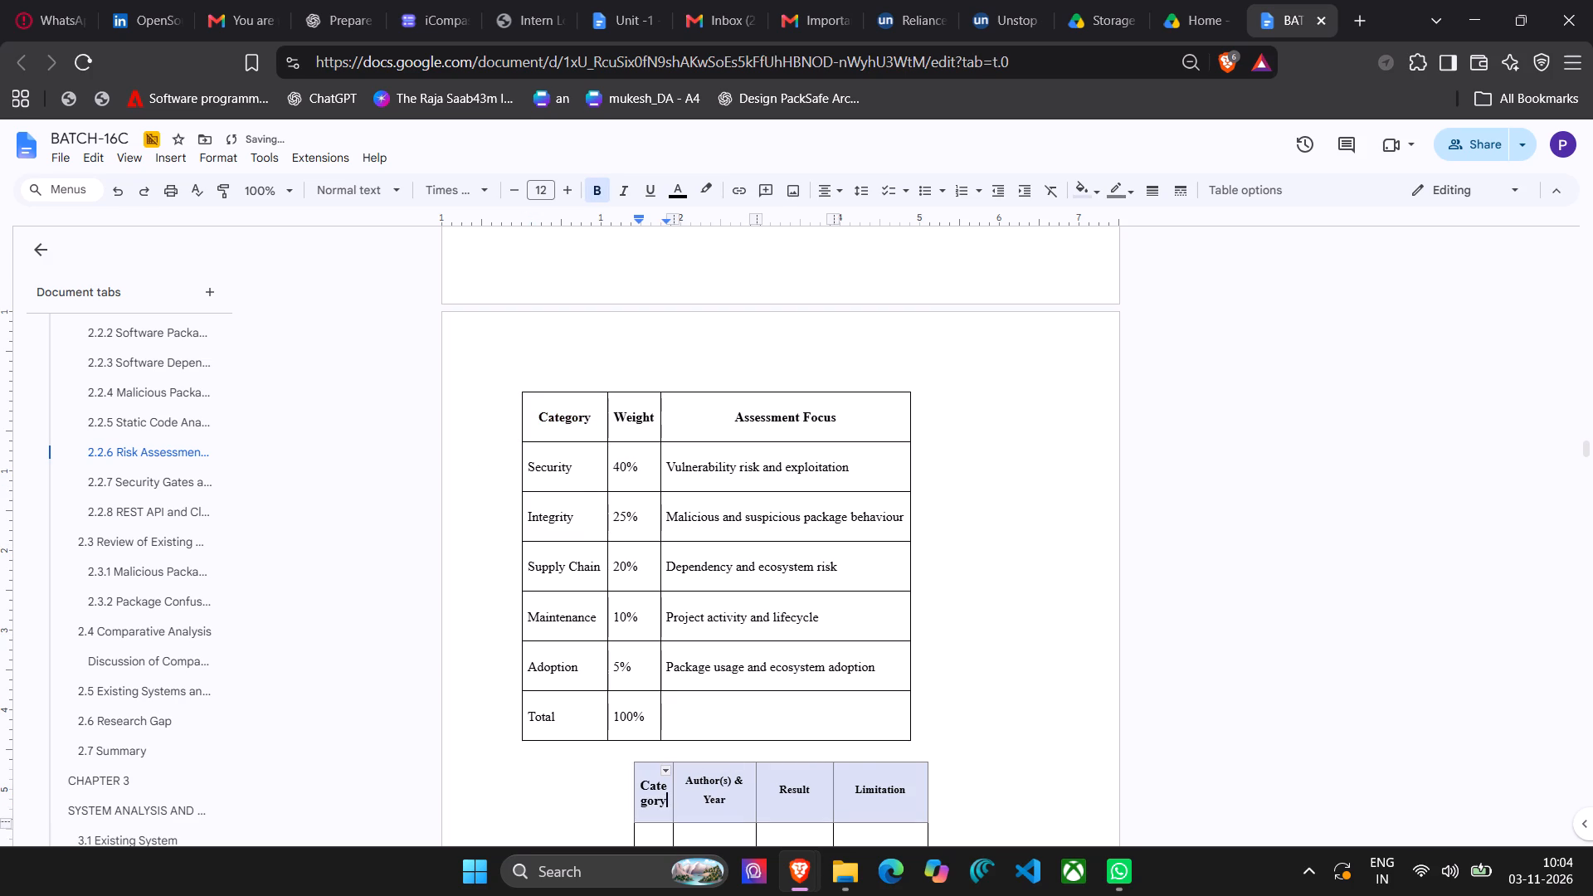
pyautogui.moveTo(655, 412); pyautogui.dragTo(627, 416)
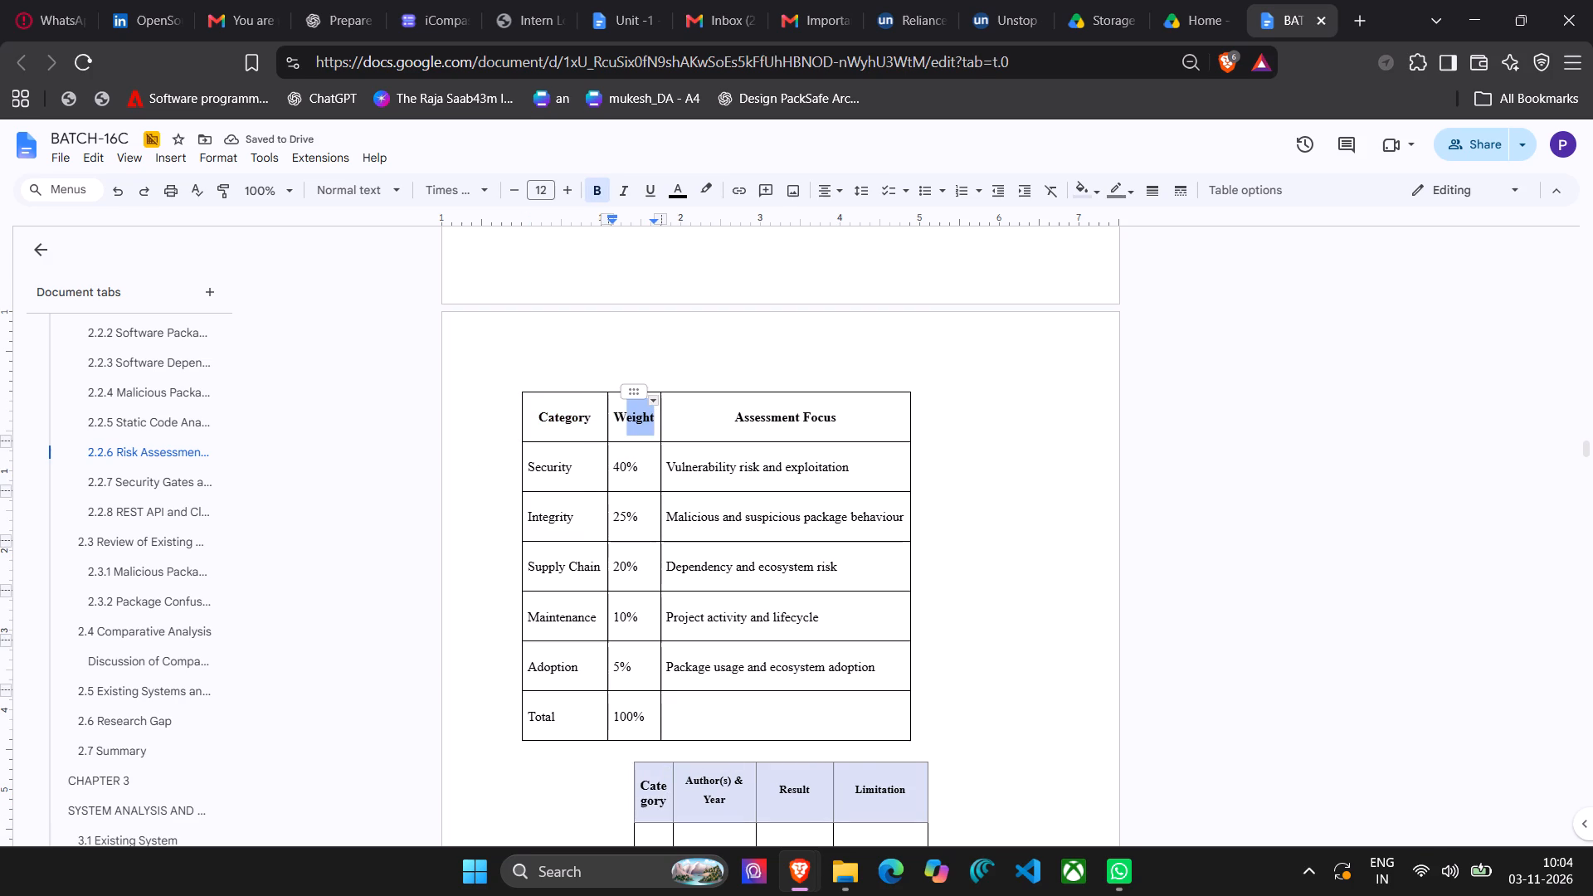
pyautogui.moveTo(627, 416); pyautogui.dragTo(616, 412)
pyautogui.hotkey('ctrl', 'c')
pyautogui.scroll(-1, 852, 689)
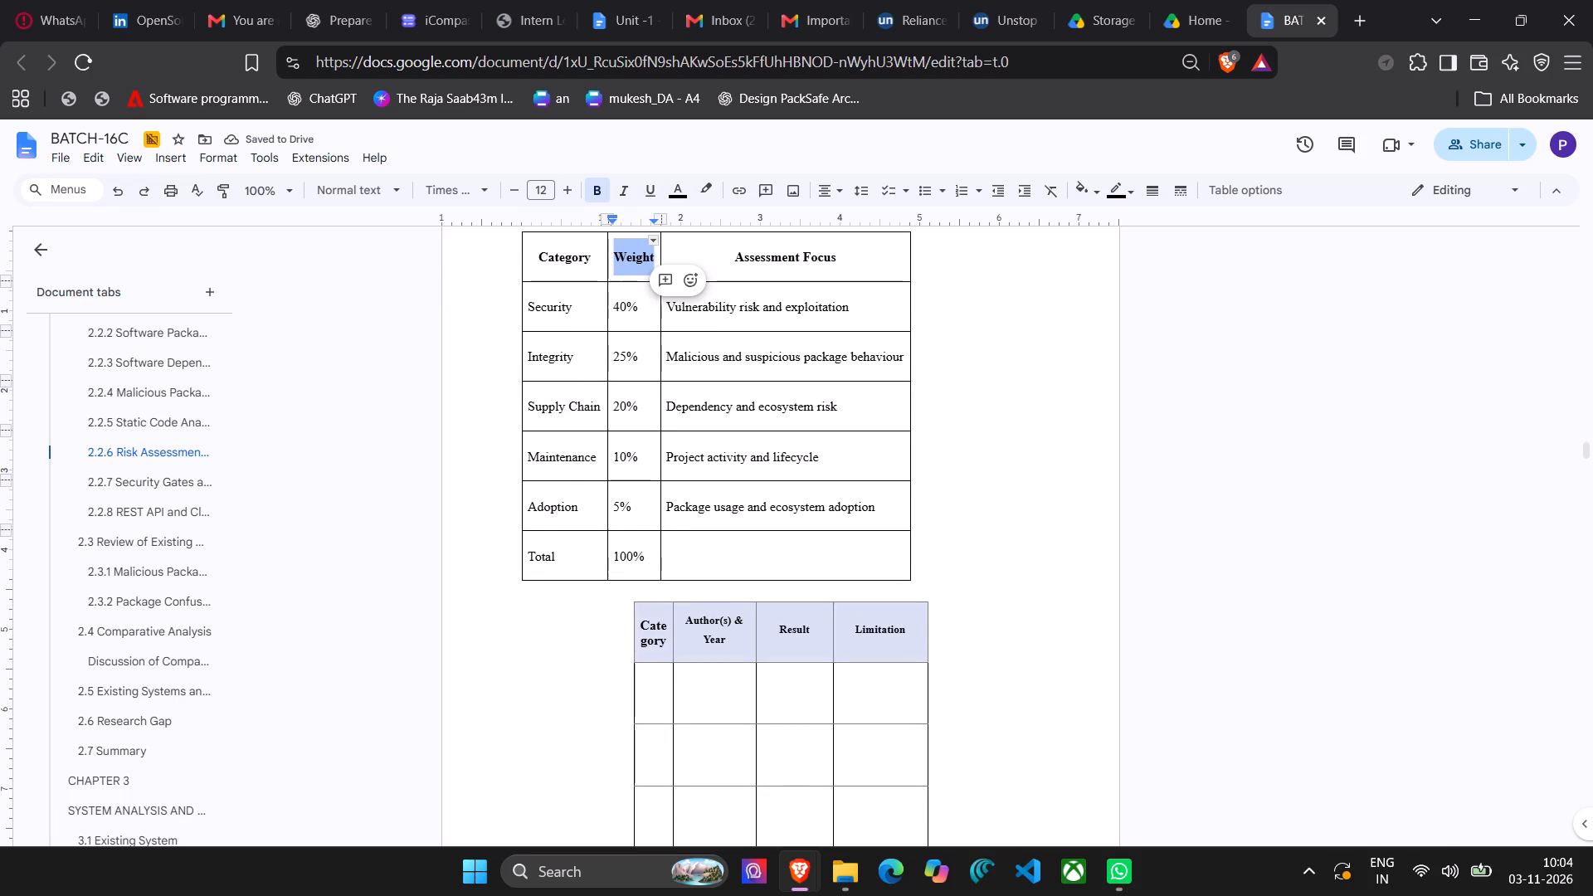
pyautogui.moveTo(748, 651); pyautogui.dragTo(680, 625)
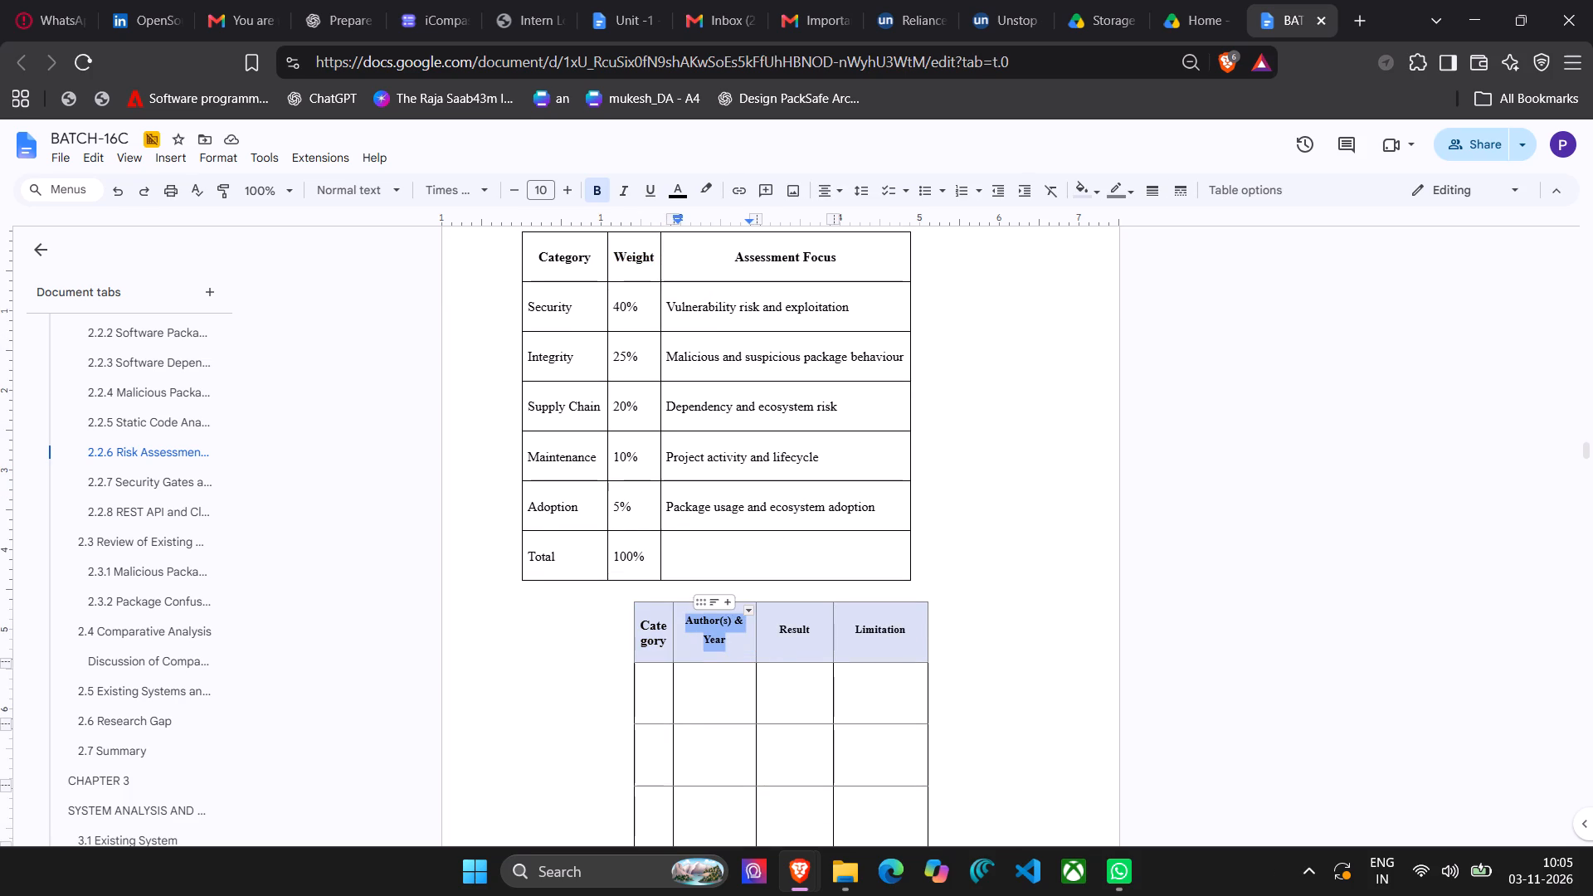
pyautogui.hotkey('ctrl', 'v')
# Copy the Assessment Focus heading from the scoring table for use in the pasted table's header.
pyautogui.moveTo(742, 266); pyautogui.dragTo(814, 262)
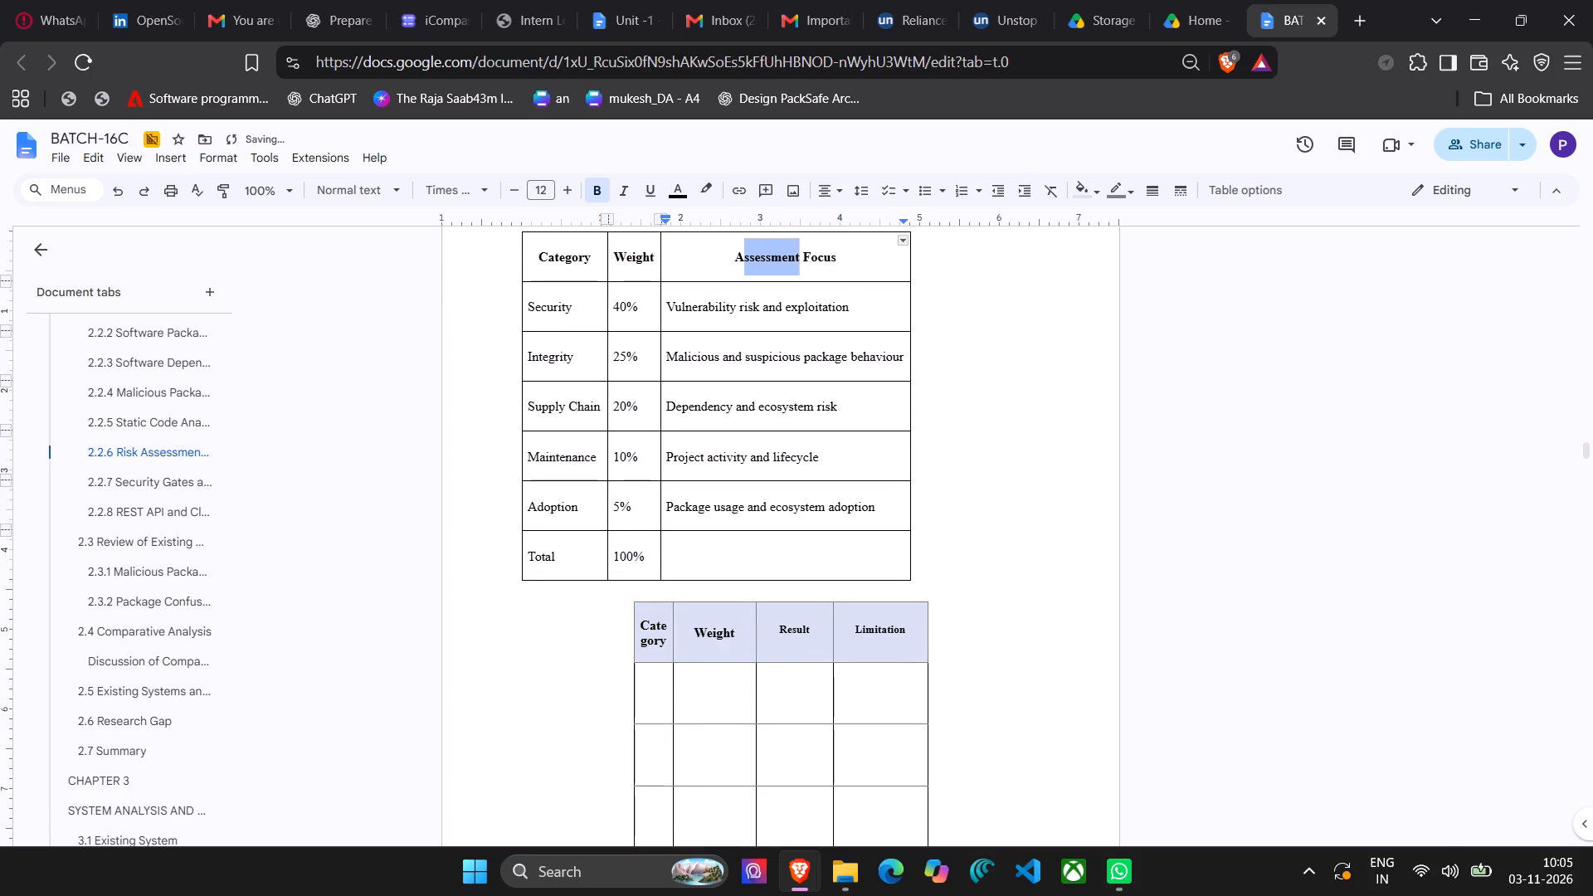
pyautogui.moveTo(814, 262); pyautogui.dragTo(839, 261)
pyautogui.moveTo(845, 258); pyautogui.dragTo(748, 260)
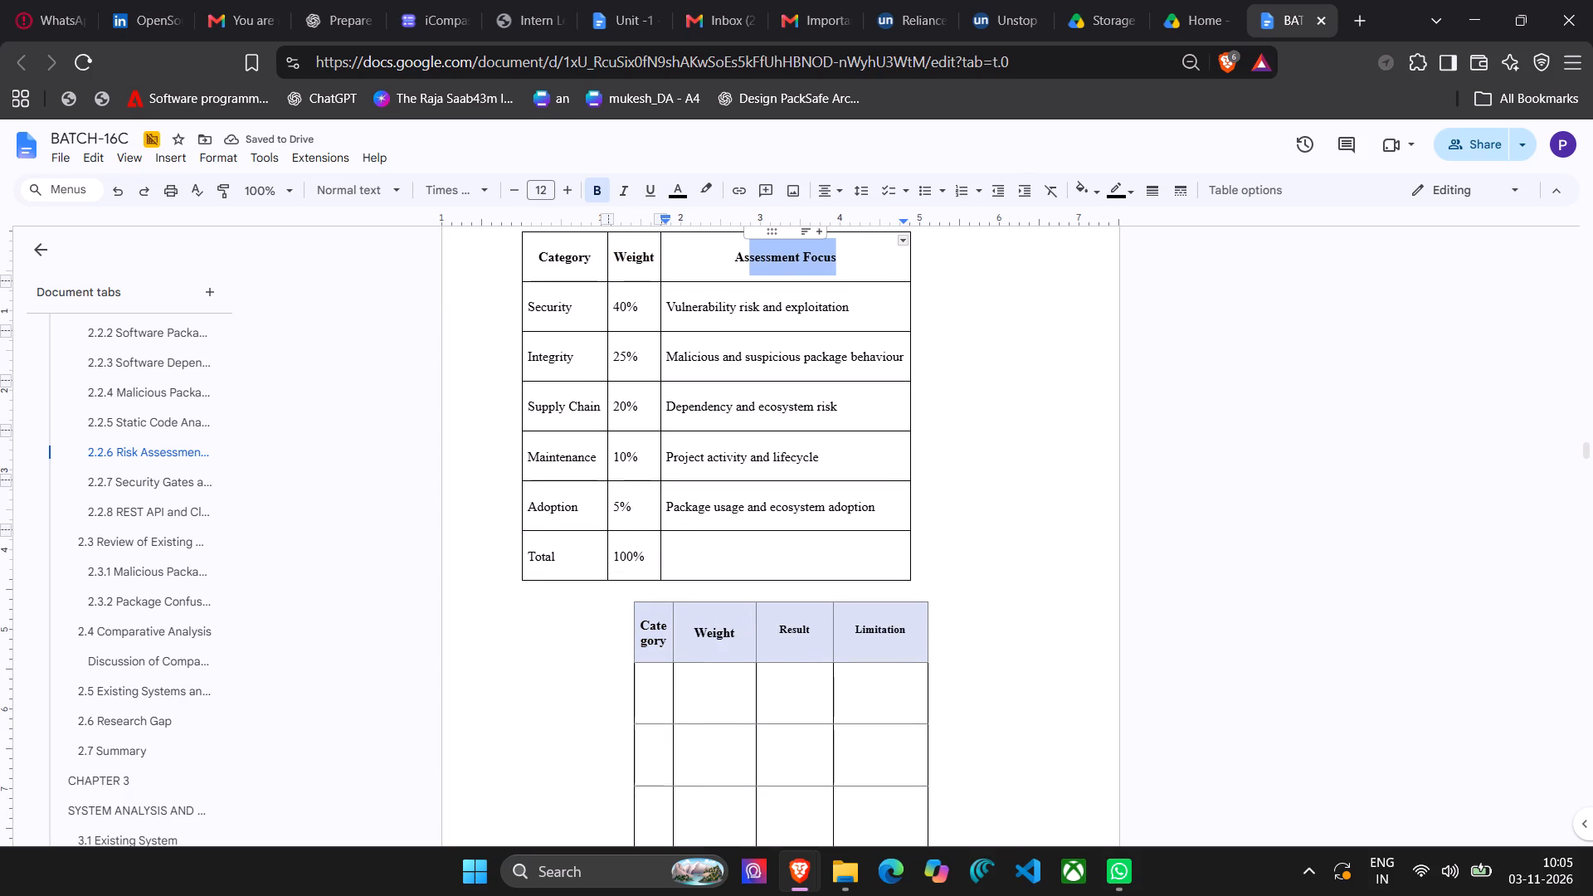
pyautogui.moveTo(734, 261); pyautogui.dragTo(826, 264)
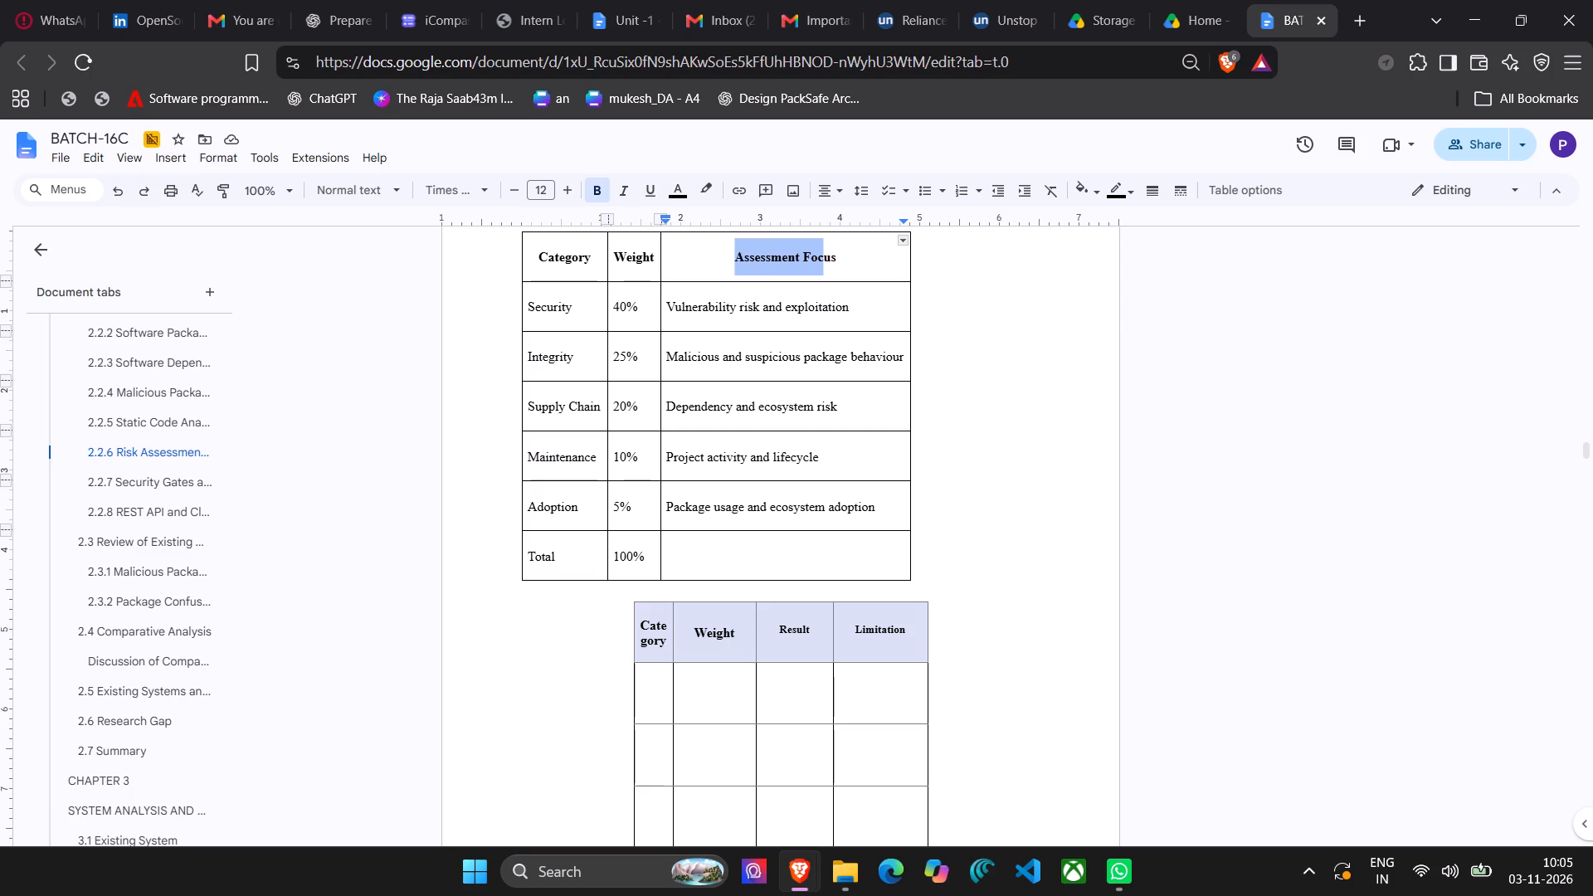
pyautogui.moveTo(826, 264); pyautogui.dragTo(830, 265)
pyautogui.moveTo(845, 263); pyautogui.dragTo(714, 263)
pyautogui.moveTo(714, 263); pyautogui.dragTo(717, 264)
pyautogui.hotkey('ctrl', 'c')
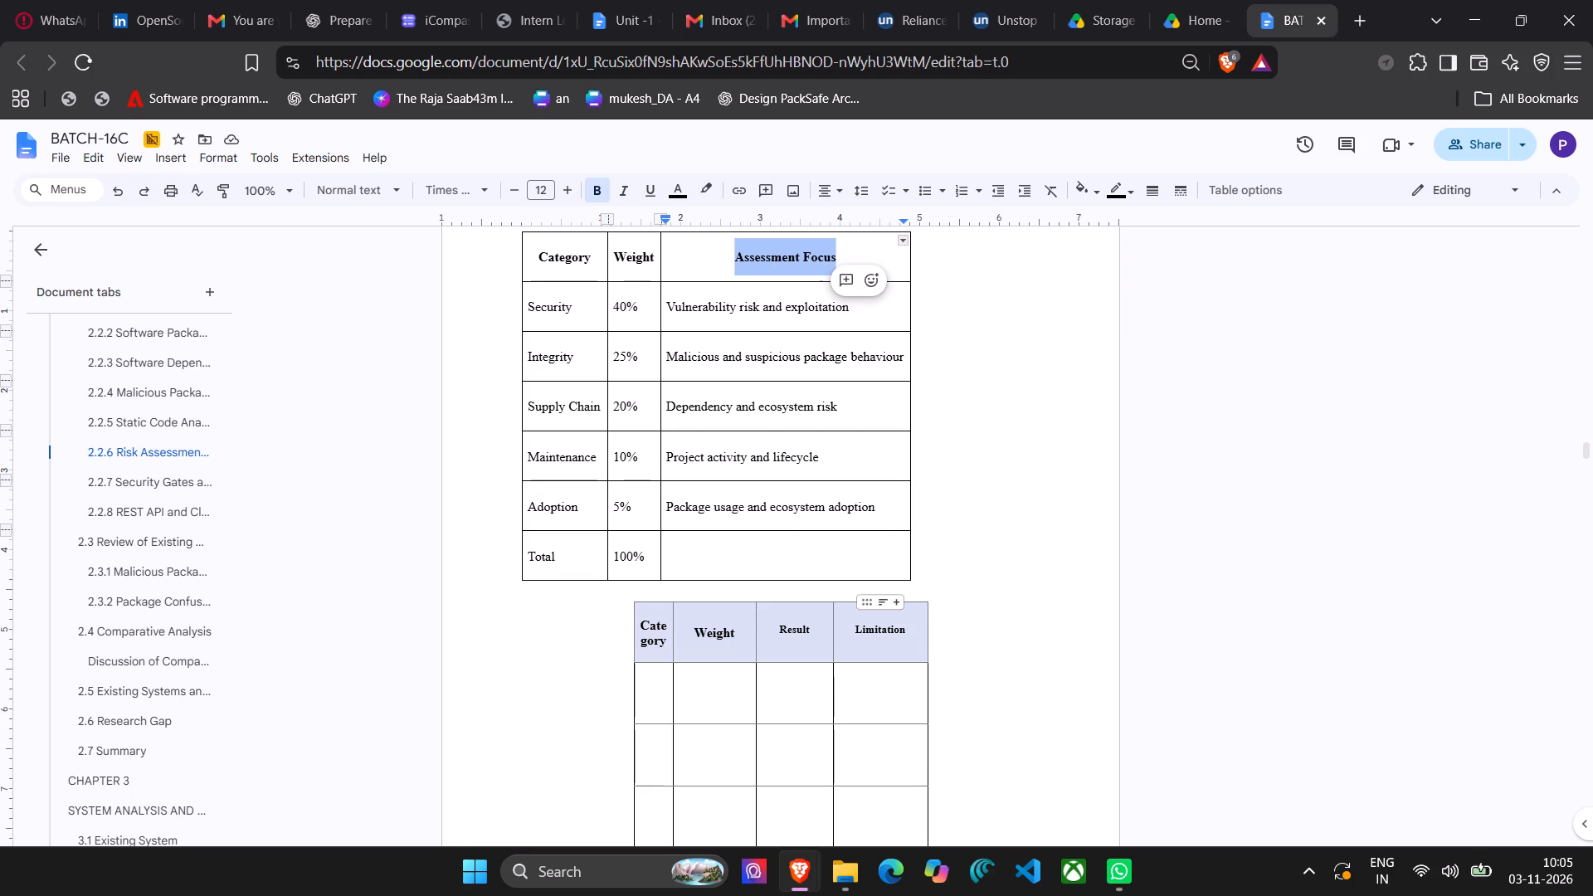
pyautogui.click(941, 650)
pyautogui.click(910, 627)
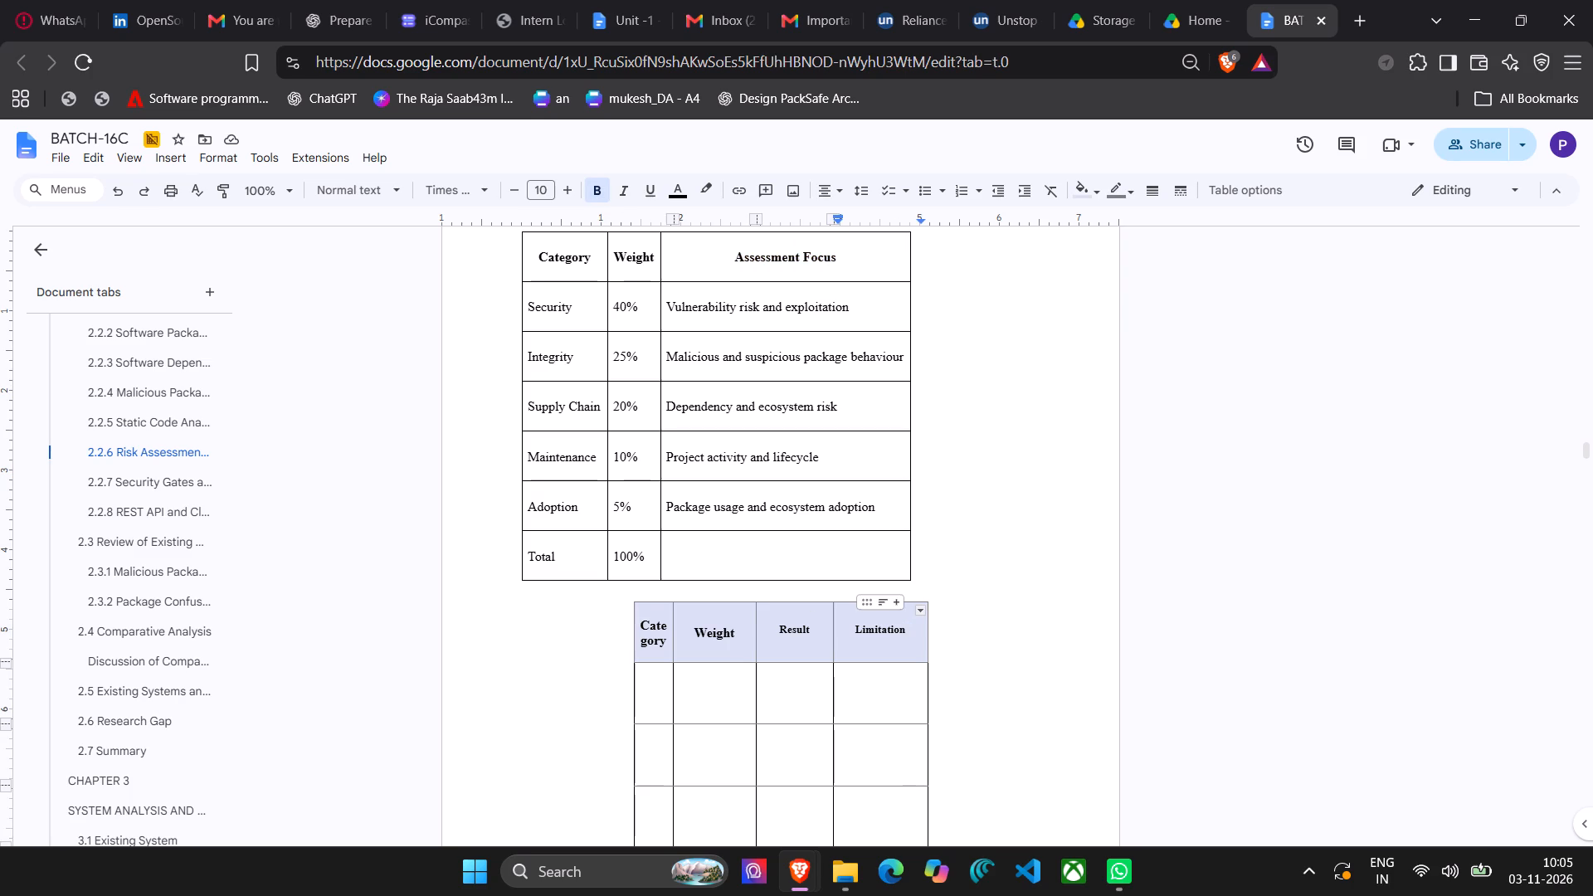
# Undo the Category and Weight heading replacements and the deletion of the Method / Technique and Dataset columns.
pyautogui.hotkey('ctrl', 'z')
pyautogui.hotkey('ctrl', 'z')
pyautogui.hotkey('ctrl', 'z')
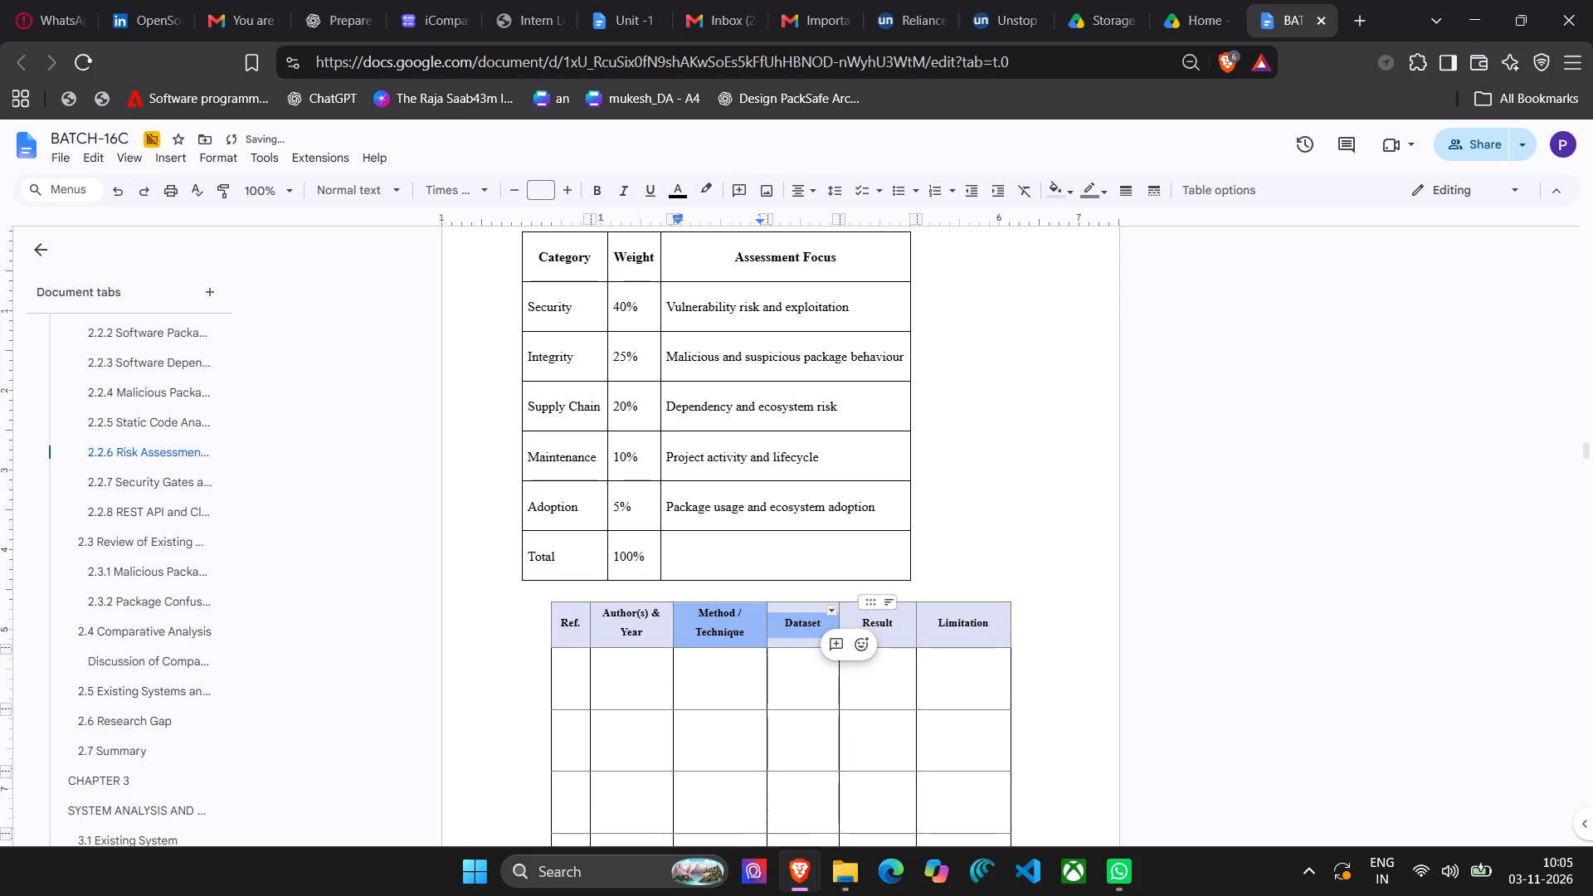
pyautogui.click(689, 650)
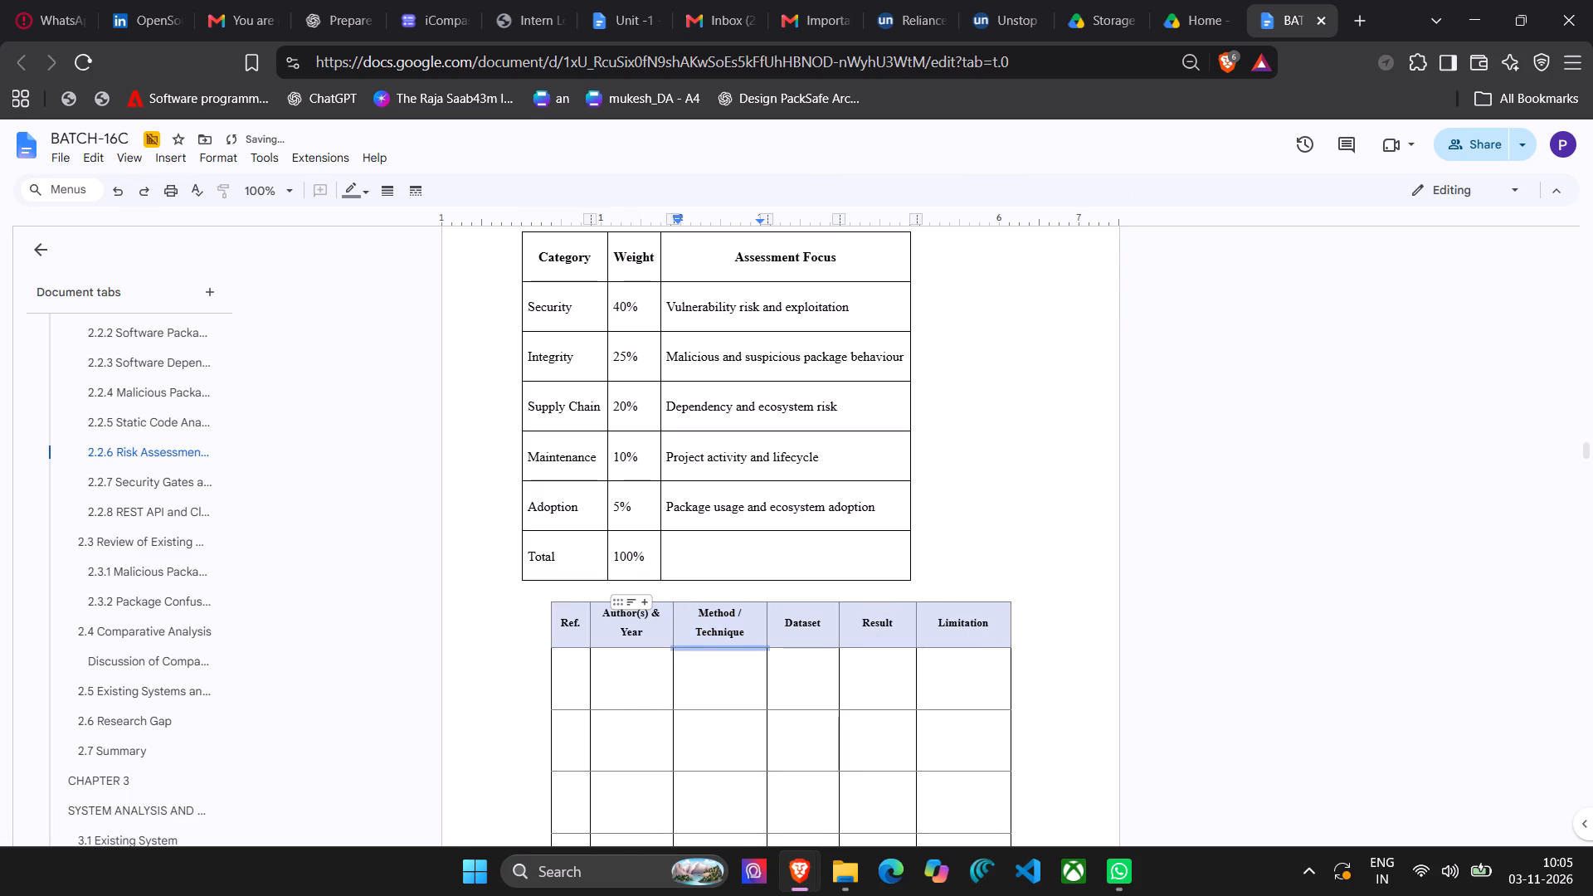
# Merge the Dataset, Result and Limitation header cells of the pasted table into one cell.
pyautogui.moveTo(777, 623); pyautogui.dragTo(966, 626)
pyautogui.rightClick(966, 626)
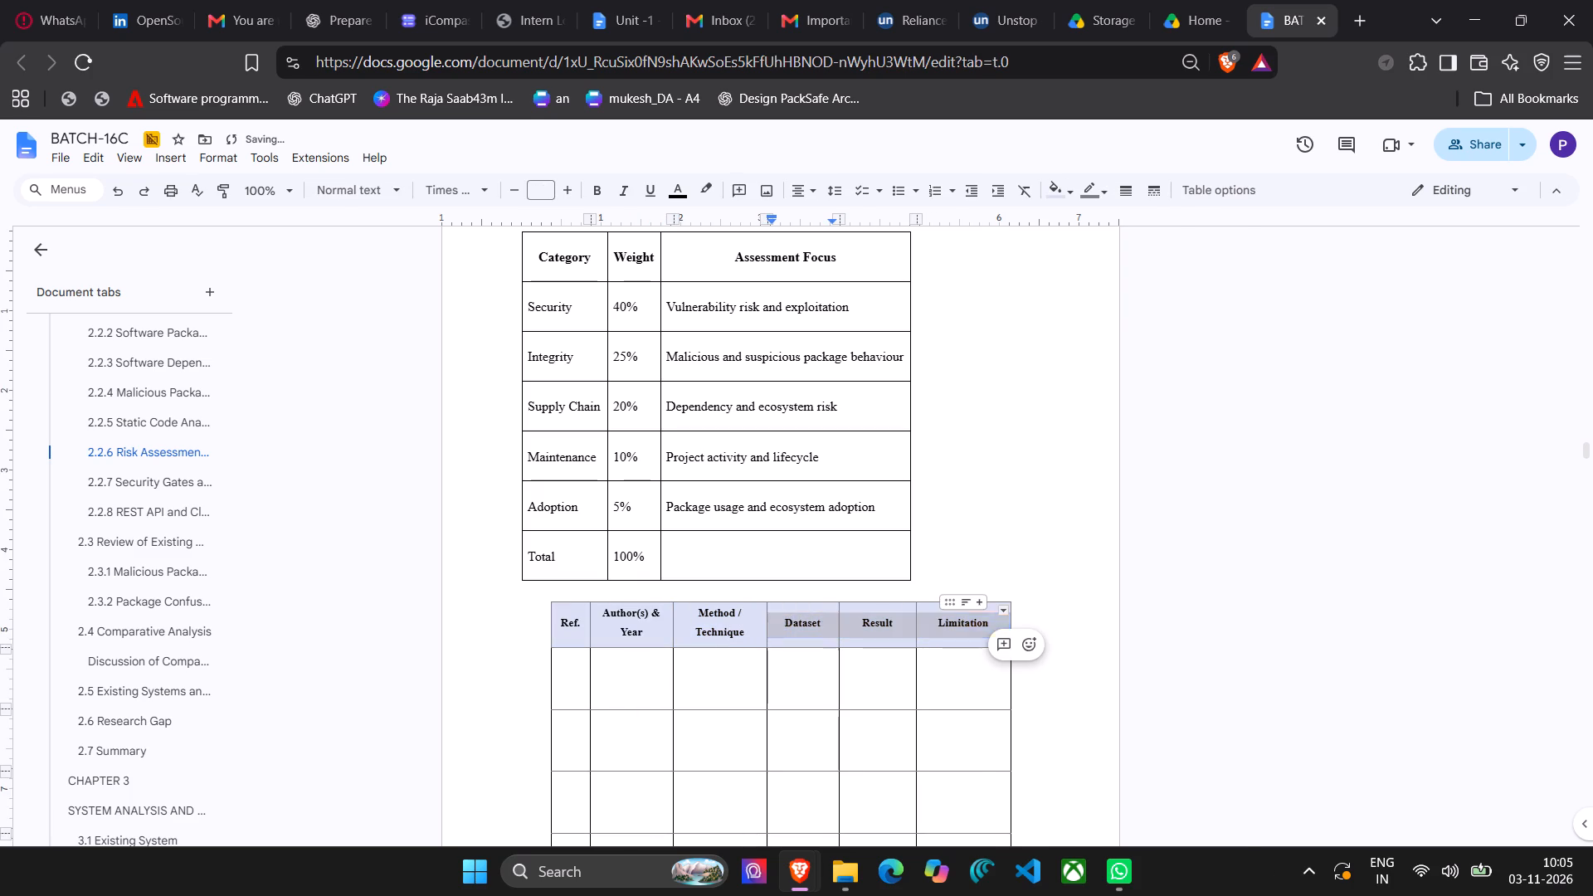
pyautogui.click(1016, 641)
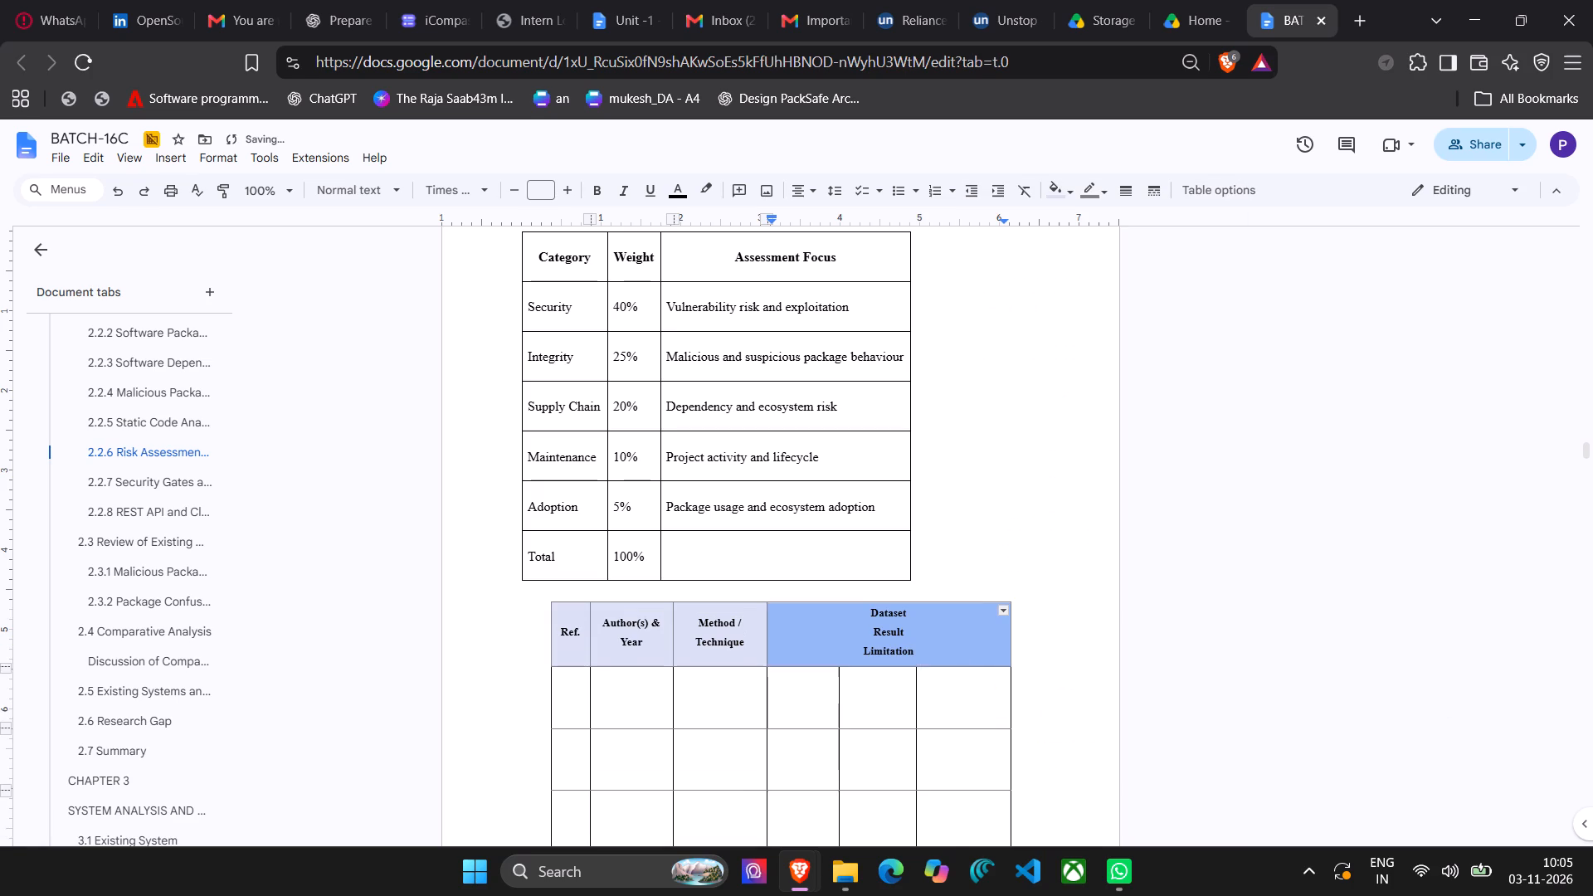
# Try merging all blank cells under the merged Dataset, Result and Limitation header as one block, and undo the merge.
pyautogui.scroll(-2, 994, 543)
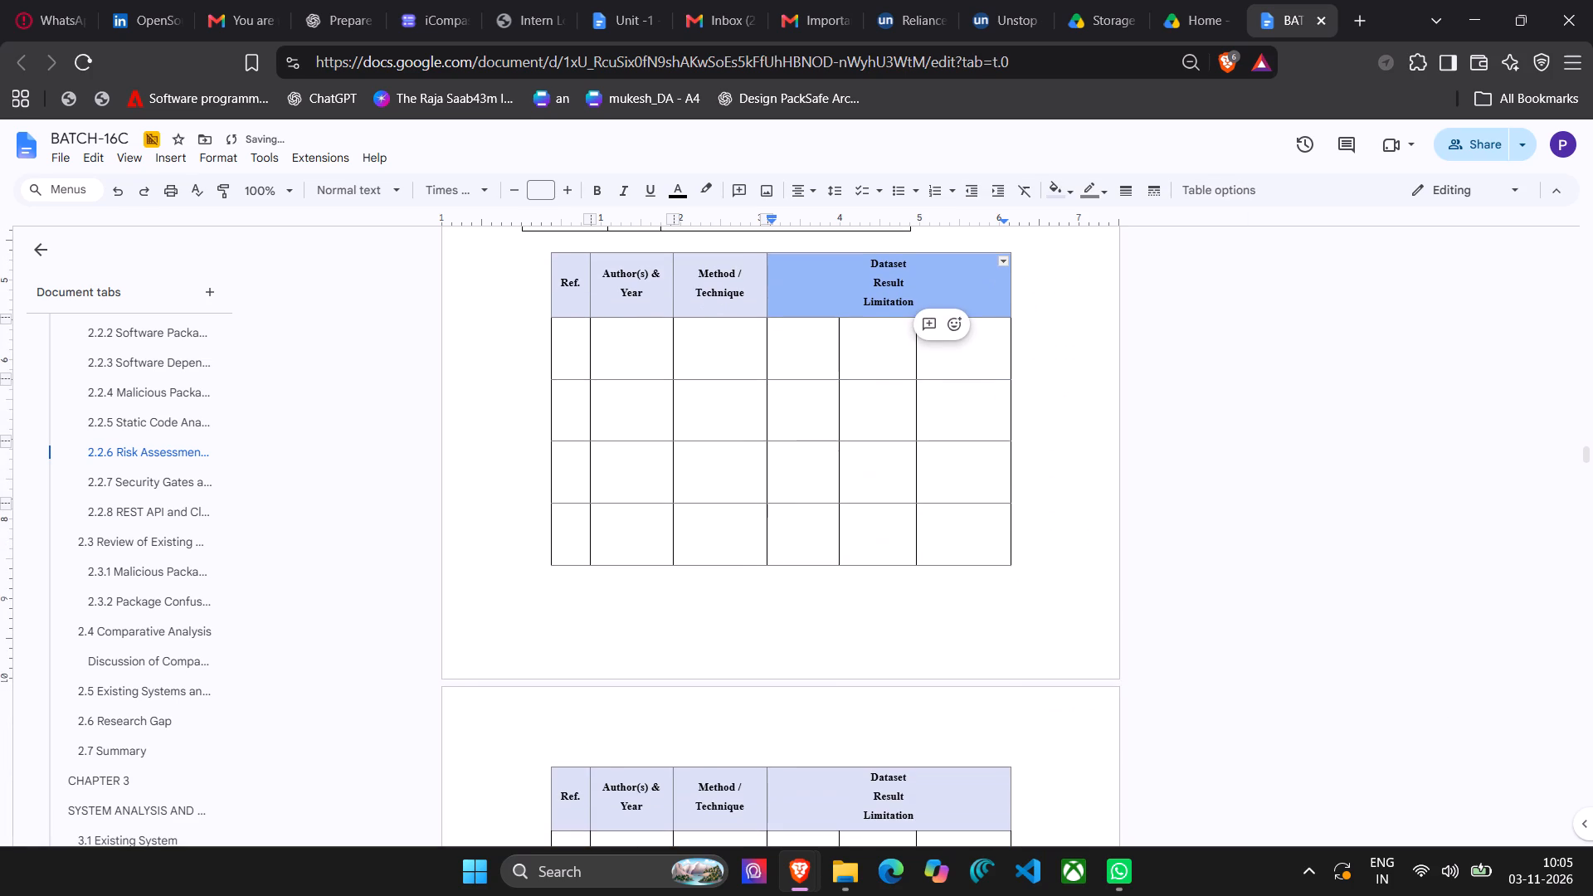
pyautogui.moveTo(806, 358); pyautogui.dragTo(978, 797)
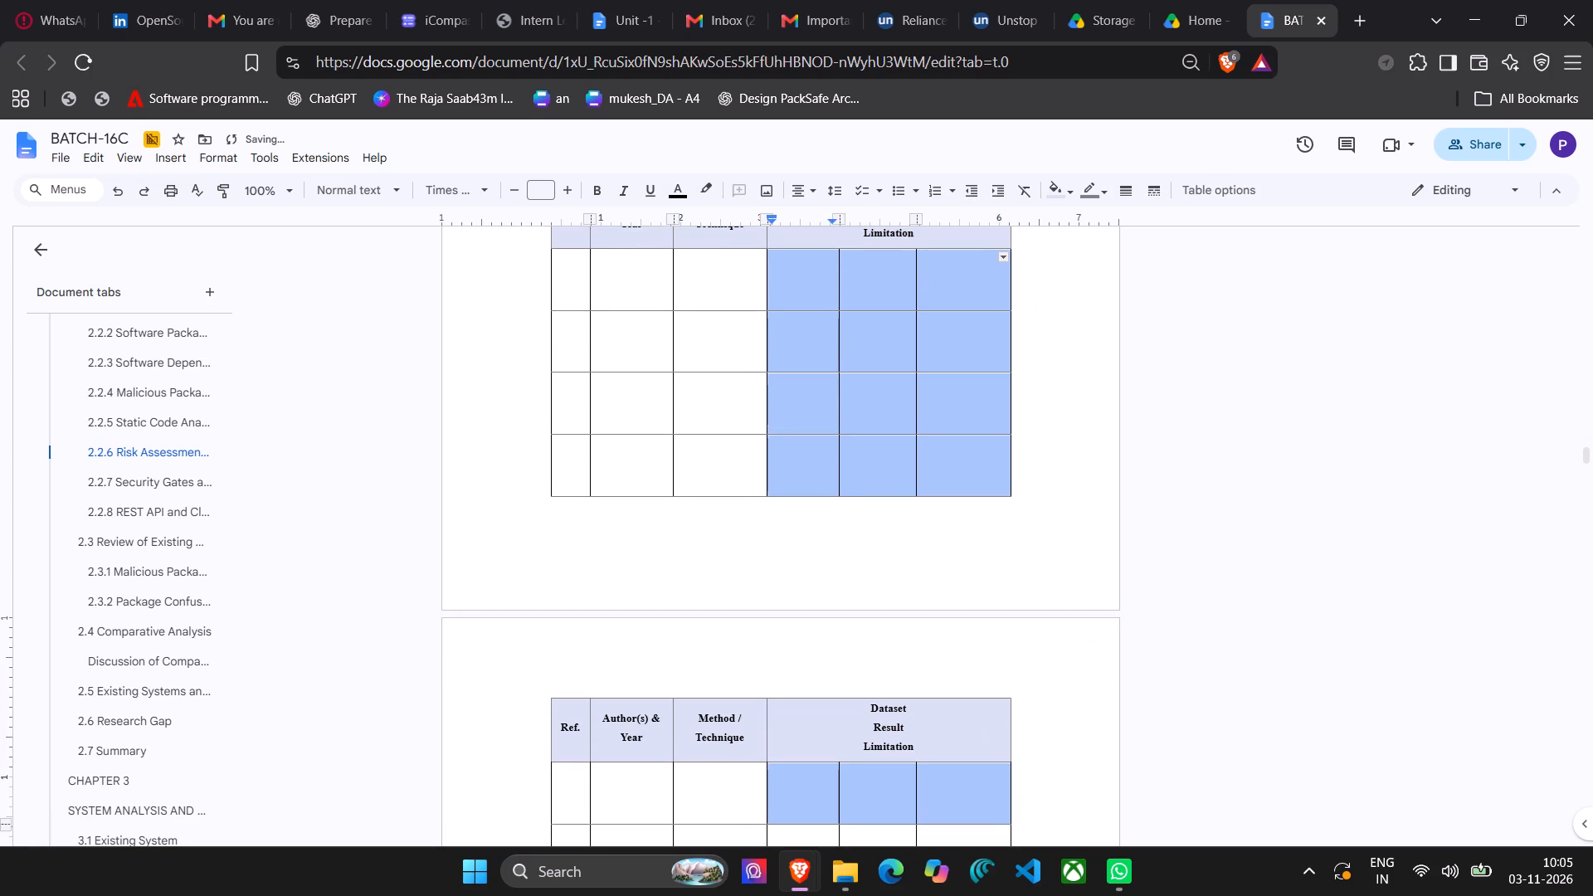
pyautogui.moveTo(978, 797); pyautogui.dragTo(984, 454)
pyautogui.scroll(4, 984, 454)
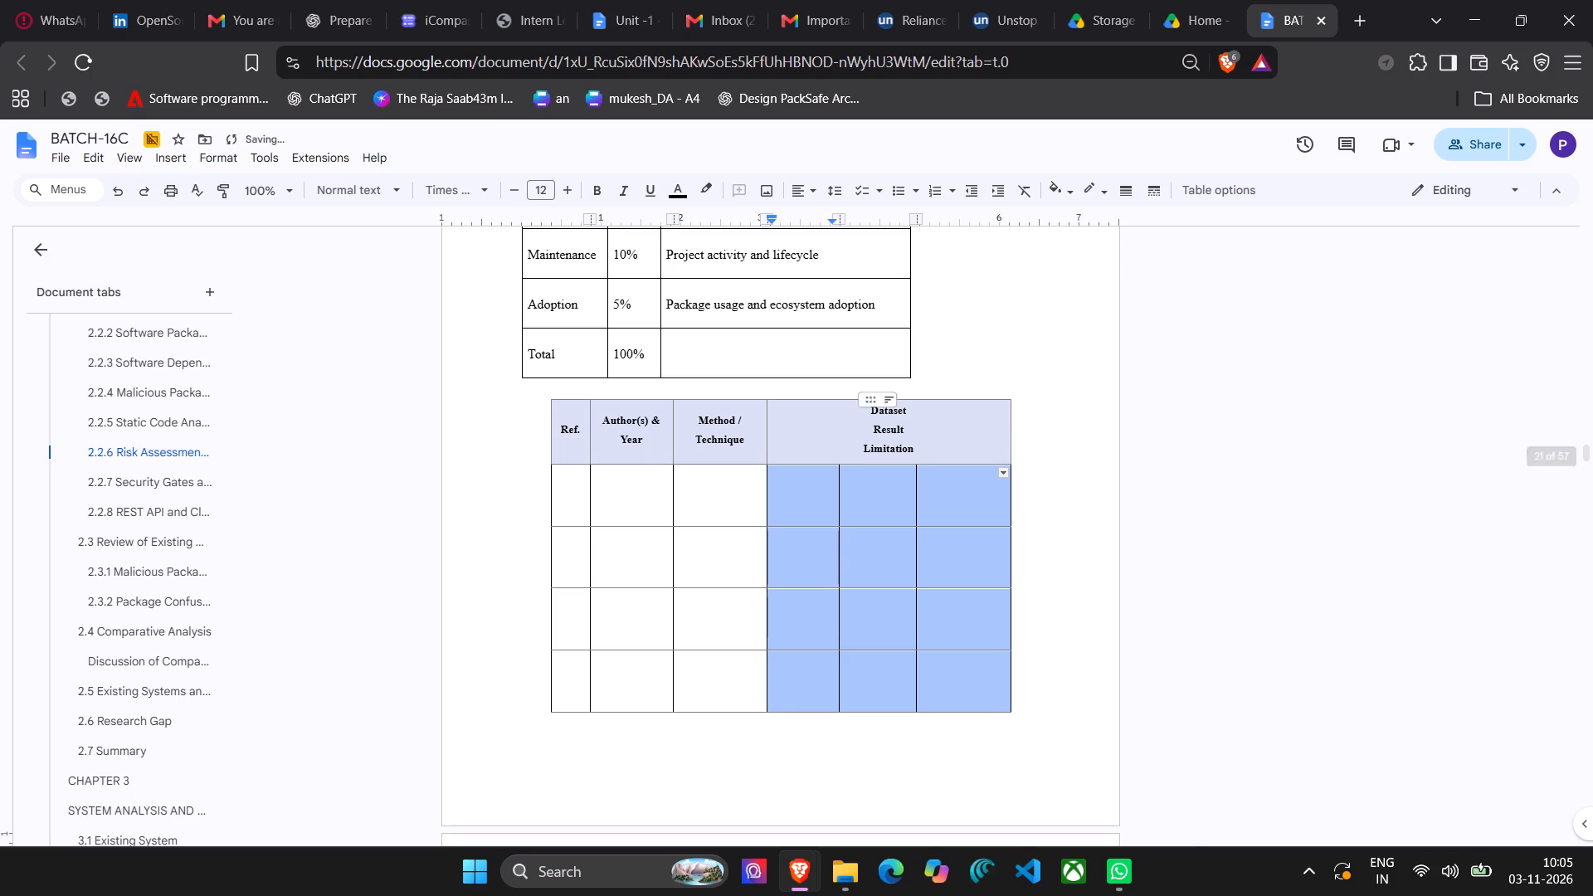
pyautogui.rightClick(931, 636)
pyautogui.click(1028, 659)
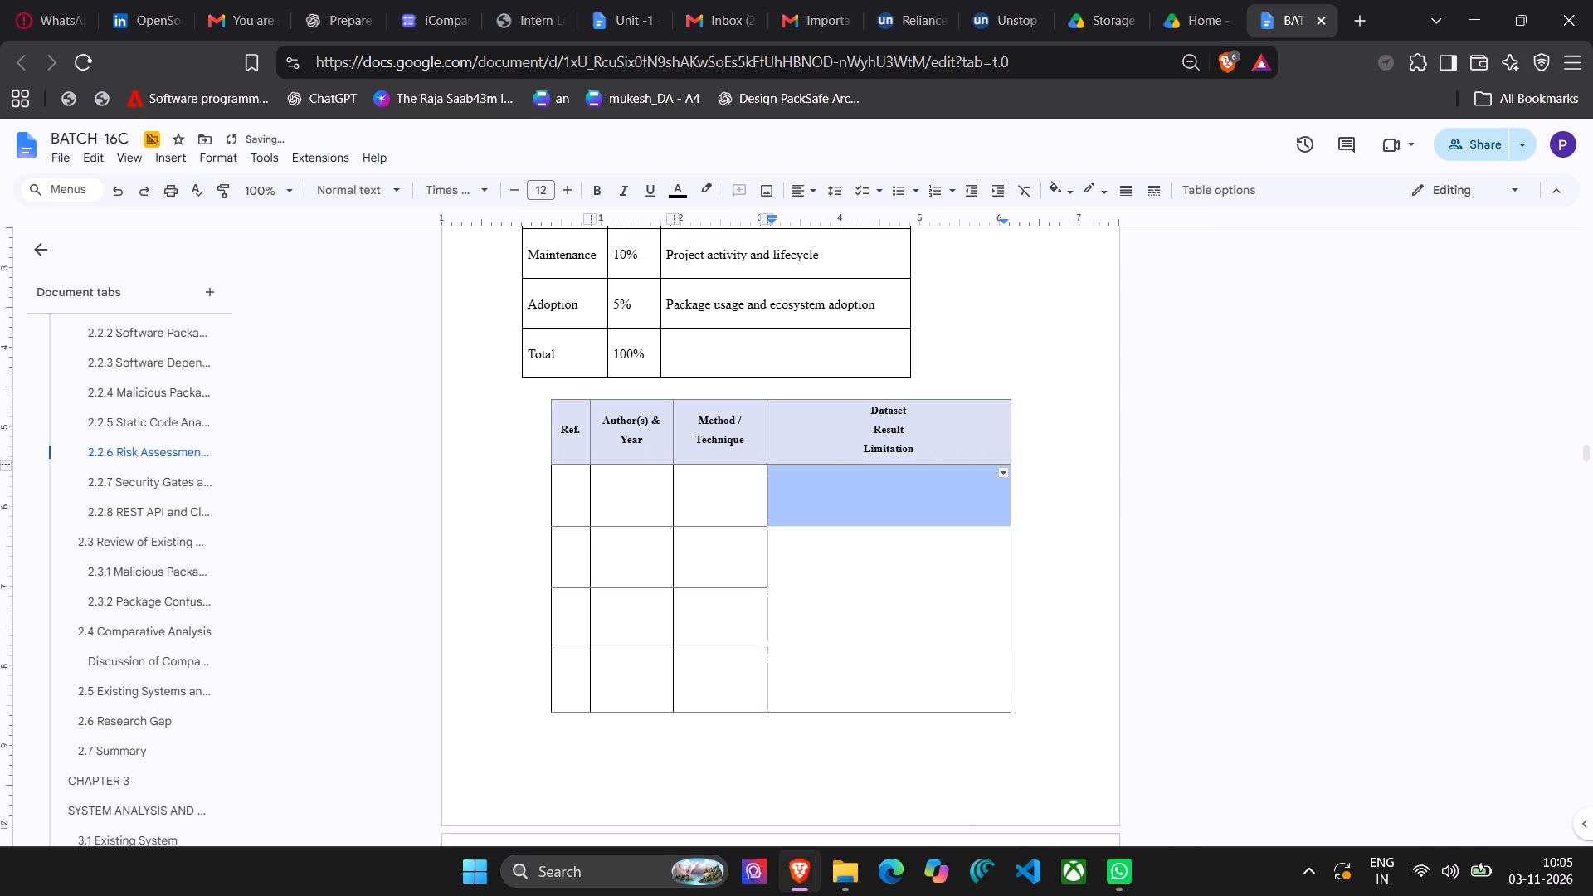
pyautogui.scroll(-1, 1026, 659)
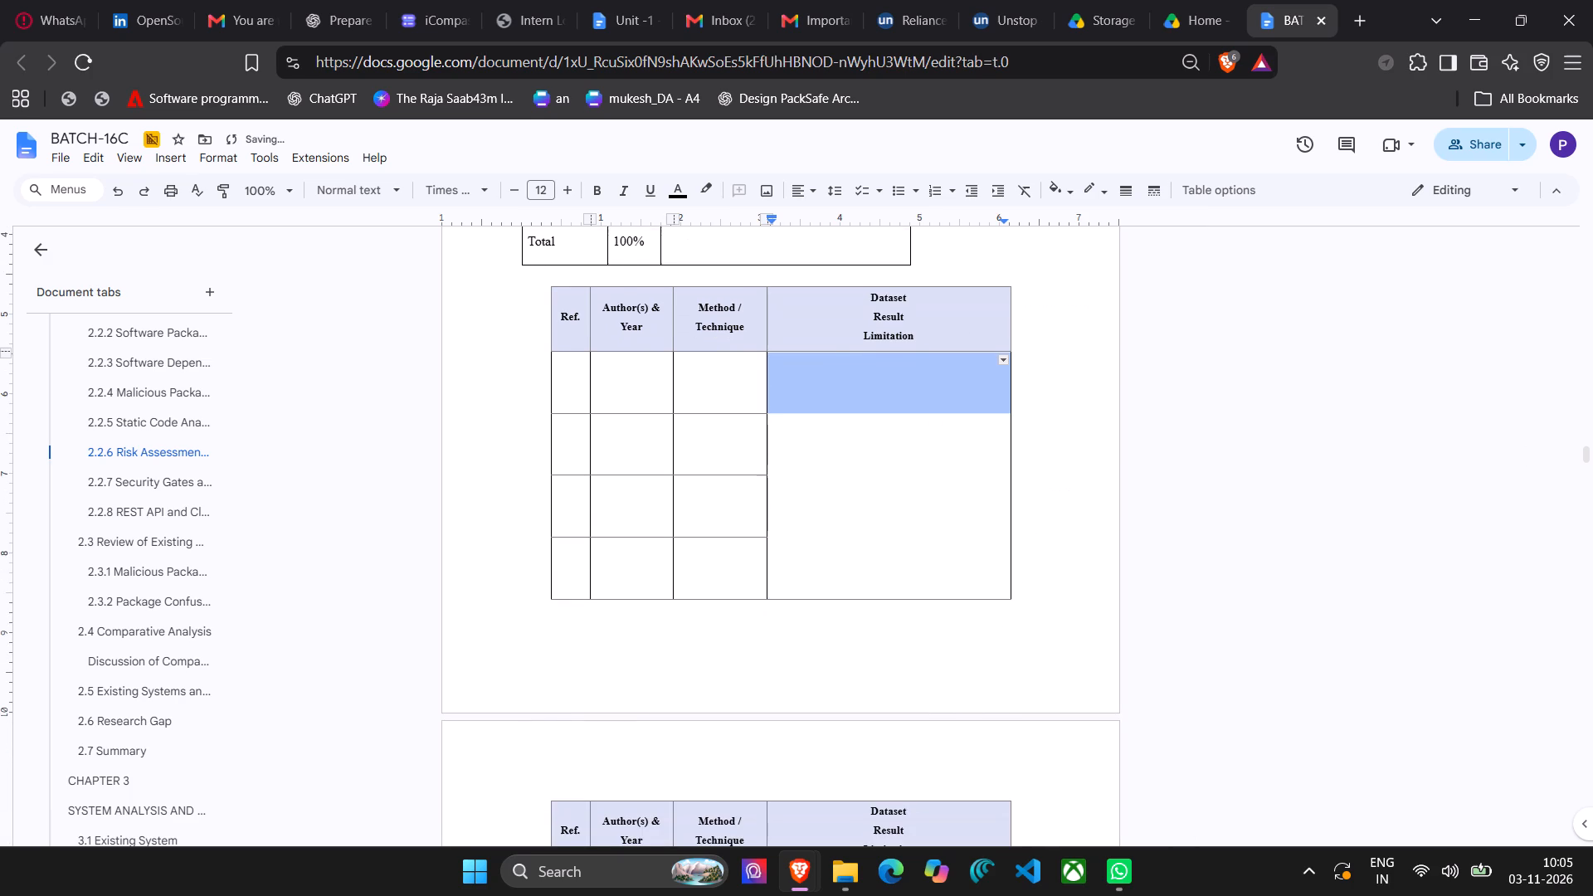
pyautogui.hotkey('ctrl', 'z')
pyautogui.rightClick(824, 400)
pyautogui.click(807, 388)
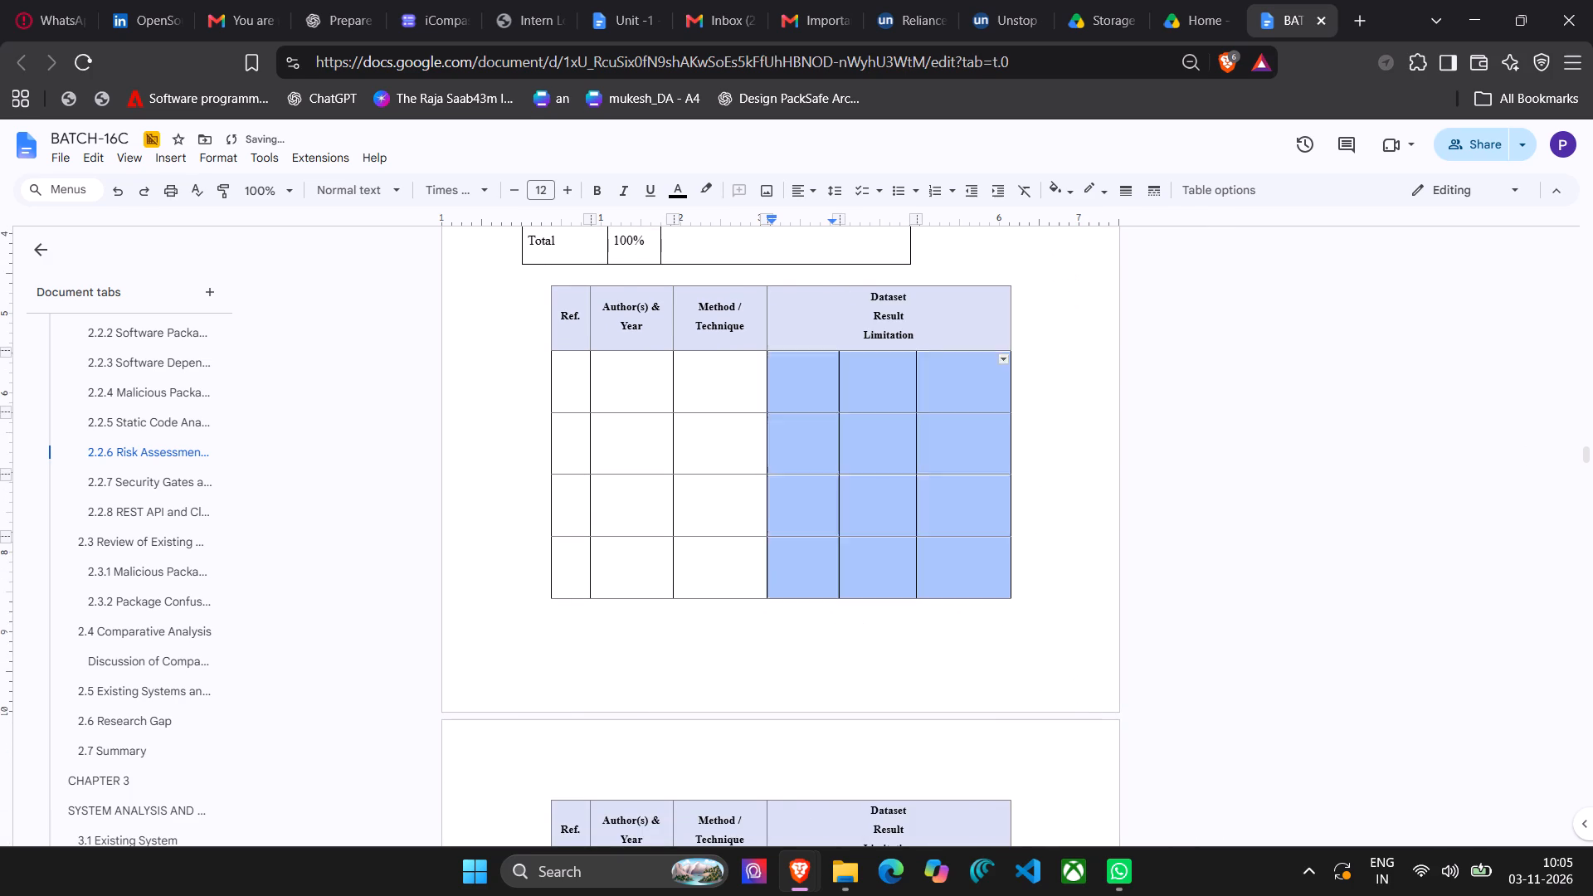
# Merge the three cells under the Dataset, Result and Limitation header separately in the first and second blank rows.
pyautogui.moveTo(806, 386); pyautogui.dragTo(968, 382)
pyautogui.rightClick(968, 382)
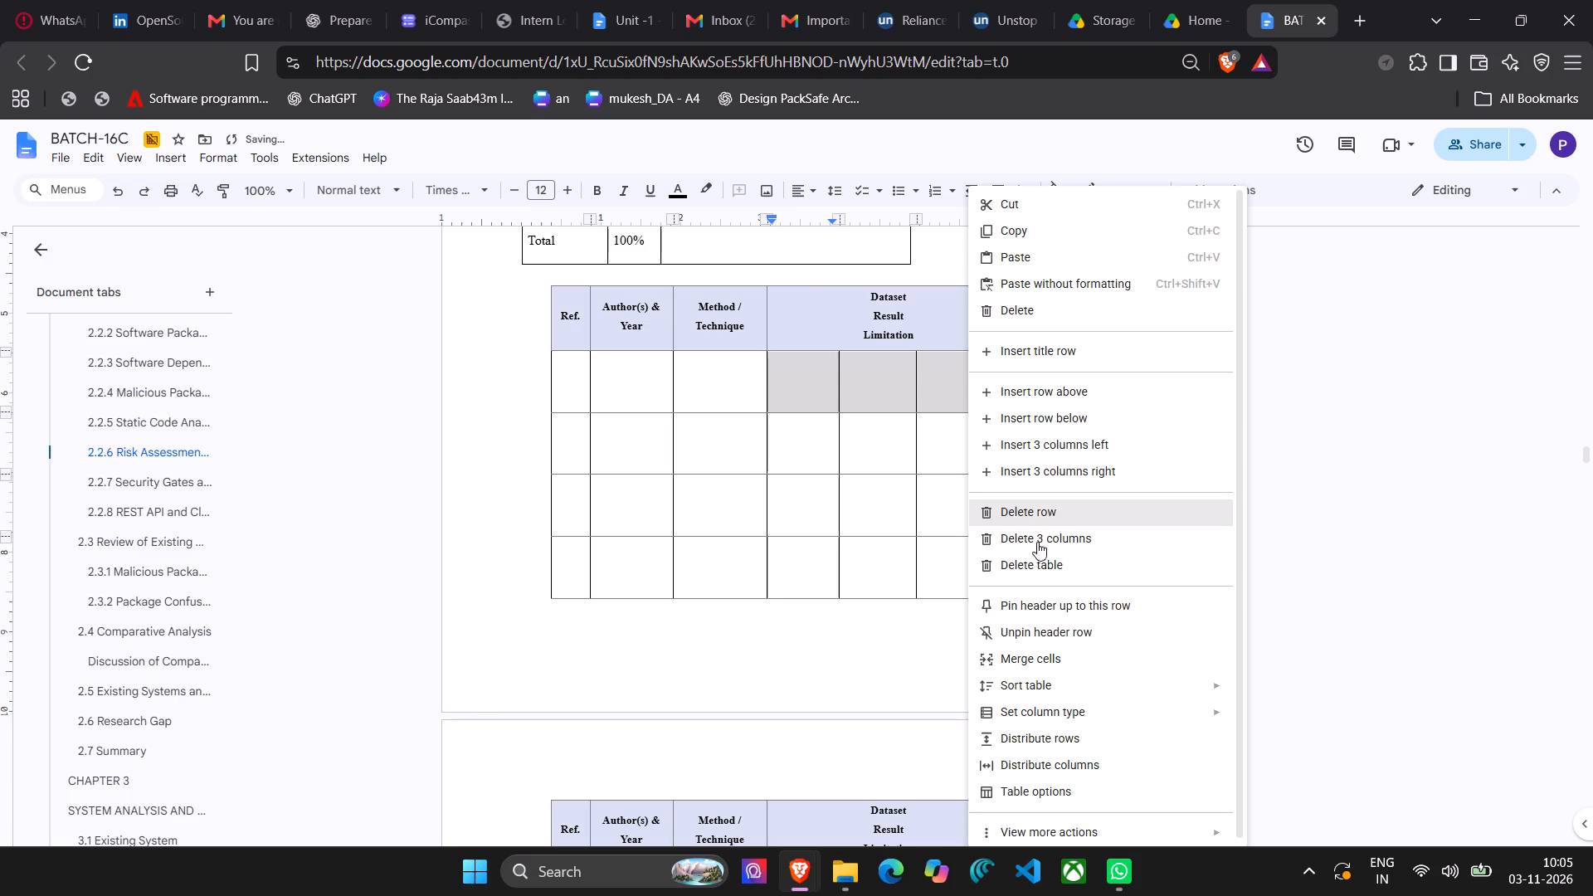
pyautogui.click(1033, 665)
pyautogui.moveTo(804, 444); pyautogui.dragTo(850, 441)
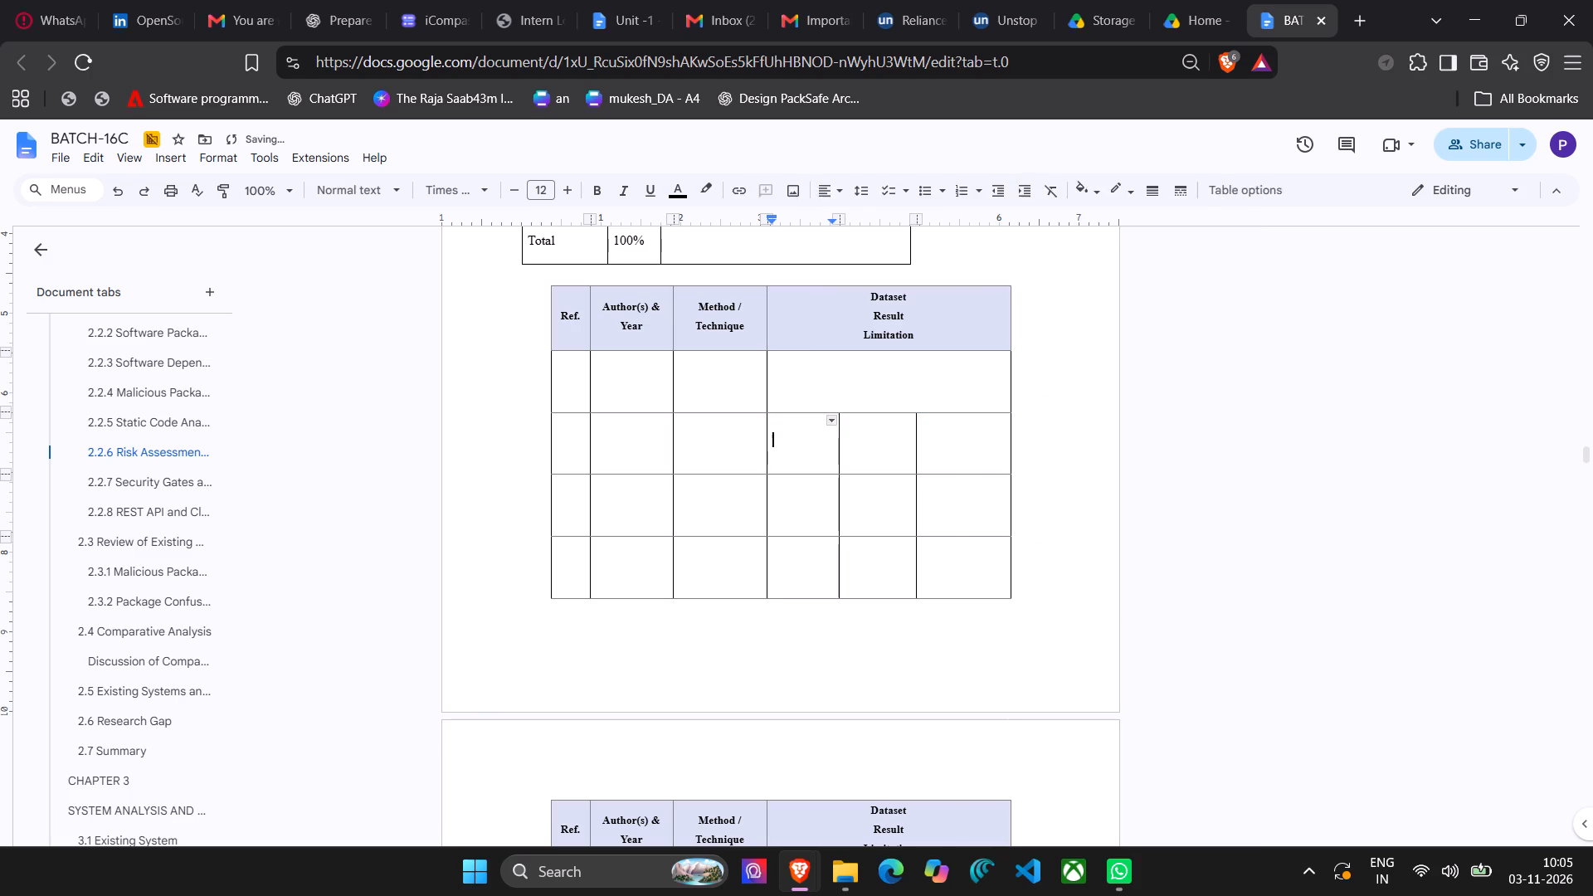
pyautogui.moveTo(850, 441); pyautogui.dragTo(952, 443)
pyautogui.rightClick(952, 443)
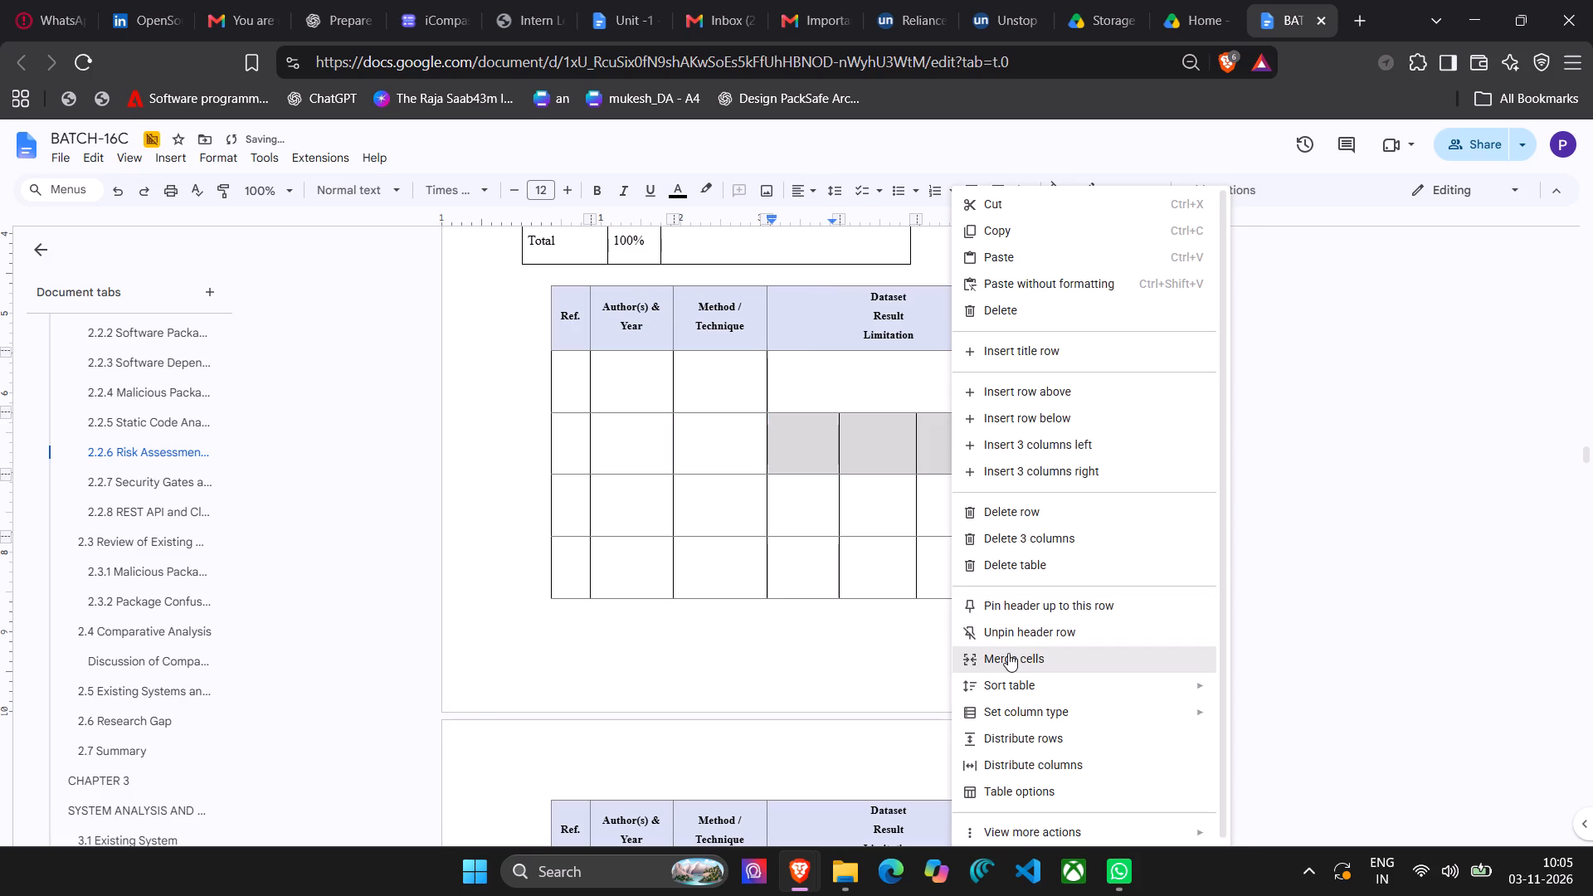
pyautogui.moveTo(1008, 653); pyautogui.dragTo(970, 660)
pyautogui.moveTo(970, 660); pyautogui.dragTo(971, 700)
pyautogui.click(996, 657)
# Merge the three cells under the Dataset, Result and Limitation header in the third blank row.
pyautogui.moveTo(817, 509); pyautogui.dragTo(953, 505)
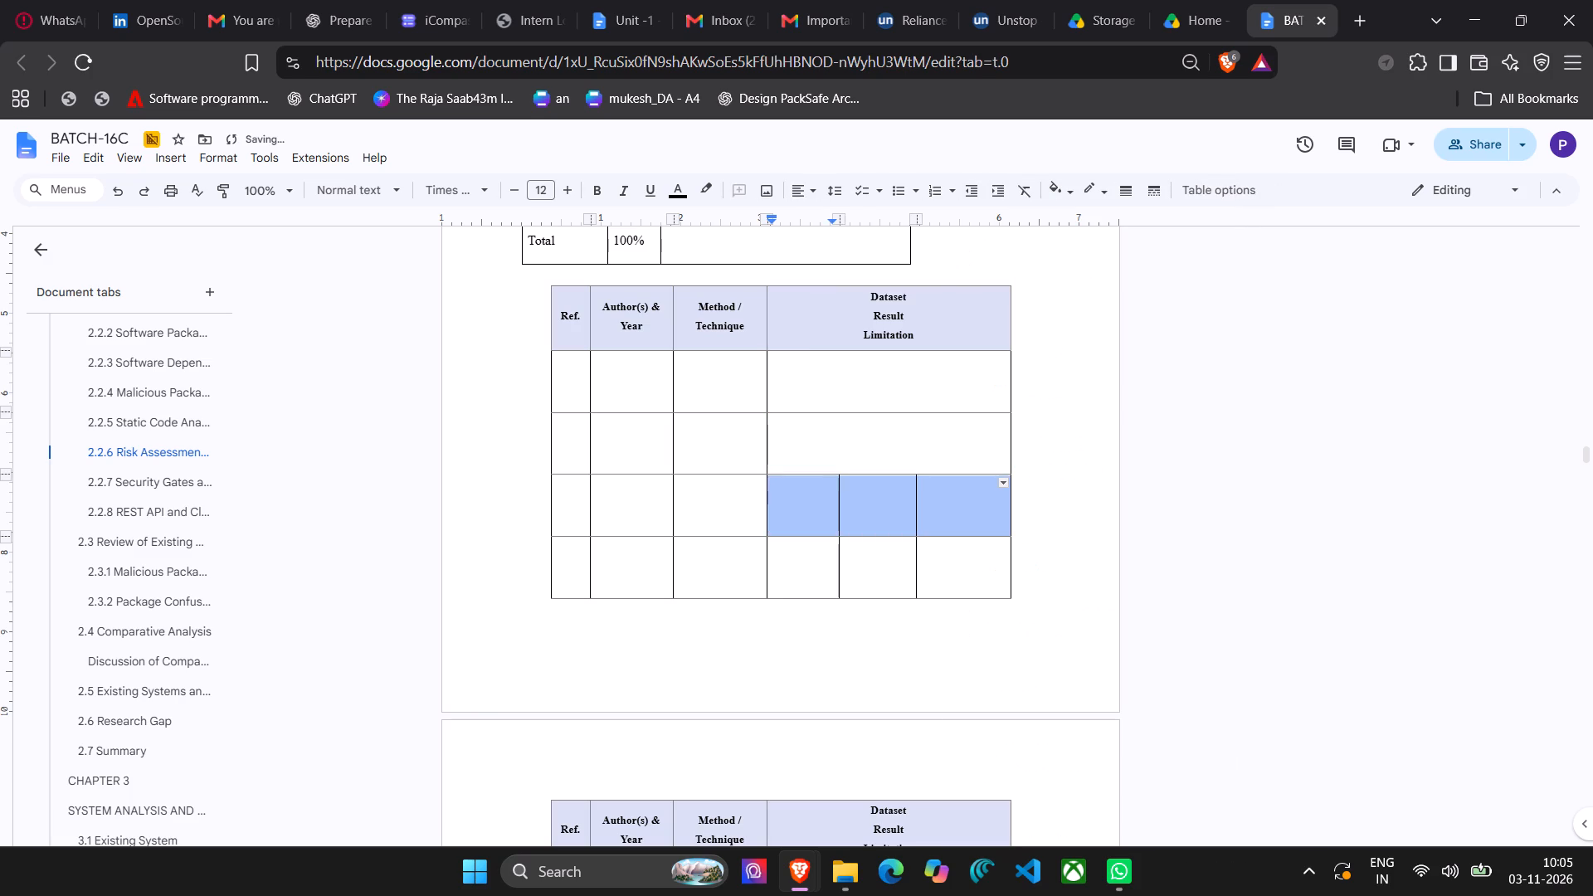
pyautogui.moveTo(953, 505); pyautogui.dragTo(967, 510)
pyautogui.rightClick(967, 510)
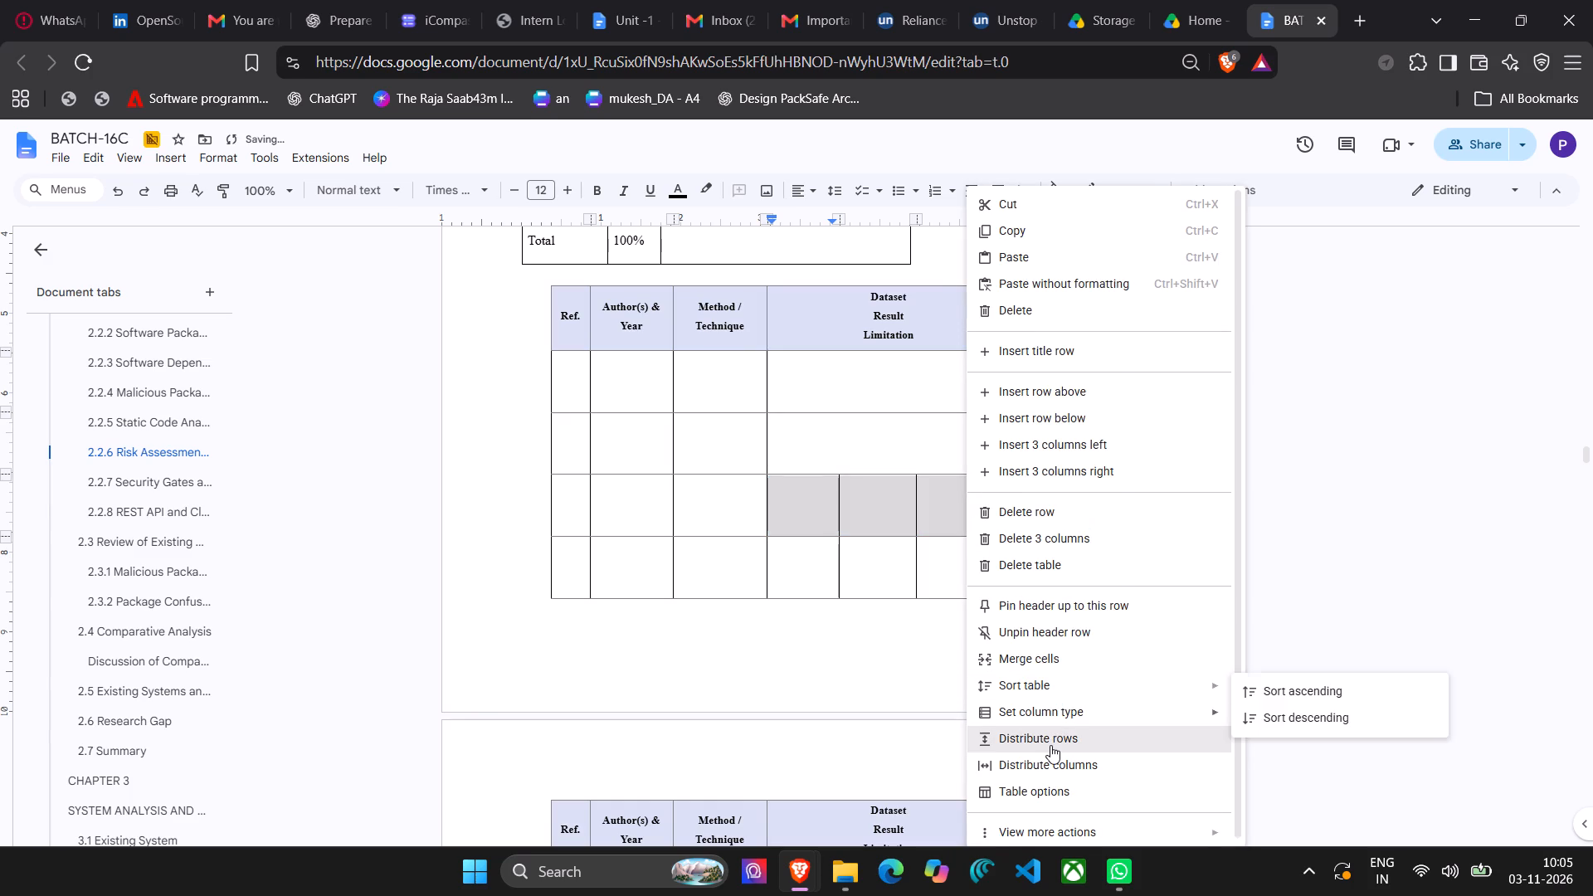
pyautogui.scroll(-1, 1050, 745)
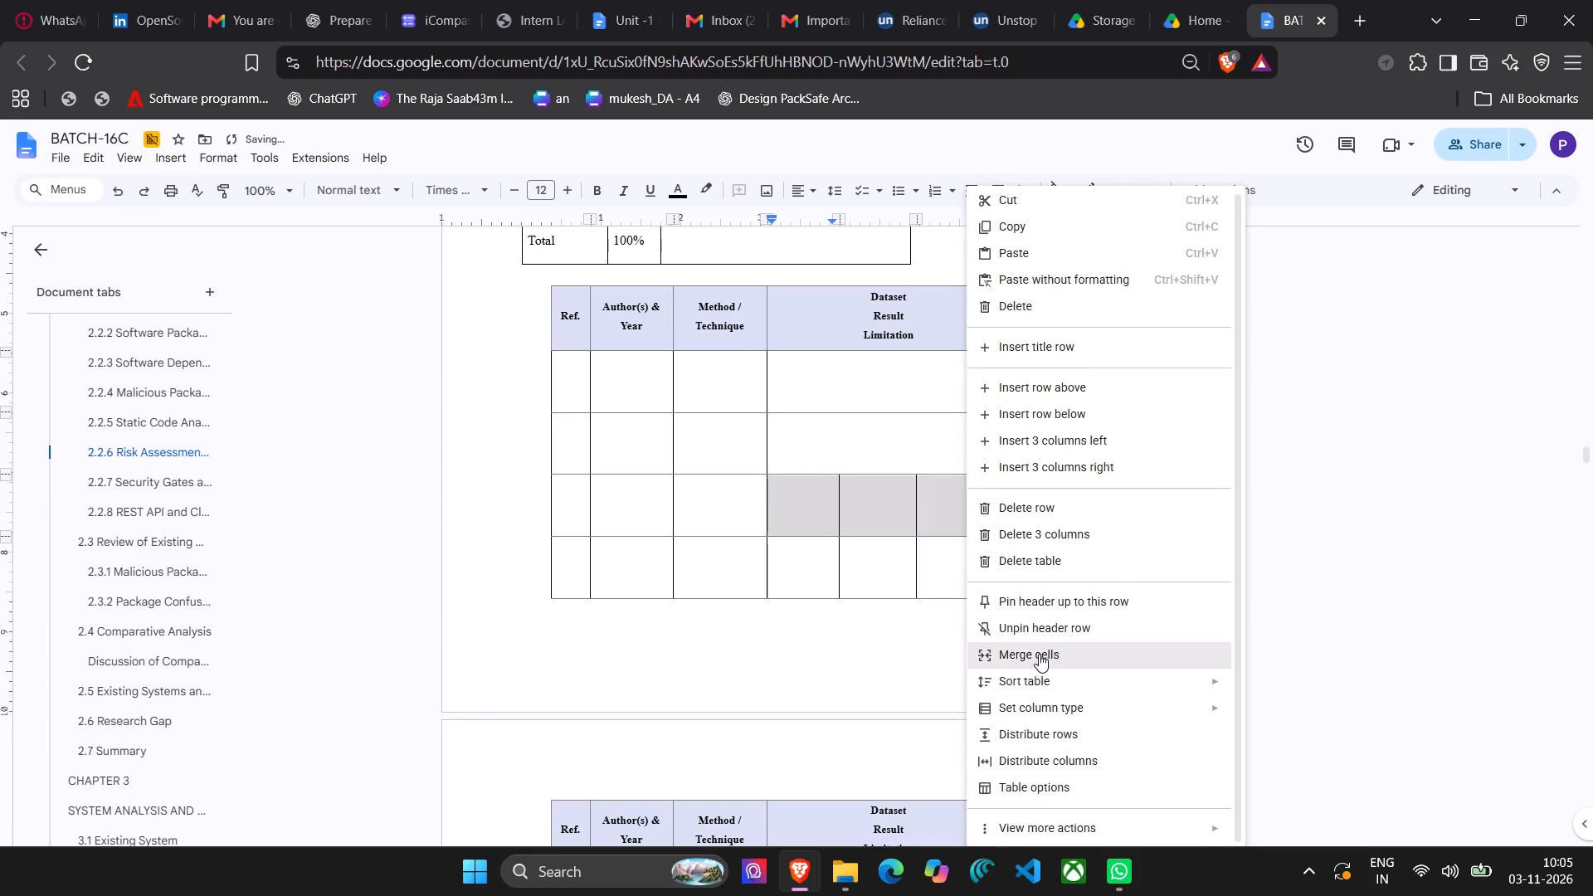
pyautogui.click(1040, 654)
# Merge the three cells under the Dataset, Result and Limitation header separately in each of the last two blank rows.
pyautogui.scroll(-4, 940, 555)
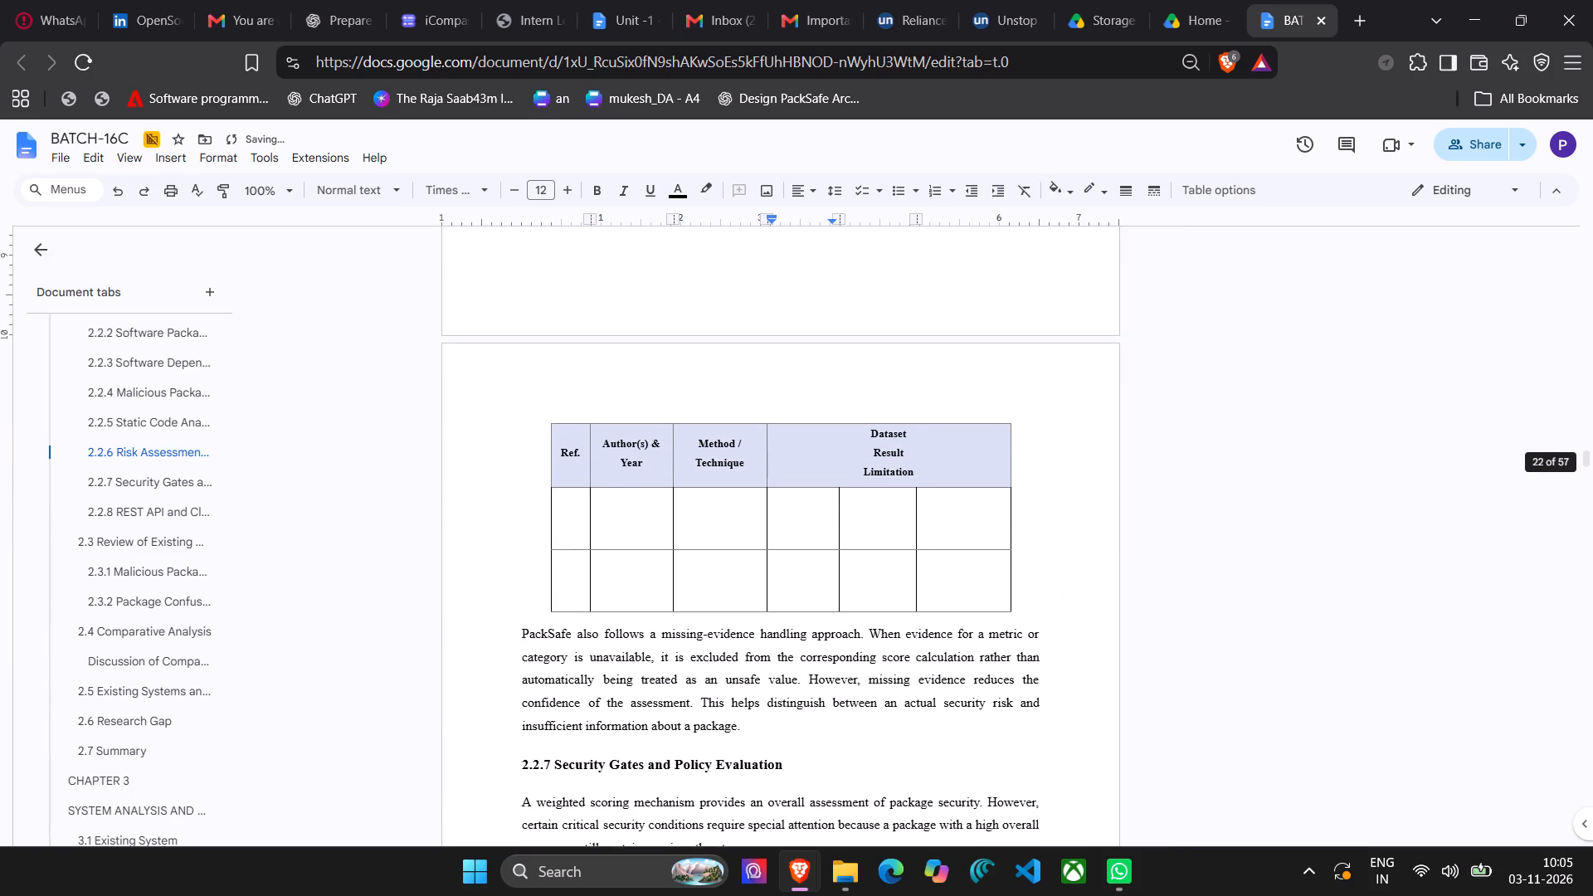
pyautogui.moveTo(789, 510); pyautogui.dragTo(957, 526)
pyautogui.rightClick(957, 526)
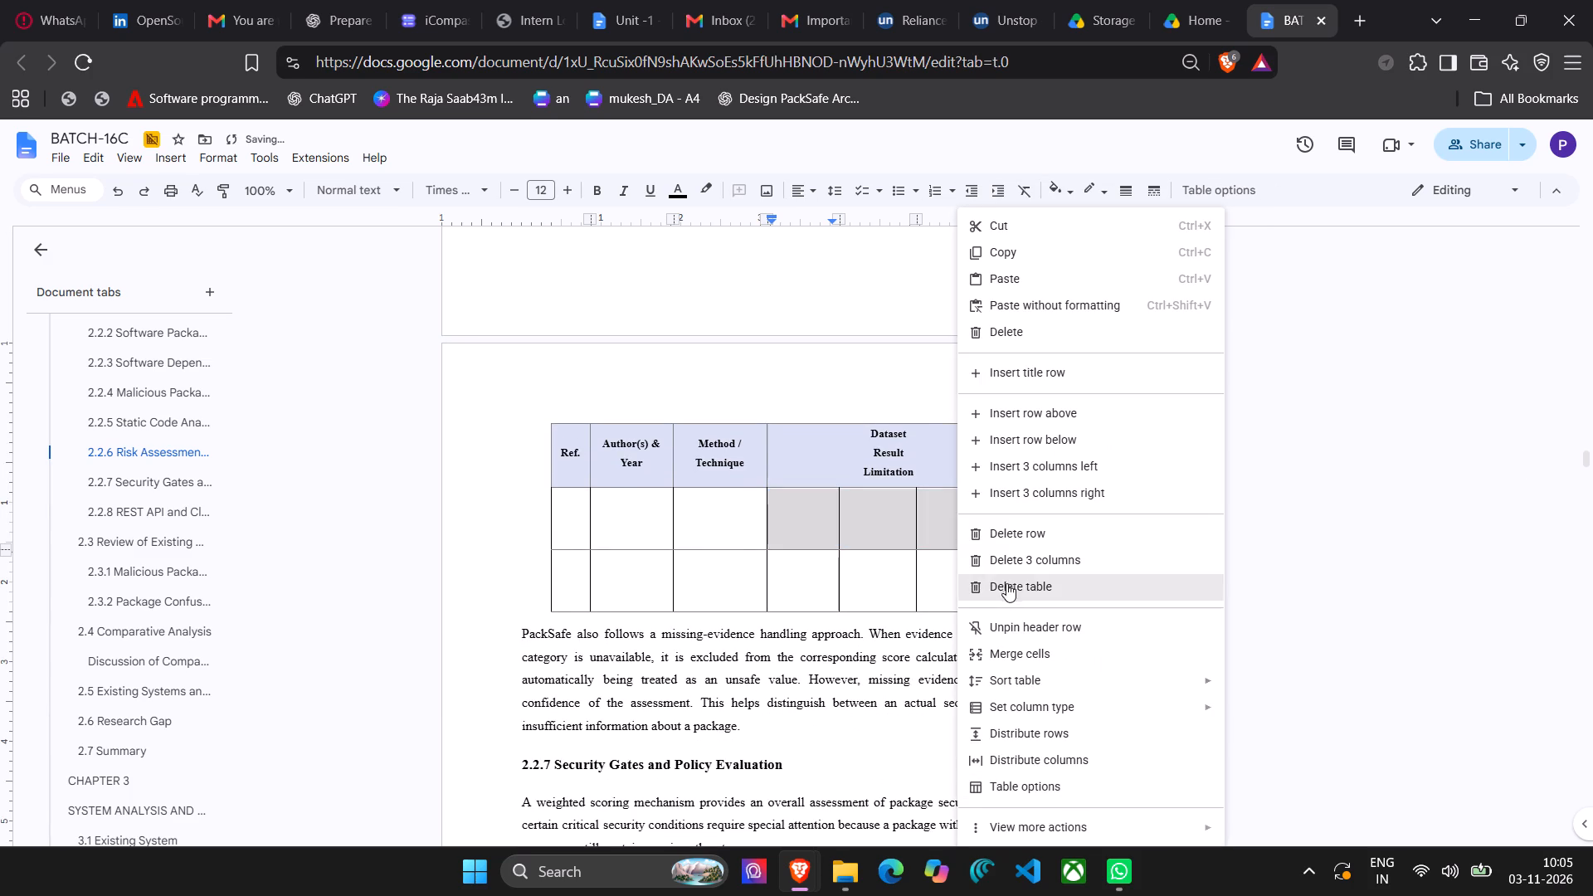
pyautogui.click(1004, 658)
pyautogui.moveTo(774, 591); pyautogui.dragTo(999, 587)
pyautogui.rightClick(999, 587)
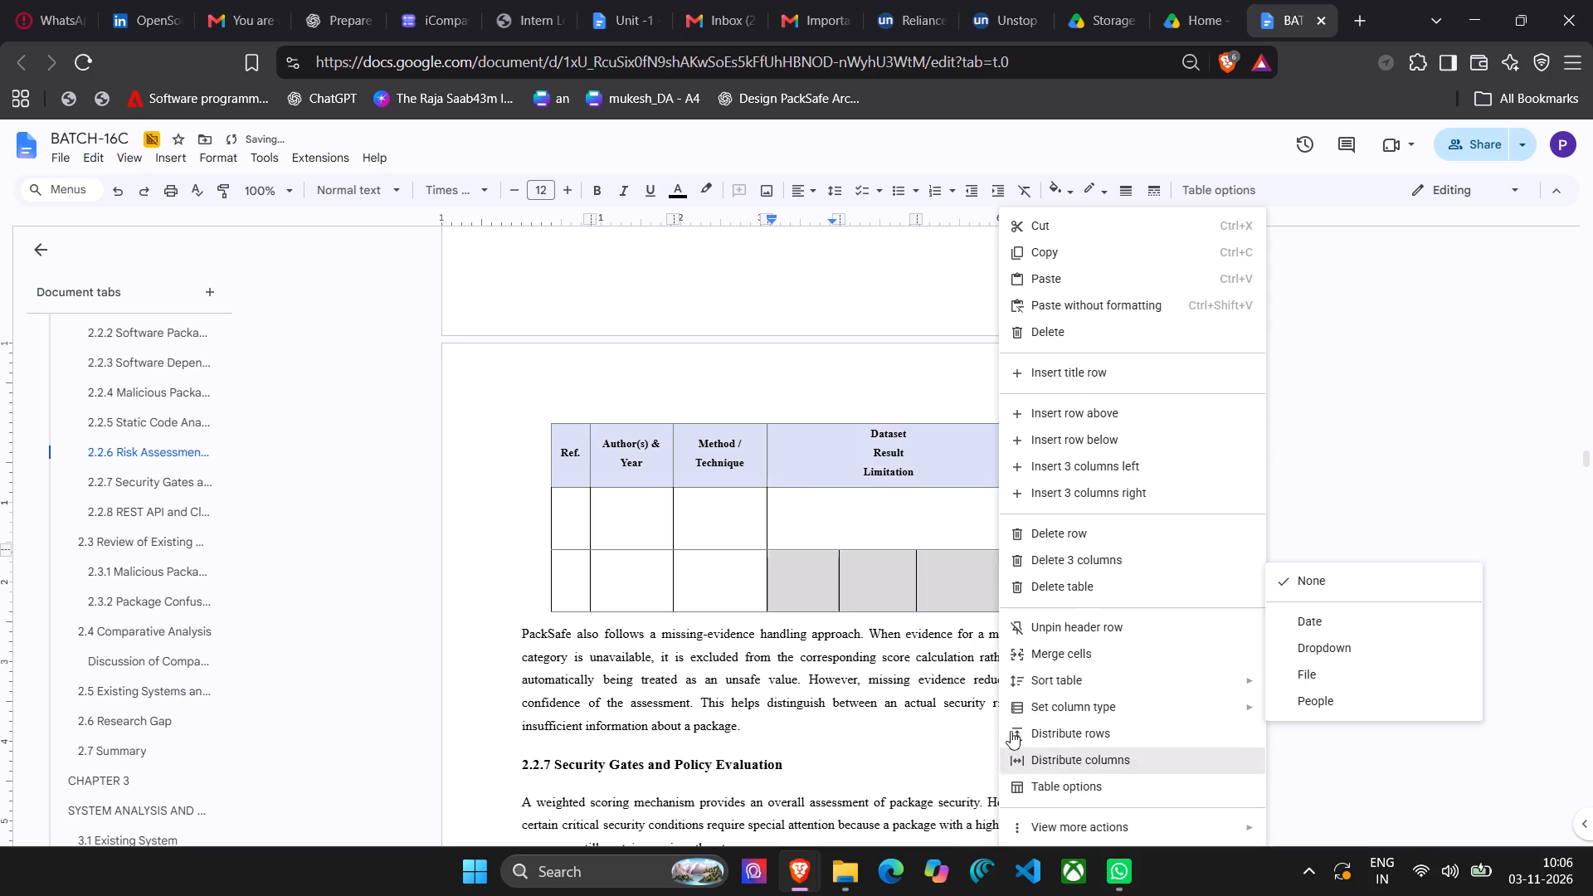
pyautogui.scroll(1, 1070, 378)
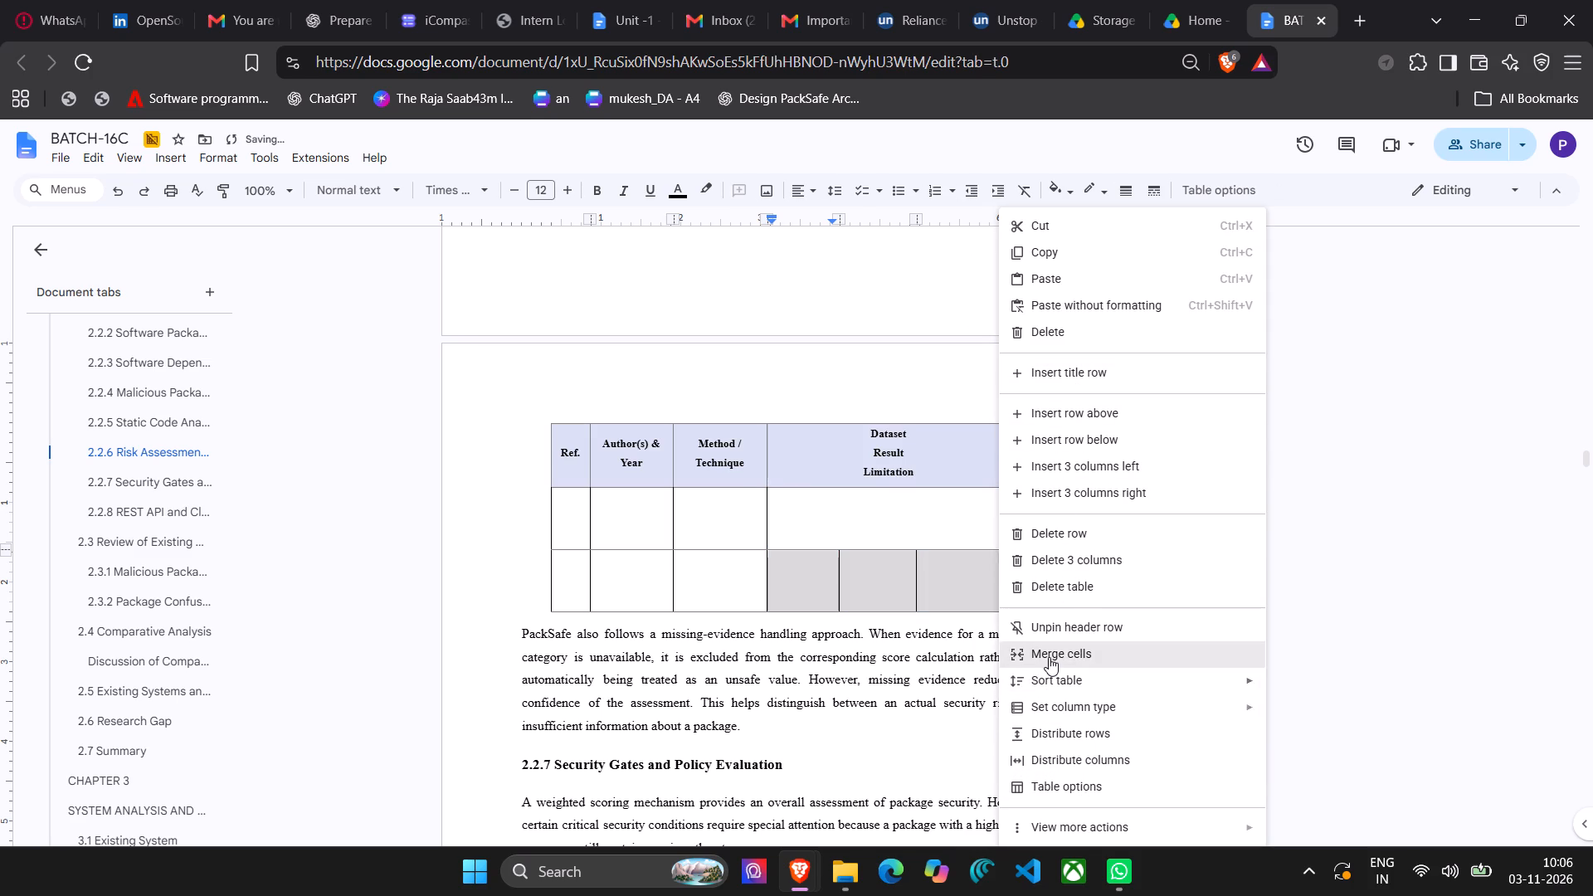
pyautogui.click(1051, 657)
# Merge the cells under Ref. and Author(s) & Year separately in each of the last two blank rows.
pyautogui.moveTo(652, 582); pyautogui.dragTo(583, 577)
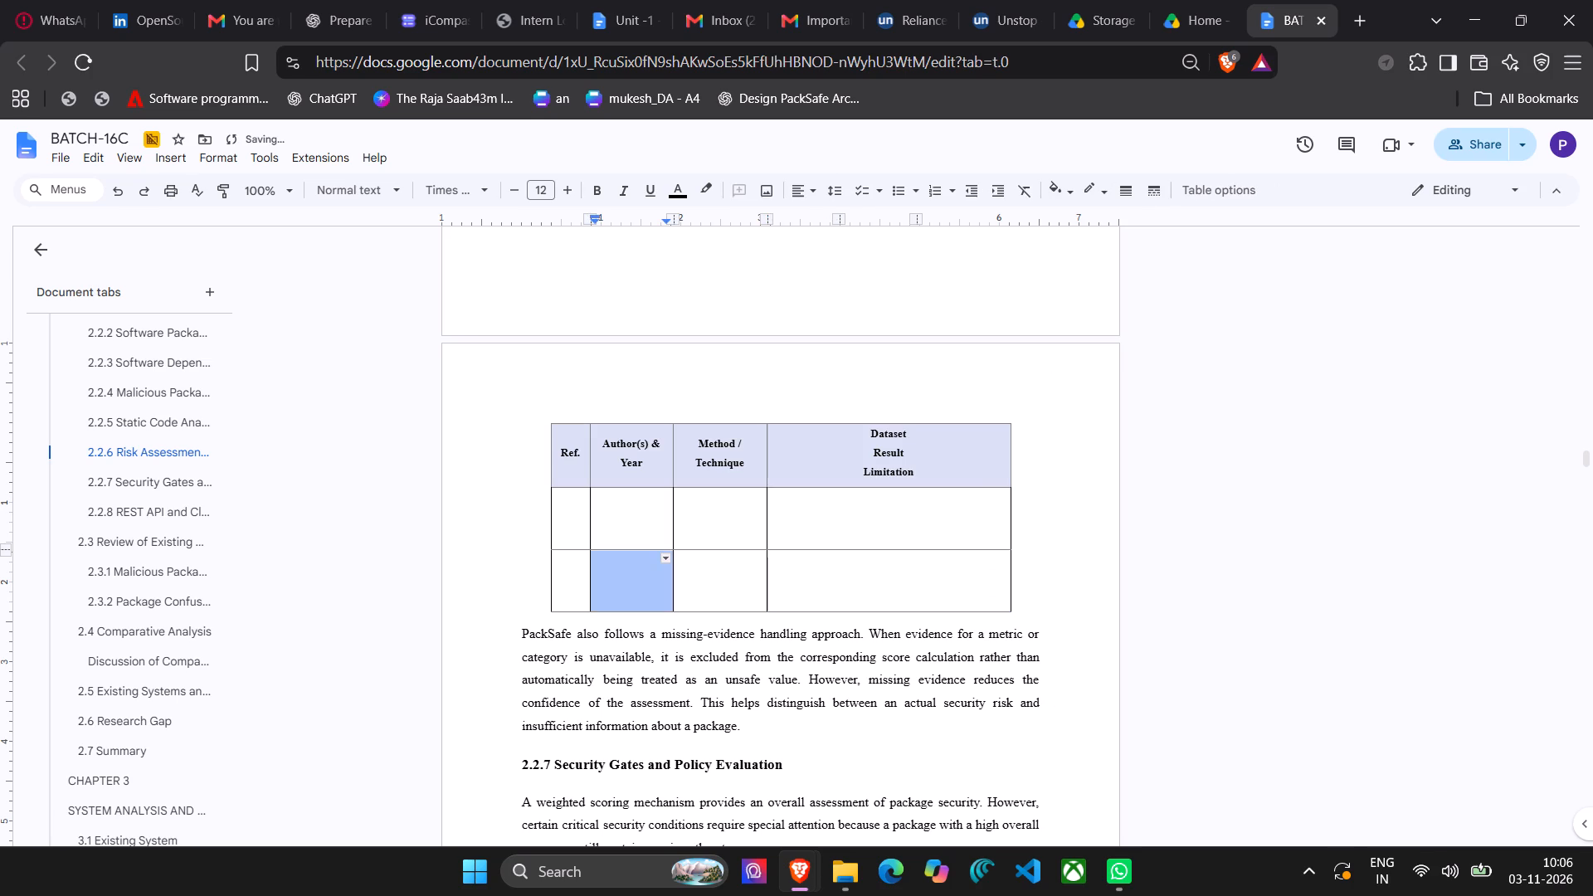
pyautogui.moveTo(583, 577); pyautogui.dragTo(582, 581)
pyautogui.rightClick(582, 581)
pyautogui.click(655, 664)
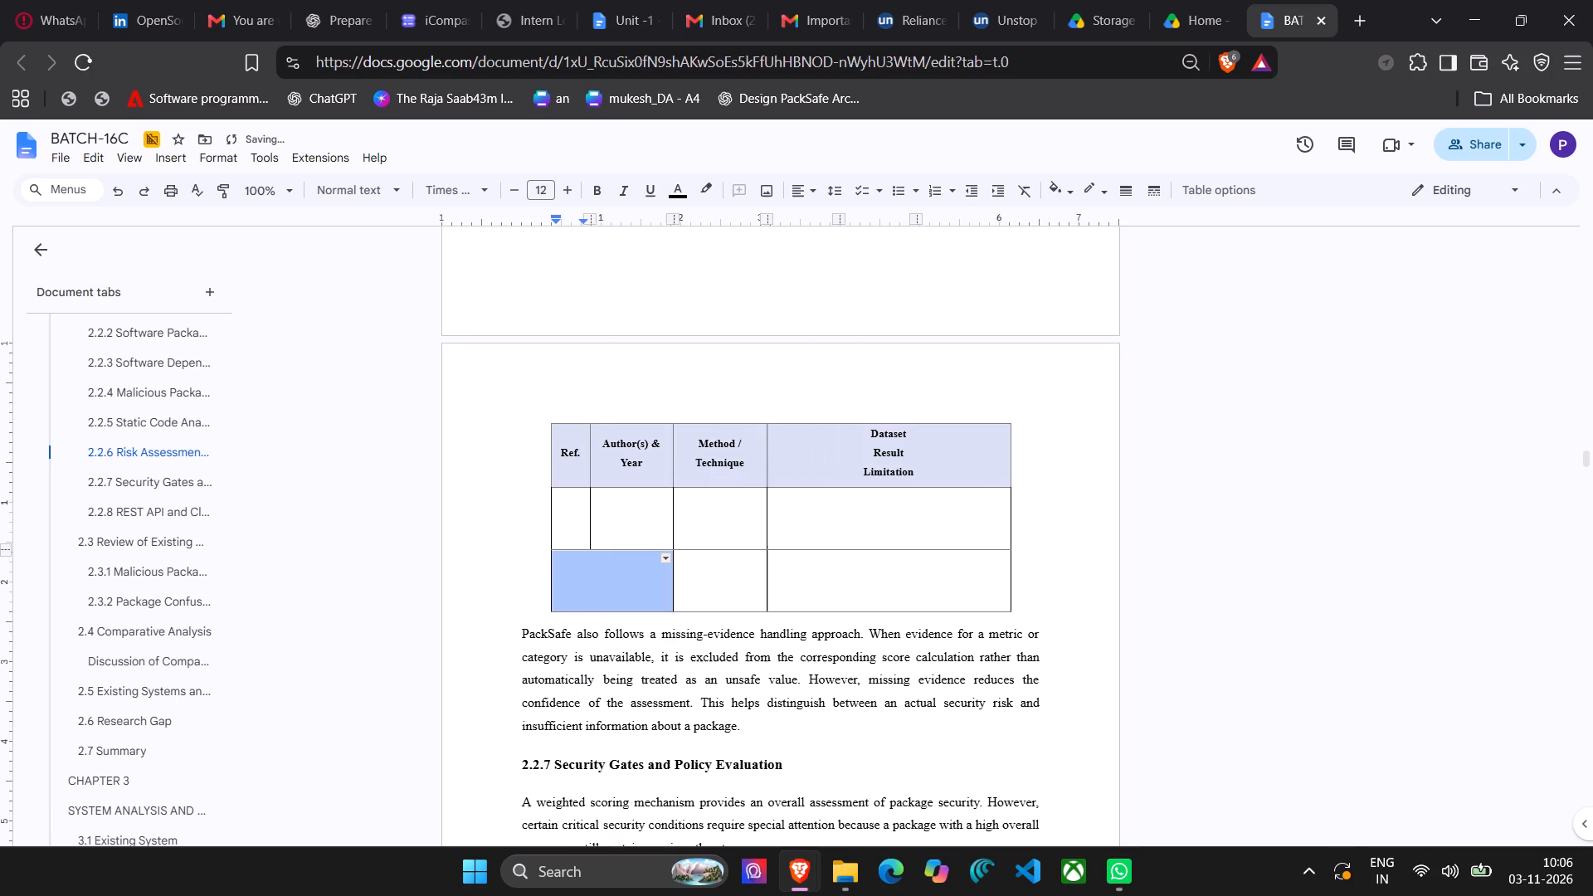
pyautogui.moveTo(638, 537); pyautogui.dragTo(576, 533)
pyautogui.rightClick(576, 533)
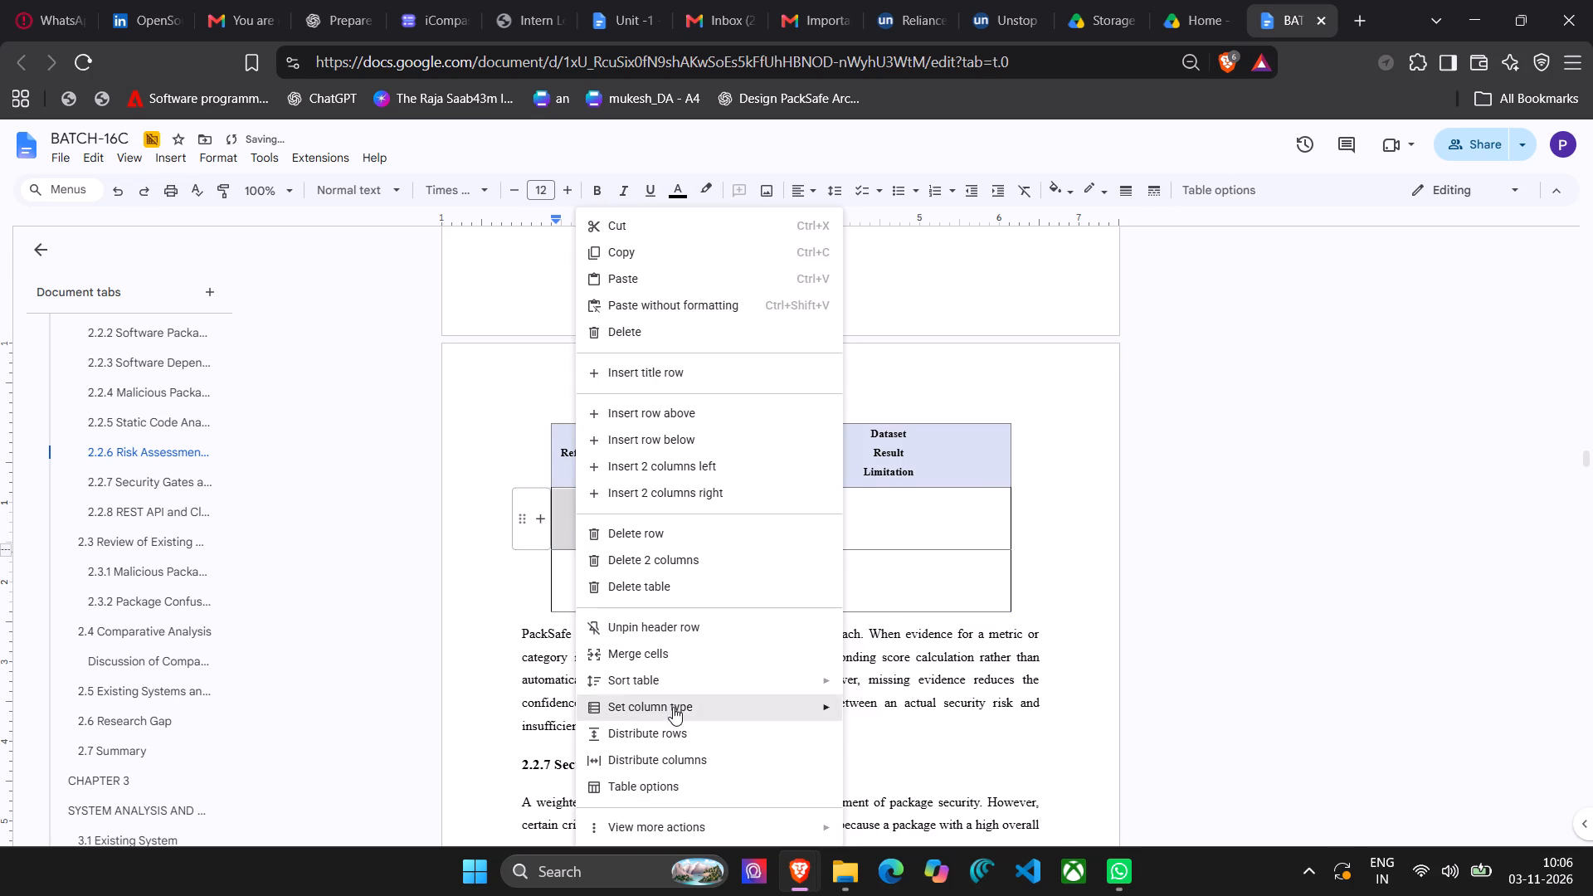
pyautogui.click(660, 655)
pyautogui.moveTo(648, 478); pyautogui.dragTo(563, 465)
pyautogui.moveTo(560, 450); pyautogui.dragTo(660, 453)
pyautogui.click(660, 453)
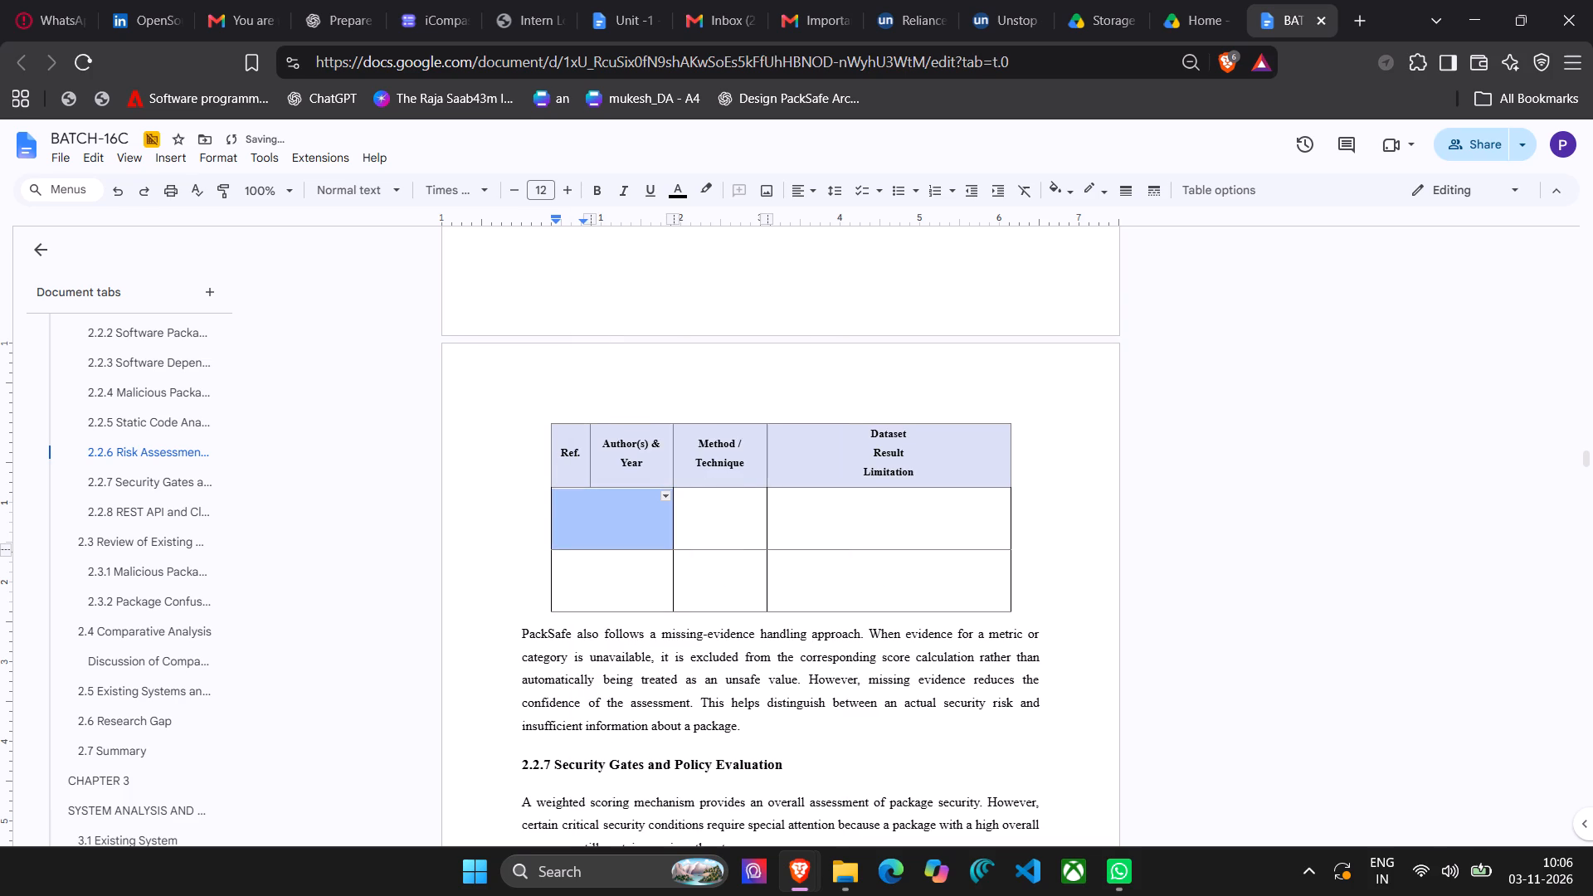
pyautogui.click(621, 341)
pyautogui.moveTo(650, 558); pyautogui.dragTo(561, 551)
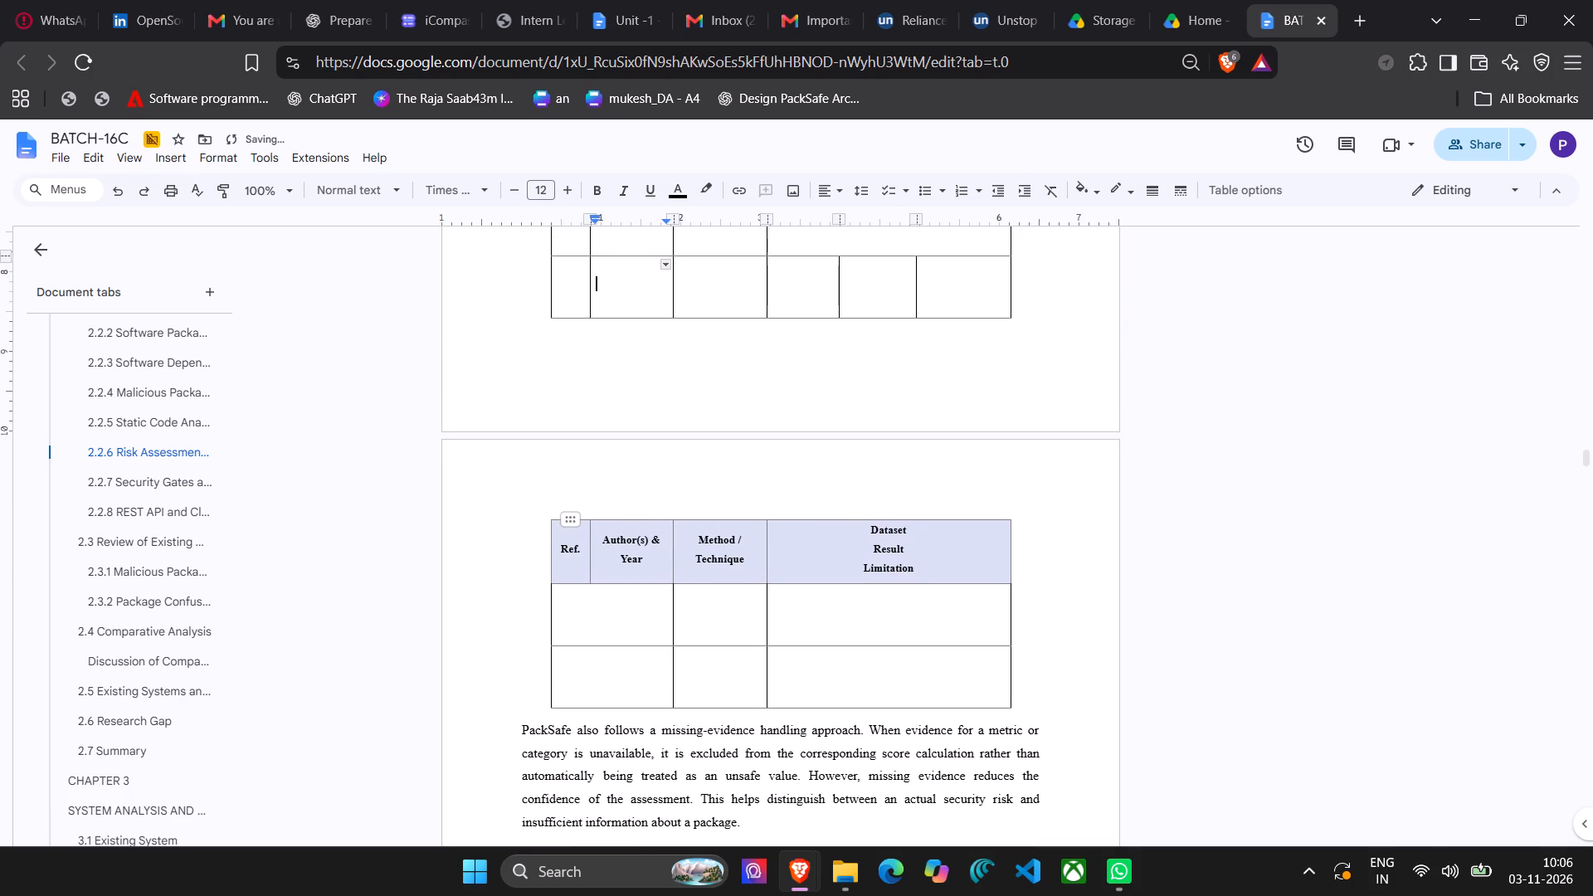
# Merge the three cells under the Dataset, Result and Limitation header in the fourth blank row.
pyautogui.scroll(2, 561, 551)
pyautogui.moveTo(627, 666); pyautogui.dragTo(520, 661)
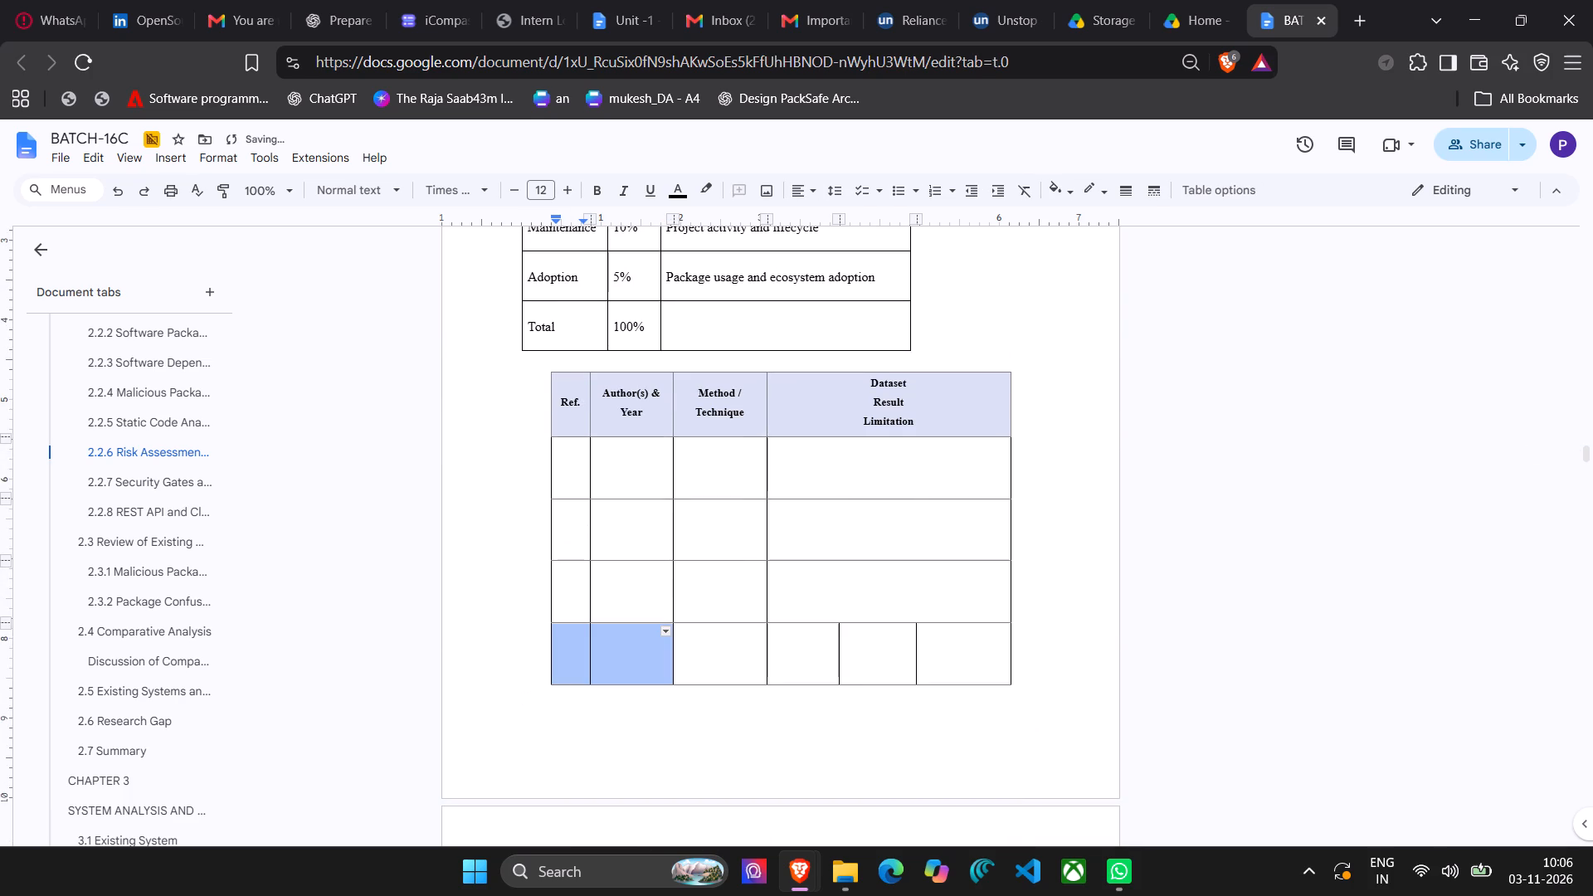
pyautogui.moveTo(955, 642); pyautogui.dragTo(809, 658)
pyautogui.rightClick(809, 658)
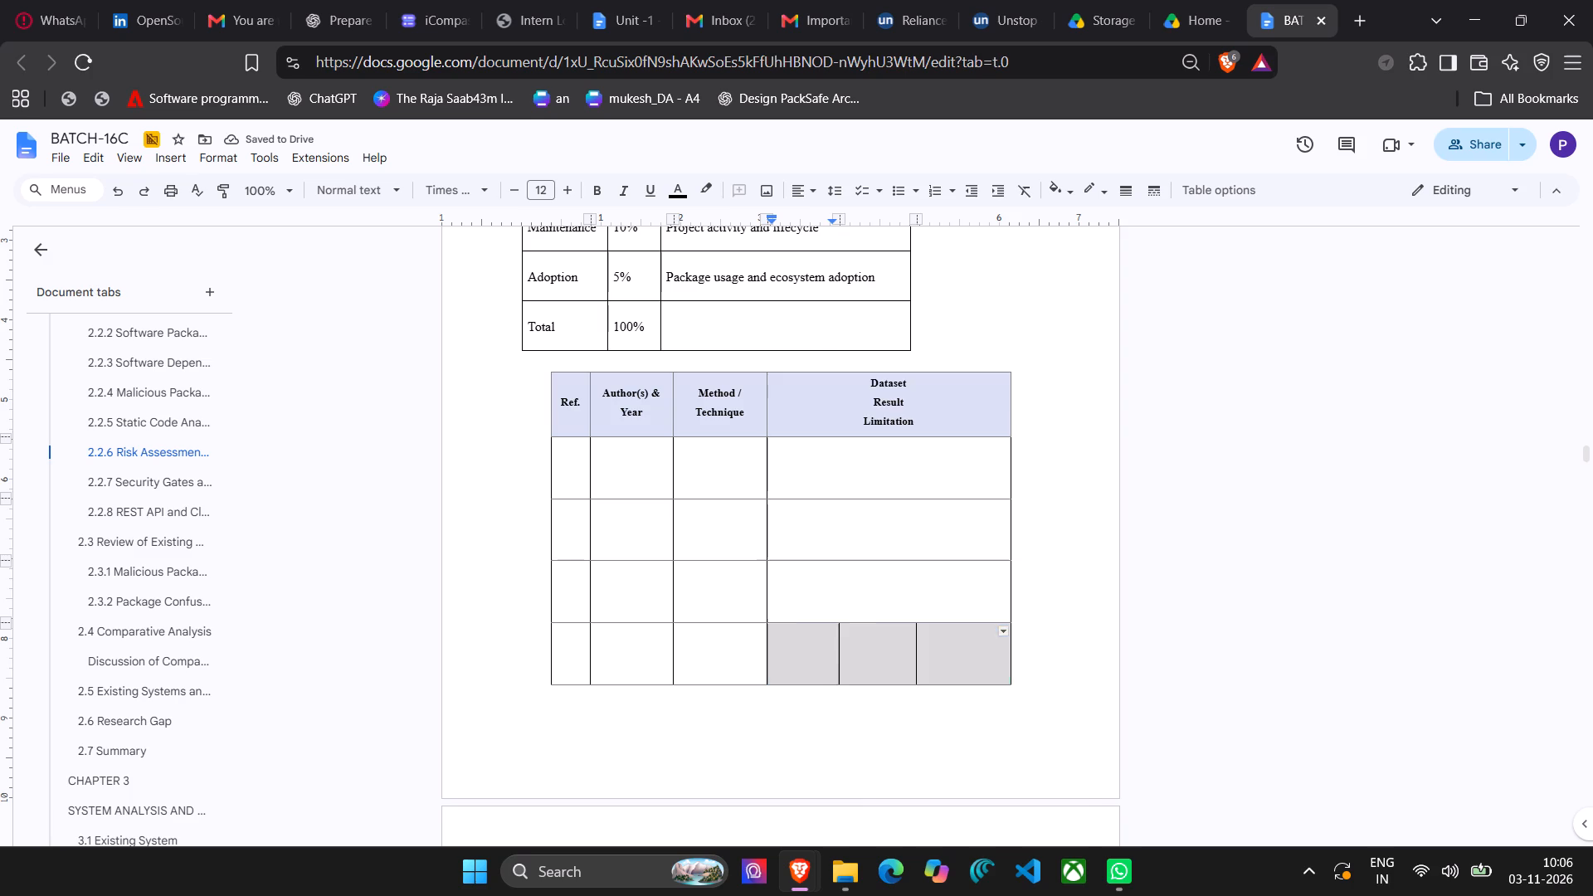
pyautogui.click(867, 662)
# Merge the cells under Ref. and Author(s) & Year separately in the fourth and third blank rows.
pyautogui.moveTo(602, 670); pyautogui.dragTo(559, 666)
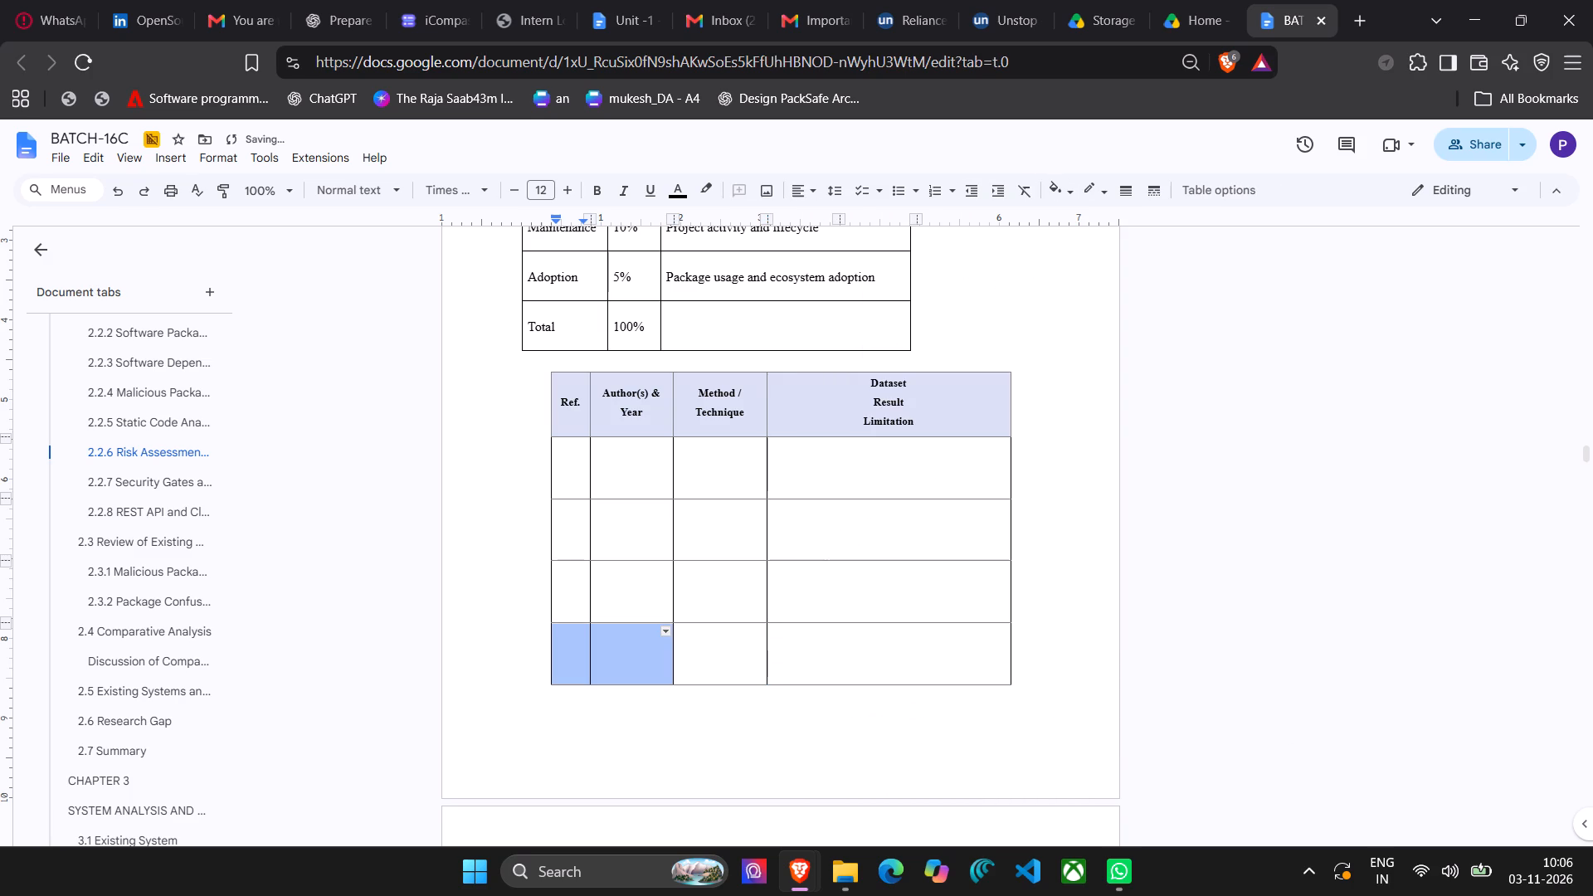
pyautogui.moveTo(559, 666); pyautogui.dragTo(563, 666)
pyautogui.click(563, 666)
pyautogui.moveTo(641, 662); pyautogui.dragTo(618, 657)
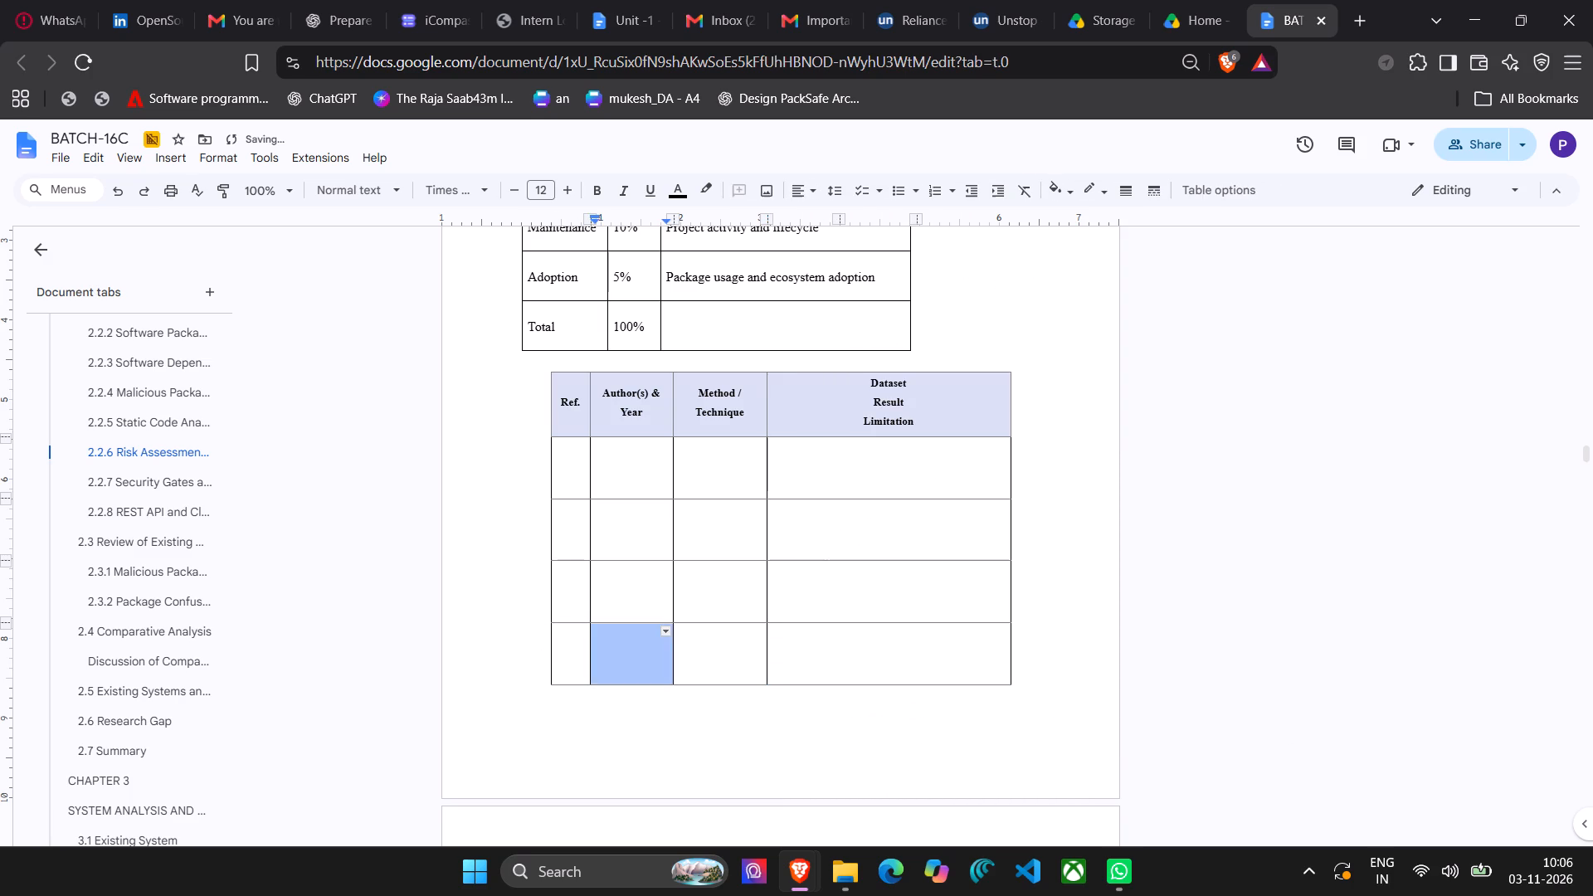
pyautogui.moveTo(618, 657); pyautogui.dragTo(572, 655)
pyautogui.rightClick(572, 655)
pyautogui.click(648, 653)
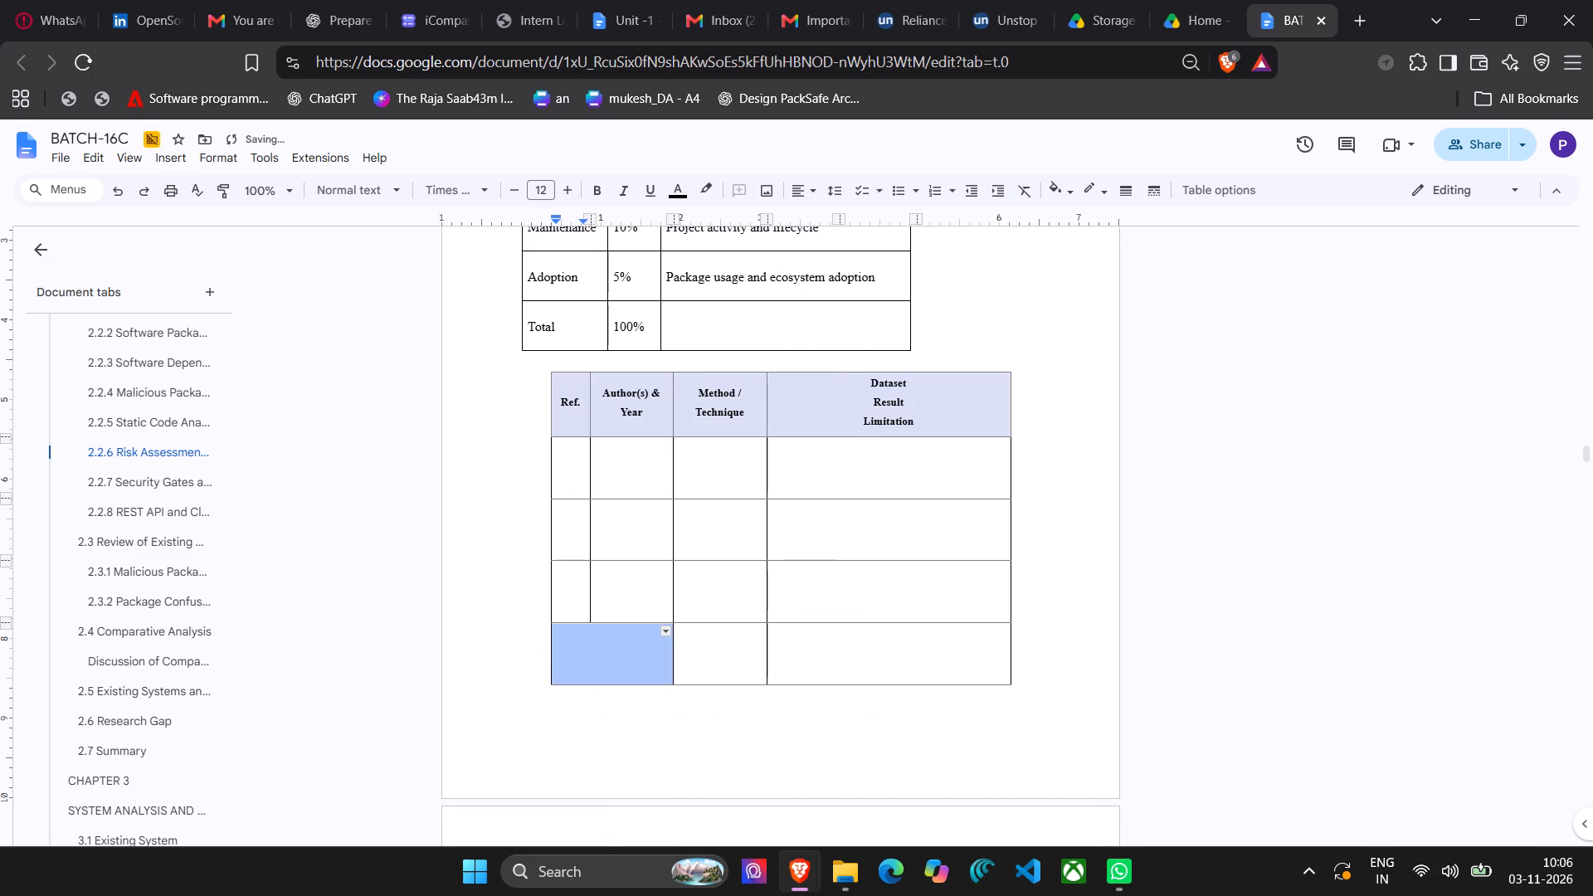
pyautogui.moveTo(645, 611); pyautogui.dragTo(588, 594)
pyautogui.rightClick(588, 594)
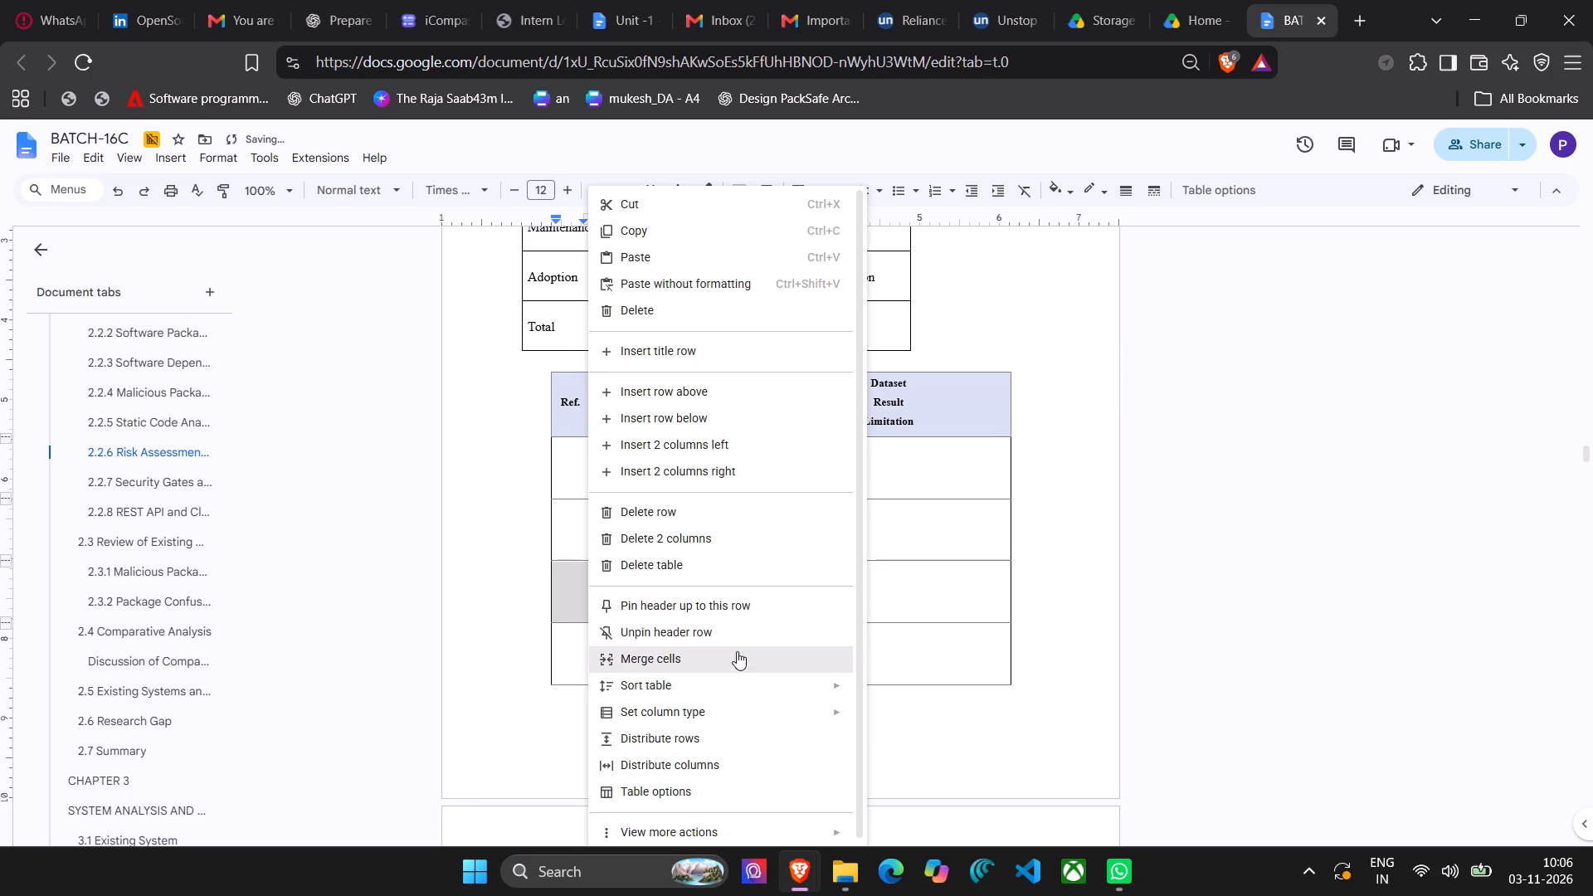
pyautogui.click(702, 655)
# Merge the cells under Ref. and Author(s) & Year separately in the second and first blank rows.
pyautogui.moveTo(645, 538); pyautogui.dragTo(595, 526)
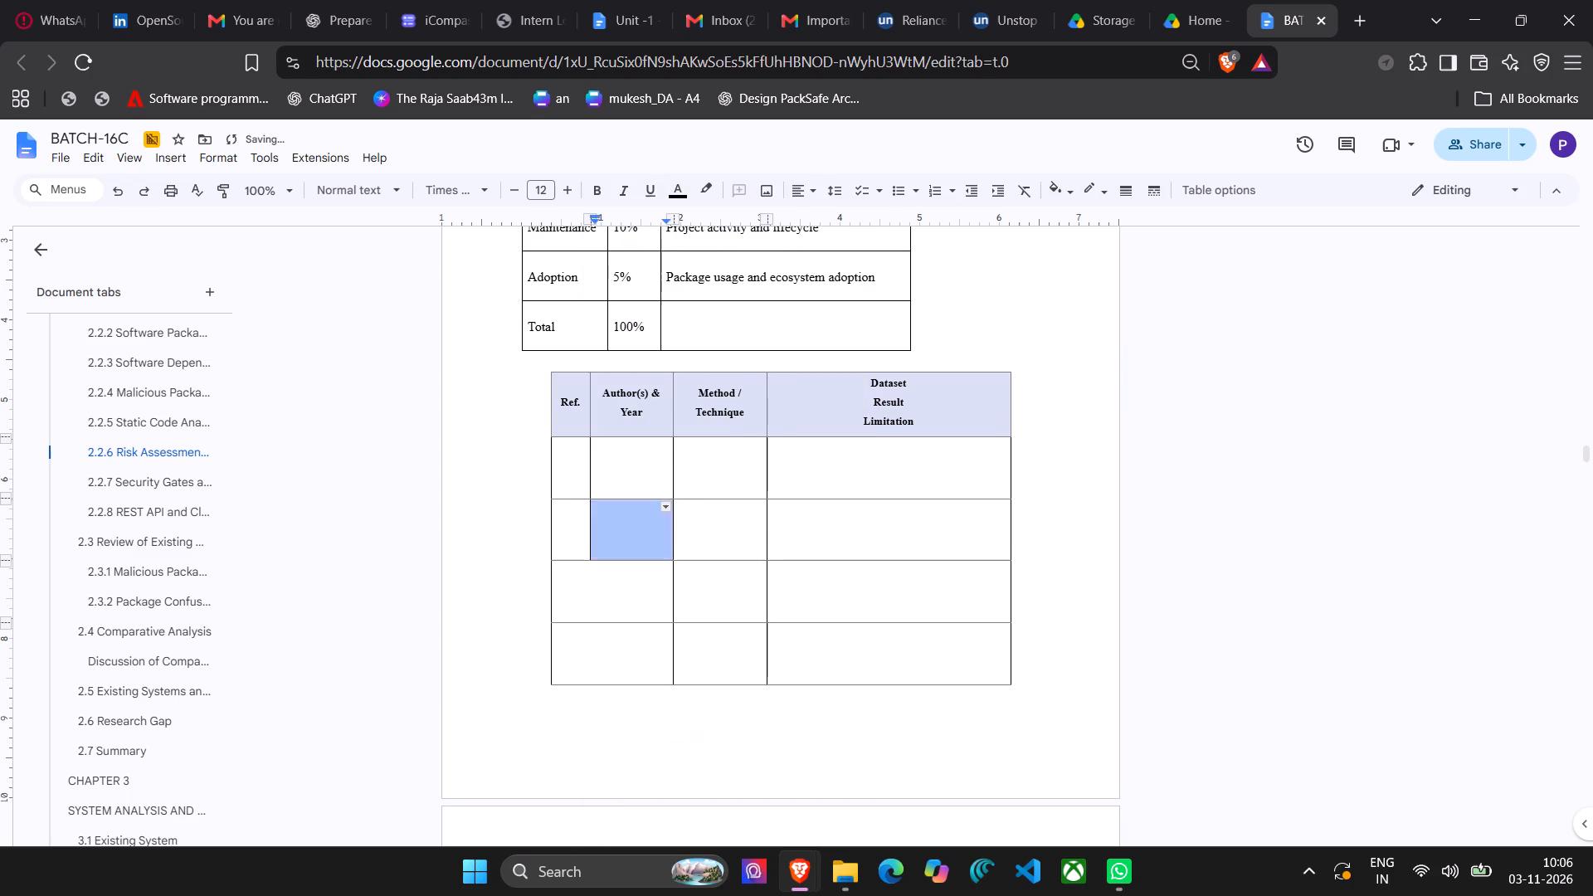
pyautogui.moveTo(595, 526); pyautogui.dragTo(582, 531)
pyautogui.rightClick(582, 531)
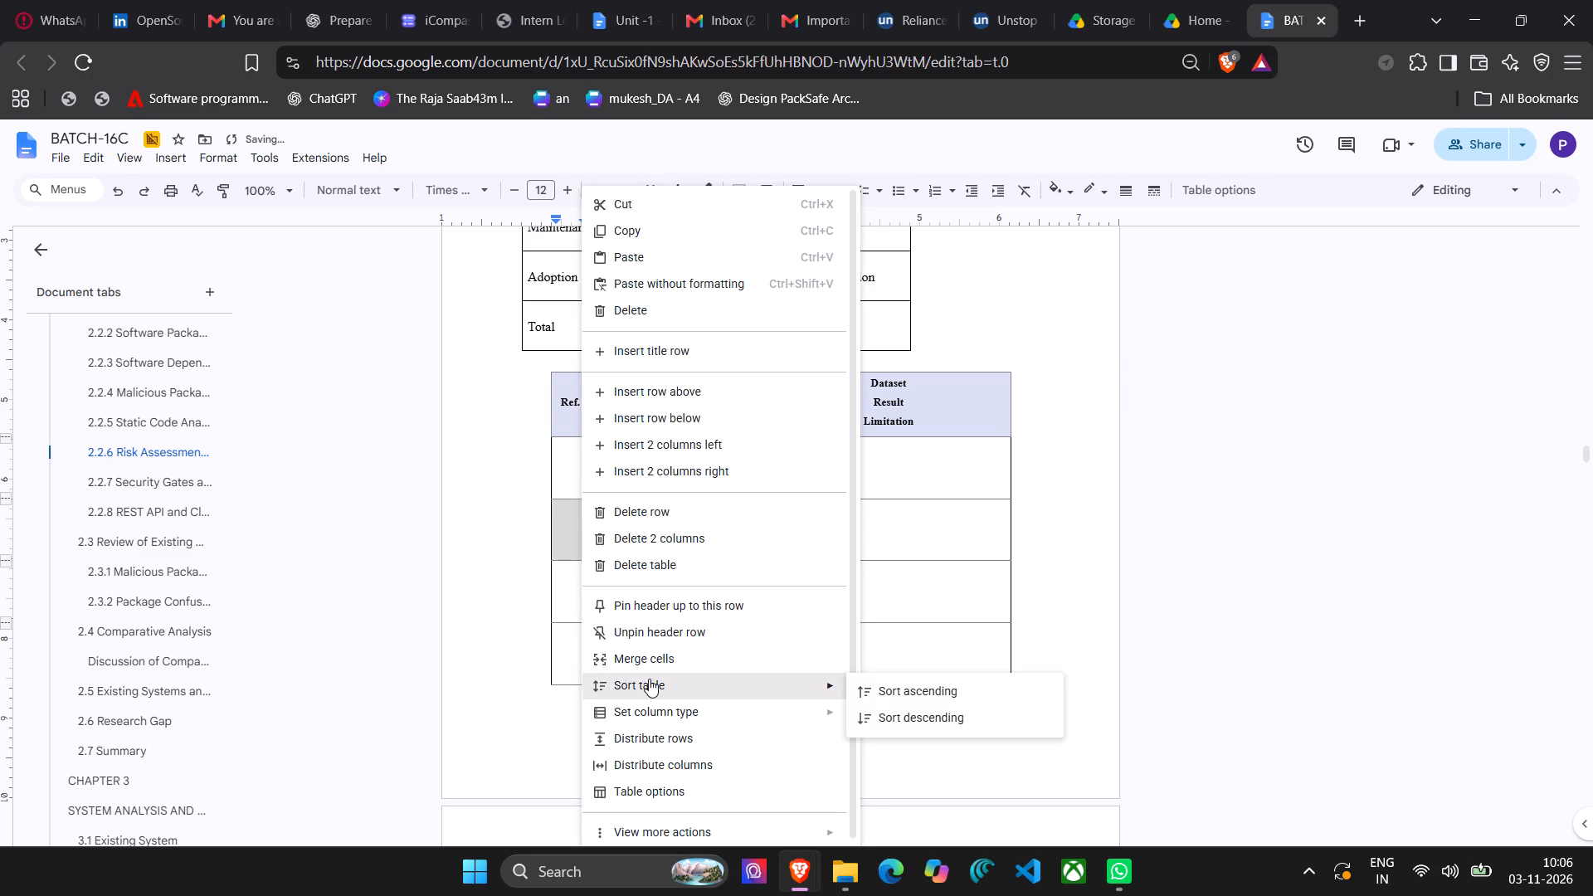
pyautogui.click(652, 666)
pyautogui.moveTo(662, 481); pyautogui.dragTo(565, 475)
pyautogui.rightClick(565, 475)
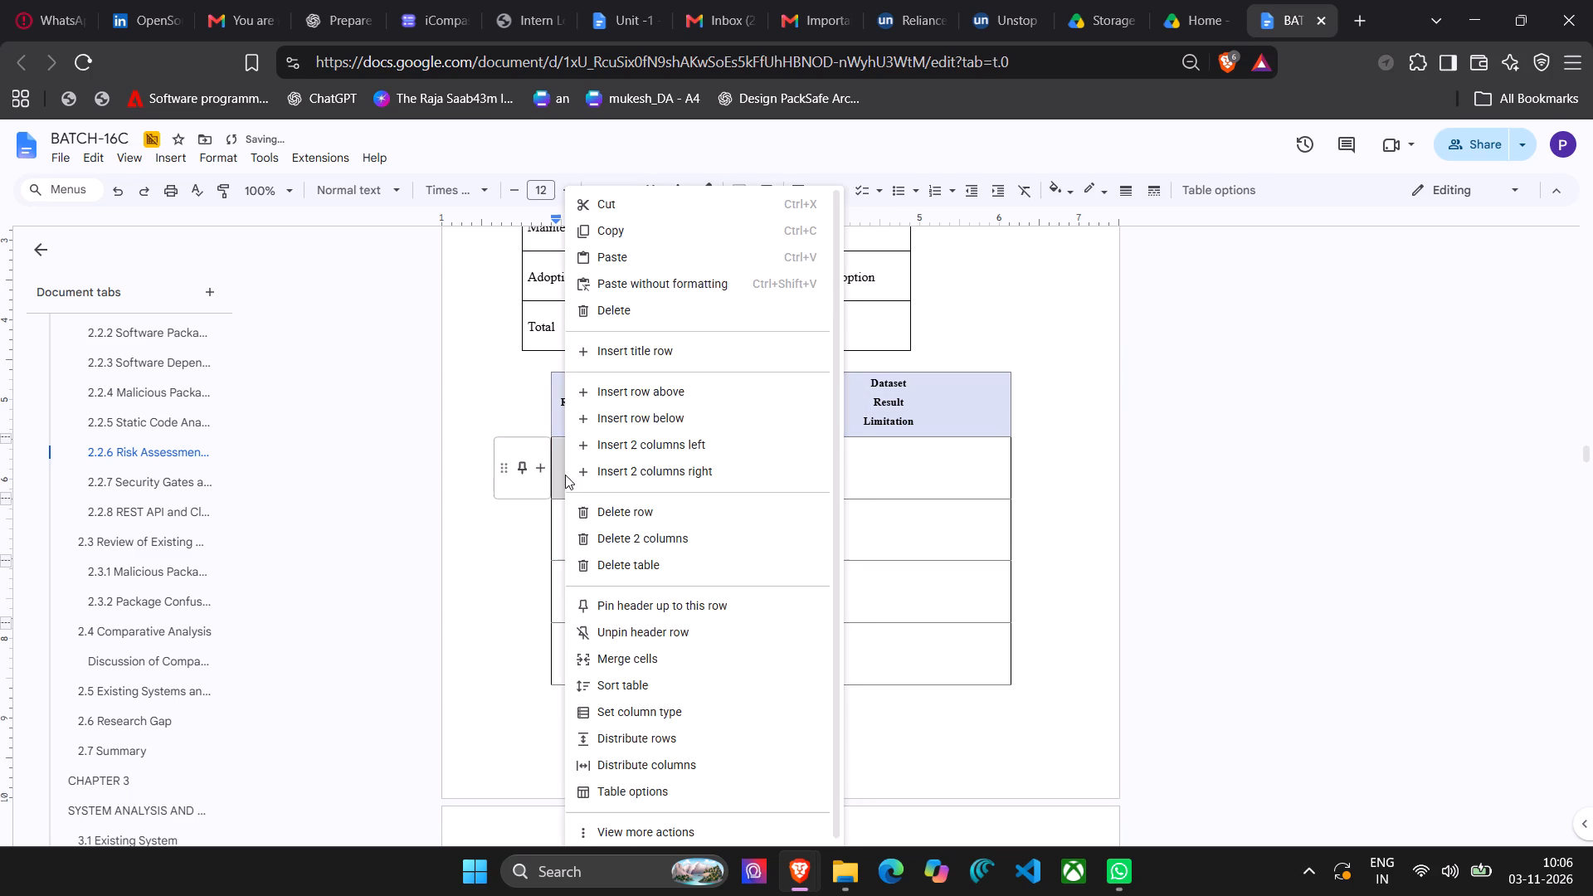
pyautogui.click(661, 655)
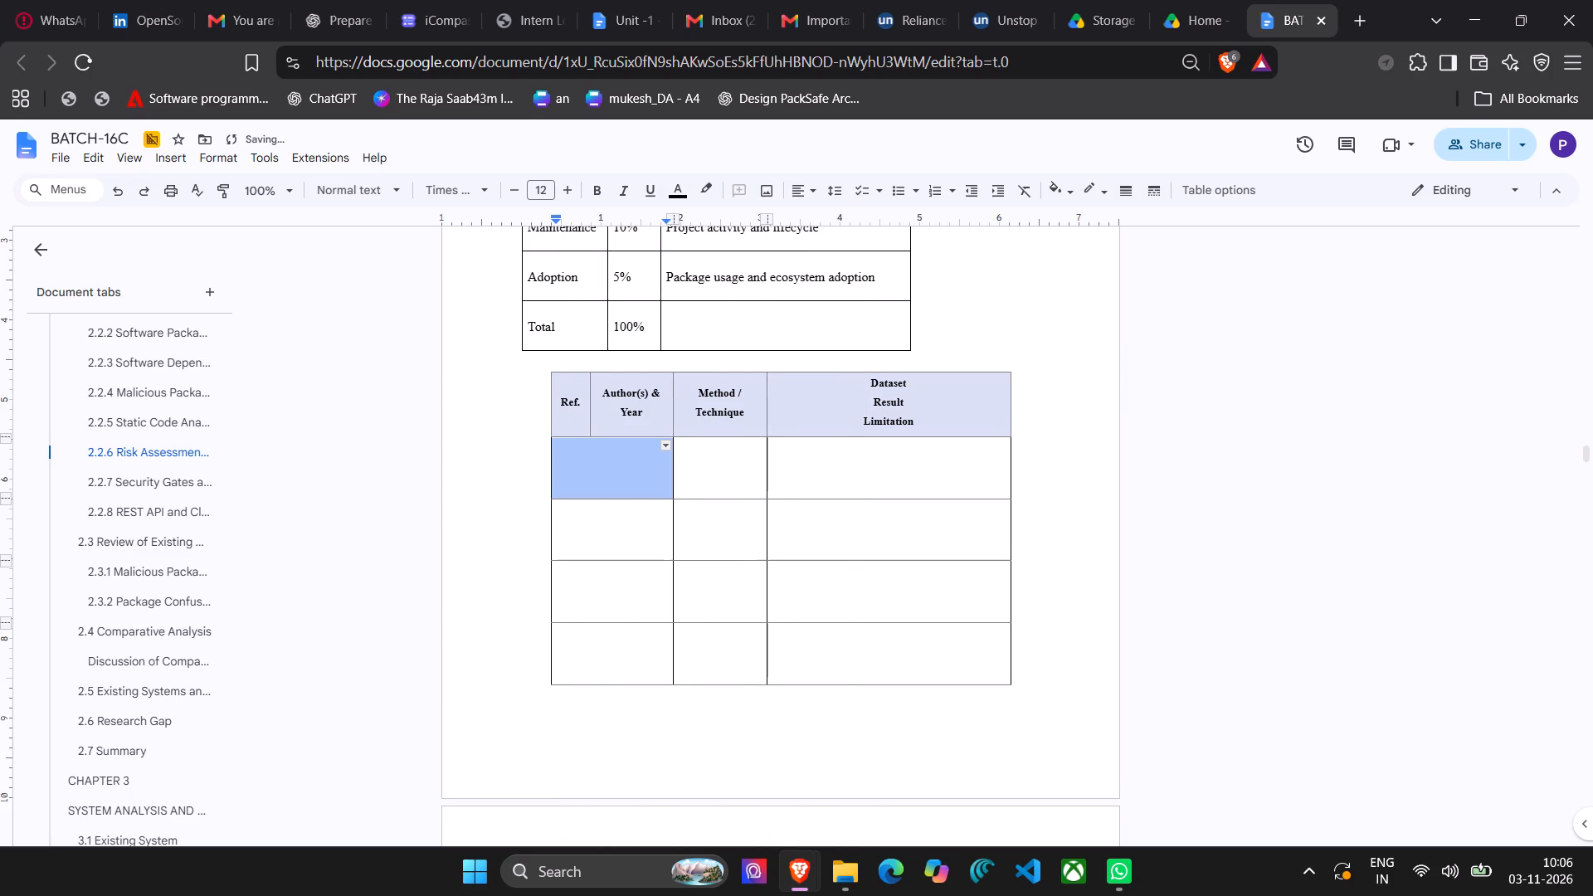
# Merge the Ref. and Author(s) & Year header cells into one header cell.
pyautogui.click(663, 434)
pyautogui.moveTo(656, 429); pyautogui.dragTo(580, 421)
pyautogui.rightClick(580, 421)
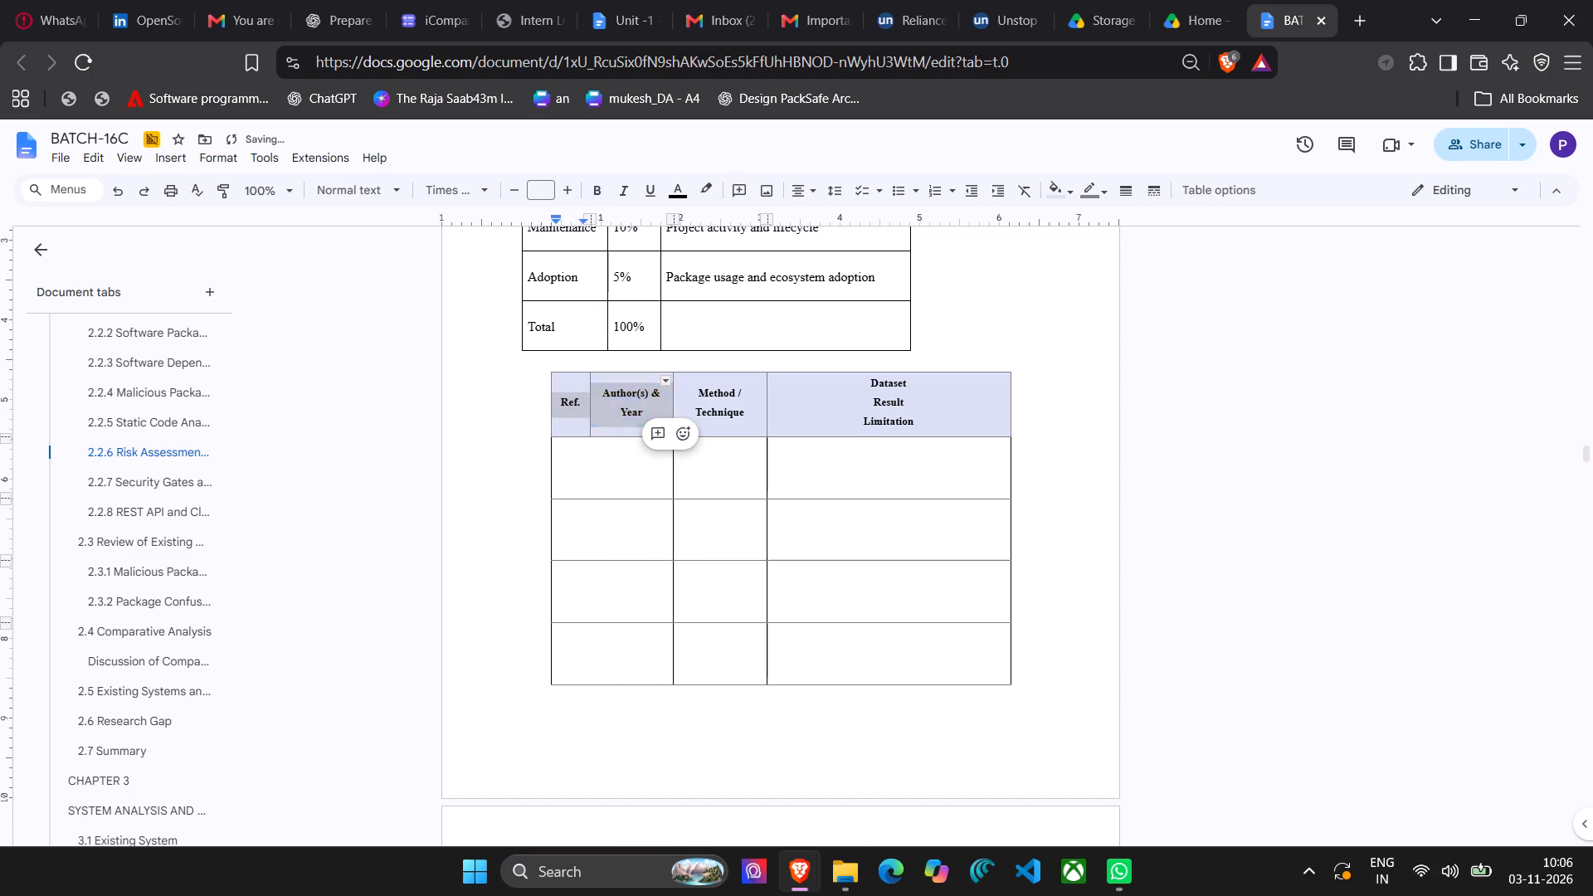
pyautogui.click(672, 640)
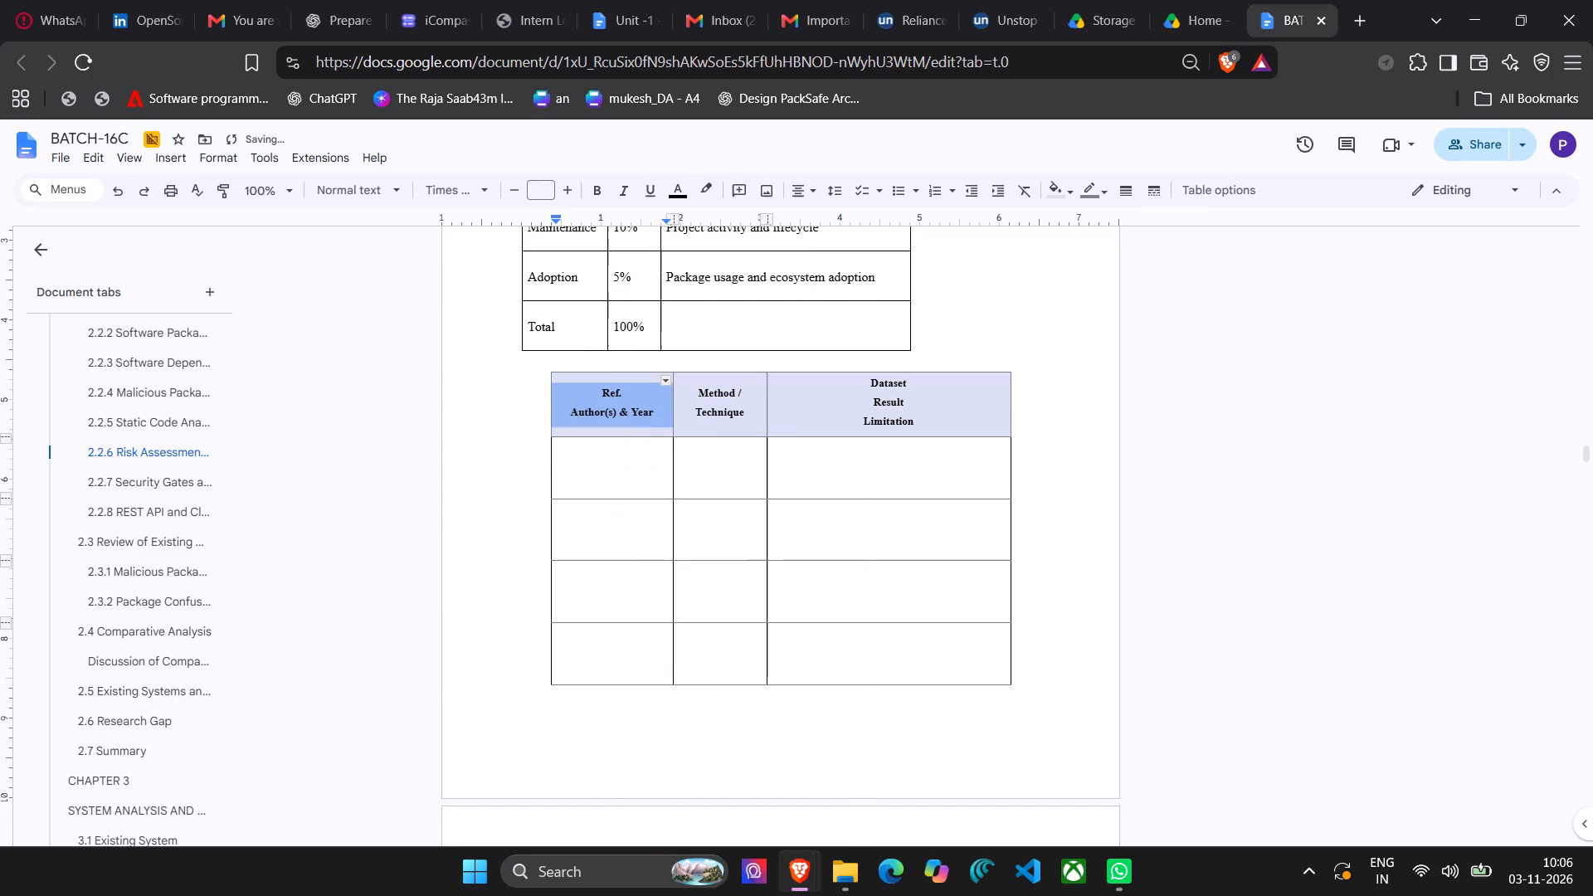
pyautogui.click(824, 431)
# Replace the merged Ref. and Author(s) & Year header text with "Category" copied from the original scoring table.
pyautogui.scroll(1, 824, 431)
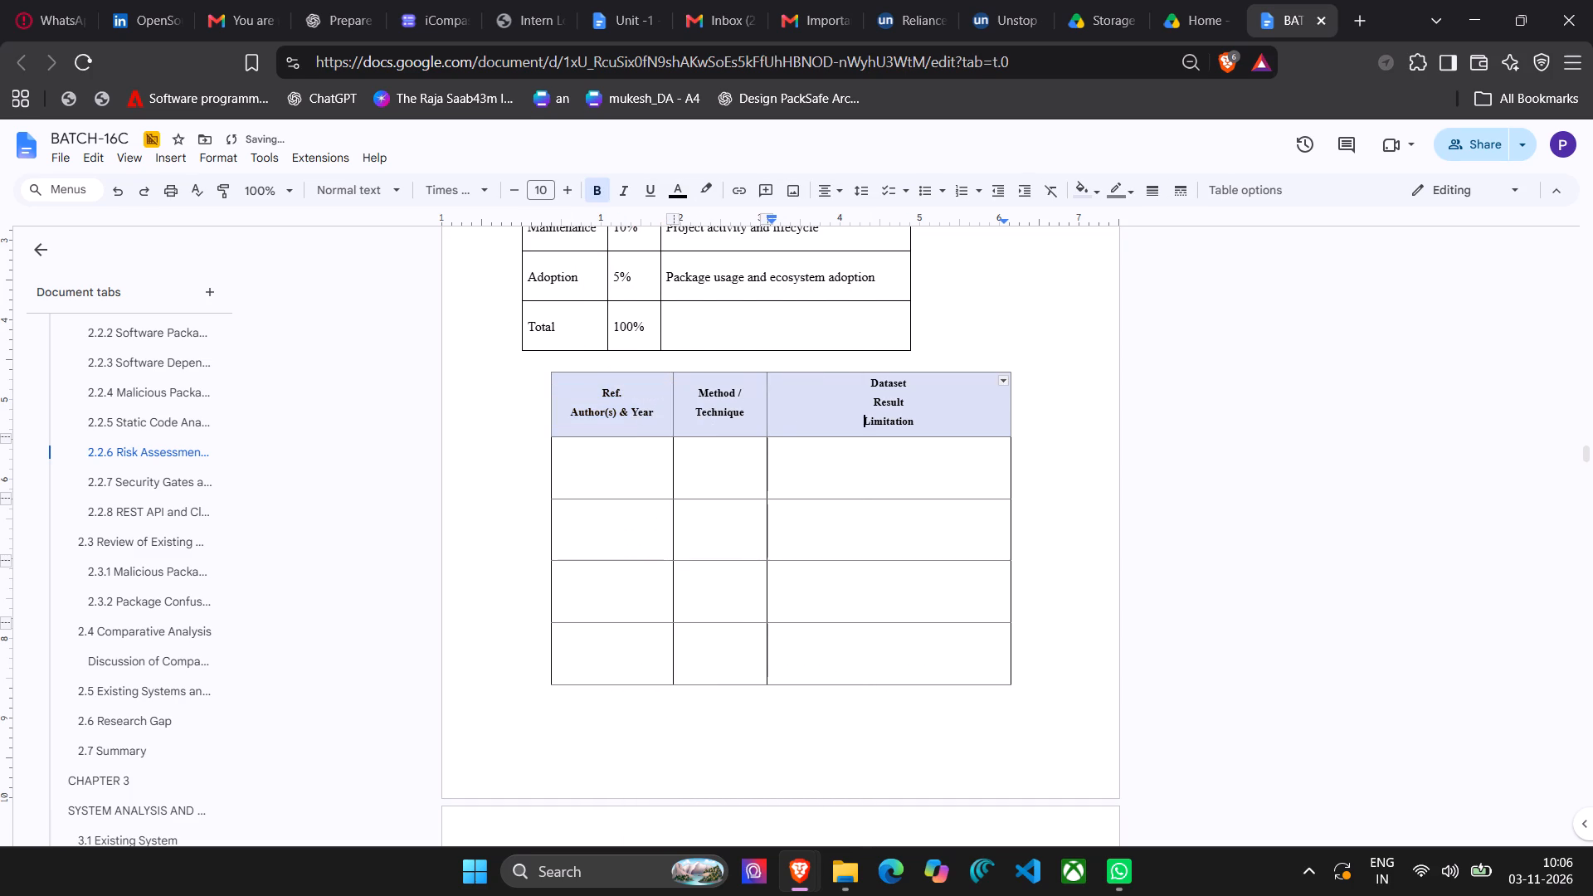
pyautogui.scroll(2, 824, 431)
pyautogui.moveTo(596, 367); pyautogui.dragTo(513, 370)
pyautogui.hotkey('ctrl', 'c')
pyautogui.moveTo(652, 767); pyautogui.dragTo(578, 738)
pyautogui.hotkey('ctrl', 'c')
pyautogui.hotkey('ctrl', 'v')
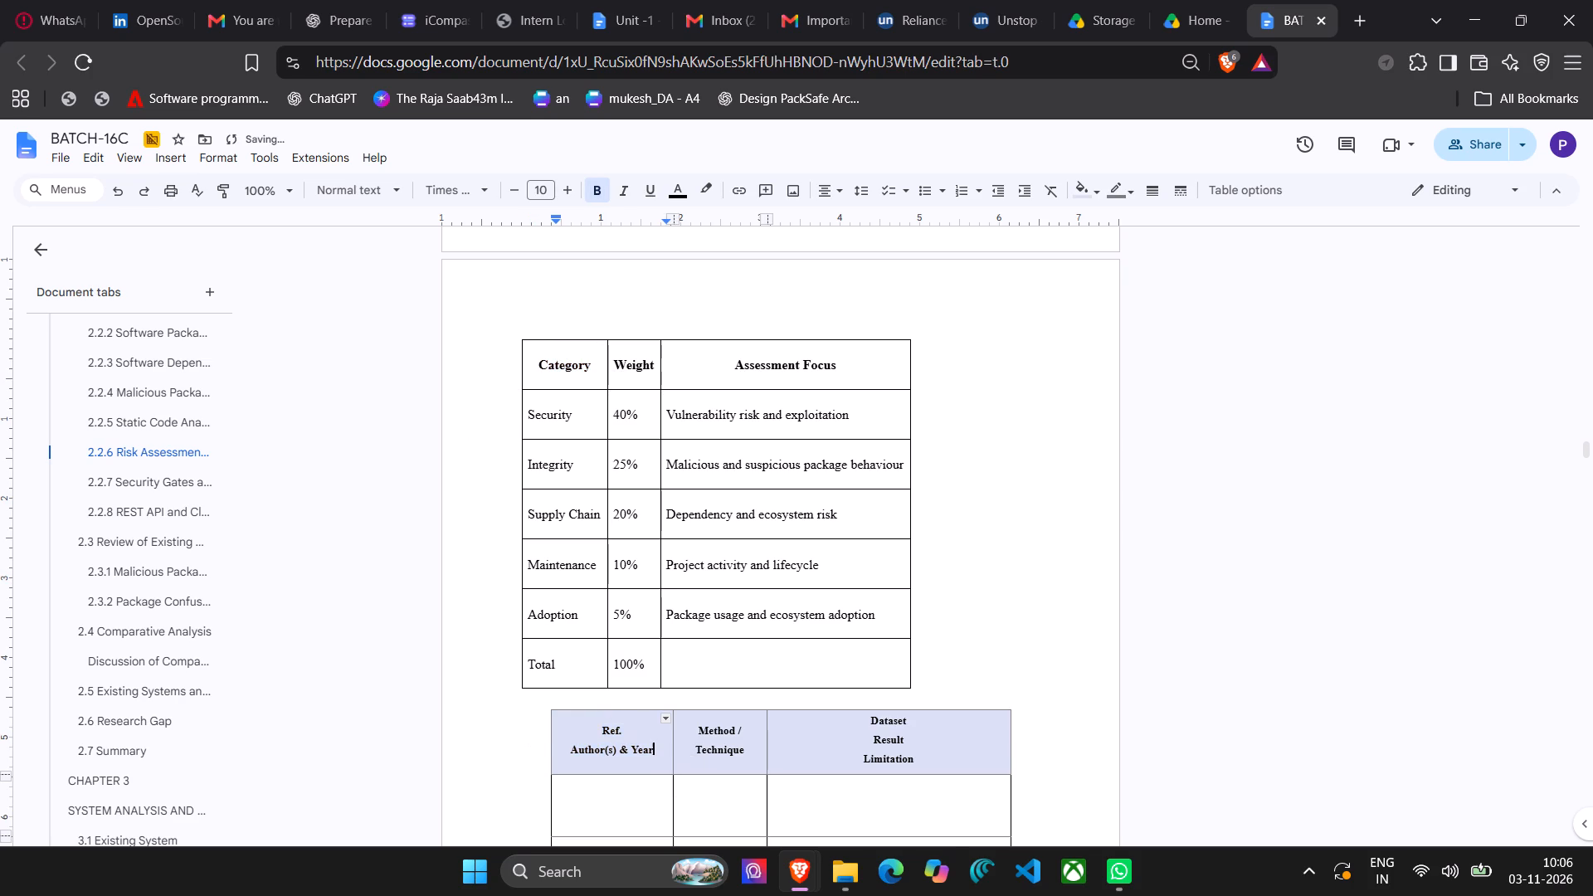
pyautogui.moveTo(593, 377); pyautogui.dragTo(514, 373)
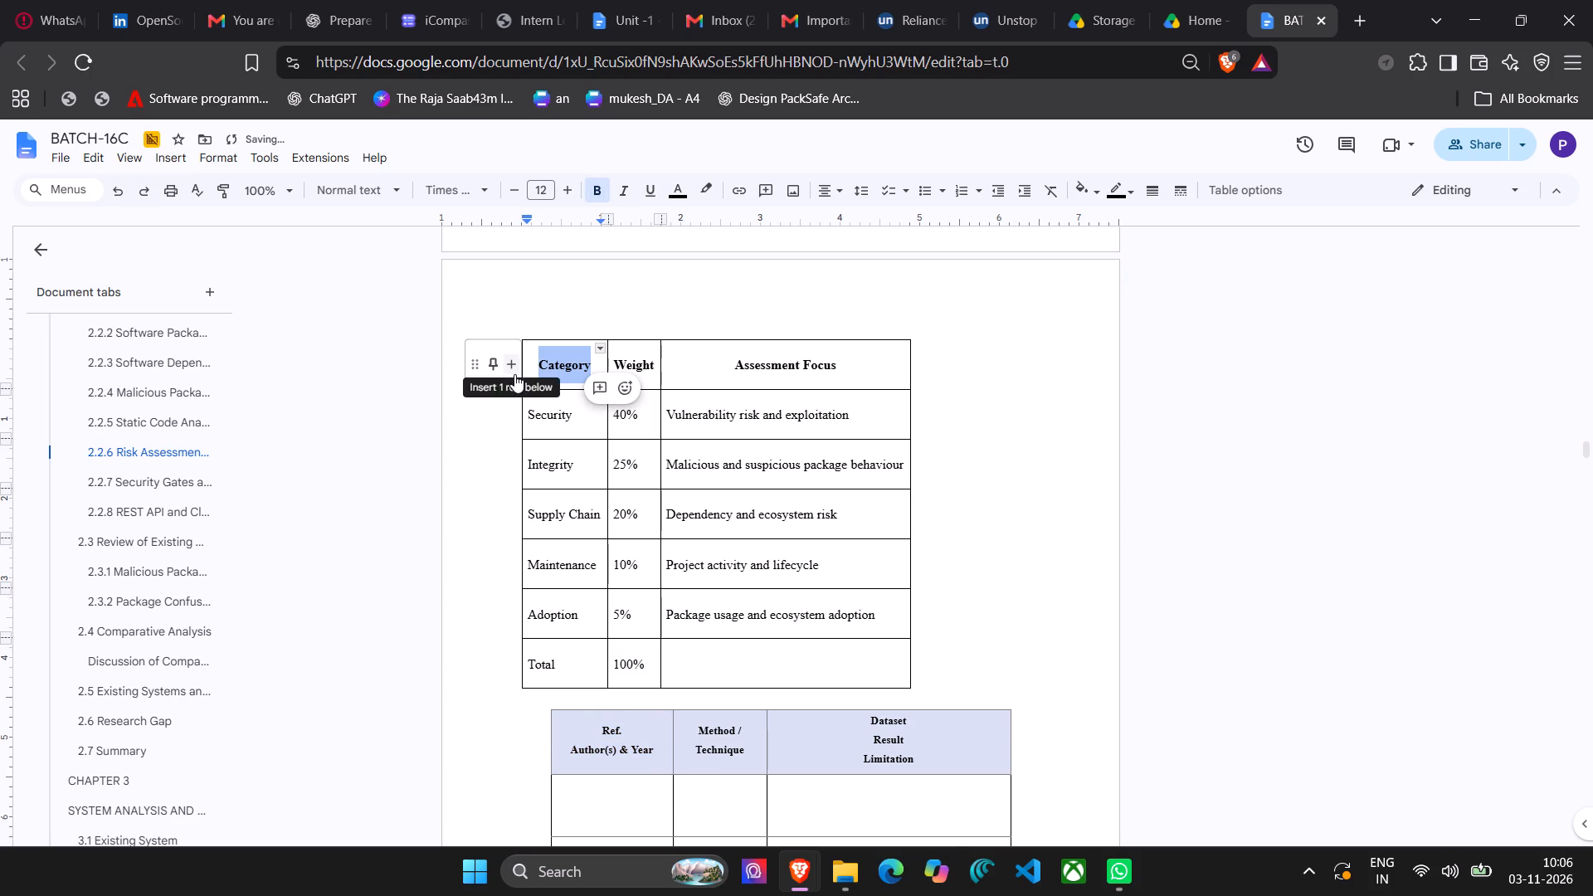
pyautogui.hotkey('ctrl', 'c')
pyautogui.moveTo(660, 752); pyautogui.dragTo(519, 724)
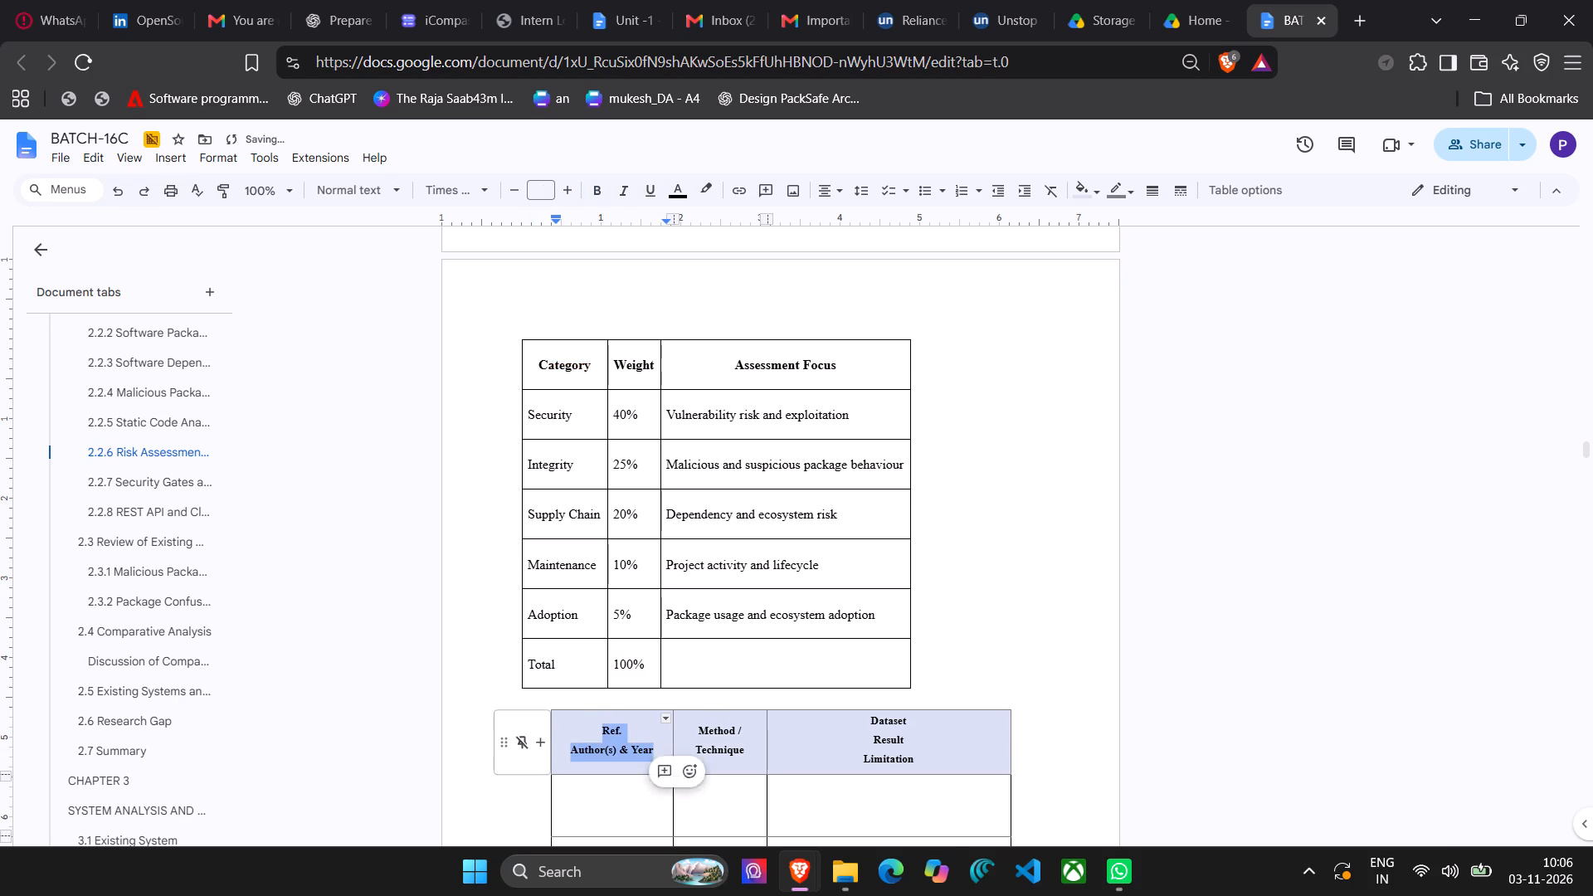
pyautogui.hotkey('ctrl', 'v')
# Replace the Method / Technique header text with "Weight" copied from the original scoring table.
pyautogui.click(627, 359)
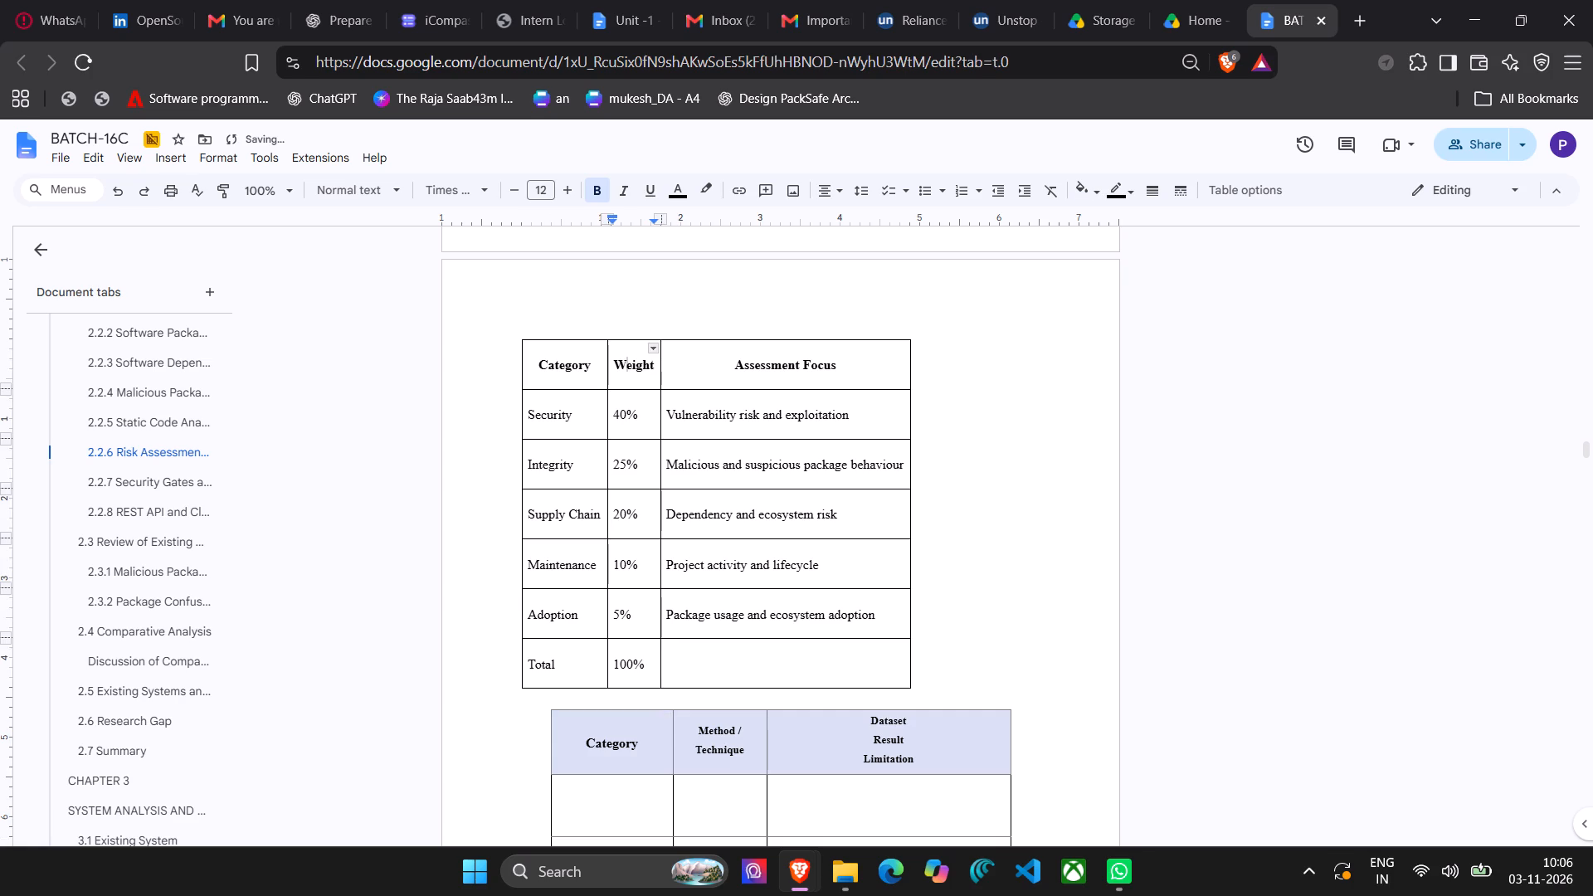
pyautogui.click(626, 360)
pyautogui.moveTo(611, 360); pyautogui.dragTo(648, 361)
pyautogui.click(656, 363)
pyautogui.moveTo(644, 361); pyautogui.dragTo(621, 363)
pyautogui.moveTo(612, 363); pyautogui.dragTo(654, 363)
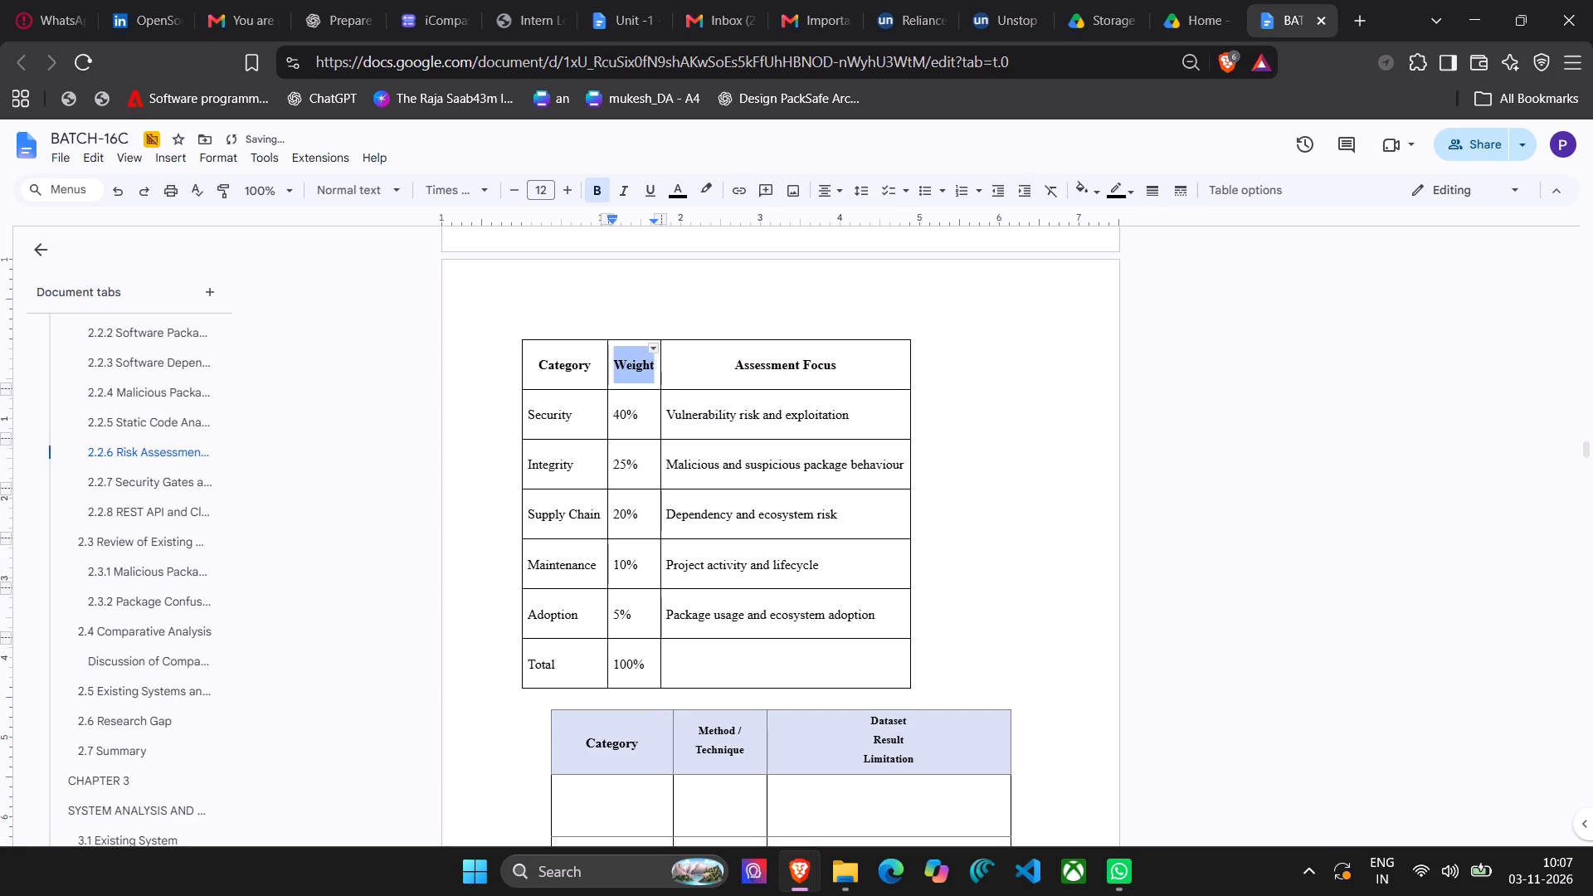
pyautogui.moveTo(654, 363); pyautogui.dragTo(662, 363)
pyautogui.click(655, 363)
pyautogui.moveTo(655, 364); pyautogui.dragTo(616, 364)
pyautogui.hotkey('ctrl', 'c')
pyautogui.moveTo(752, 760); pyautogui.dragTo(693, 737)
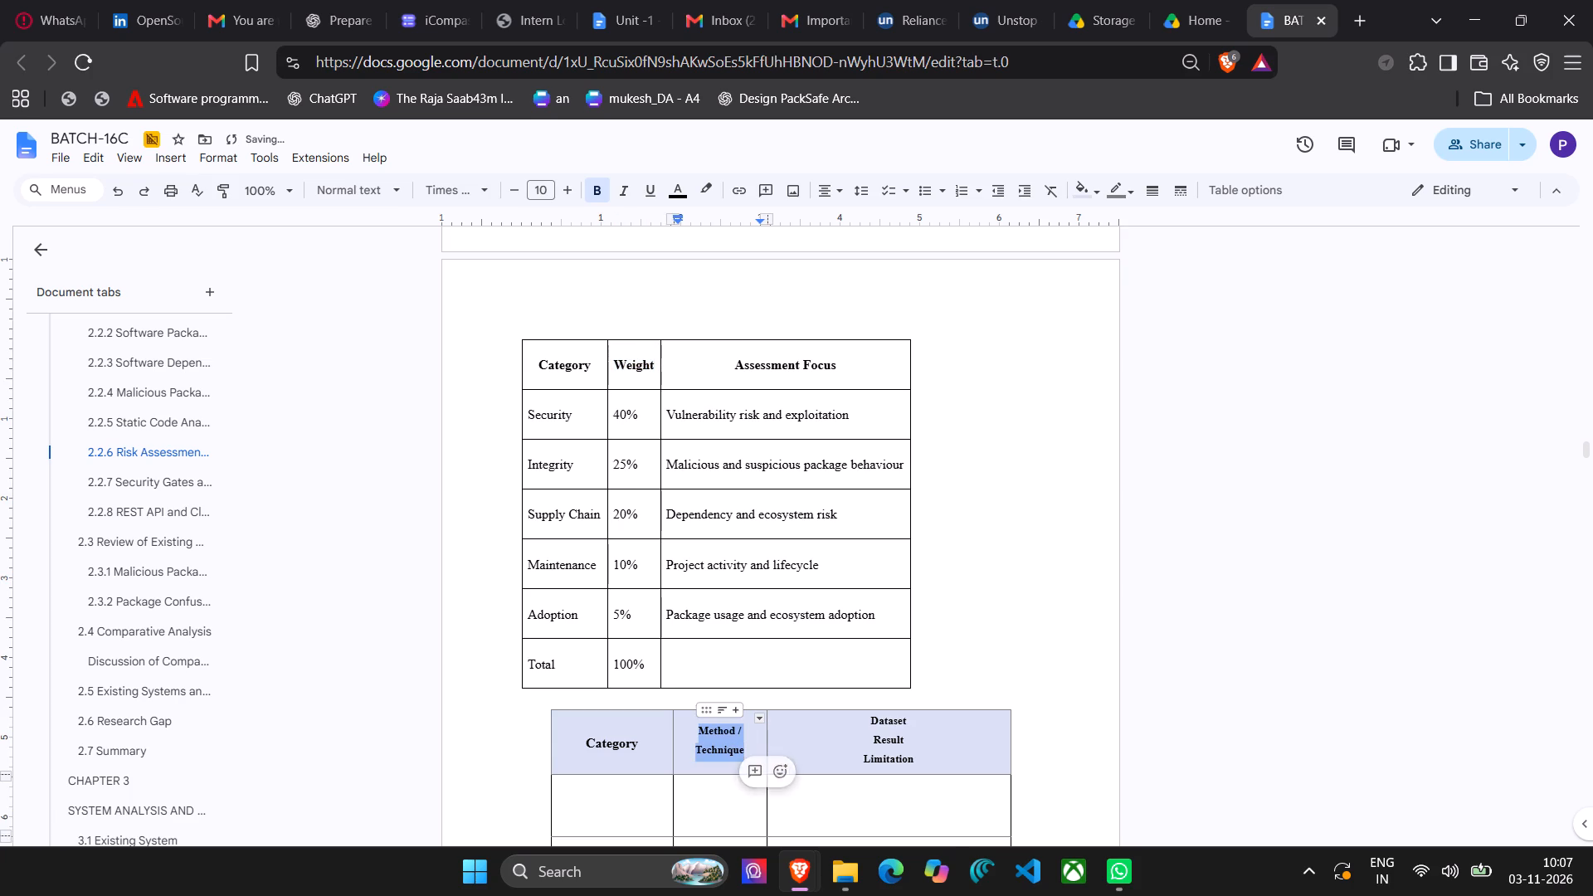
pyautogui.hotkey('ctrl', 'v')
# Replace the Dataset, Result and Limitation header text with "Assessment Focus" copied from the original scoring table.
pyautogui.moveTo(733, 370); pyautogui.dragTo(856, 379)
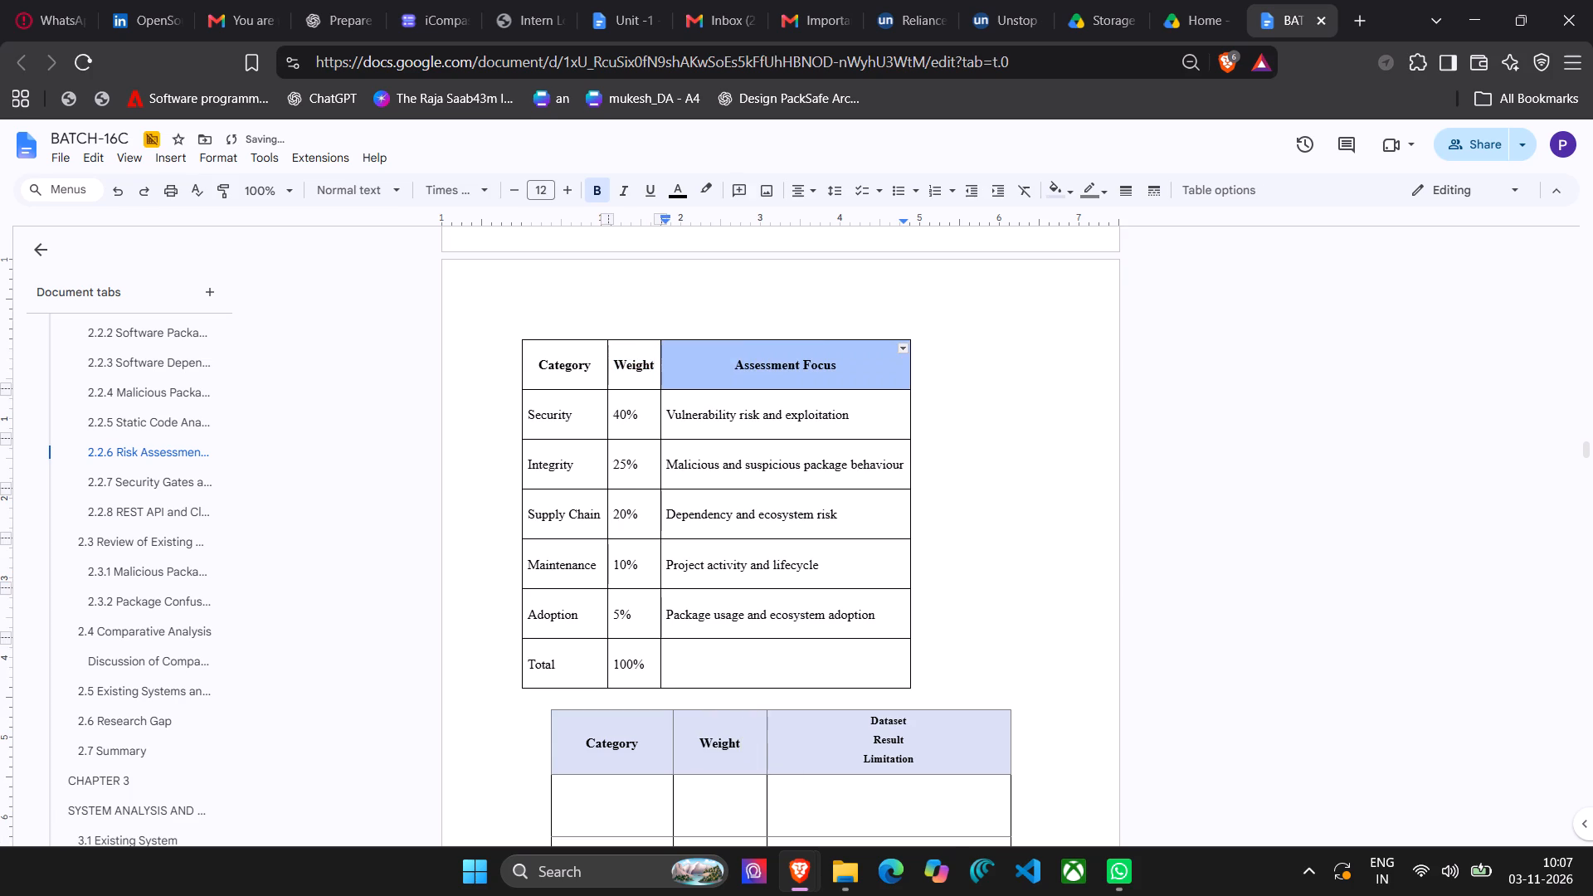
pyautogui.moveTo(856, 379); pyautogui.dragTo(828, 364)
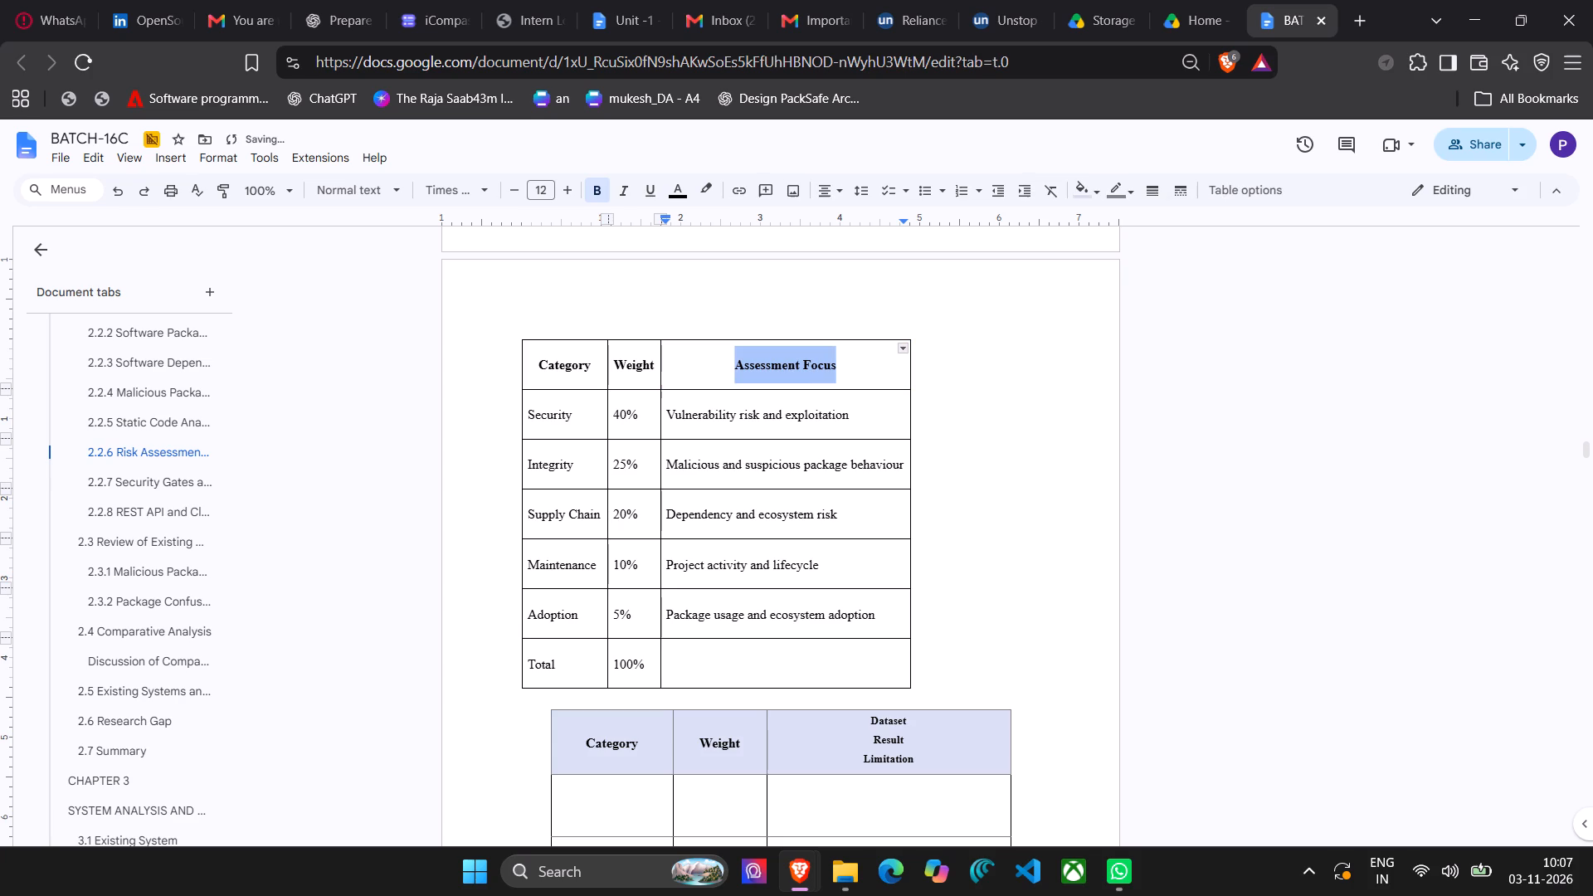
pyautogui.moveTo(828, 364); pyautogui.dragTo(836, 364)
pyautogui.hotkey('ctrl', 'c')
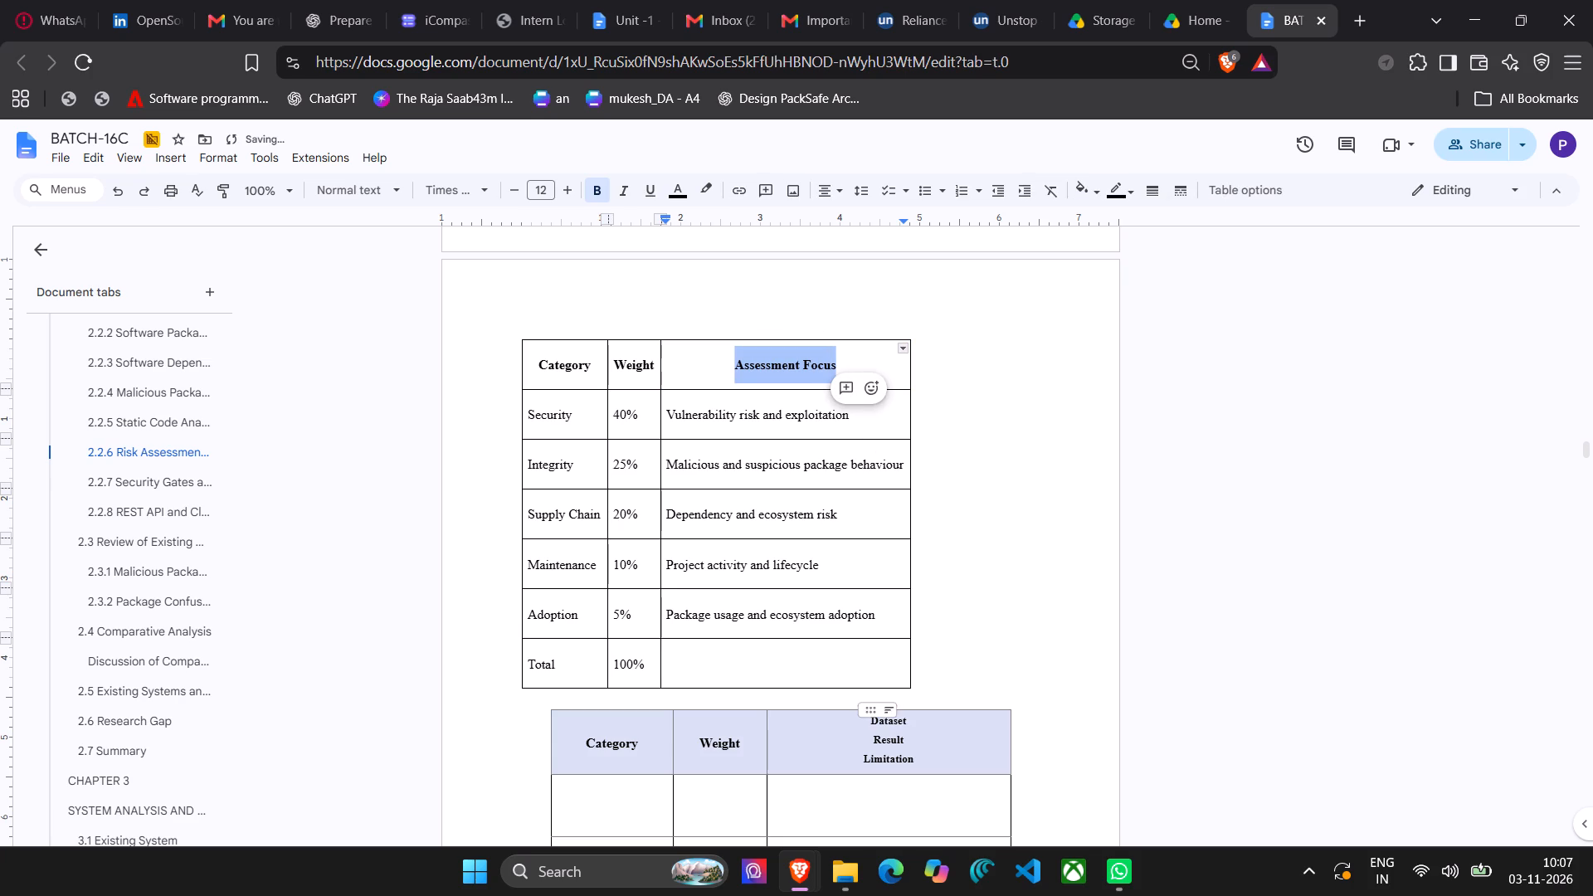
pyautogui.click(919, 750)
pyautogui.moveTo(919, 758); pyautogui.dragTo(854, 710)
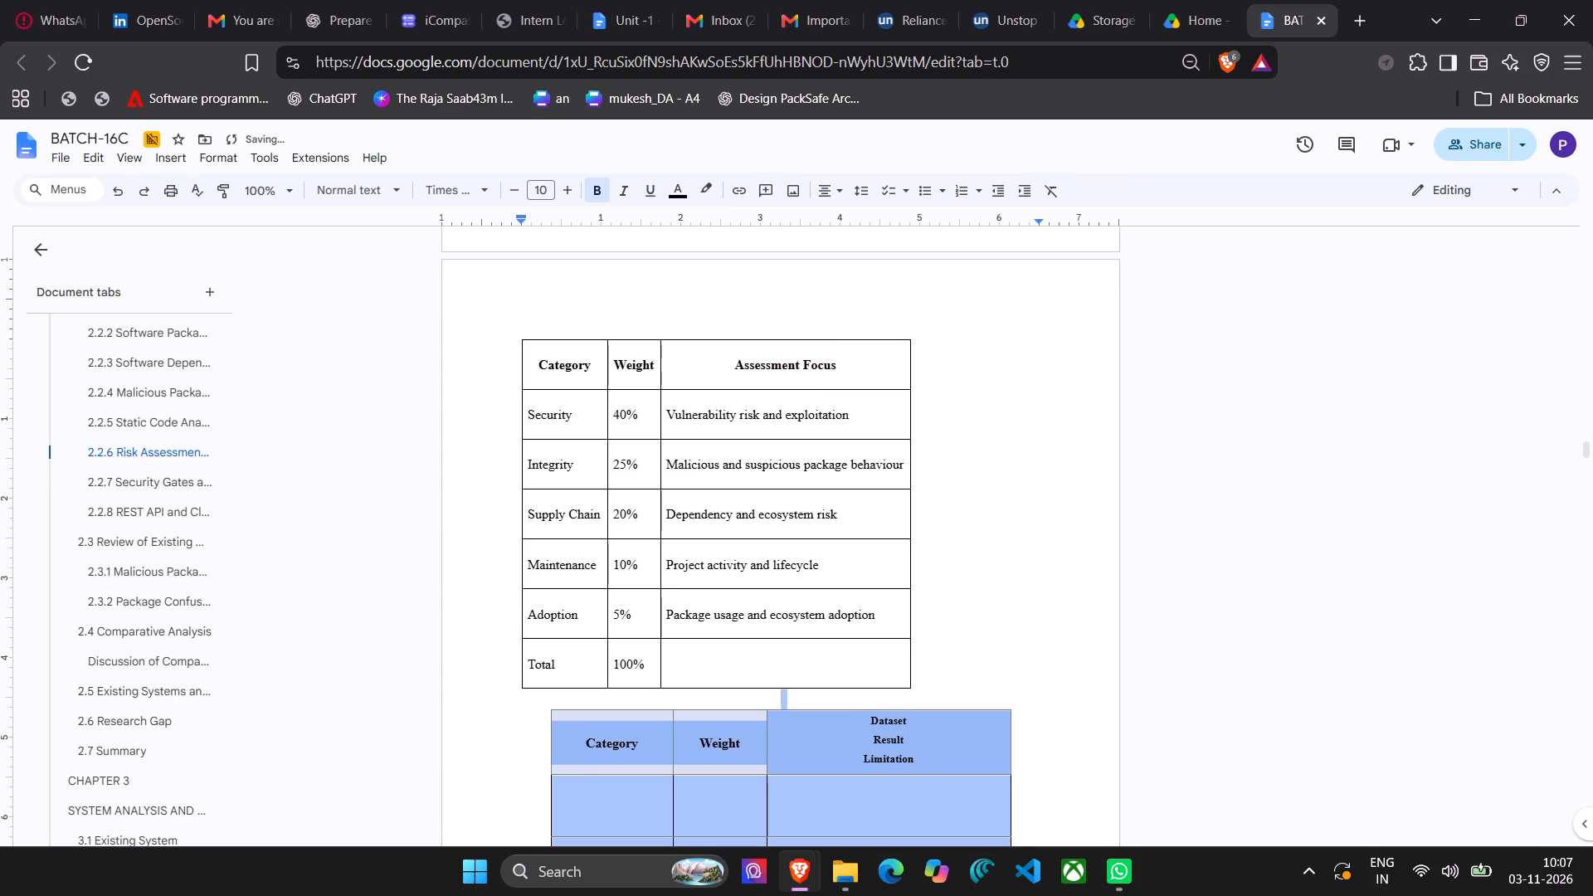
pyautogui.moveTo(854, 710); pyautogui.dragTo(860, 715)
pyautogui.hotkey('ctrl', 'v')
pyautogui.scroll(-2, 1016, 806)
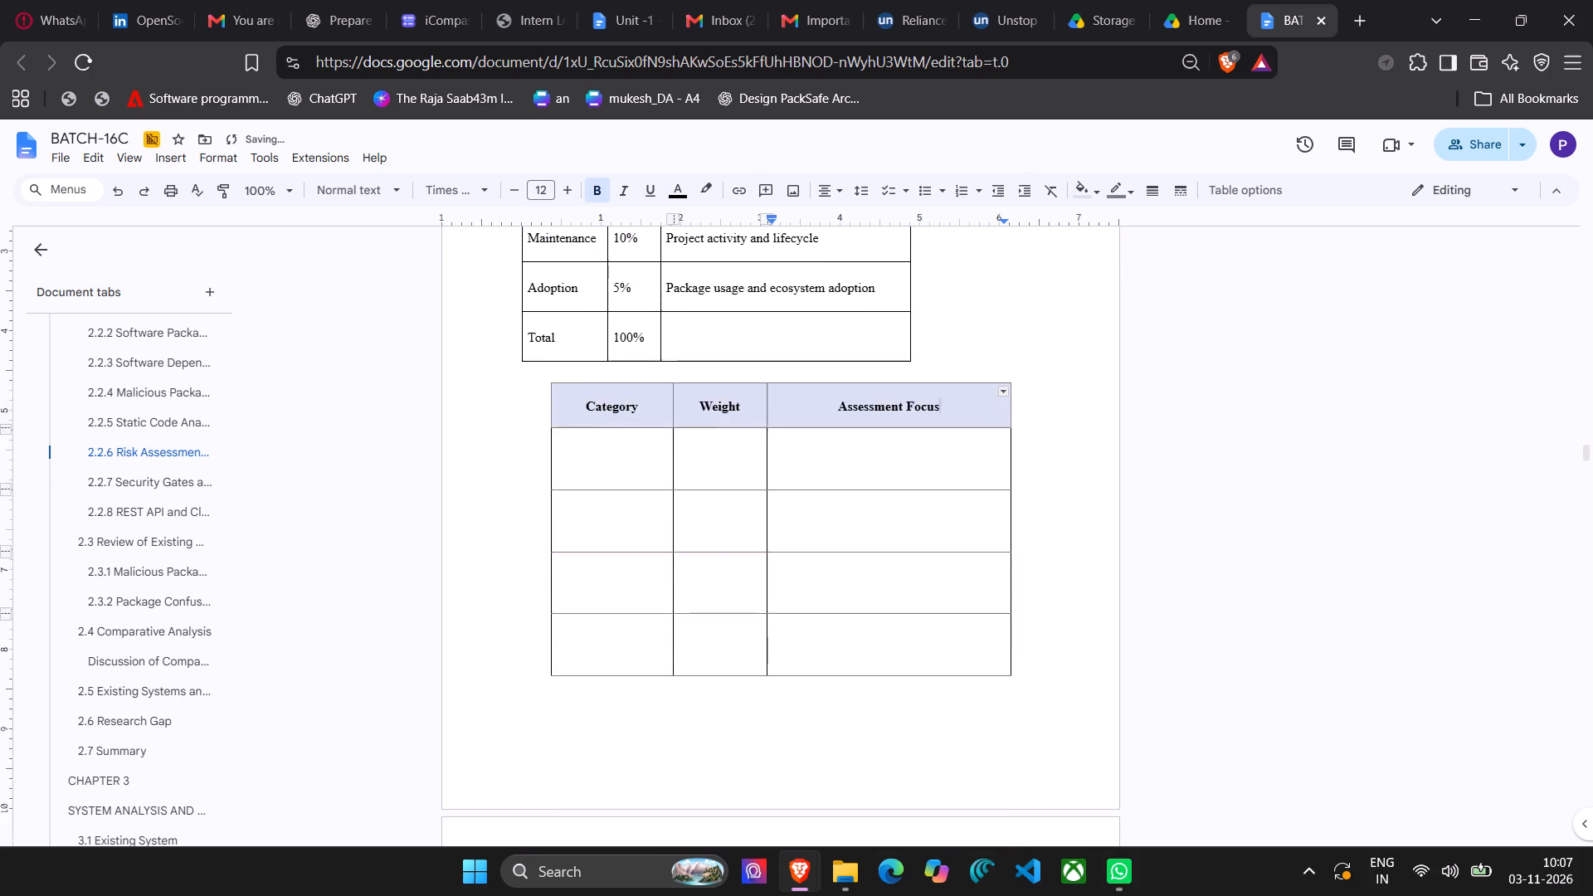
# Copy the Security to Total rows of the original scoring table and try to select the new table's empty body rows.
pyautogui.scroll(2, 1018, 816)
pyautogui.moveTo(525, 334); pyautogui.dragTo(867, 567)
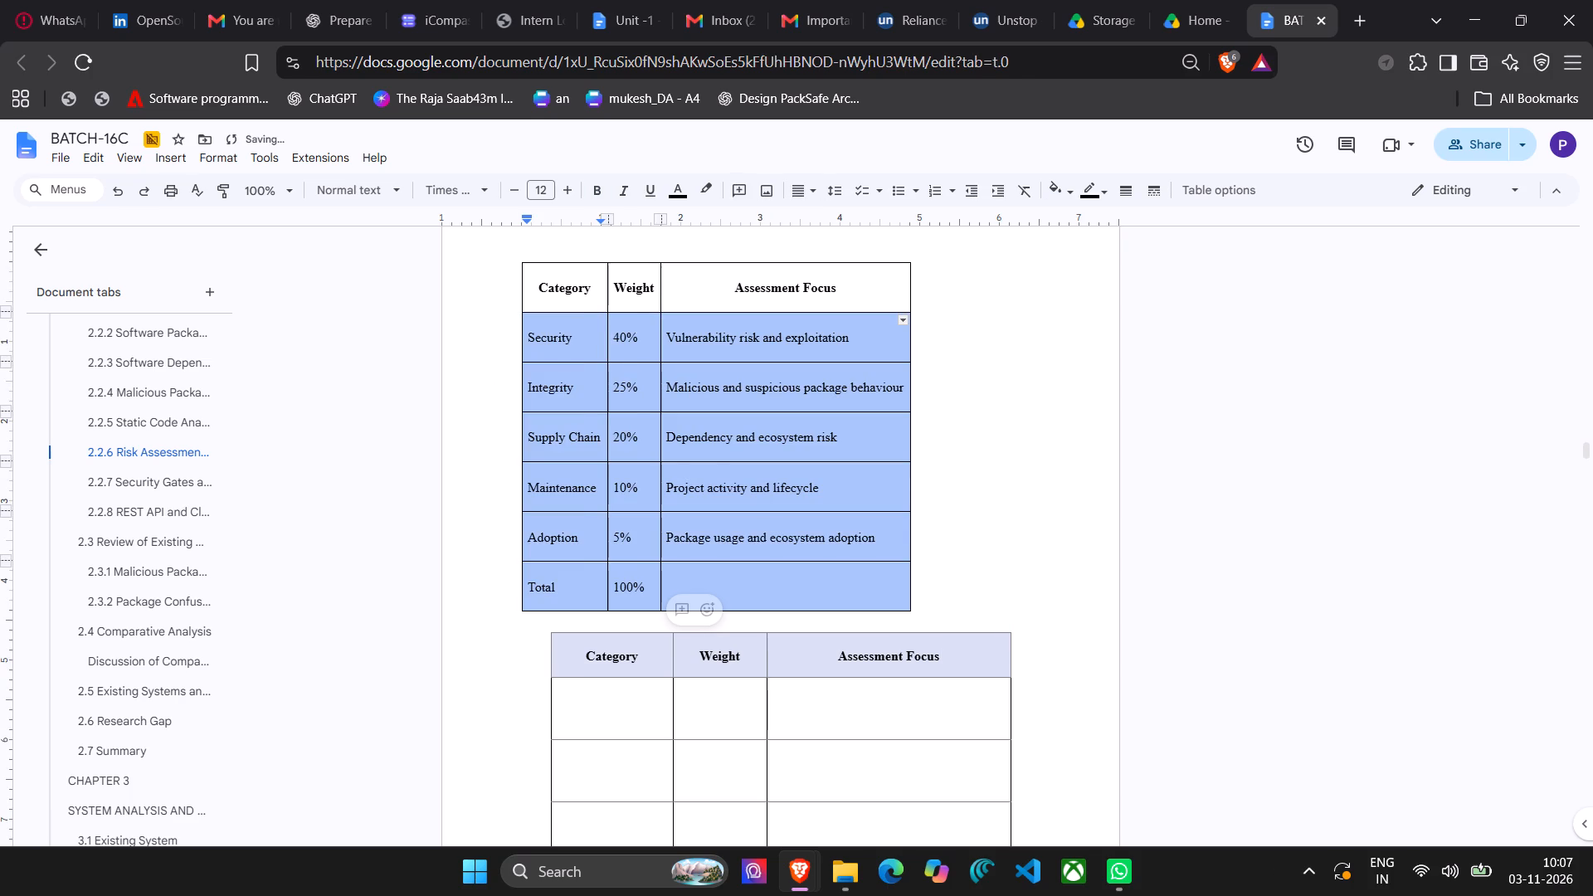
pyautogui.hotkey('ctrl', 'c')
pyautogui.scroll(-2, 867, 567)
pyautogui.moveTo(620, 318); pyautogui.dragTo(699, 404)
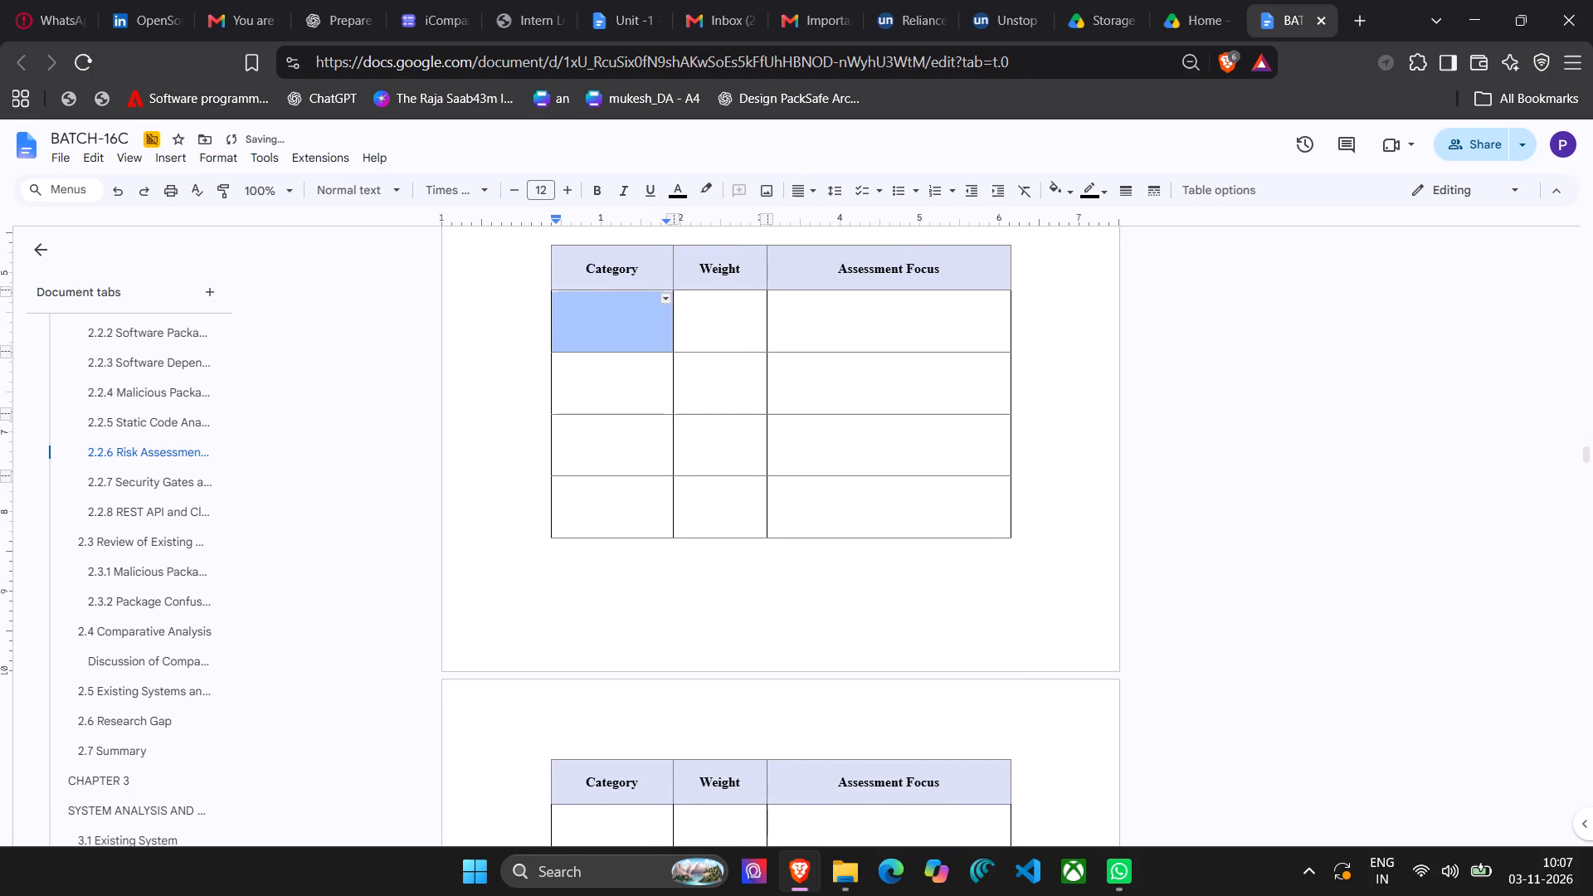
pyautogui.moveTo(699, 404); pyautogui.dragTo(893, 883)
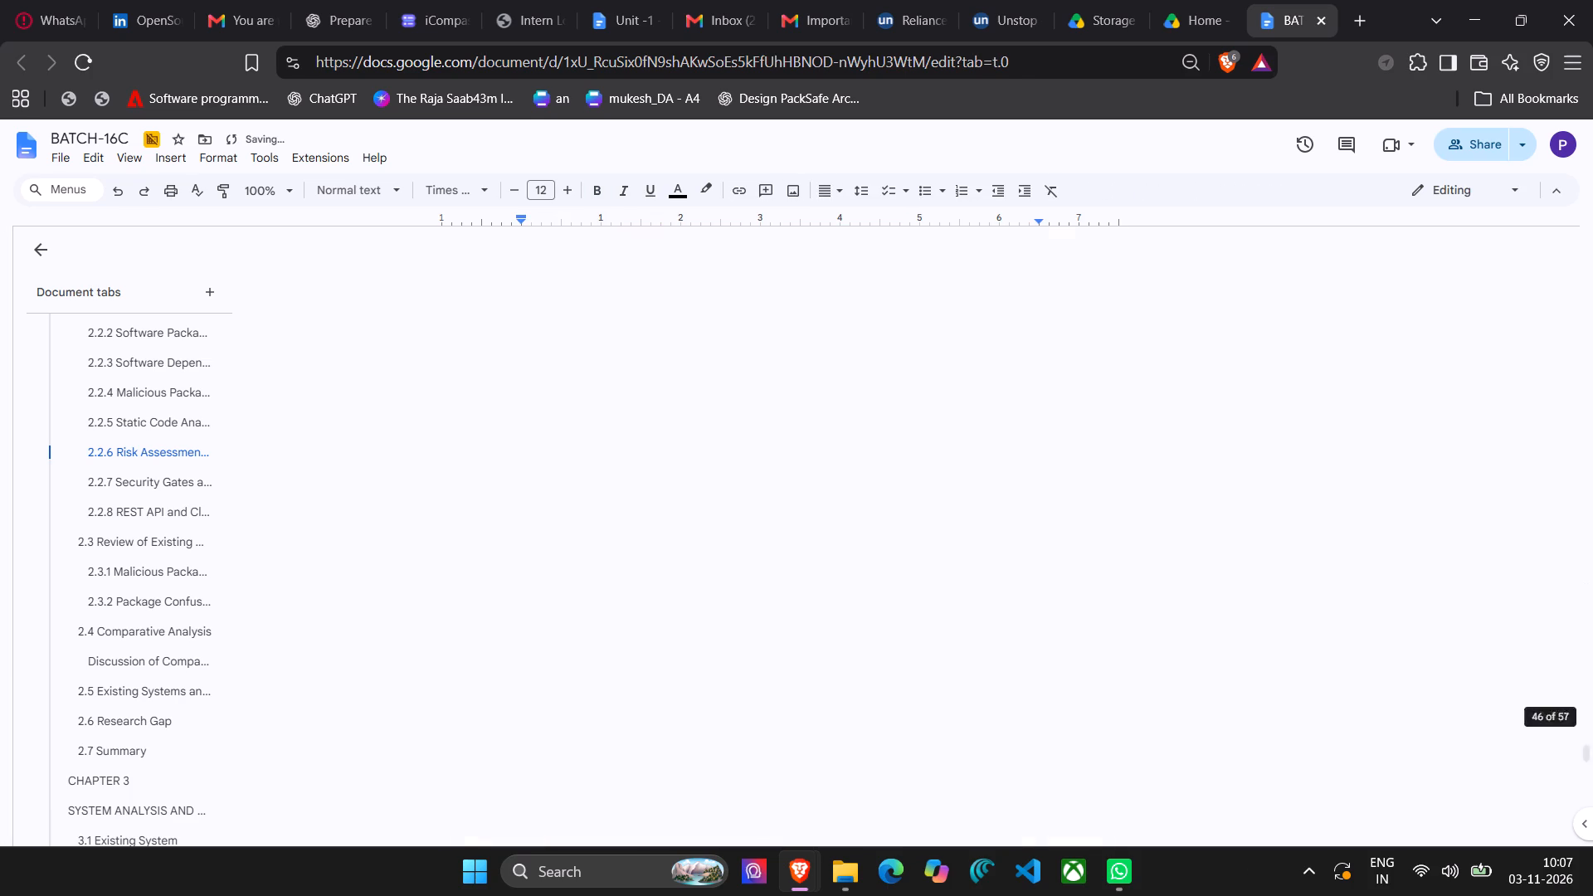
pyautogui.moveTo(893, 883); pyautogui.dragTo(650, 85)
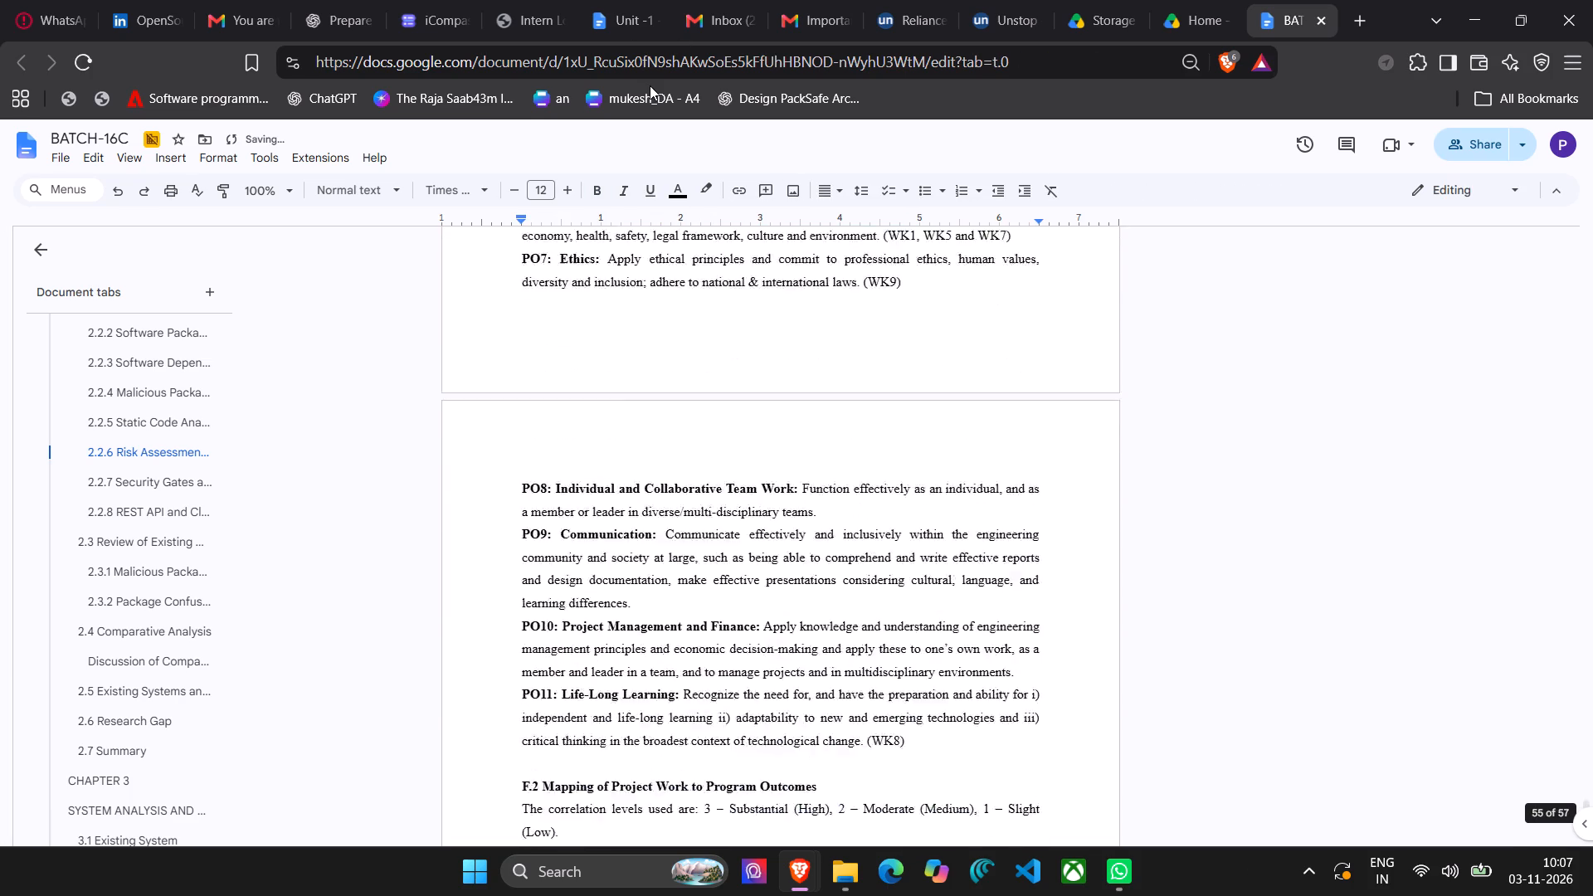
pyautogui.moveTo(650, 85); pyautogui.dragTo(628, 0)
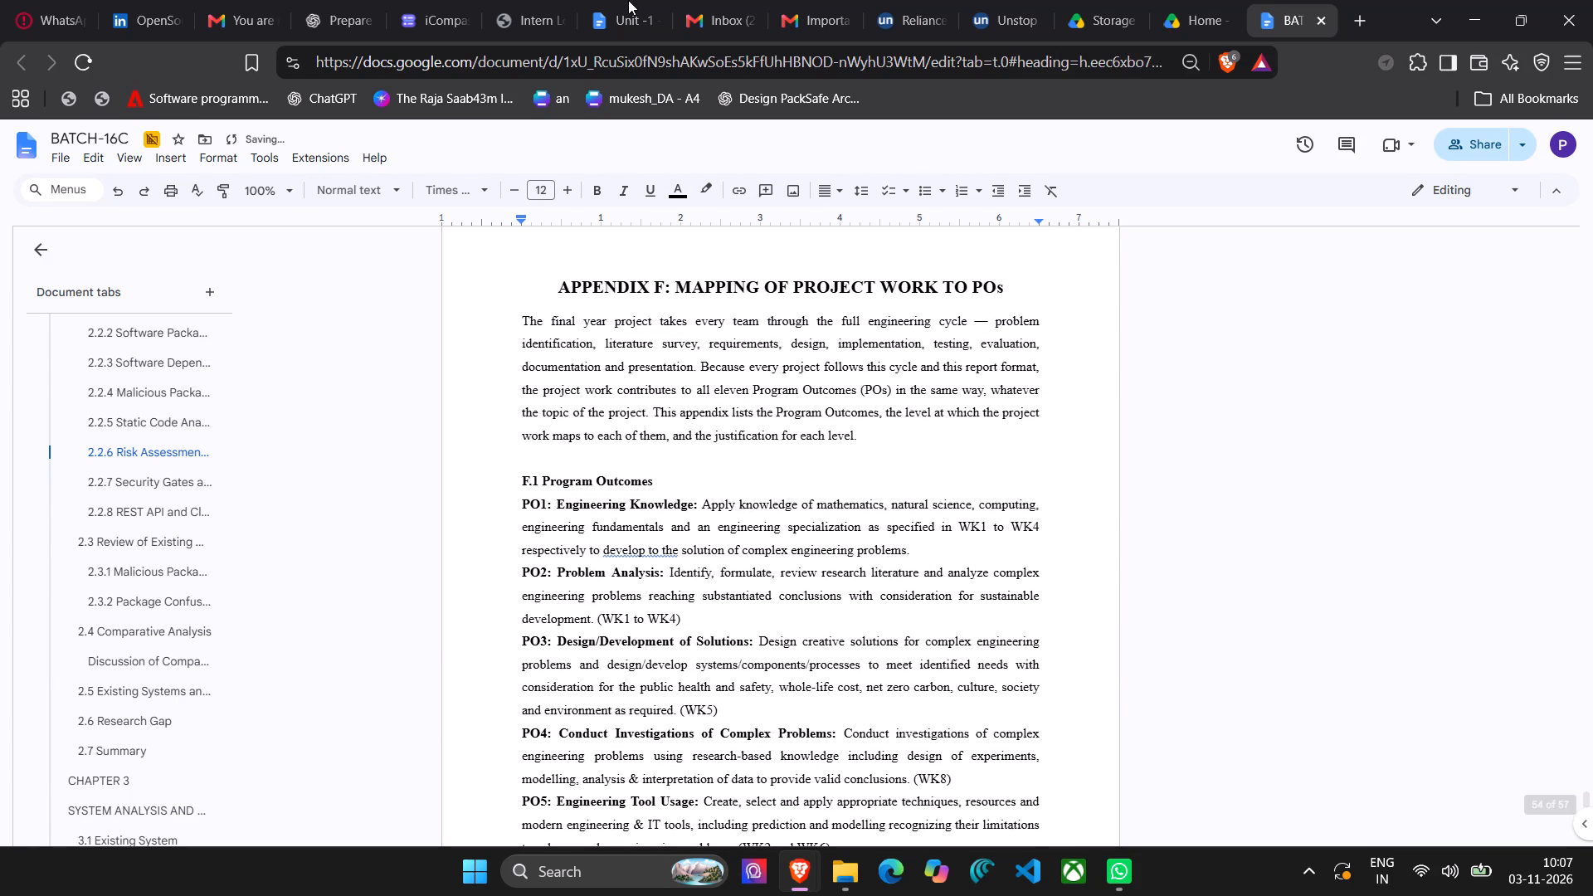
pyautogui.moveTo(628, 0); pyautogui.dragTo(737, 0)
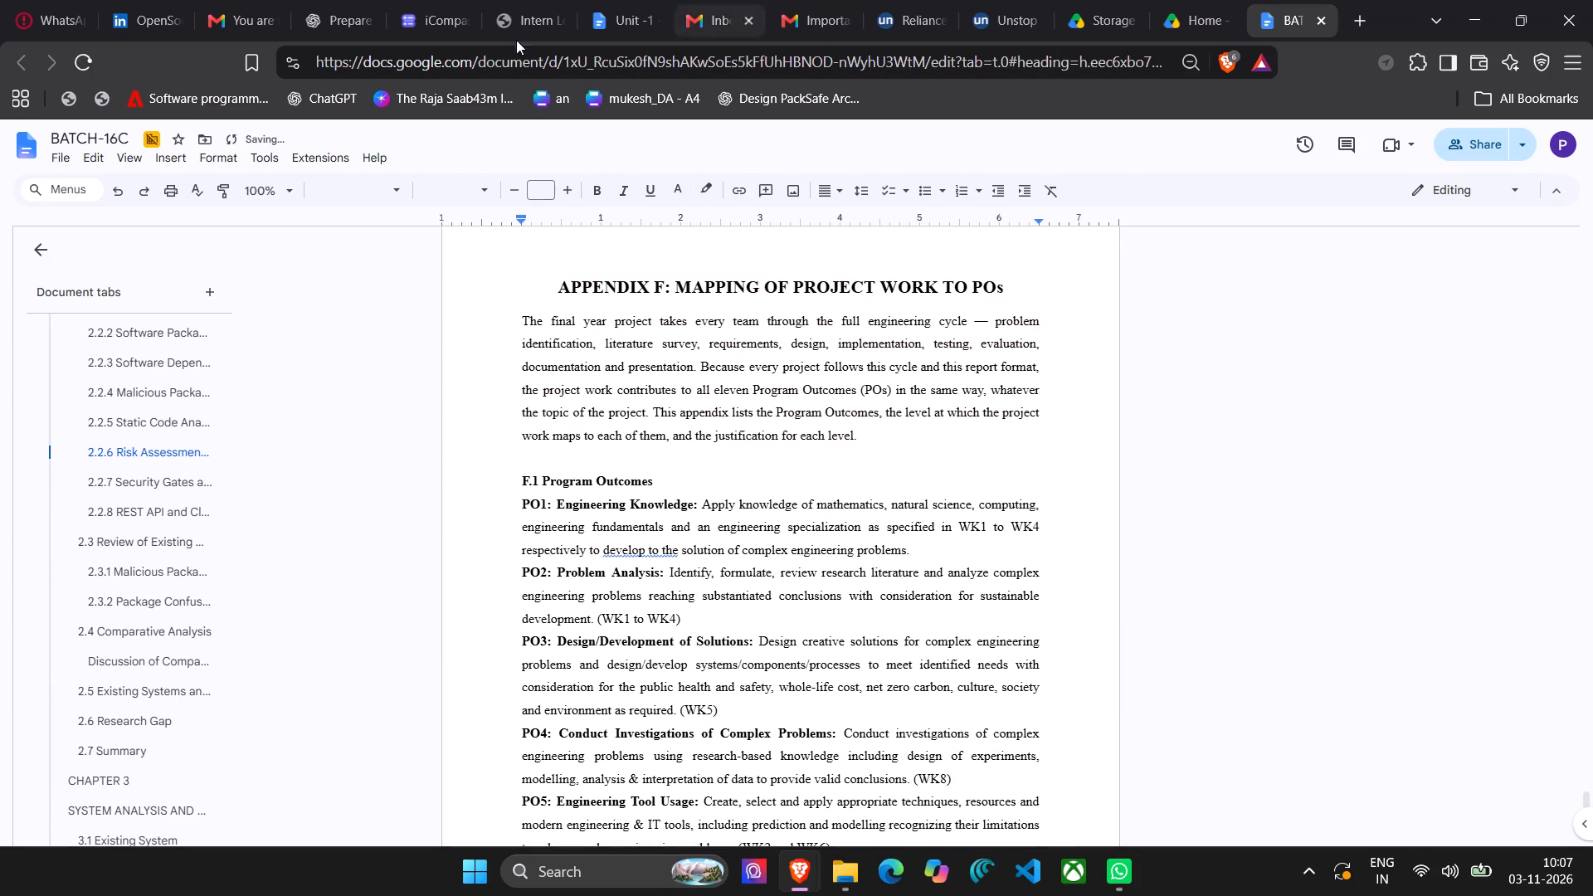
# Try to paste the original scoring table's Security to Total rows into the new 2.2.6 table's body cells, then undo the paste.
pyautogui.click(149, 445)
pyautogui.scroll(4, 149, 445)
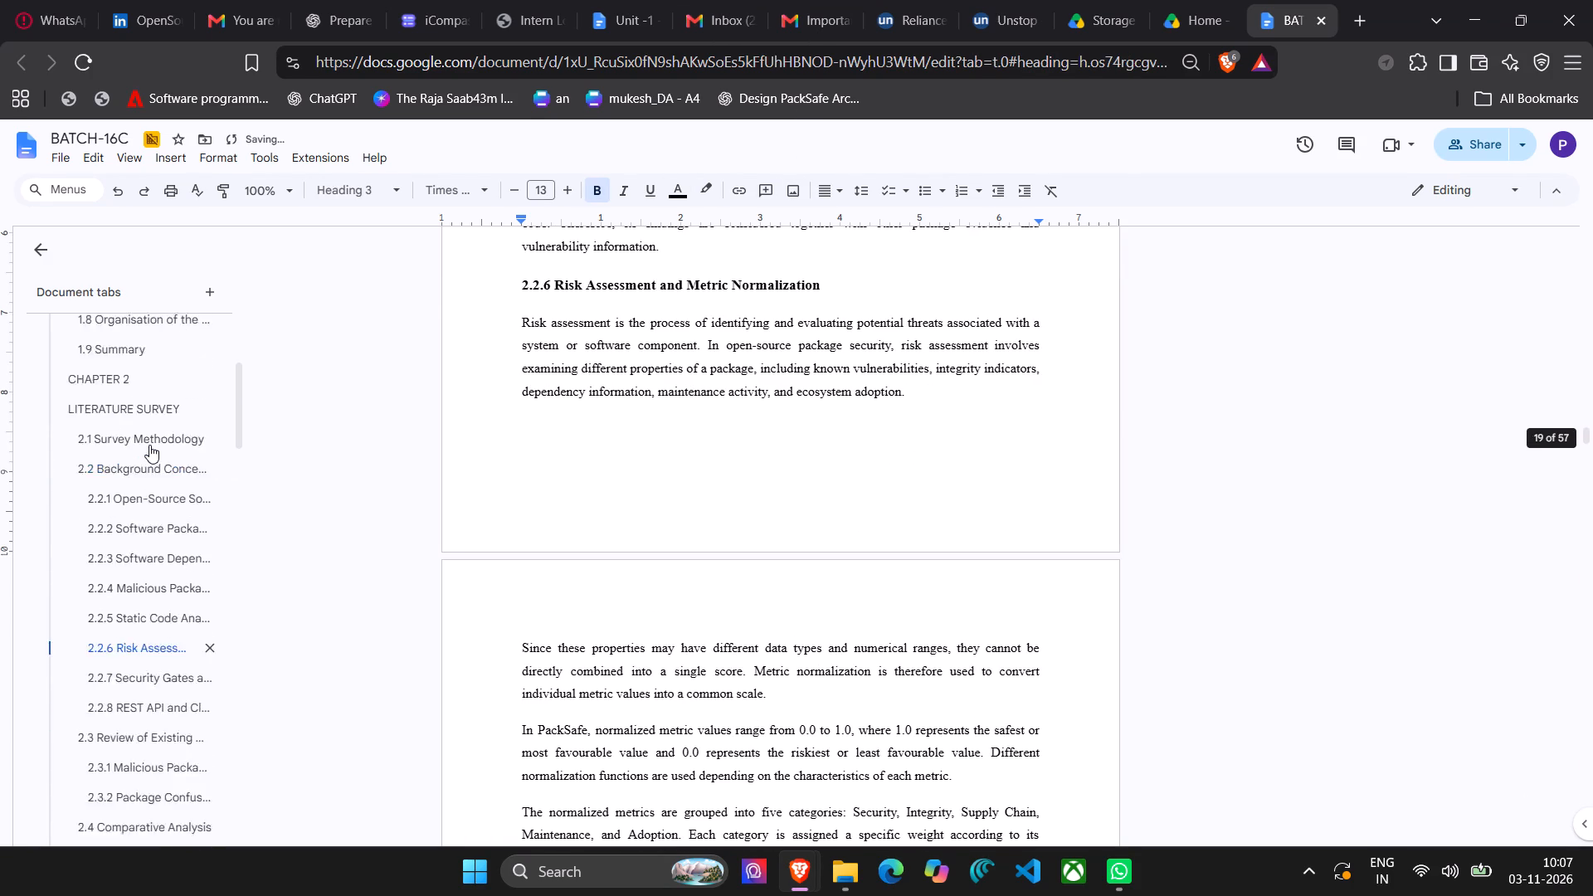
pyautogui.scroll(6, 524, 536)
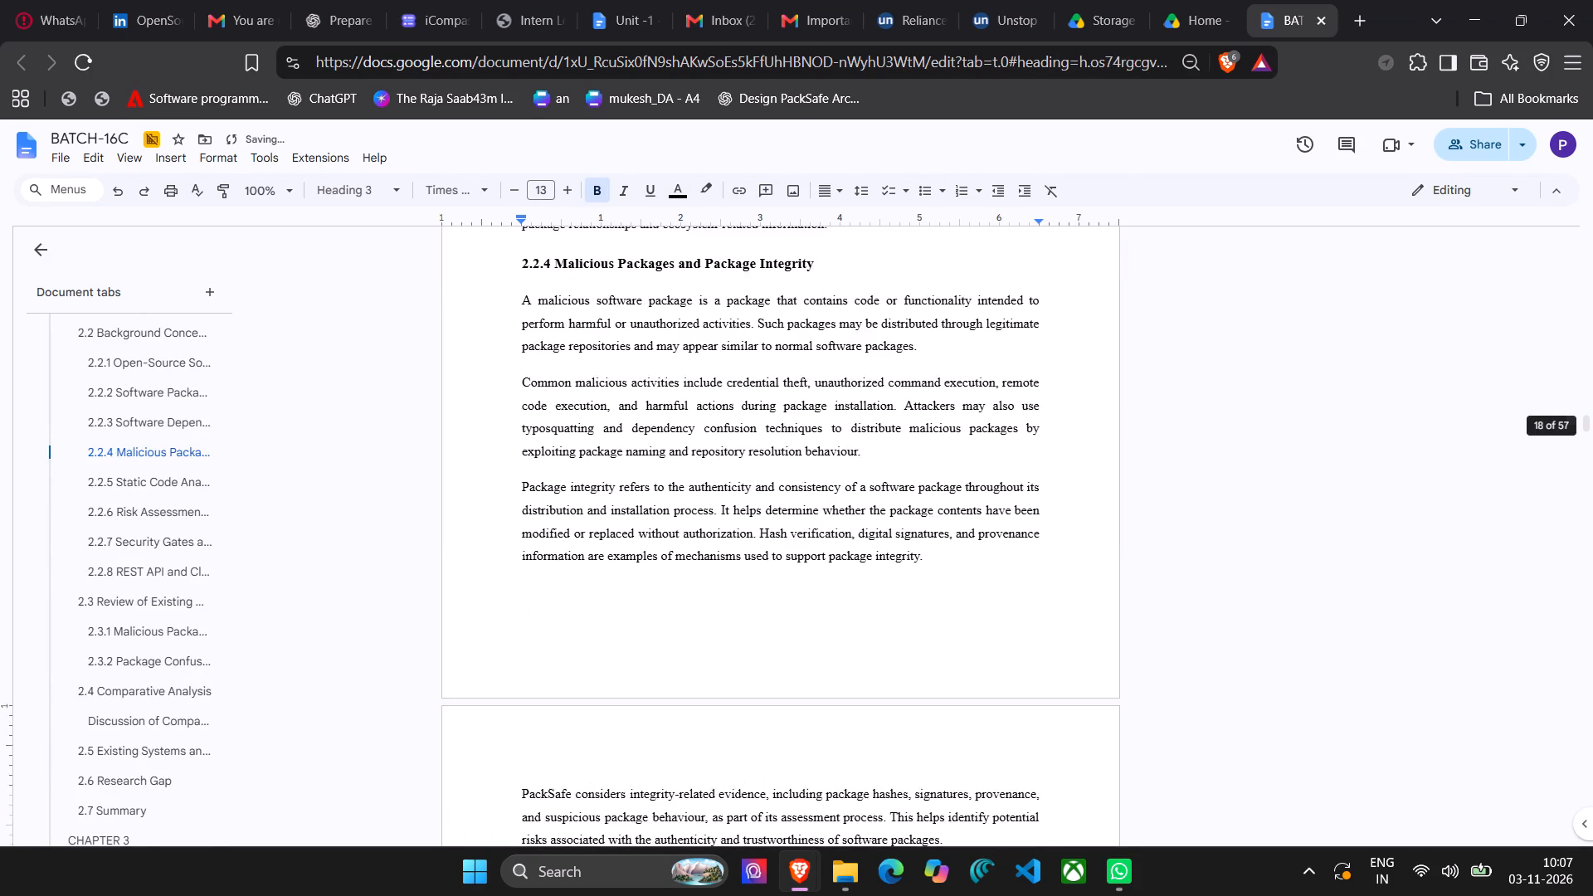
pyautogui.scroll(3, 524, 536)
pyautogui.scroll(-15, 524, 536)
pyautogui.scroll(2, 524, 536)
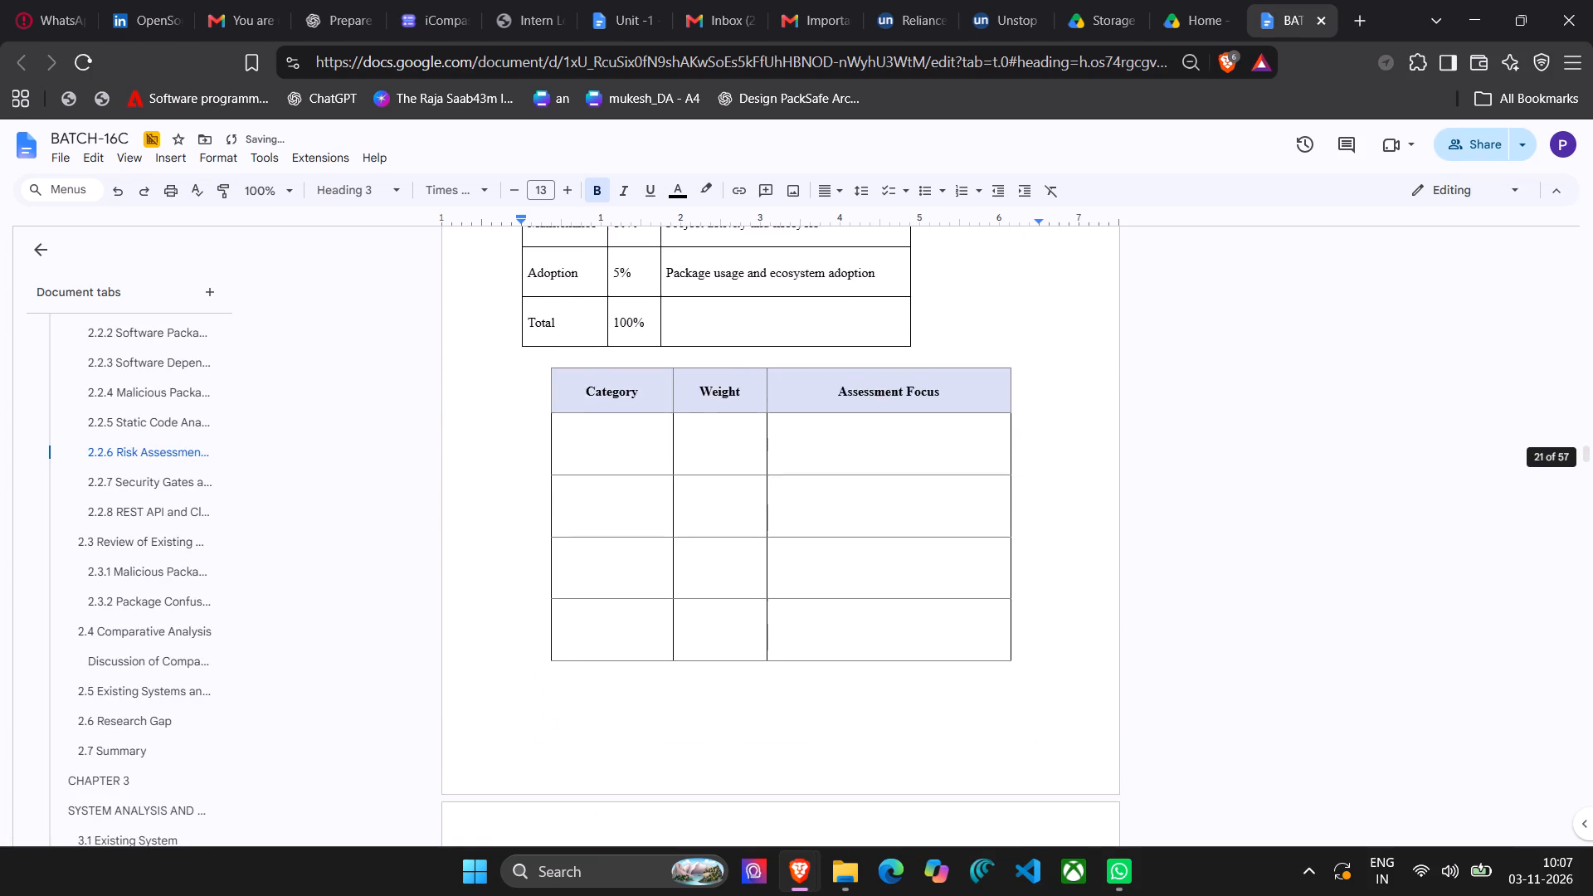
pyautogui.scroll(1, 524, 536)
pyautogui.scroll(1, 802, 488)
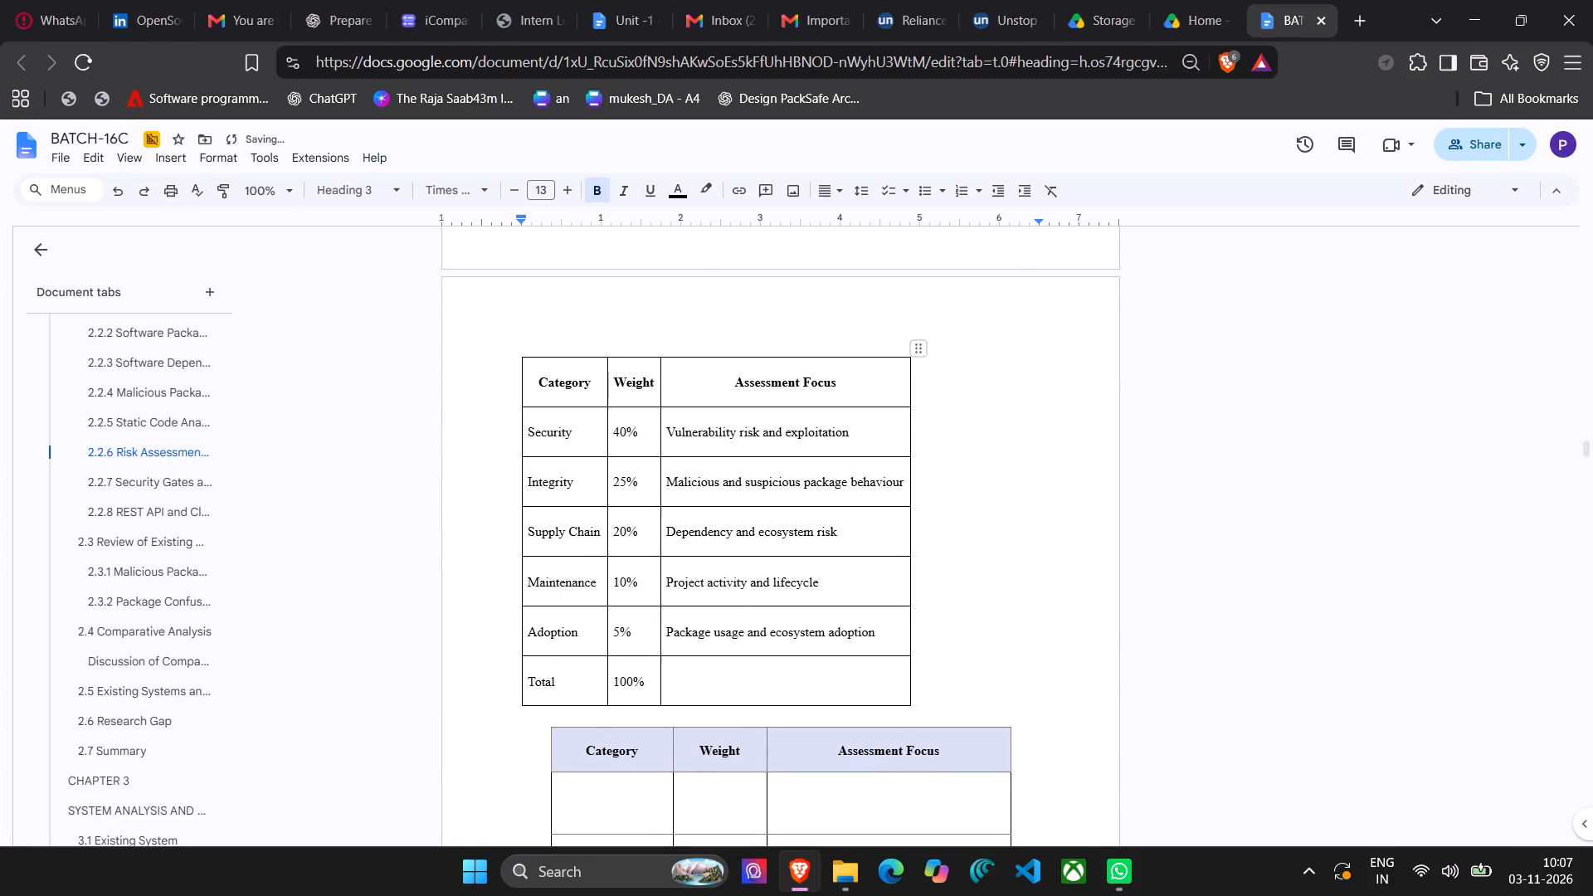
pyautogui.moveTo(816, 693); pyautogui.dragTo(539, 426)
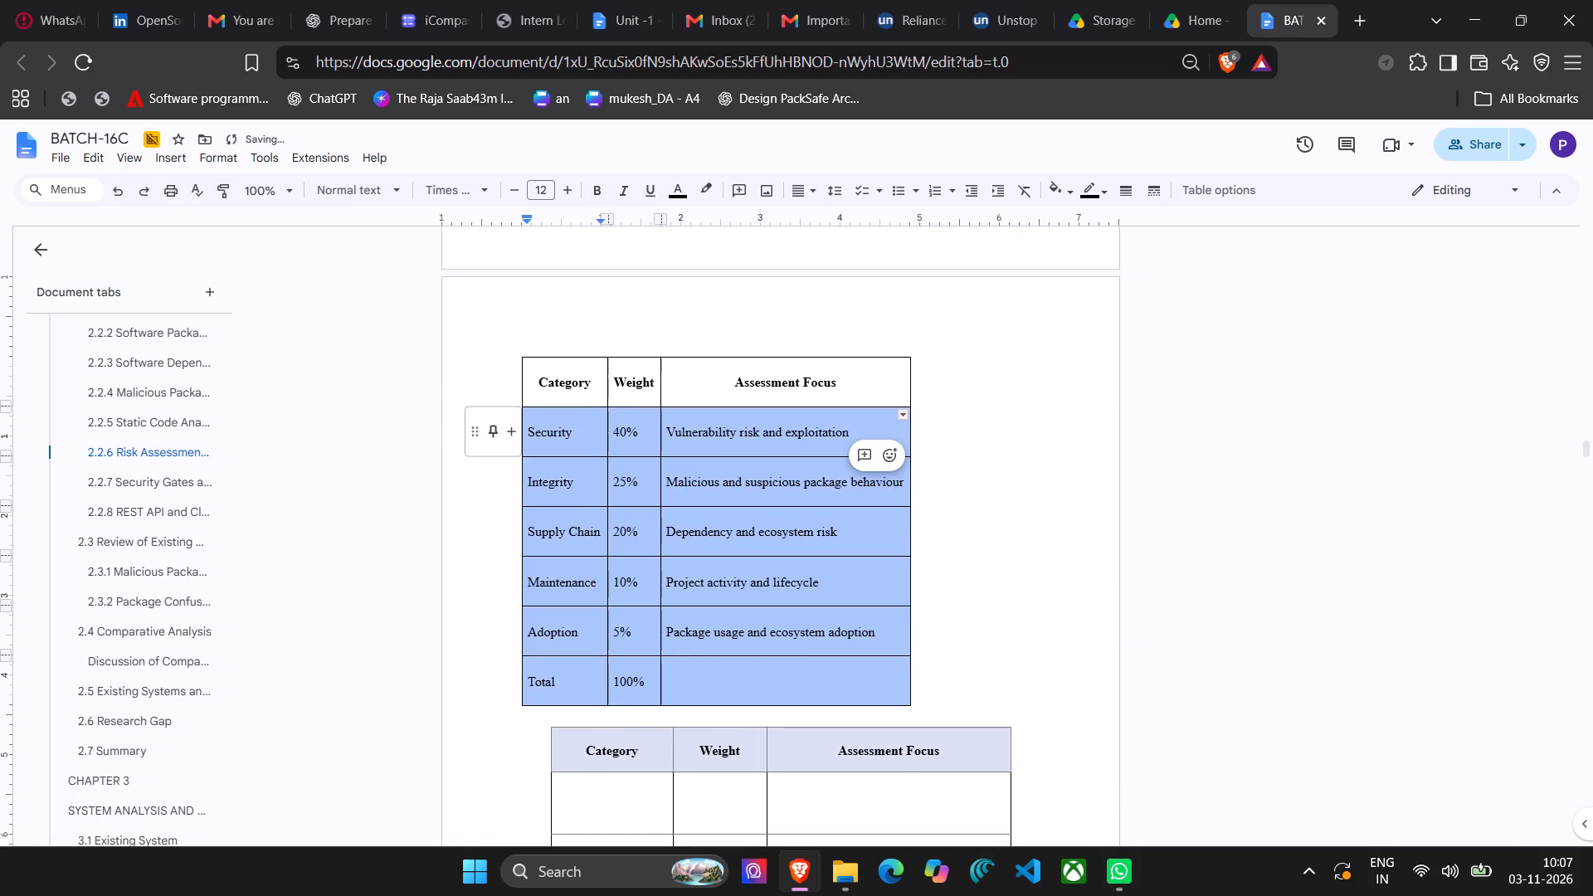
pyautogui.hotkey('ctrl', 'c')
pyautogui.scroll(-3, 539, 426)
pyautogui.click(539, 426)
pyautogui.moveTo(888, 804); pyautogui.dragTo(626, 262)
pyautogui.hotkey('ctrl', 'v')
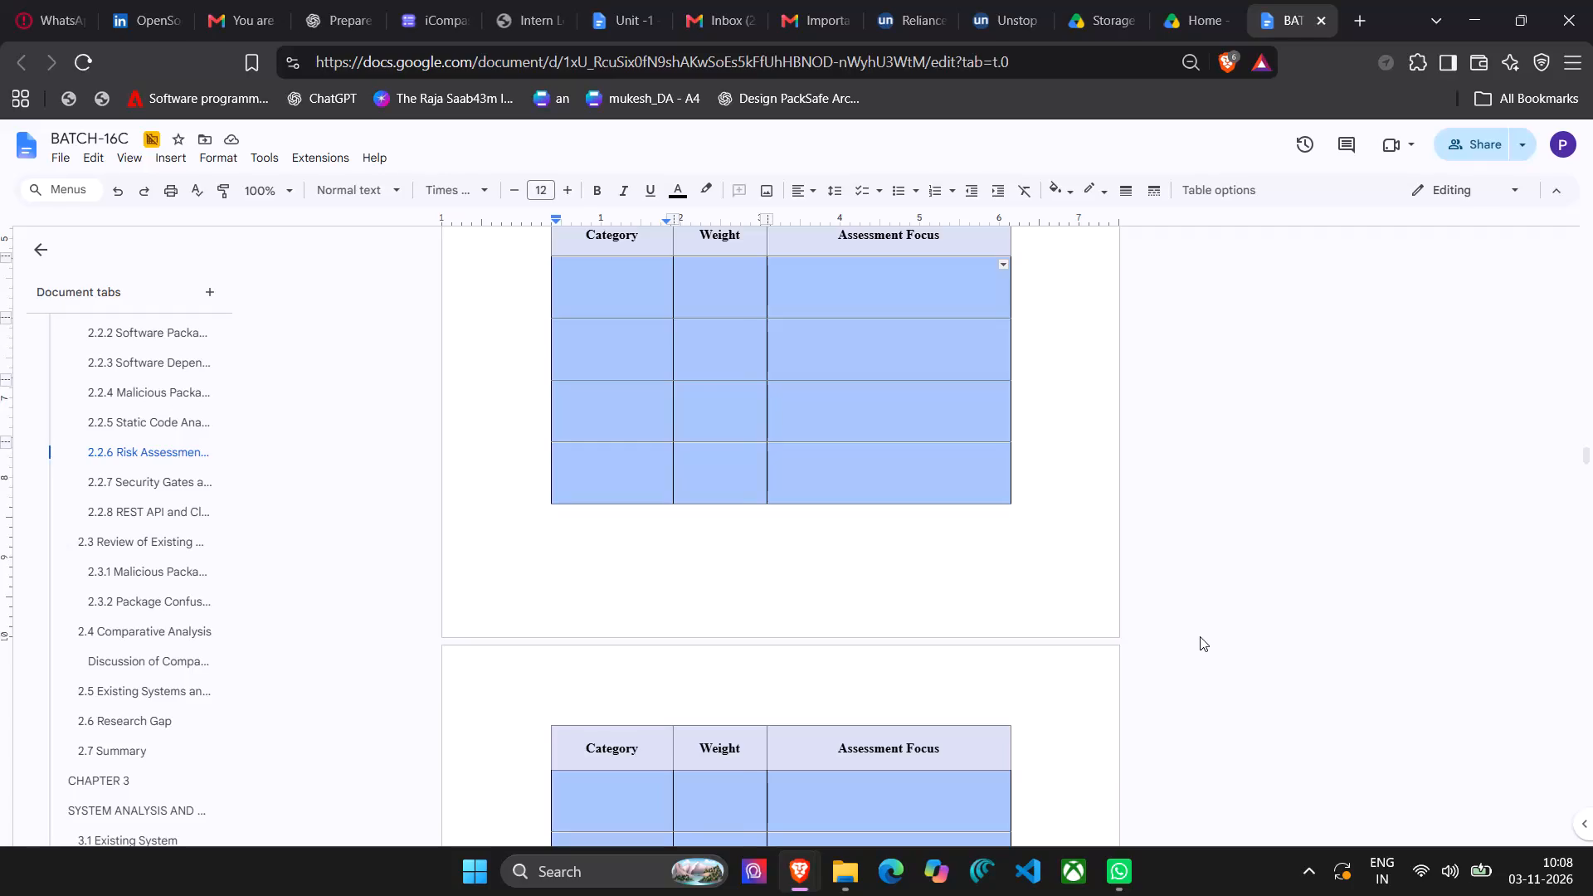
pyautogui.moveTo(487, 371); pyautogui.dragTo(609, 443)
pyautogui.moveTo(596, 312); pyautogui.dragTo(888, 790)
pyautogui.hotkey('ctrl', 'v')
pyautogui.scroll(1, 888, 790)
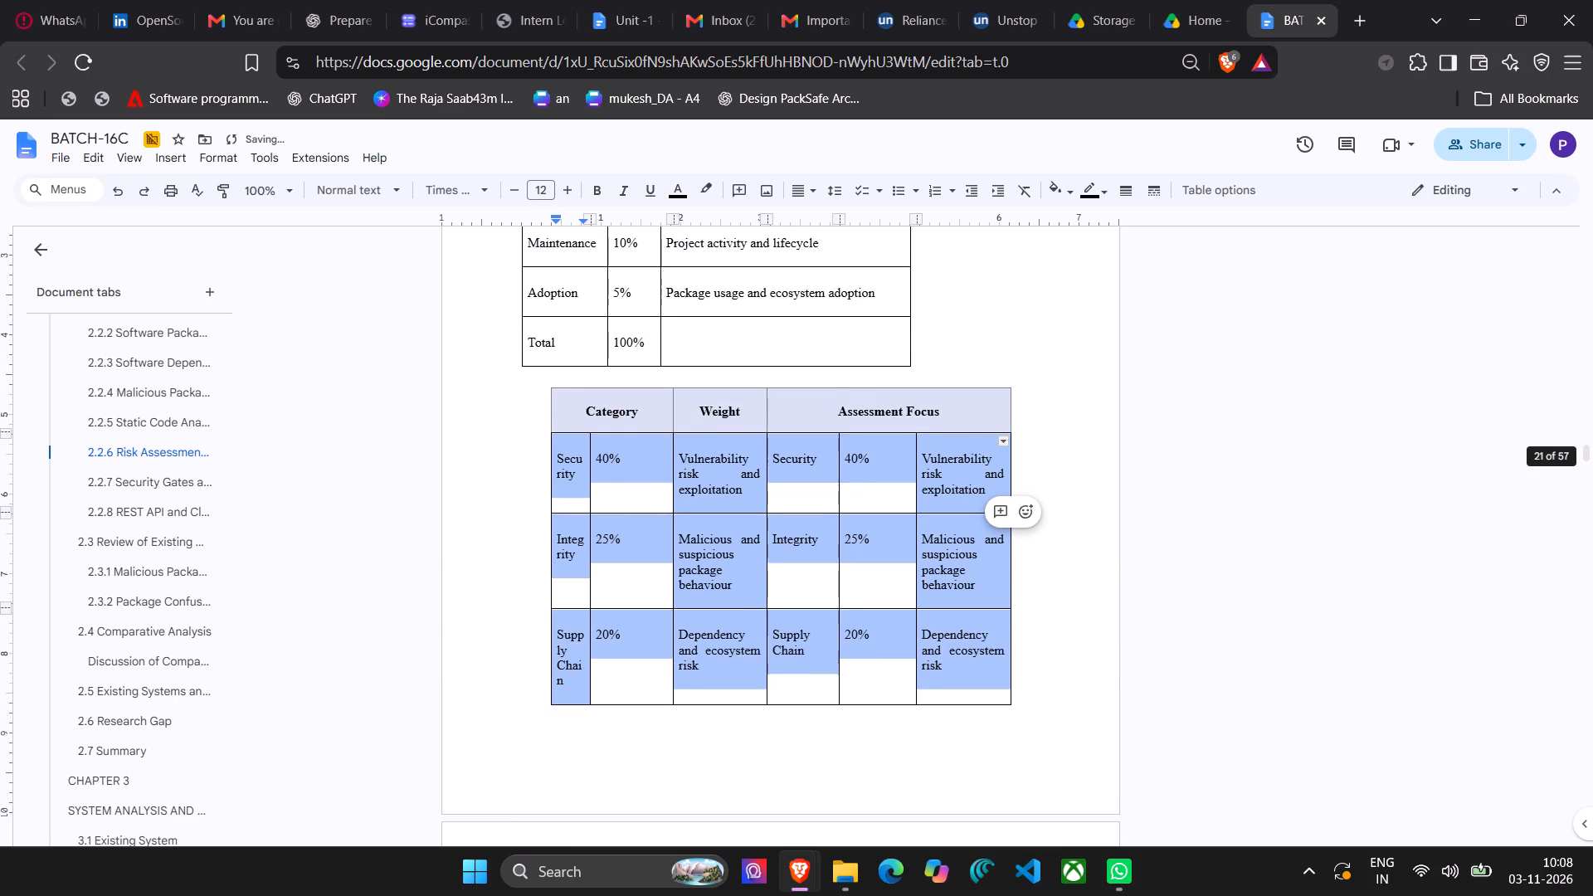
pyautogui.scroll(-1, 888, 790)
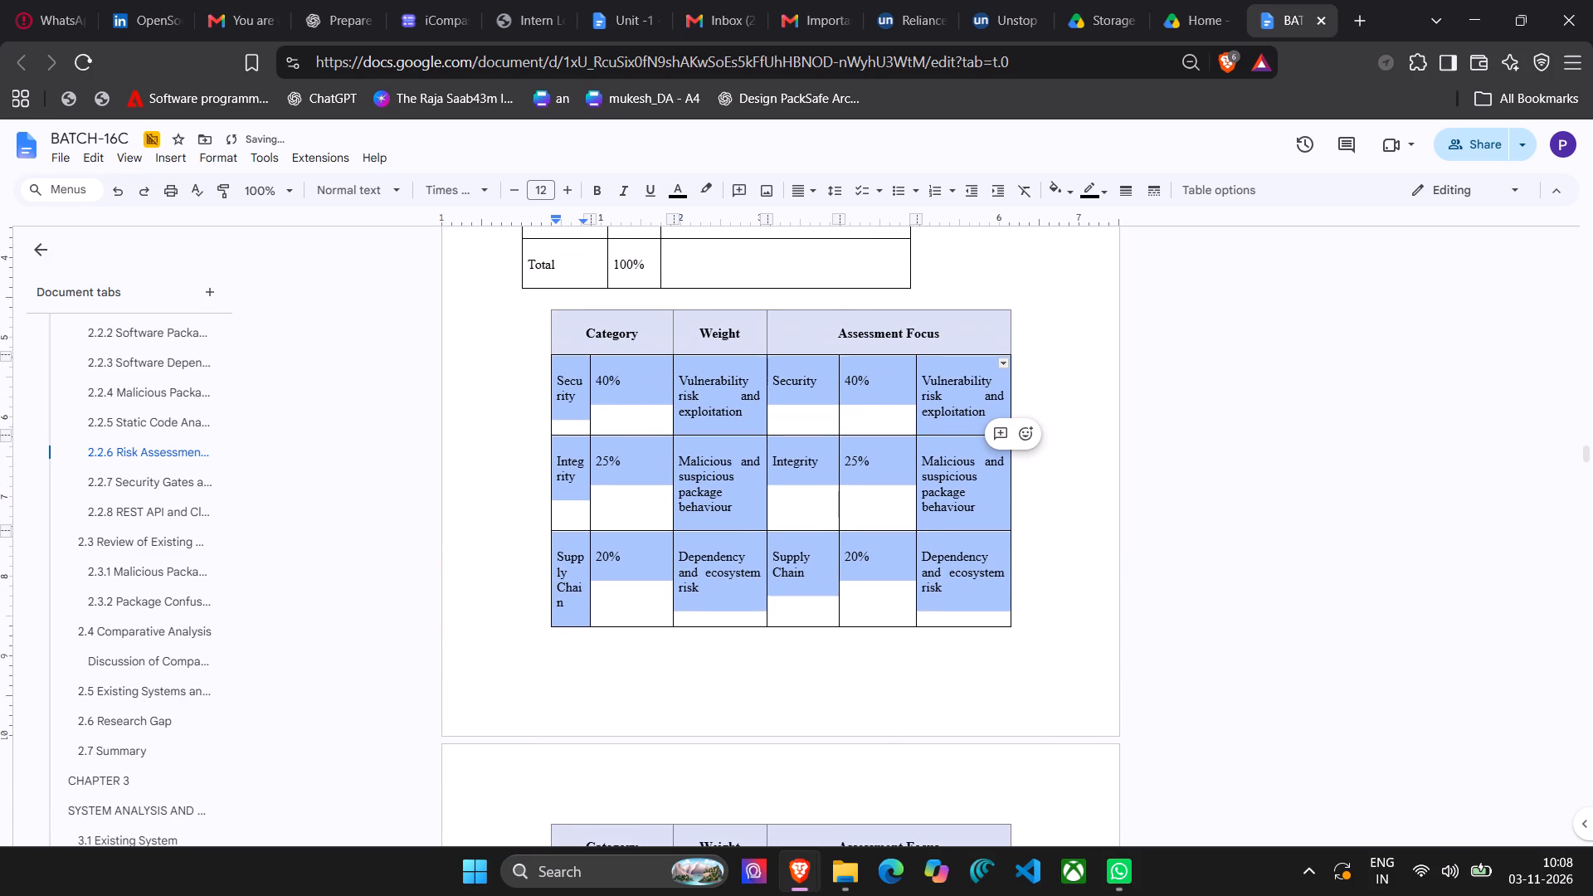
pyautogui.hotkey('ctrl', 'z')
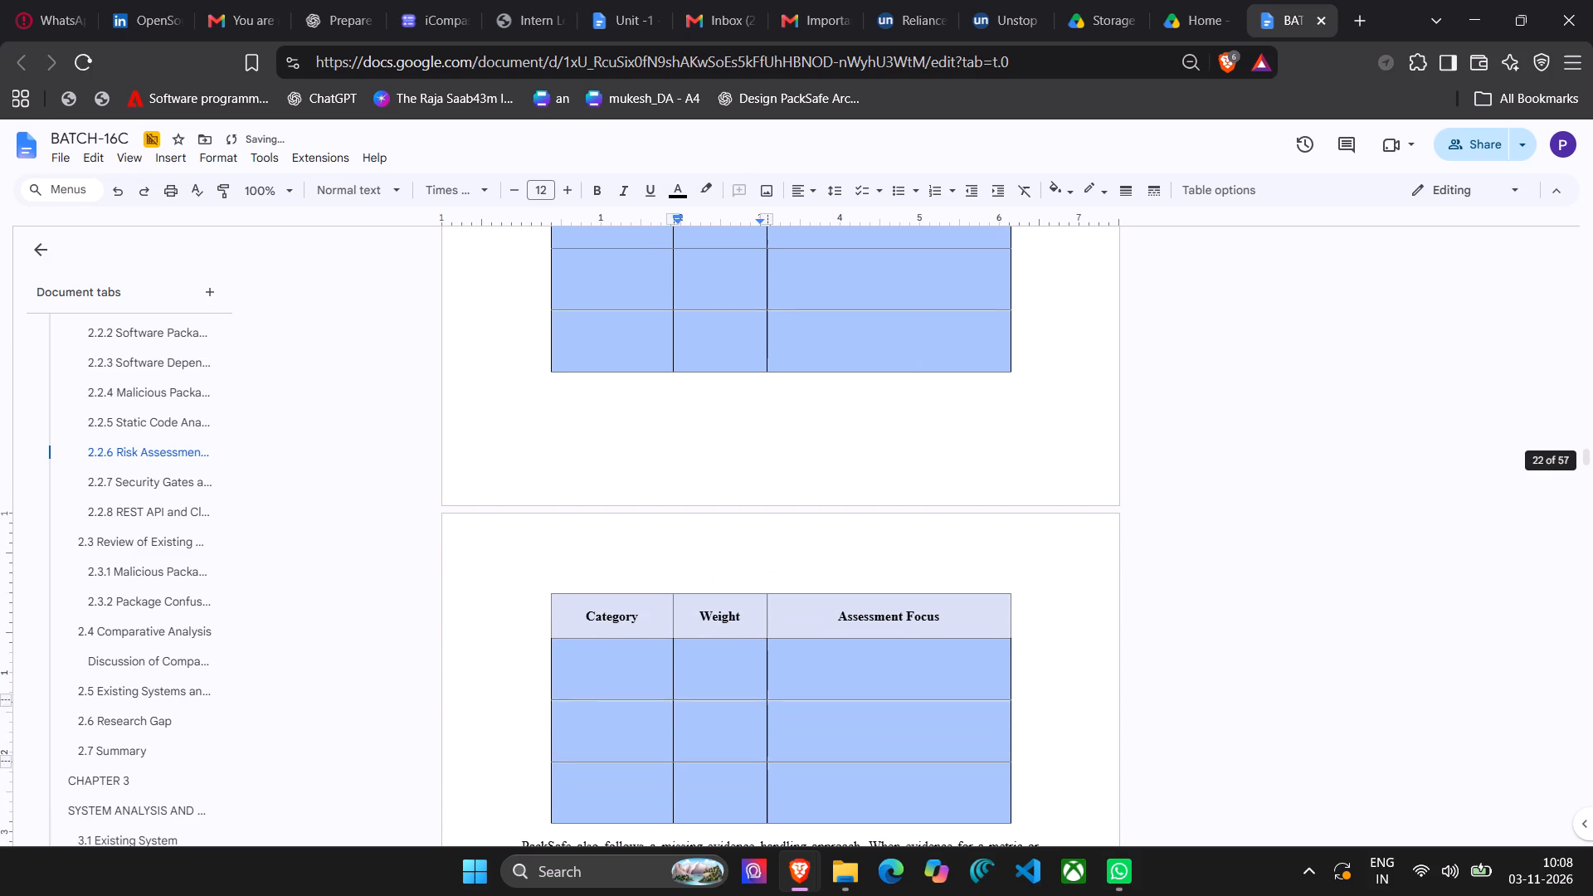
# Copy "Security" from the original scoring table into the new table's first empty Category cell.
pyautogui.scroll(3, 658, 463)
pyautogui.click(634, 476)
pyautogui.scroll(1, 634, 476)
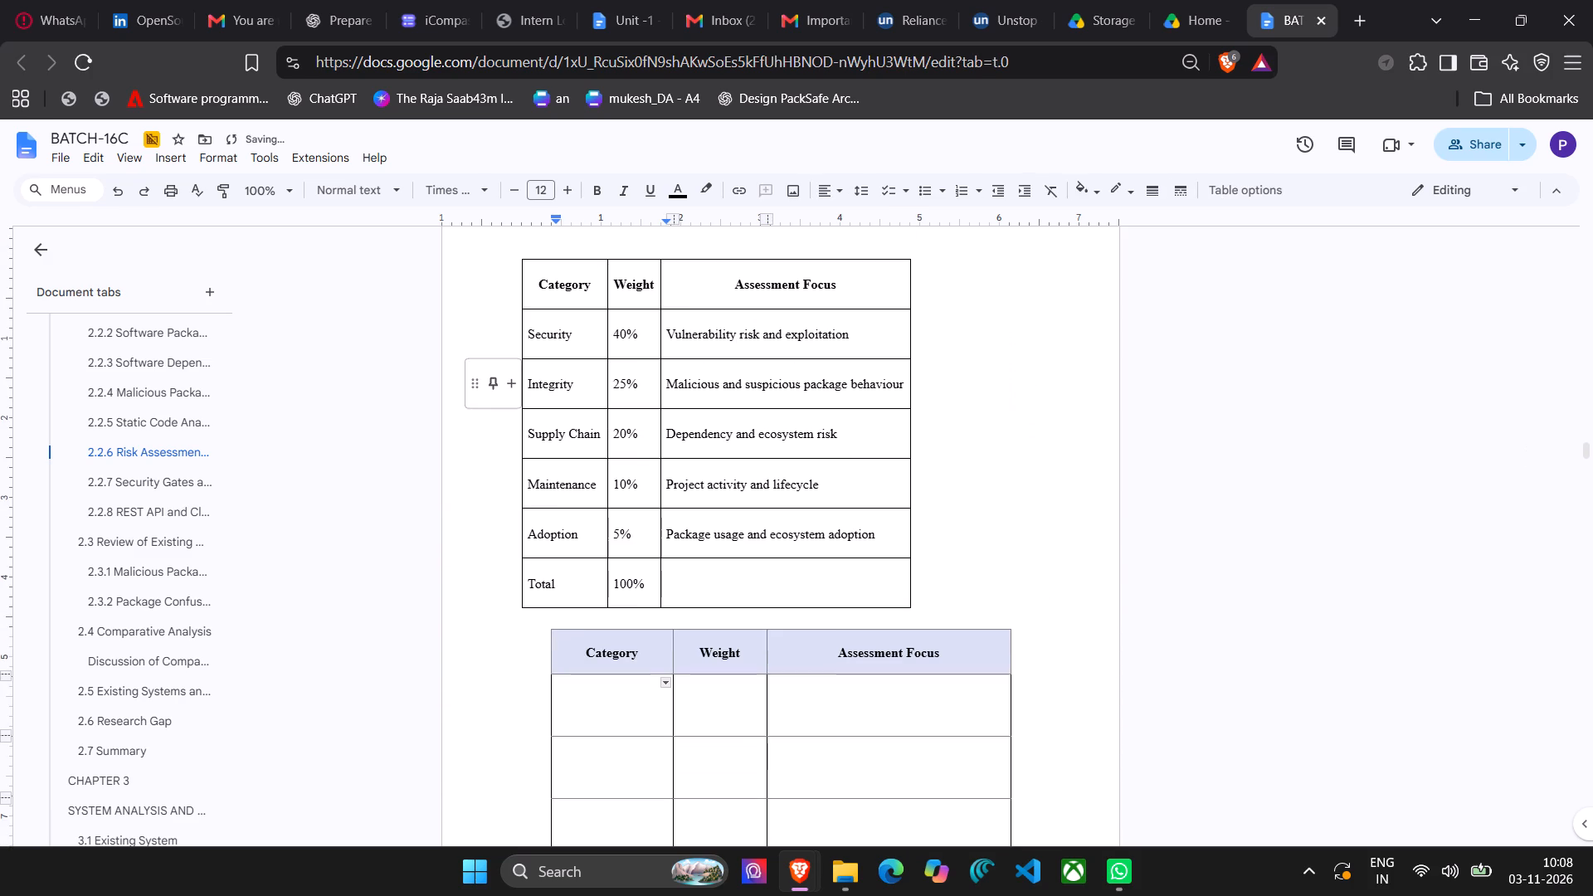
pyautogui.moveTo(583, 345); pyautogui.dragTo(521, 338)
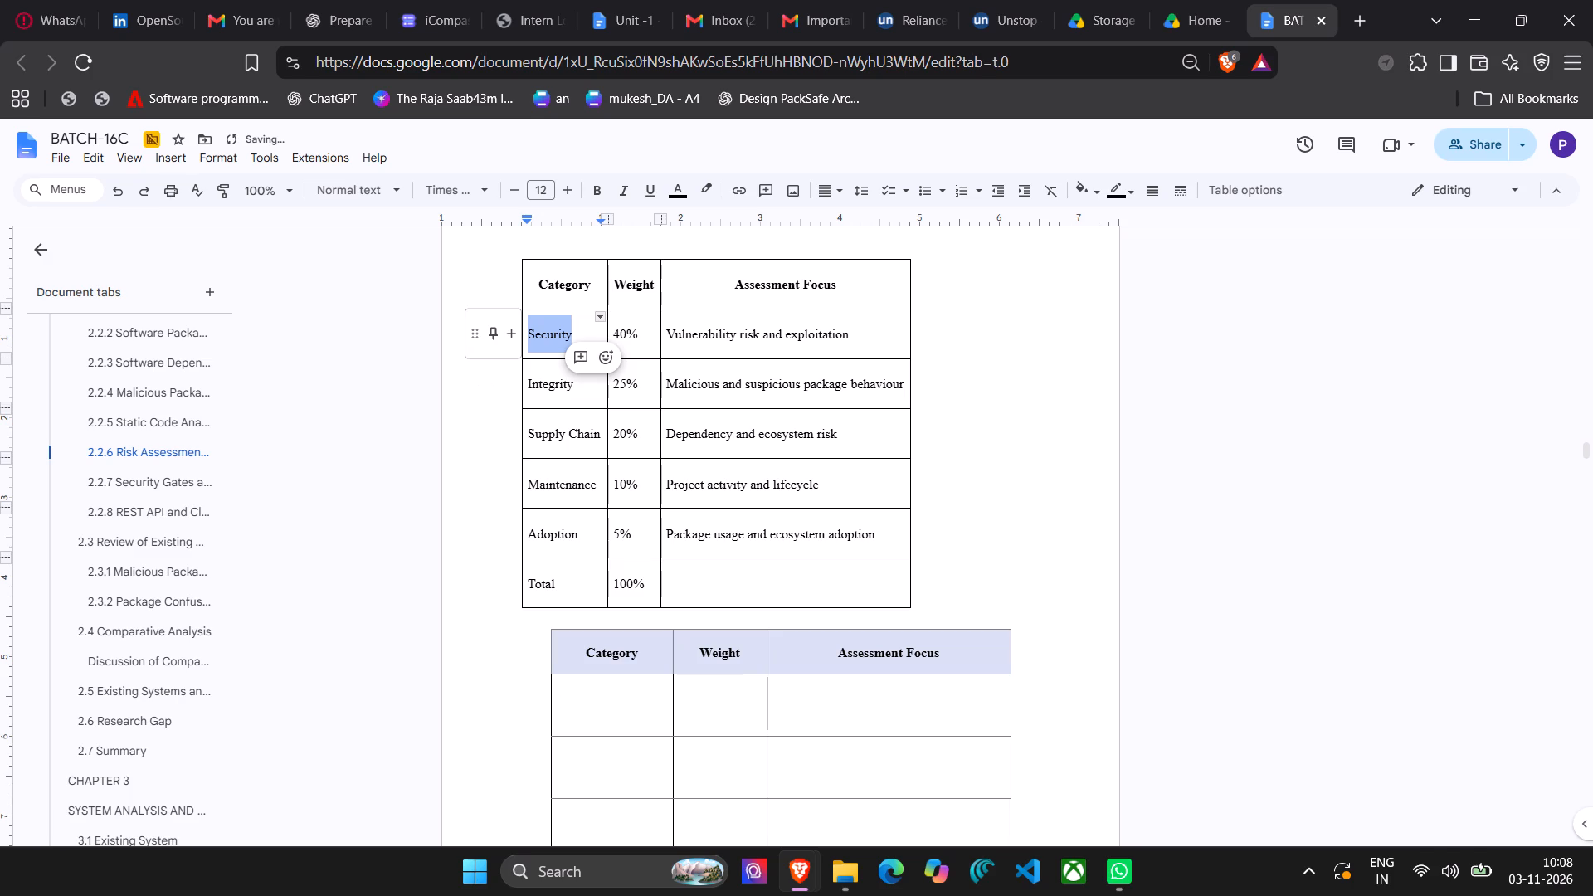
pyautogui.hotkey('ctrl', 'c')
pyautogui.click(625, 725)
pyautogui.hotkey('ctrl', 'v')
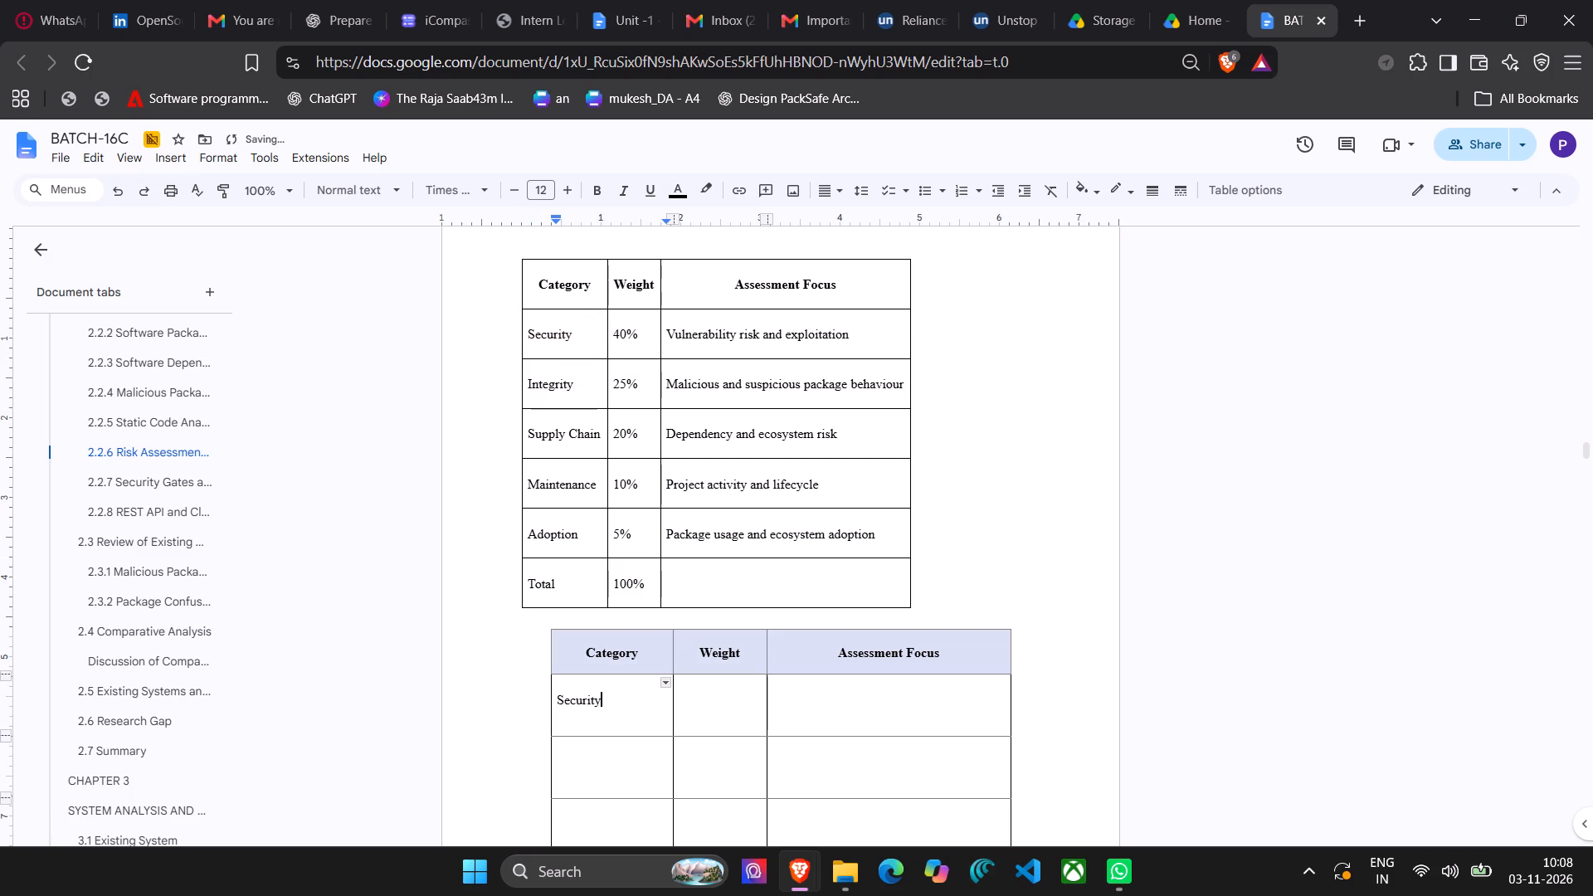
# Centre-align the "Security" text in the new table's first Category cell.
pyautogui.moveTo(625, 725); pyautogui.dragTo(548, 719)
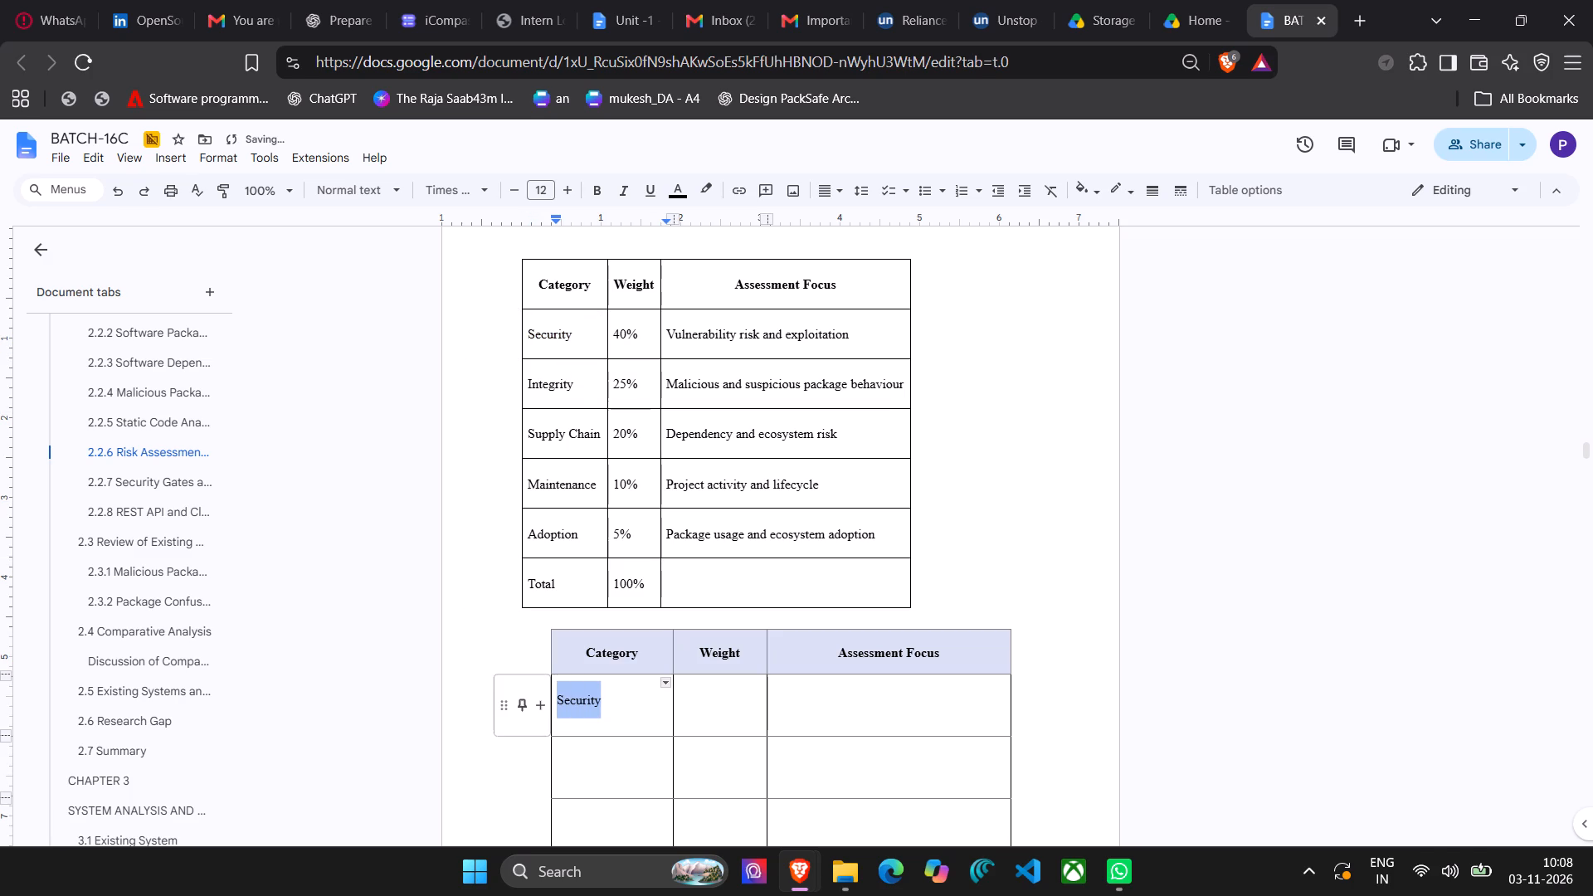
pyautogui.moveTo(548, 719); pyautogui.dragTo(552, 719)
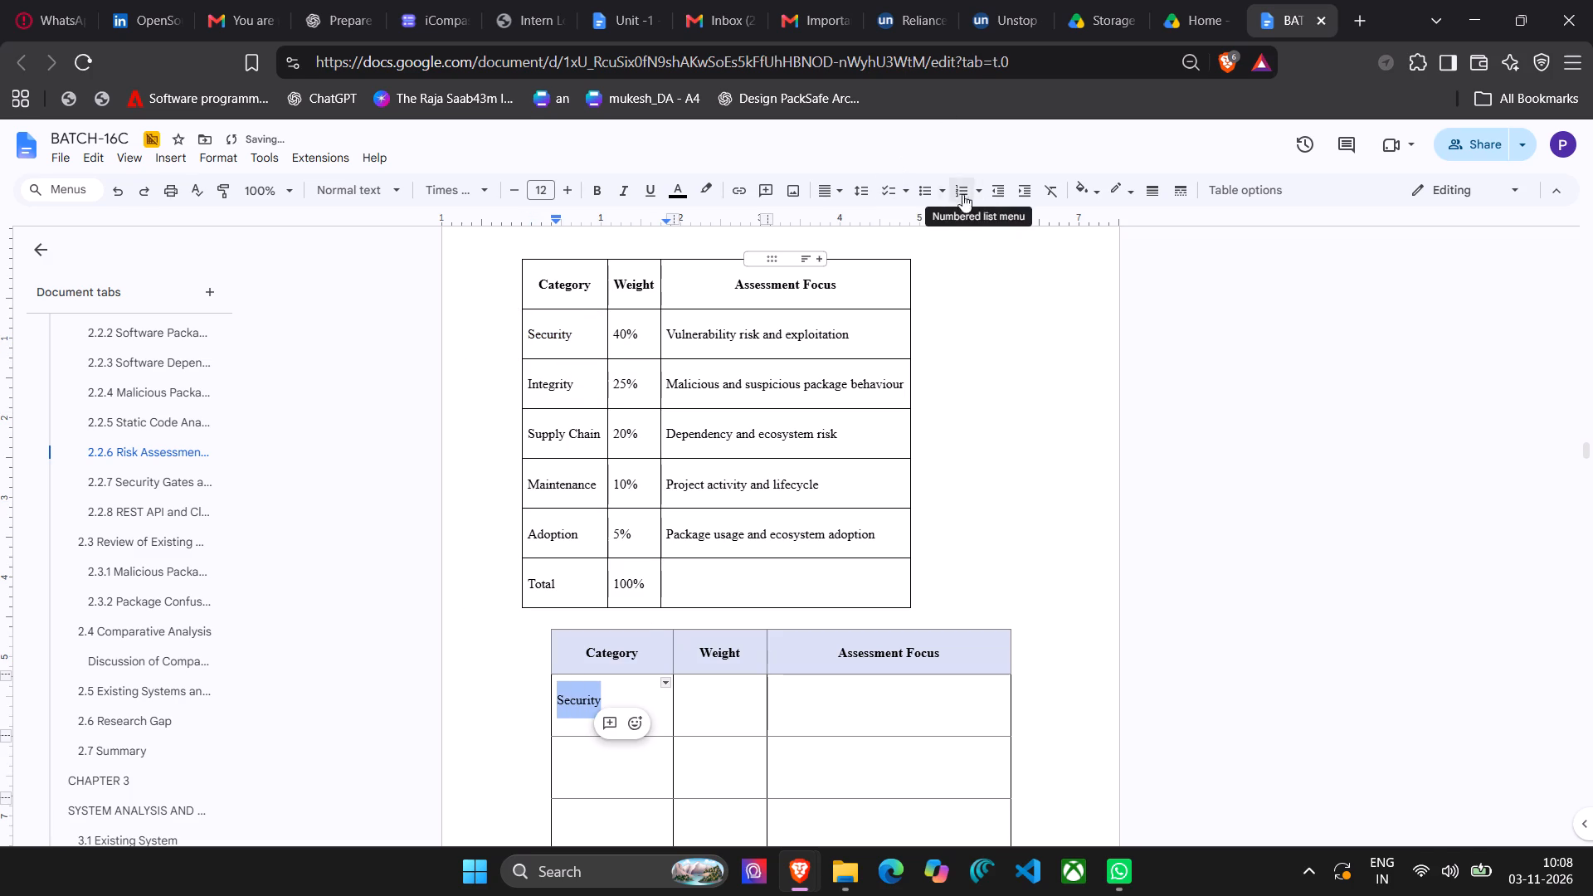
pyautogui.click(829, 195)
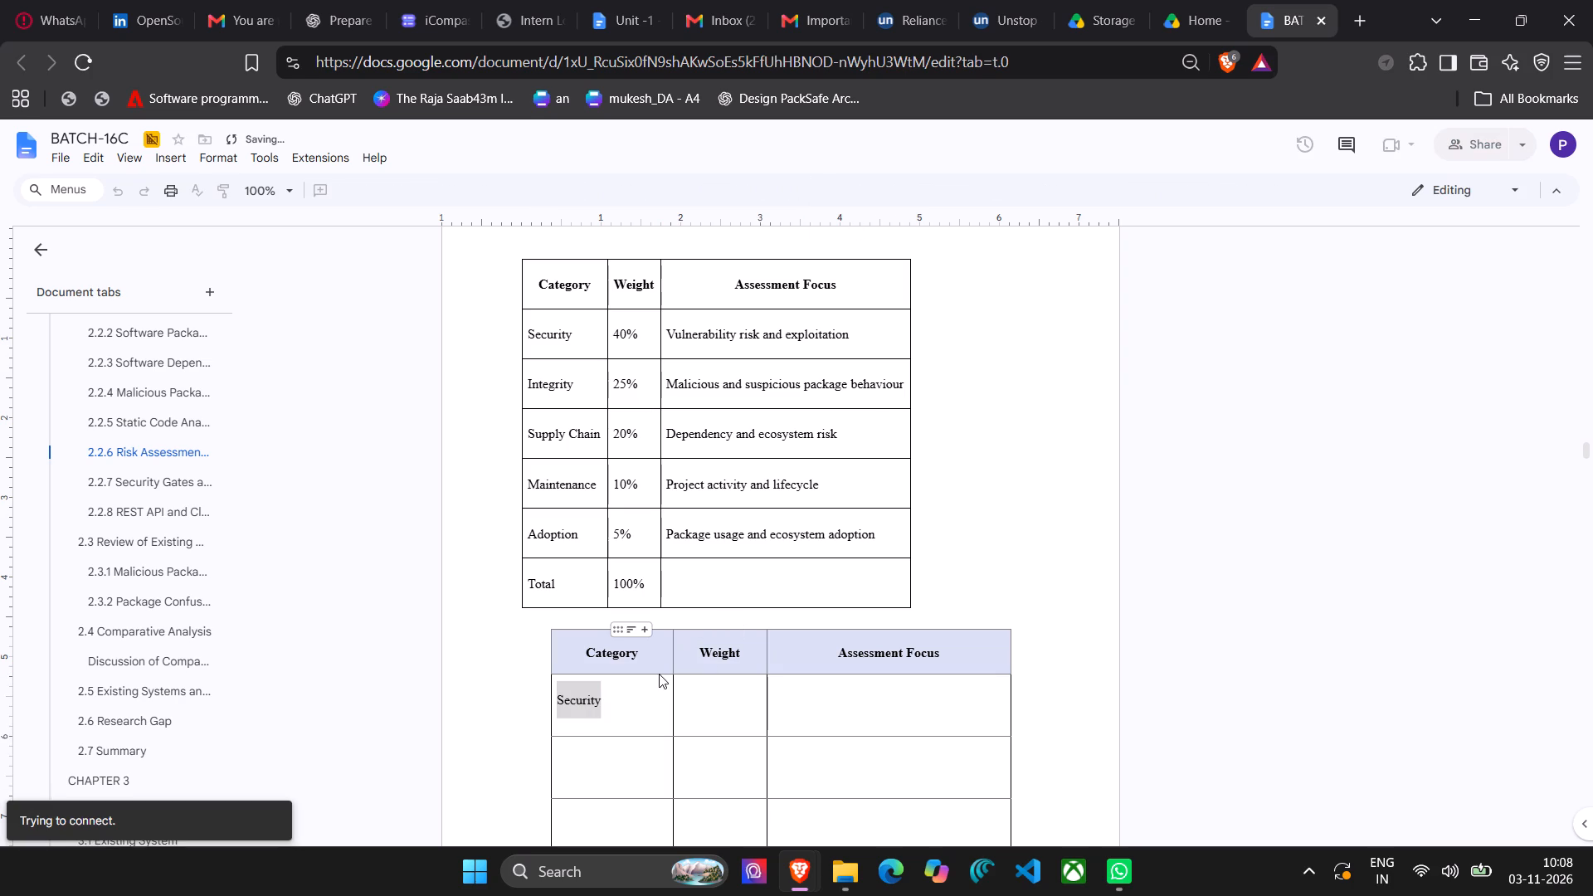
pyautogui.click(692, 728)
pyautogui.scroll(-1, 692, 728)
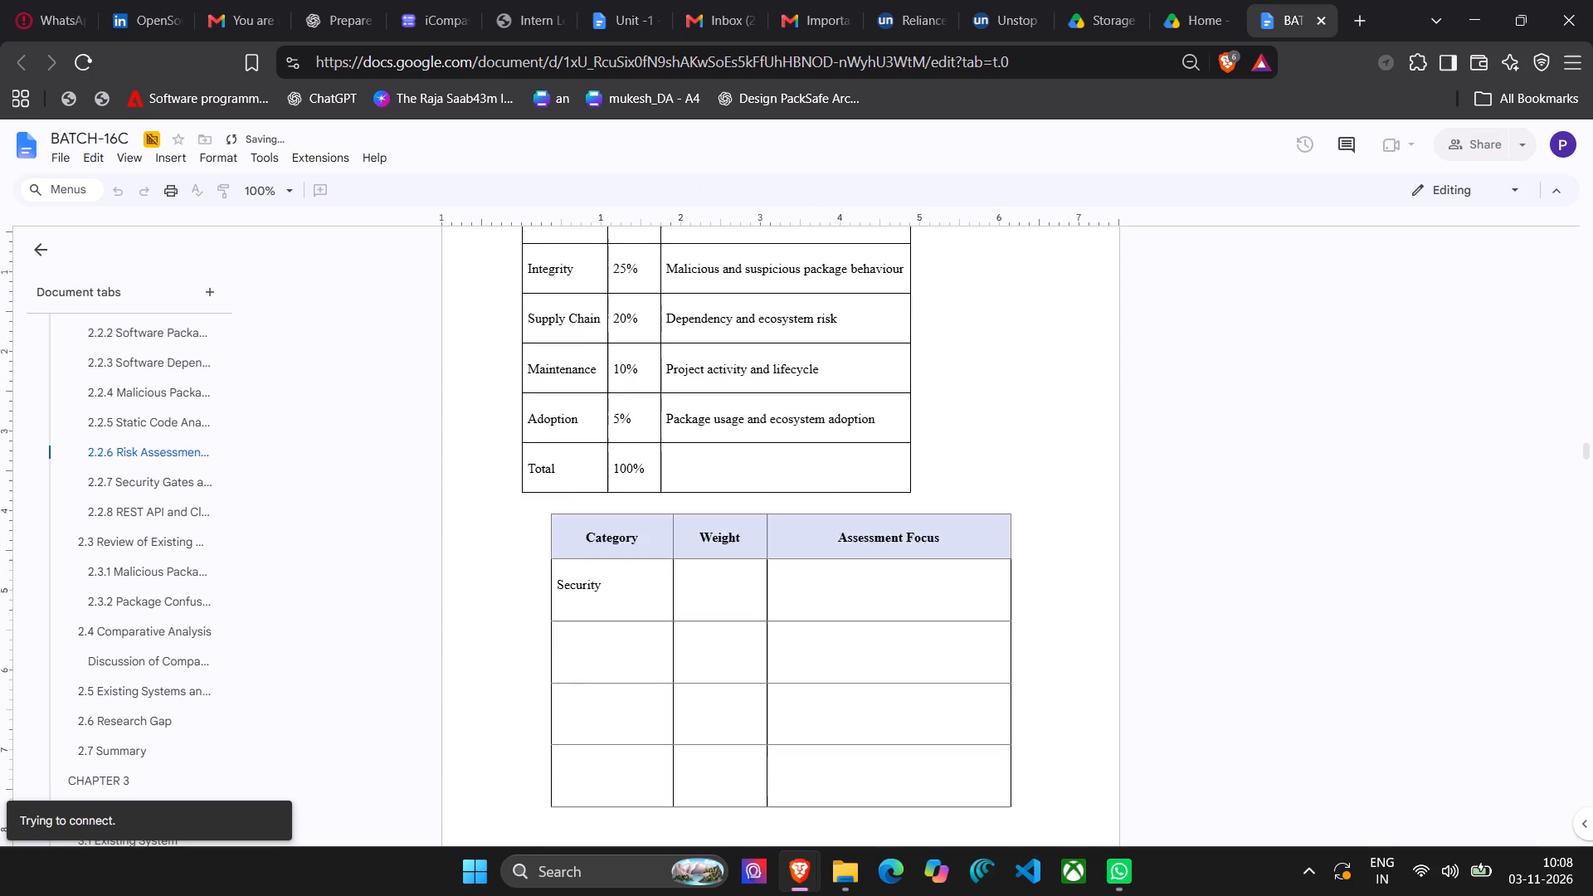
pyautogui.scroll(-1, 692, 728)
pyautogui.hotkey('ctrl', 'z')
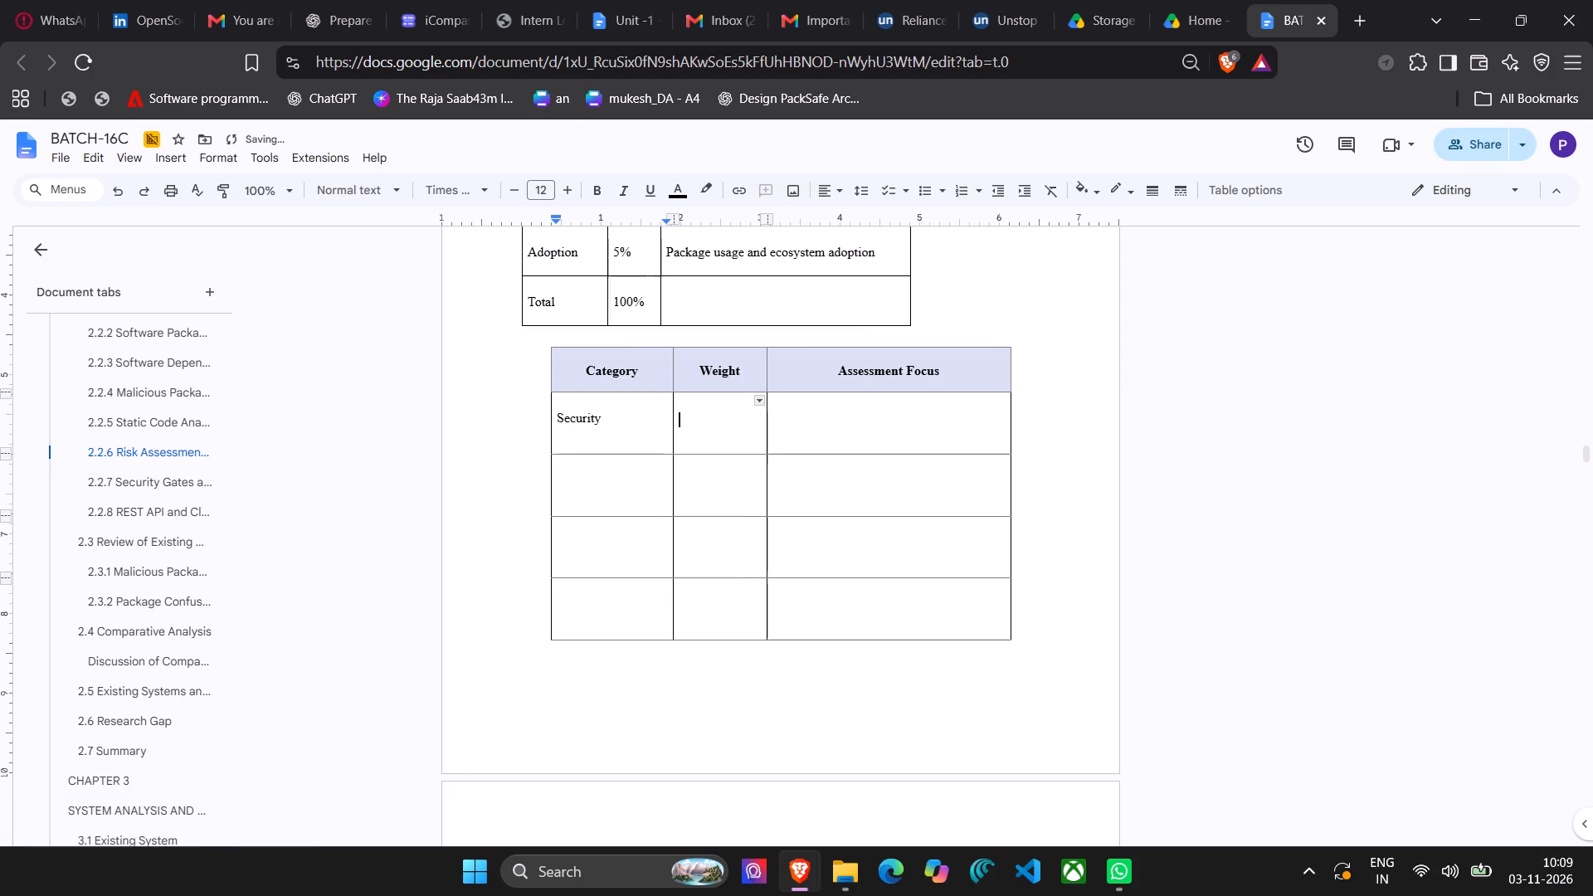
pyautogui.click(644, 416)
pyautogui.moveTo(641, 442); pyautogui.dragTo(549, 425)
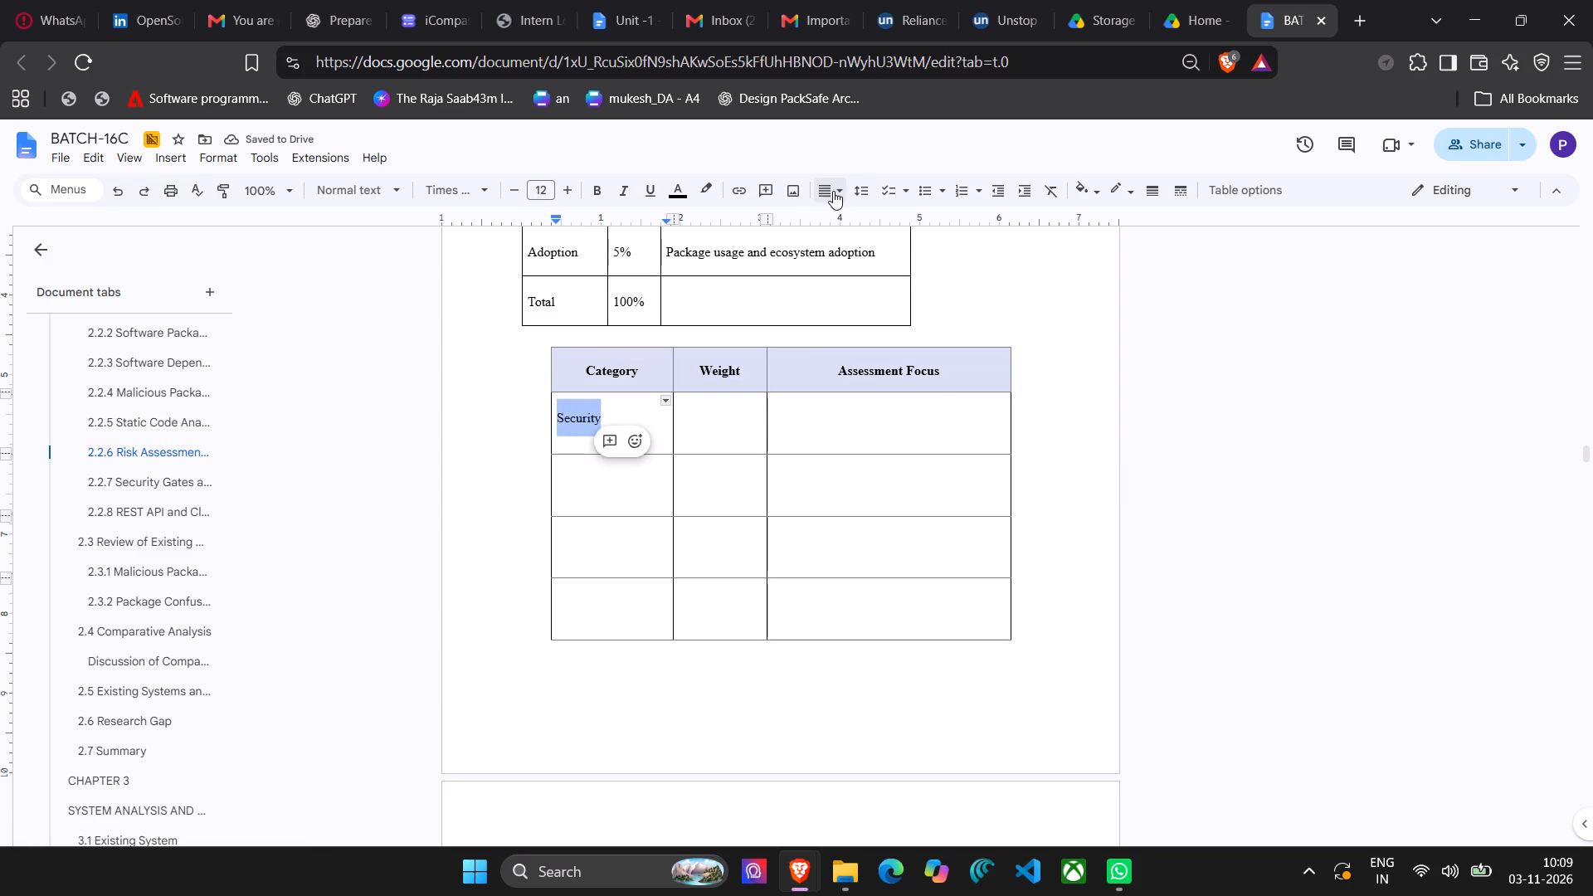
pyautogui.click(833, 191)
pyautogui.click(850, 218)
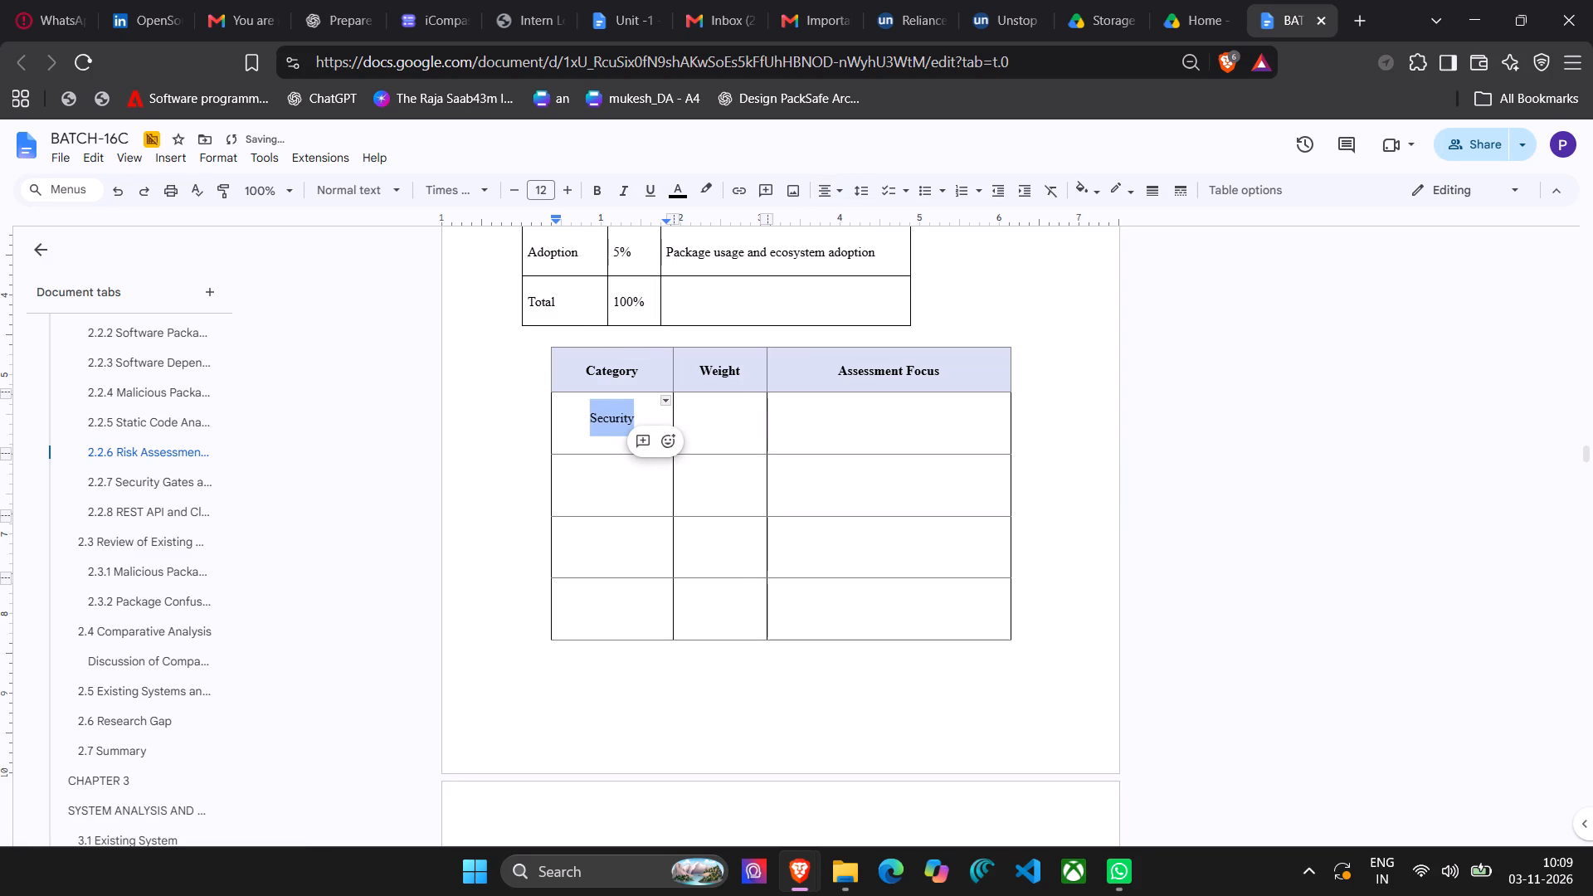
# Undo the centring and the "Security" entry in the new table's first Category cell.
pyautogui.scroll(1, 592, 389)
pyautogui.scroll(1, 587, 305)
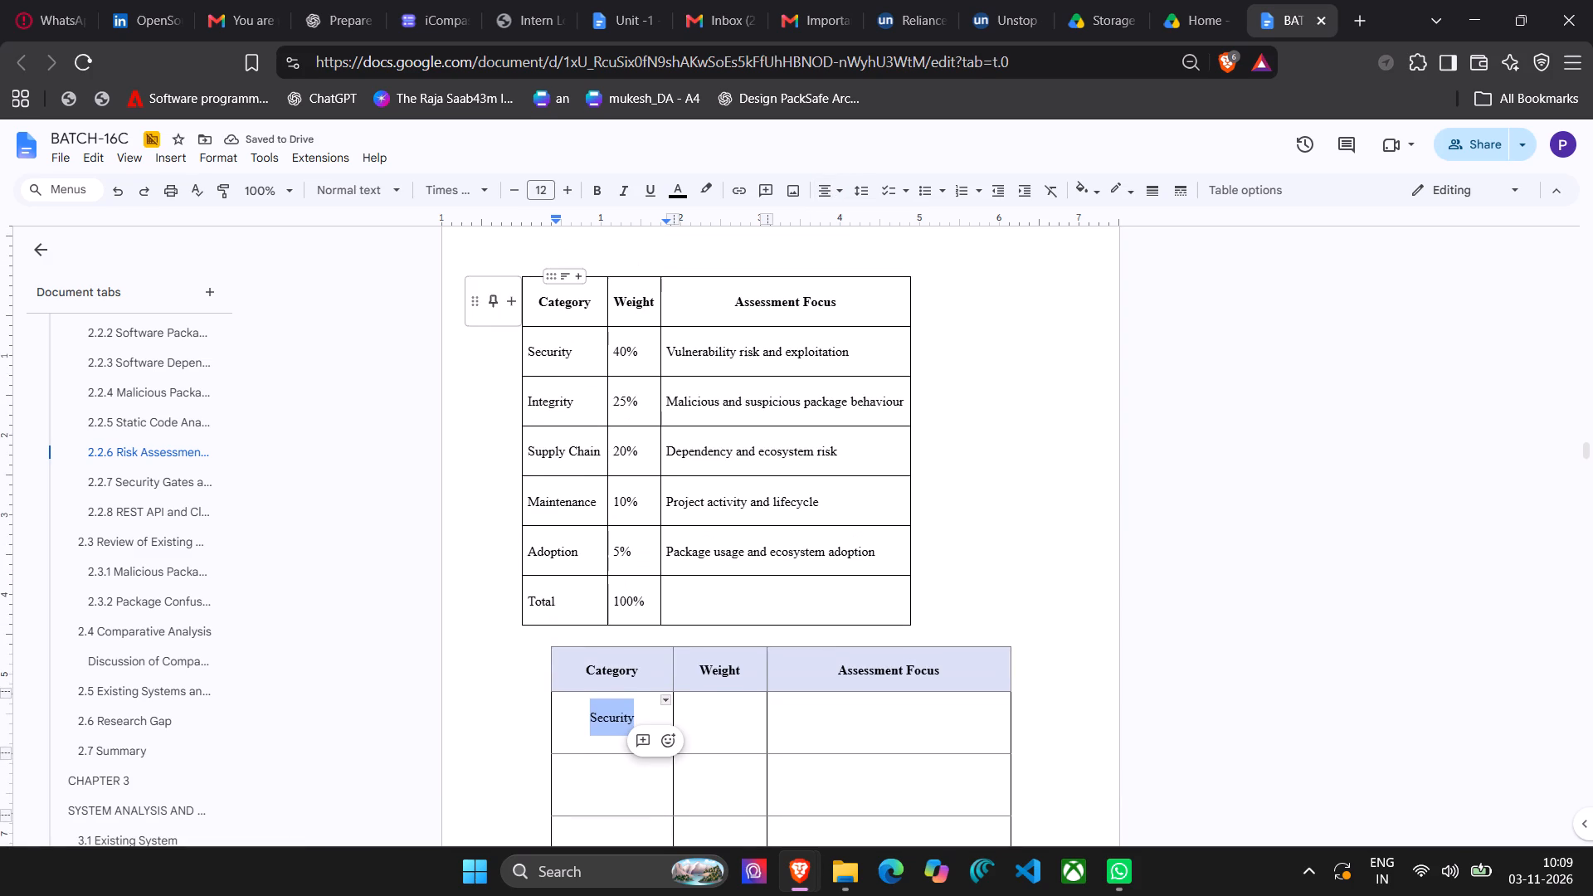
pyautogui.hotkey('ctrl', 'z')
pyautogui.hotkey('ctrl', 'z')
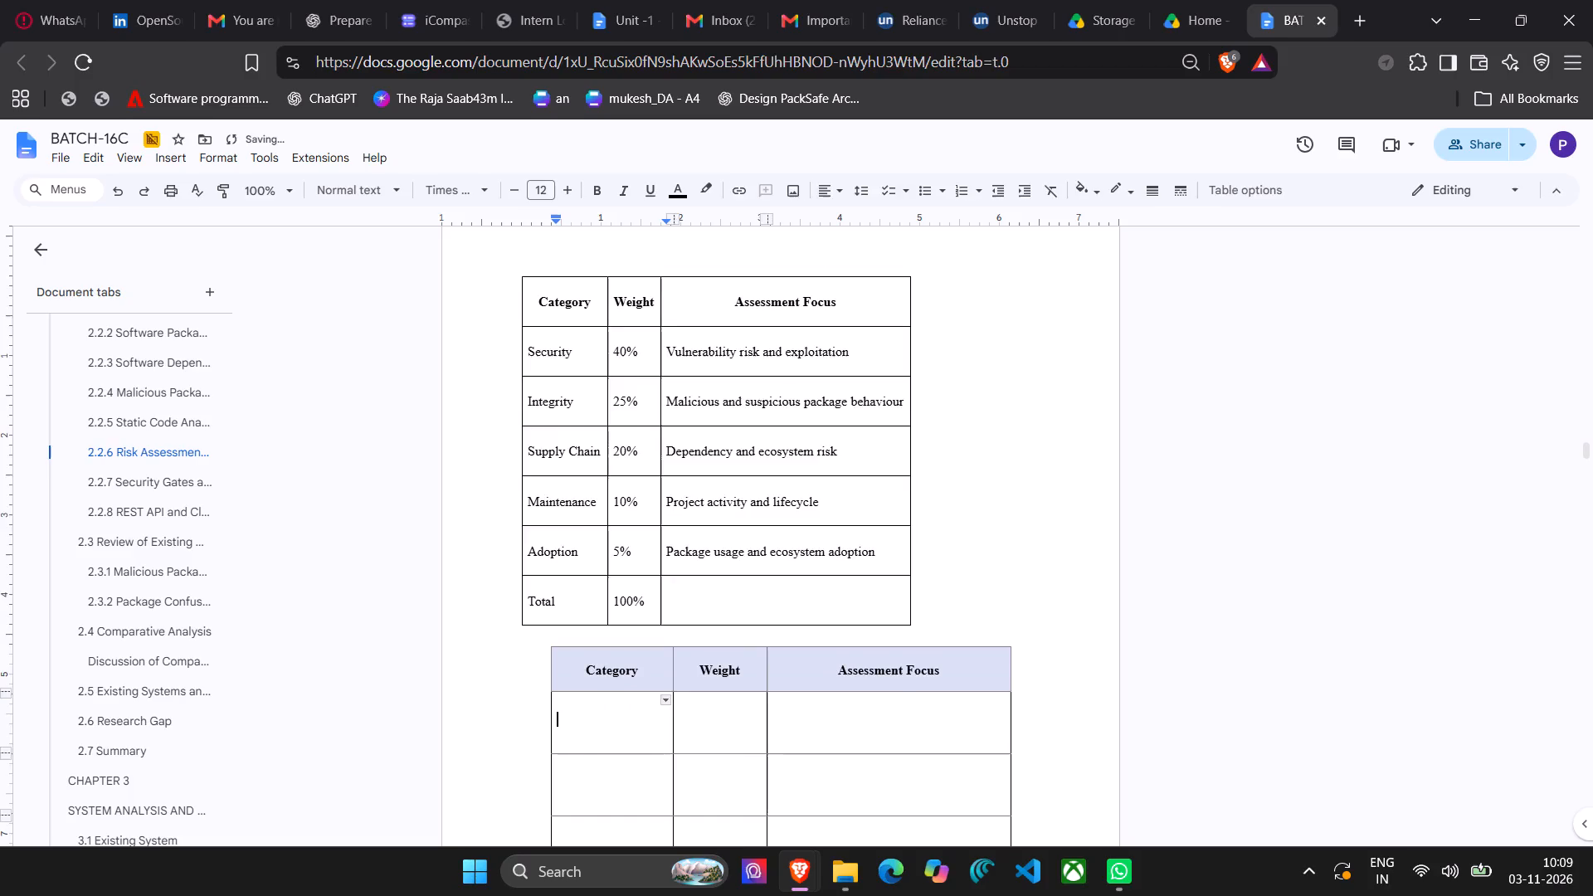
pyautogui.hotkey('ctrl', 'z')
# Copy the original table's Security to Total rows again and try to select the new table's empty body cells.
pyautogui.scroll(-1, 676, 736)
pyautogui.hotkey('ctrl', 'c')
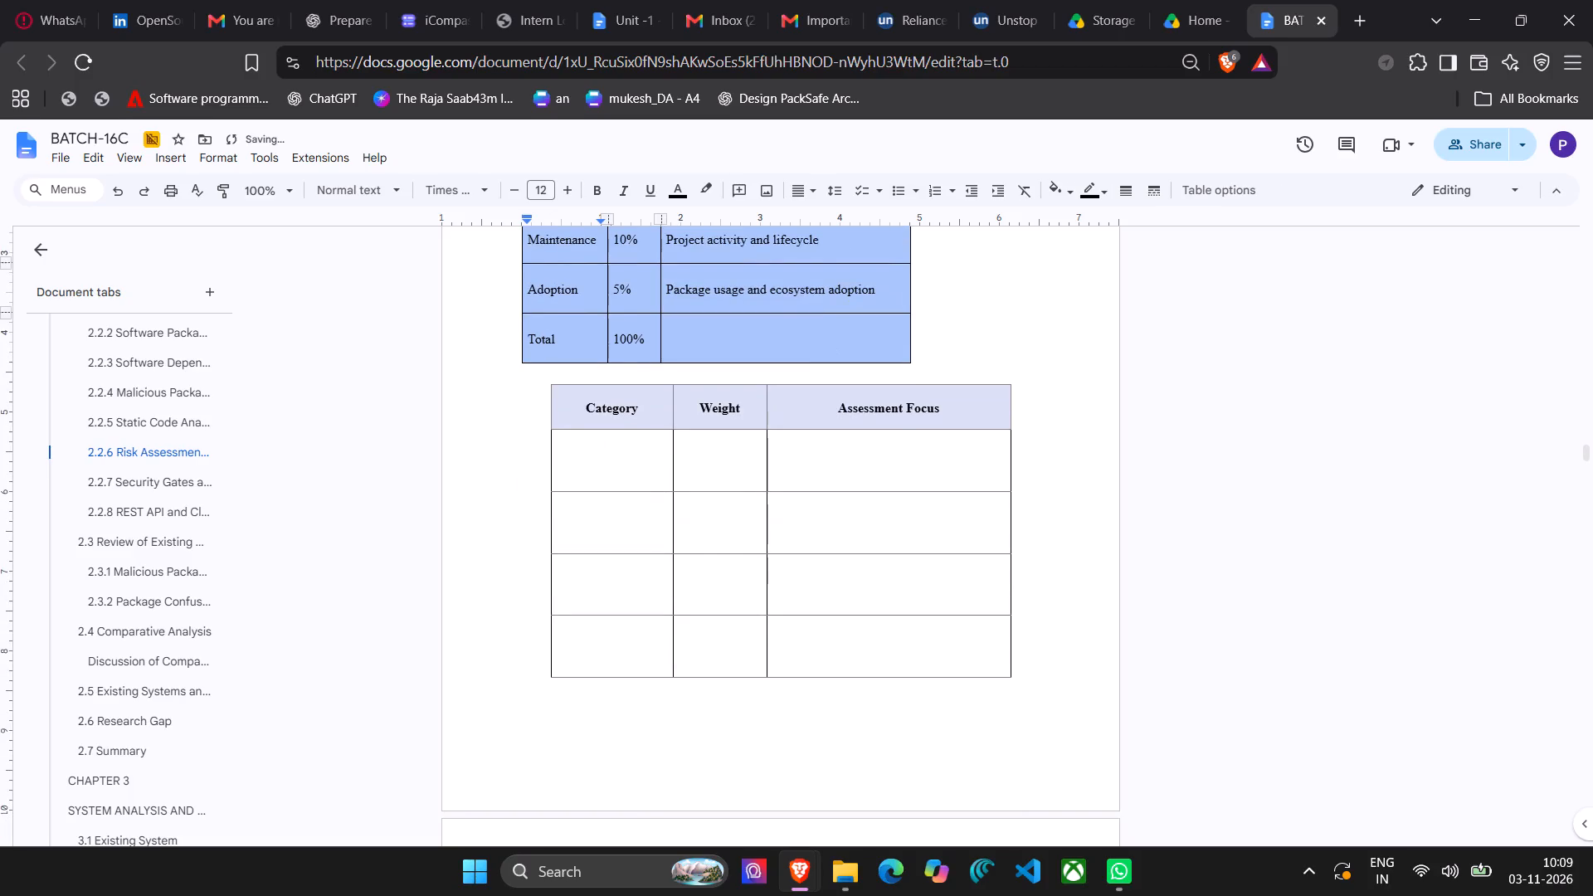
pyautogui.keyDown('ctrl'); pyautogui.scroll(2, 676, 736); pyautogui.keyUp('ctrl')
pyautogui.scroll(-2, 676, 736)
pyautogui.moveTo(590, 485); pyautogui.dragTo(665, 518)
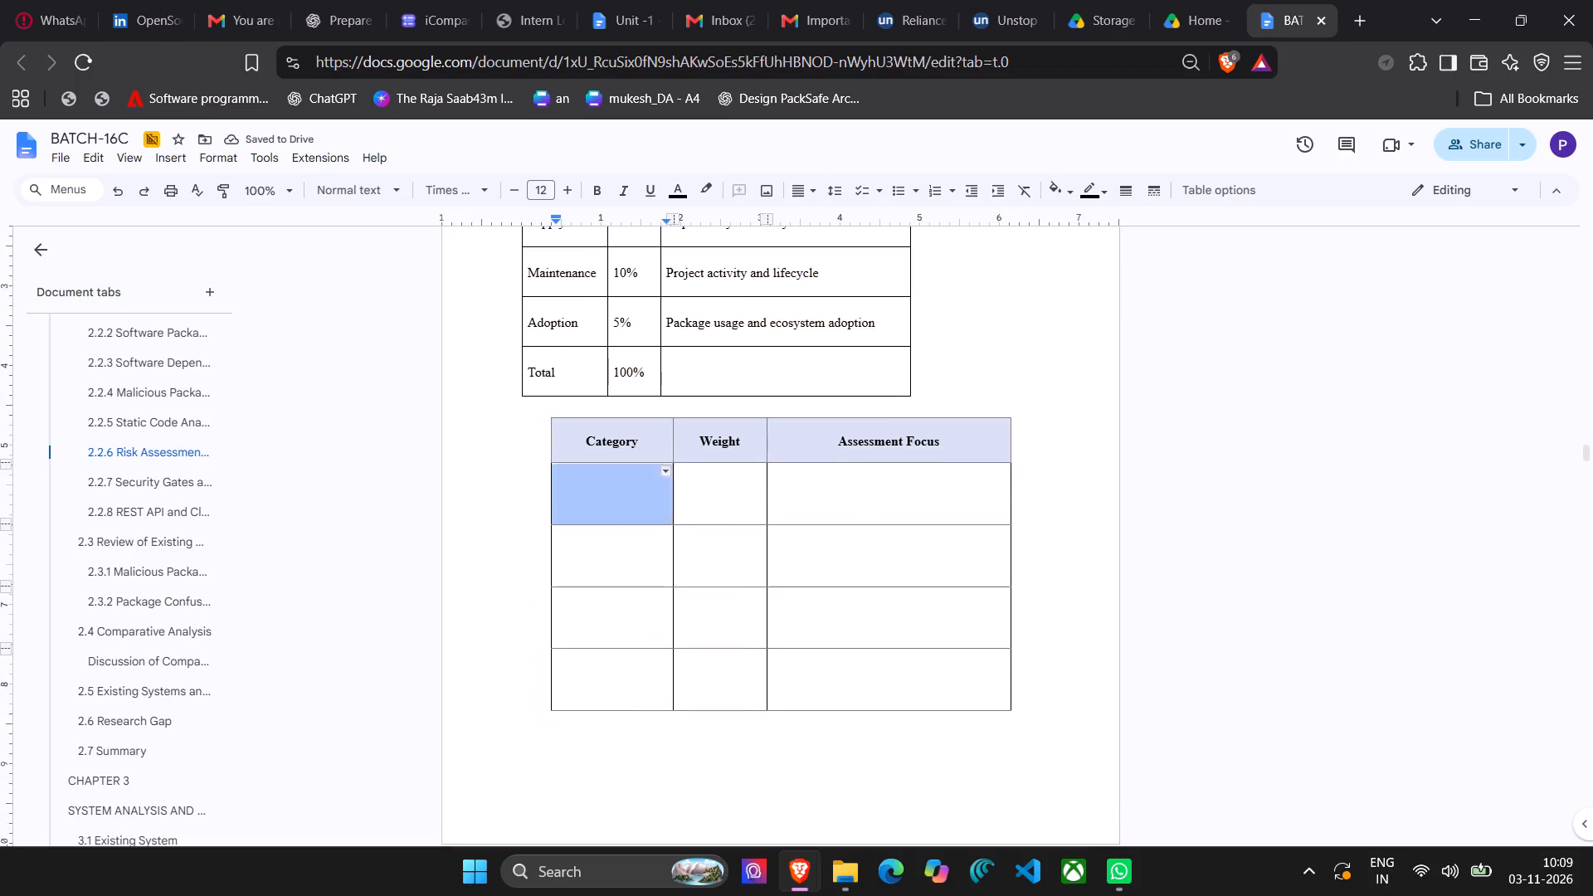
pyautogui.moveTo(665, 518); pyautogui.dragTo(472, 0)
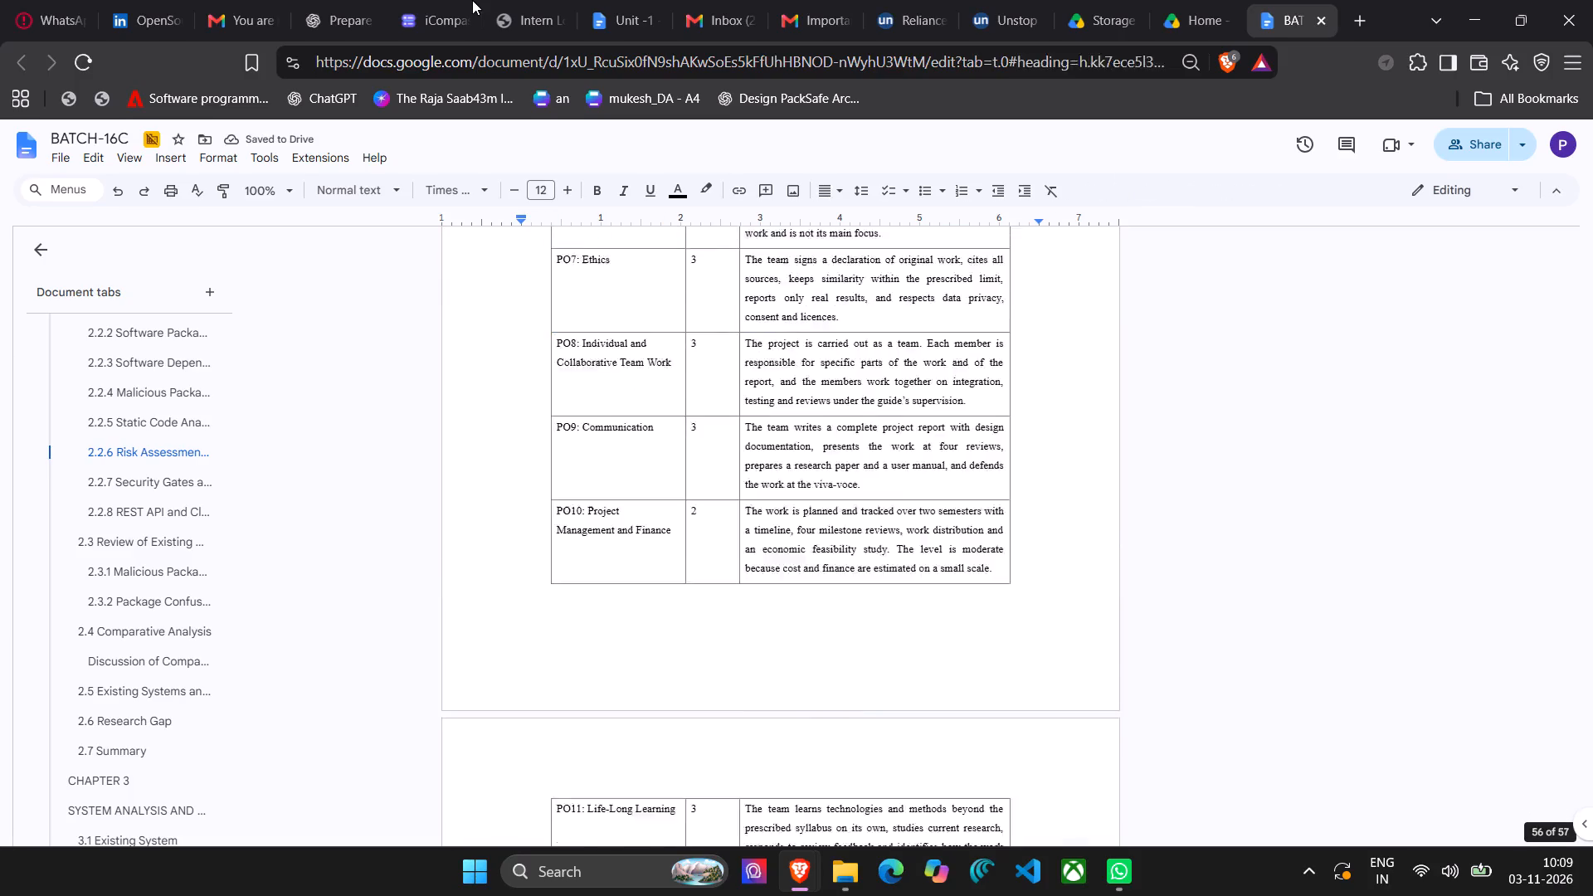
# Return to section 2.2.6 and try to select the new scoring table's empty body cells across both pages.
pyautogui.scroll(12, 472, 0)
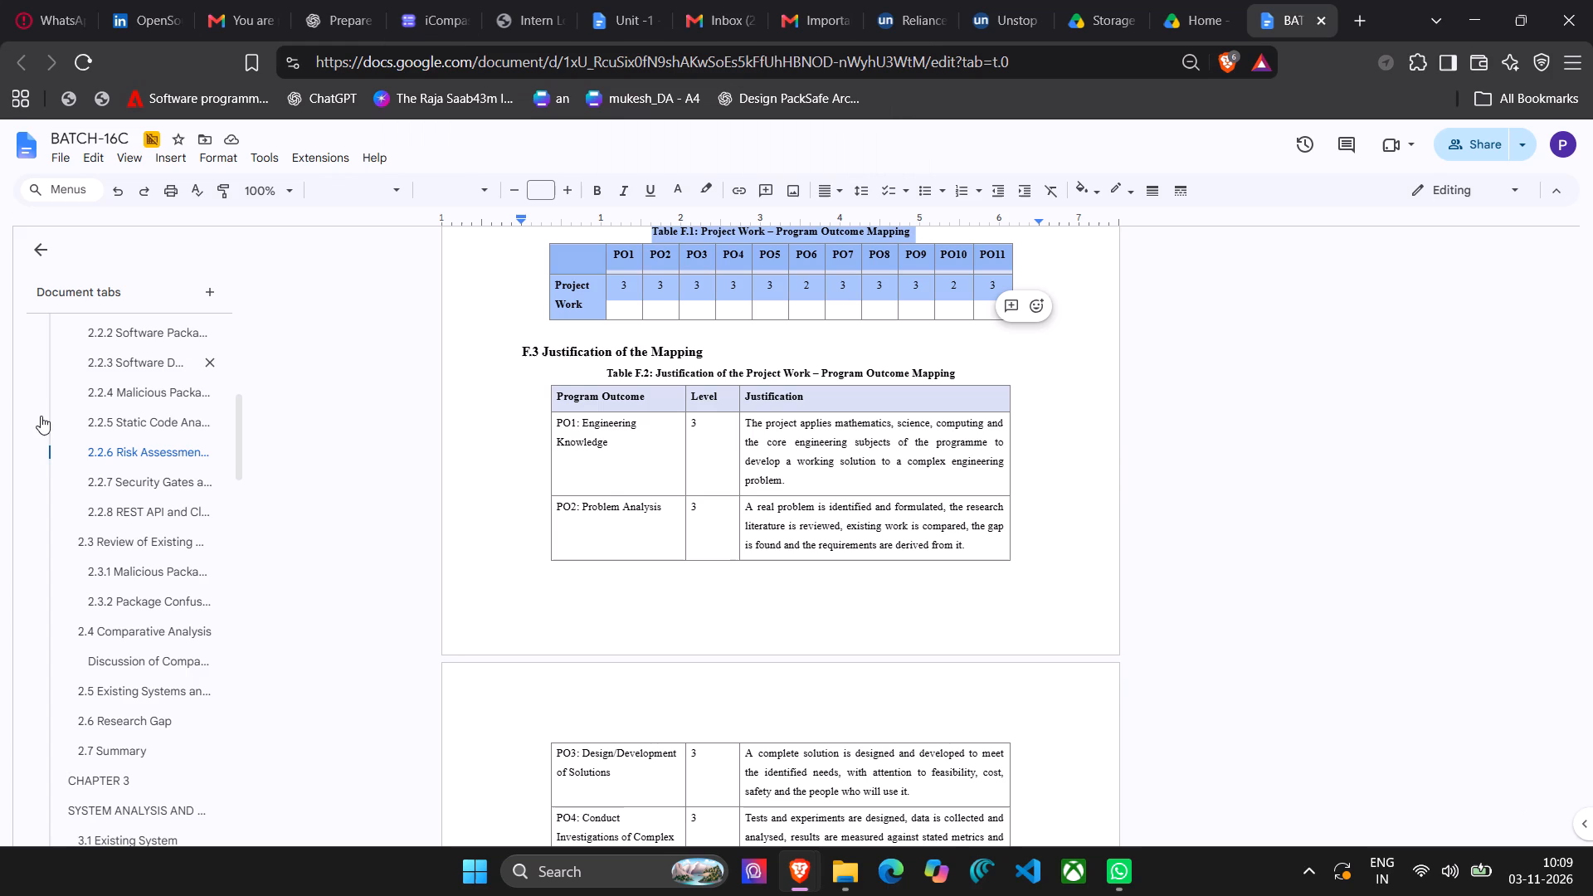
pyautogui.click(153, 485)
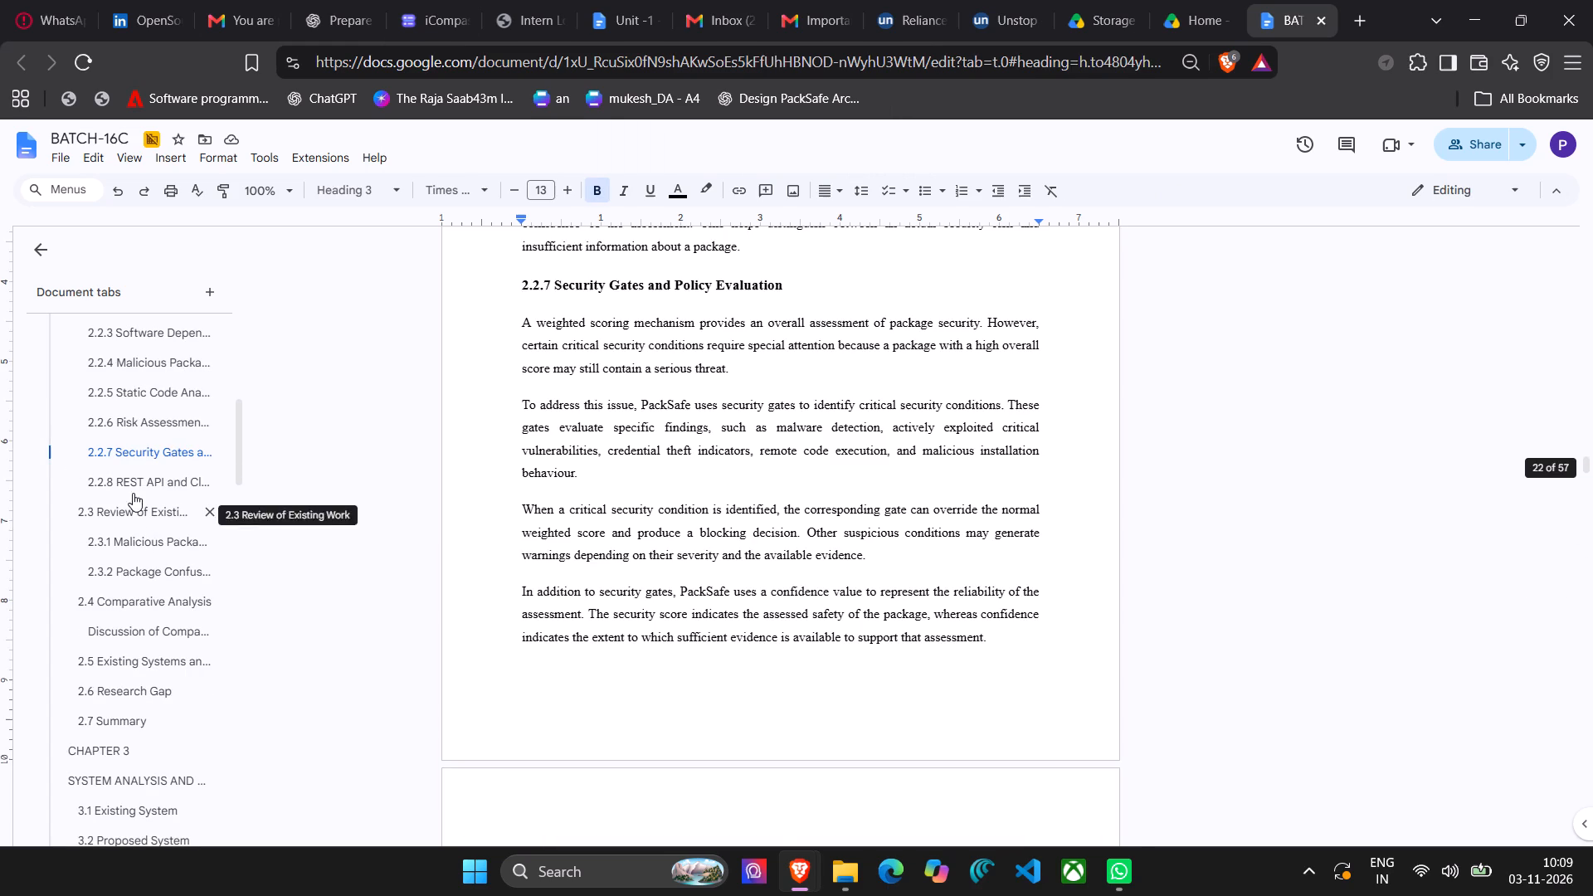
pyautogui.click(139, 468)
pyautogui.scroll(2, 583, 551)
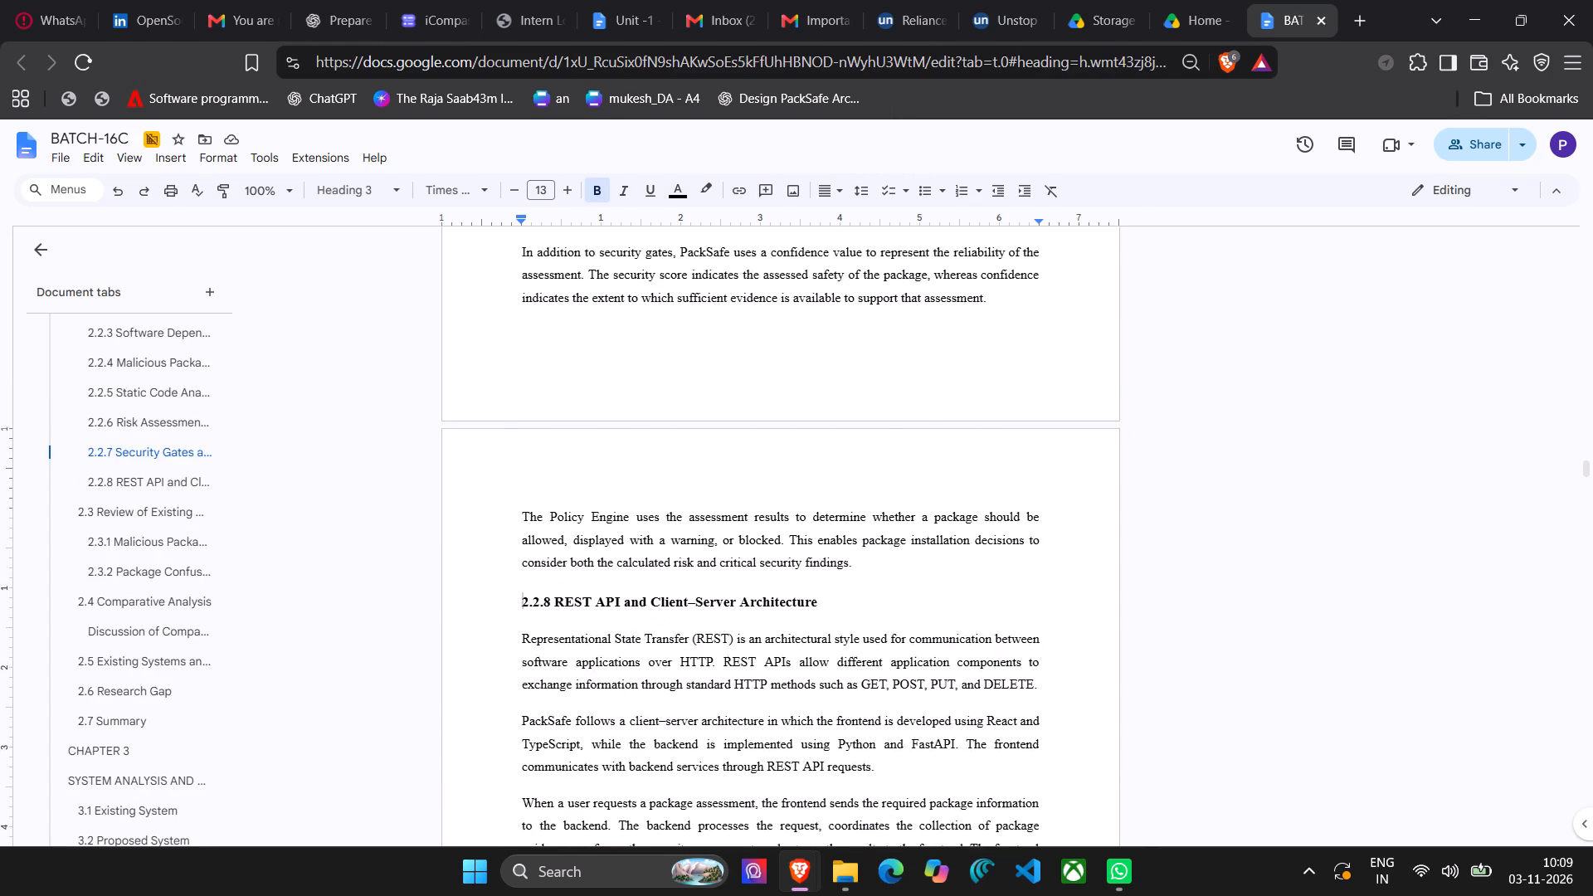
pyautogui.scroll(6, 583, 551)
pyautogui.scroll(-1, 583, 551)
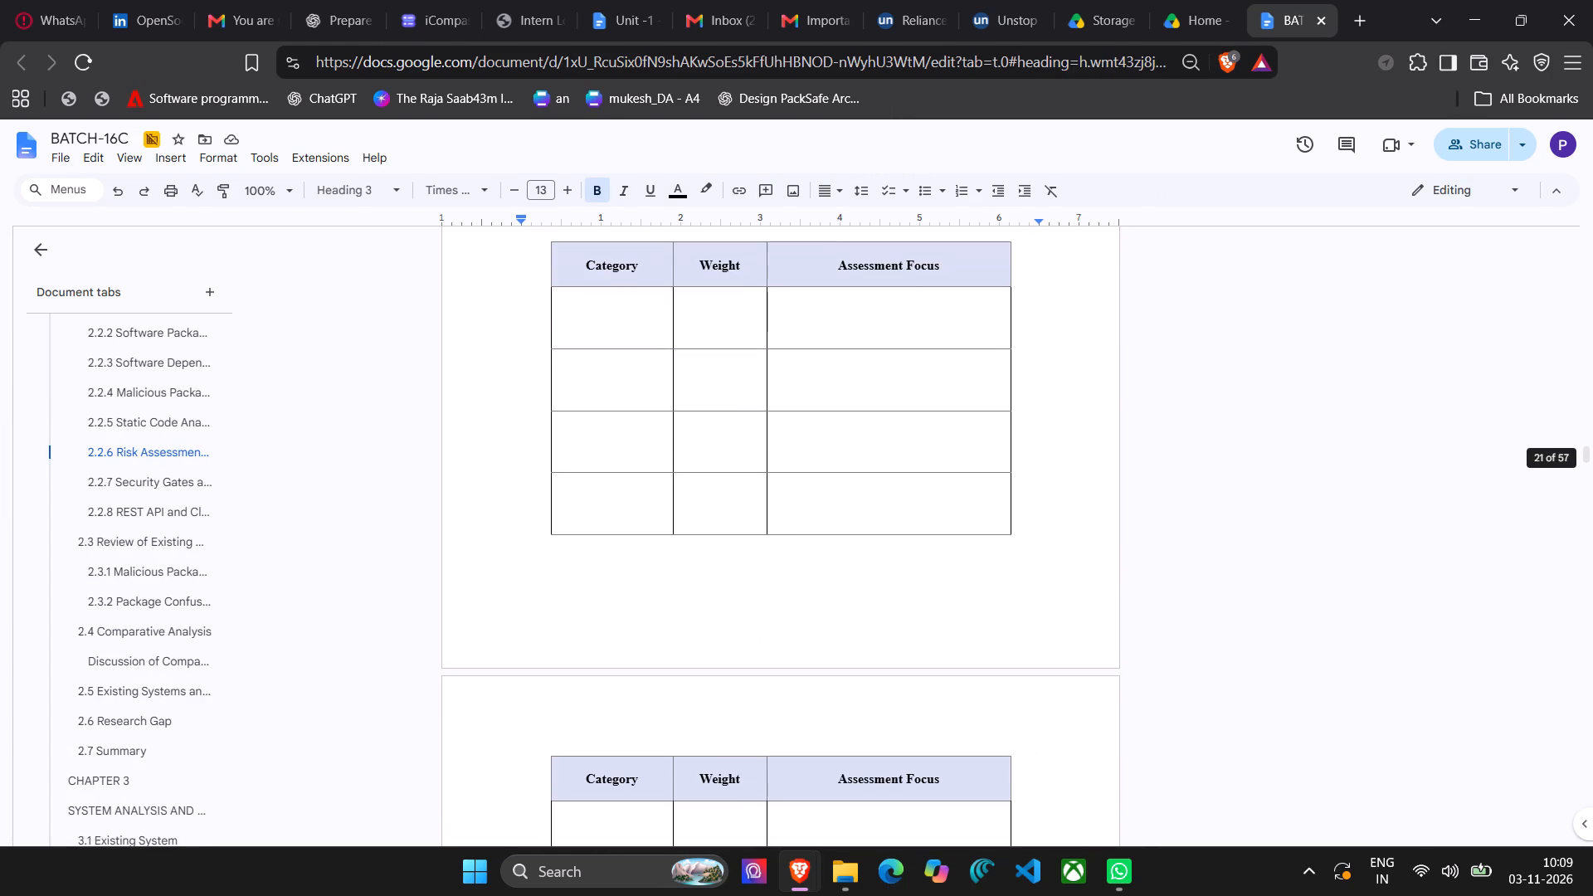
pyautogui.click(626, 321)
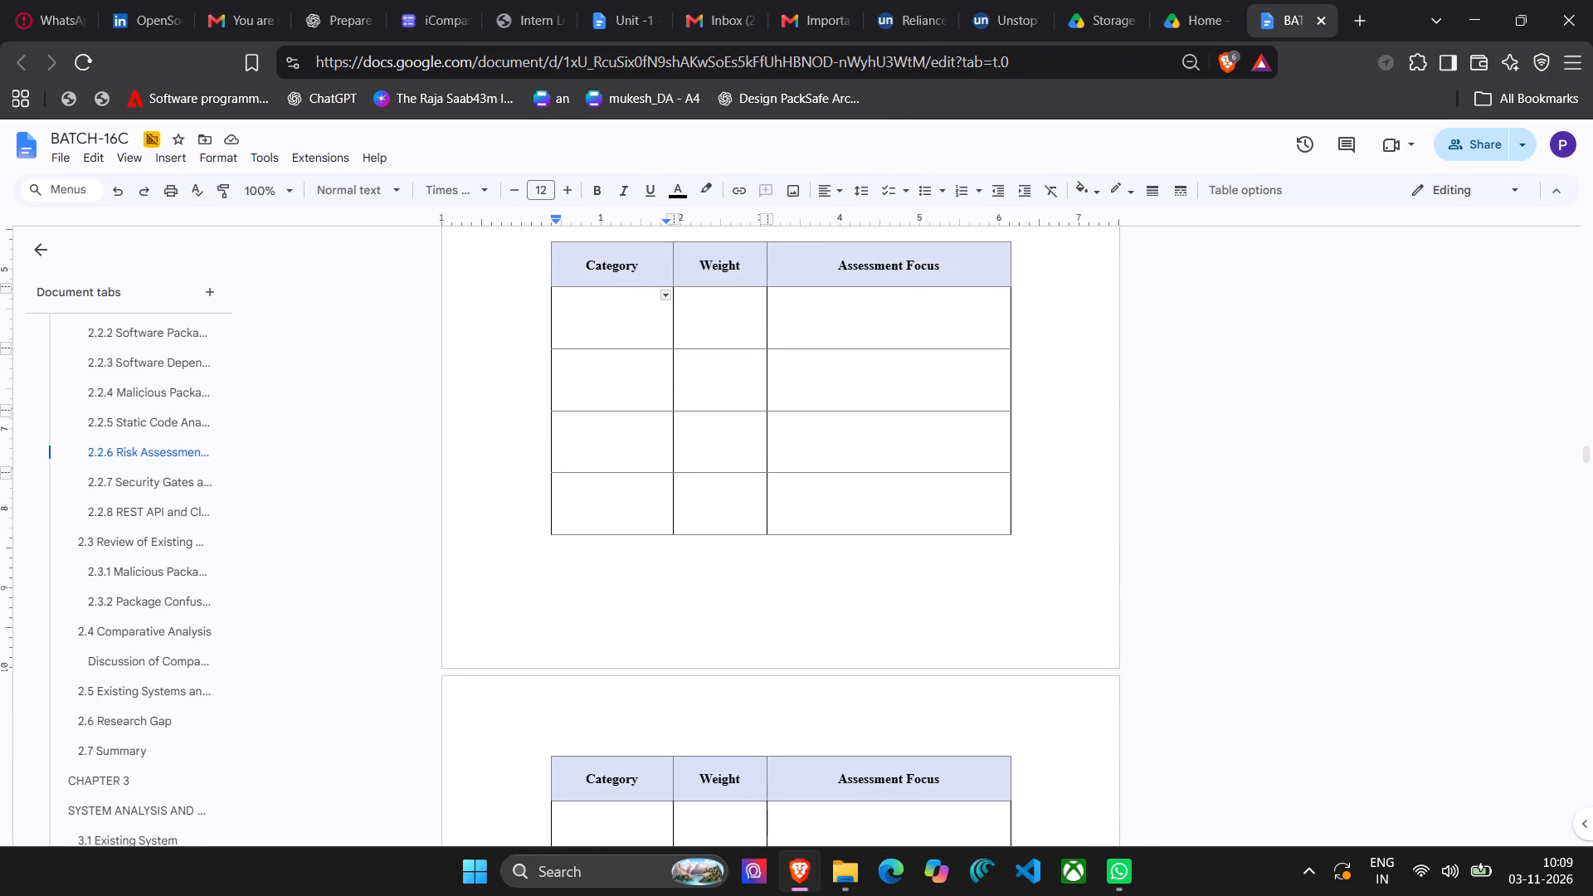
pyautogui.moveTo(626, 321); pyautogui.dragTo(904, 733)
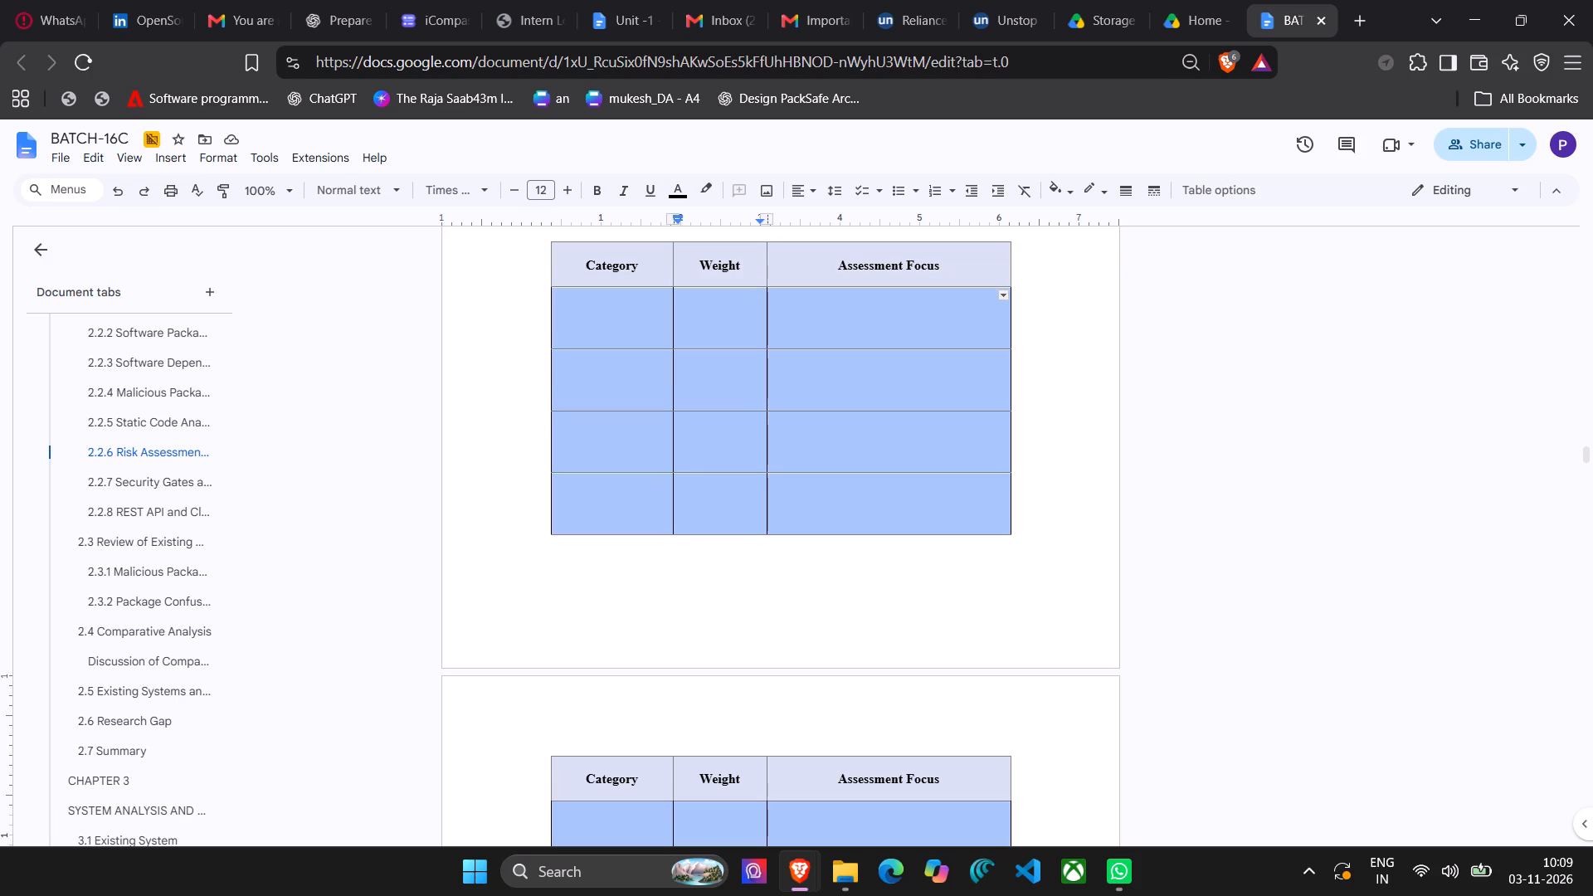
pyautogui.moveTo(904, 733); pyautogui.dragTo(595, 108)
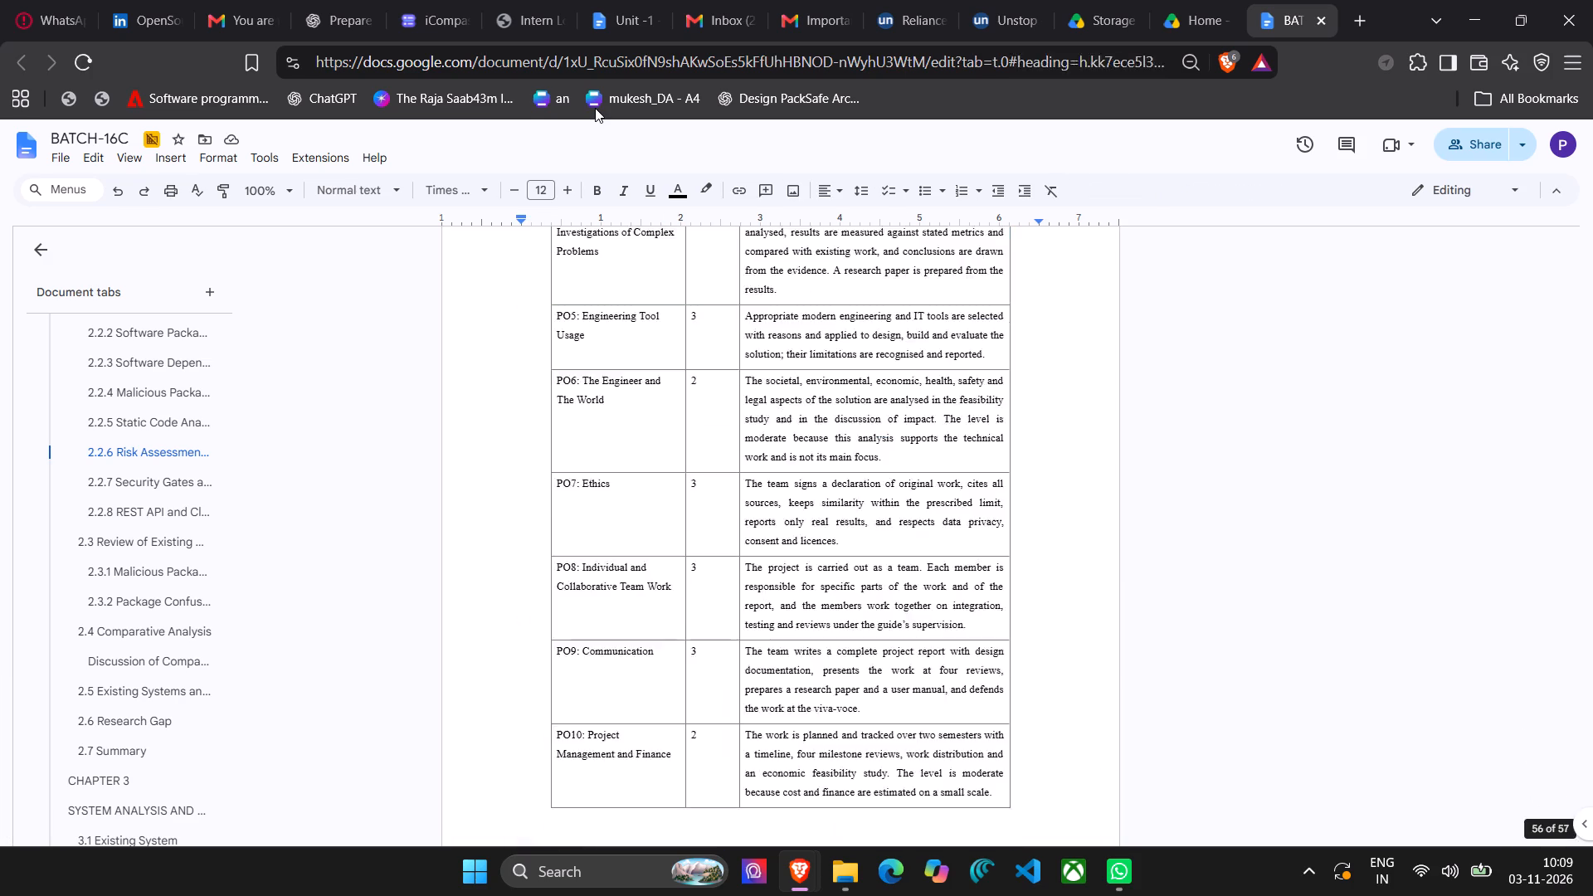
# Select the new 2.2.6 scoring table's empty body cells and paste the copied Security to Total rows into them.
pyautogui.scroll(17, 595, 108)
pyautogui.scroll(3, 975, 537)
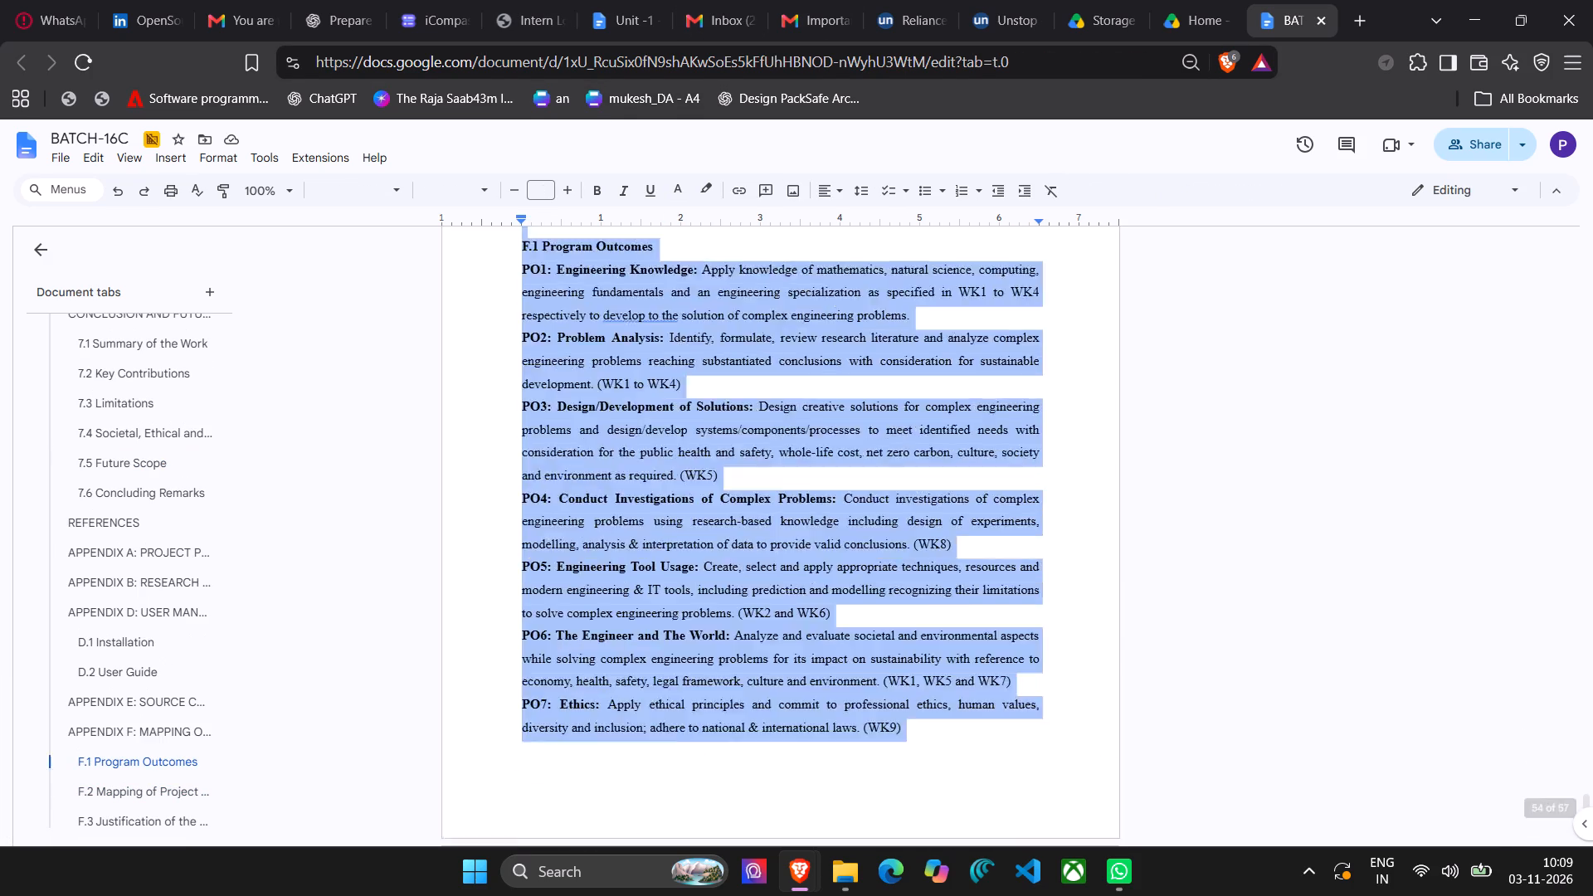
pyautogui.scroll(19, 975, 537)
pyautogui.scroll(2, 975, 537)
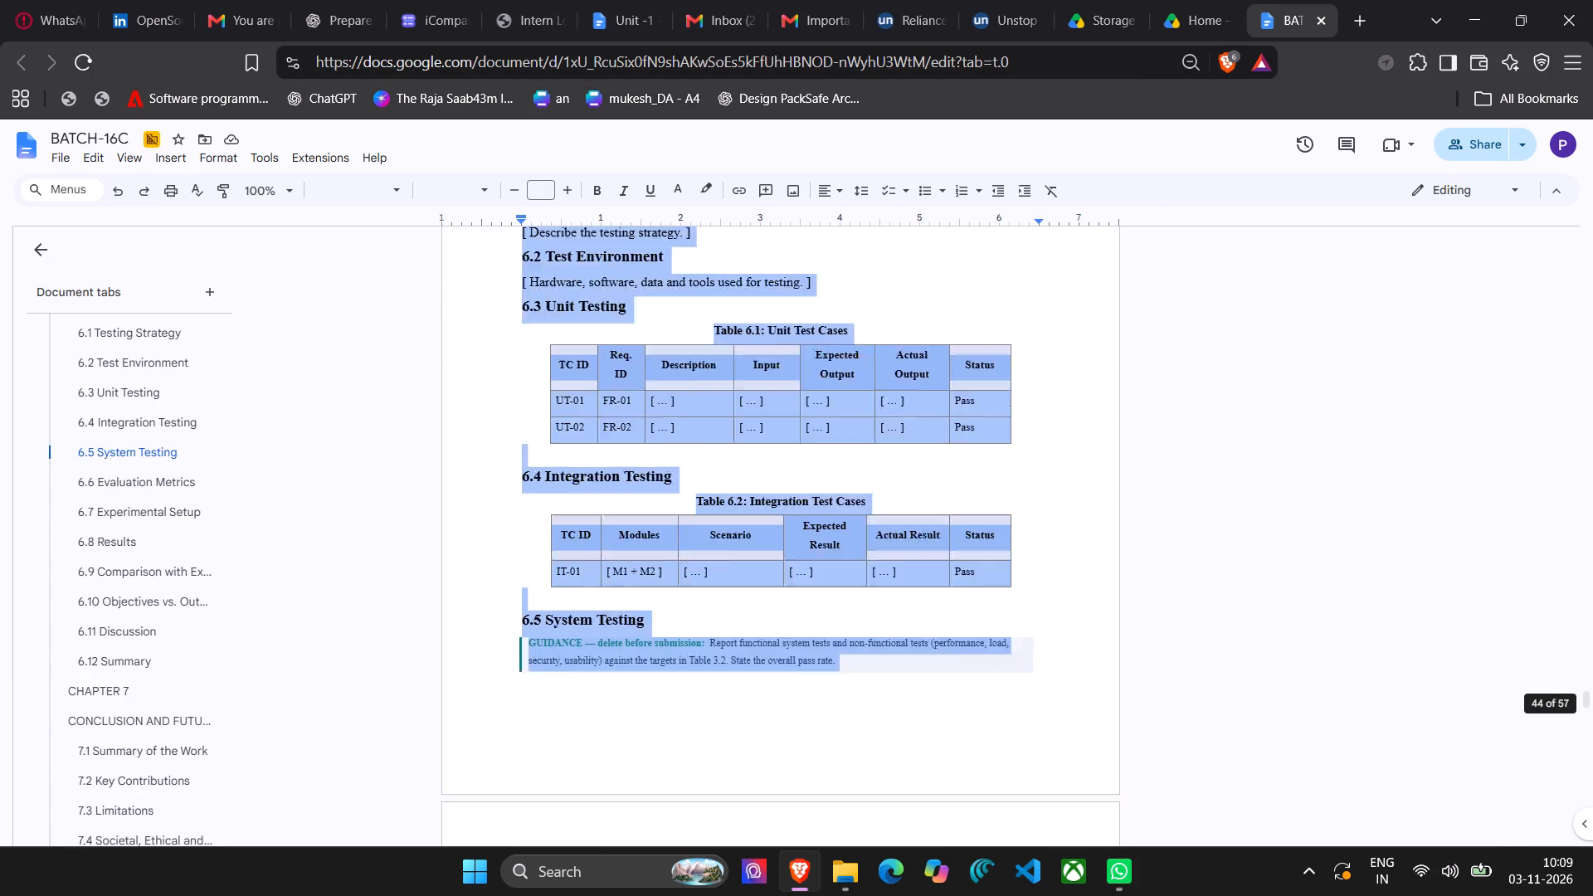
pyautogui.scroll(6, 975, 537)
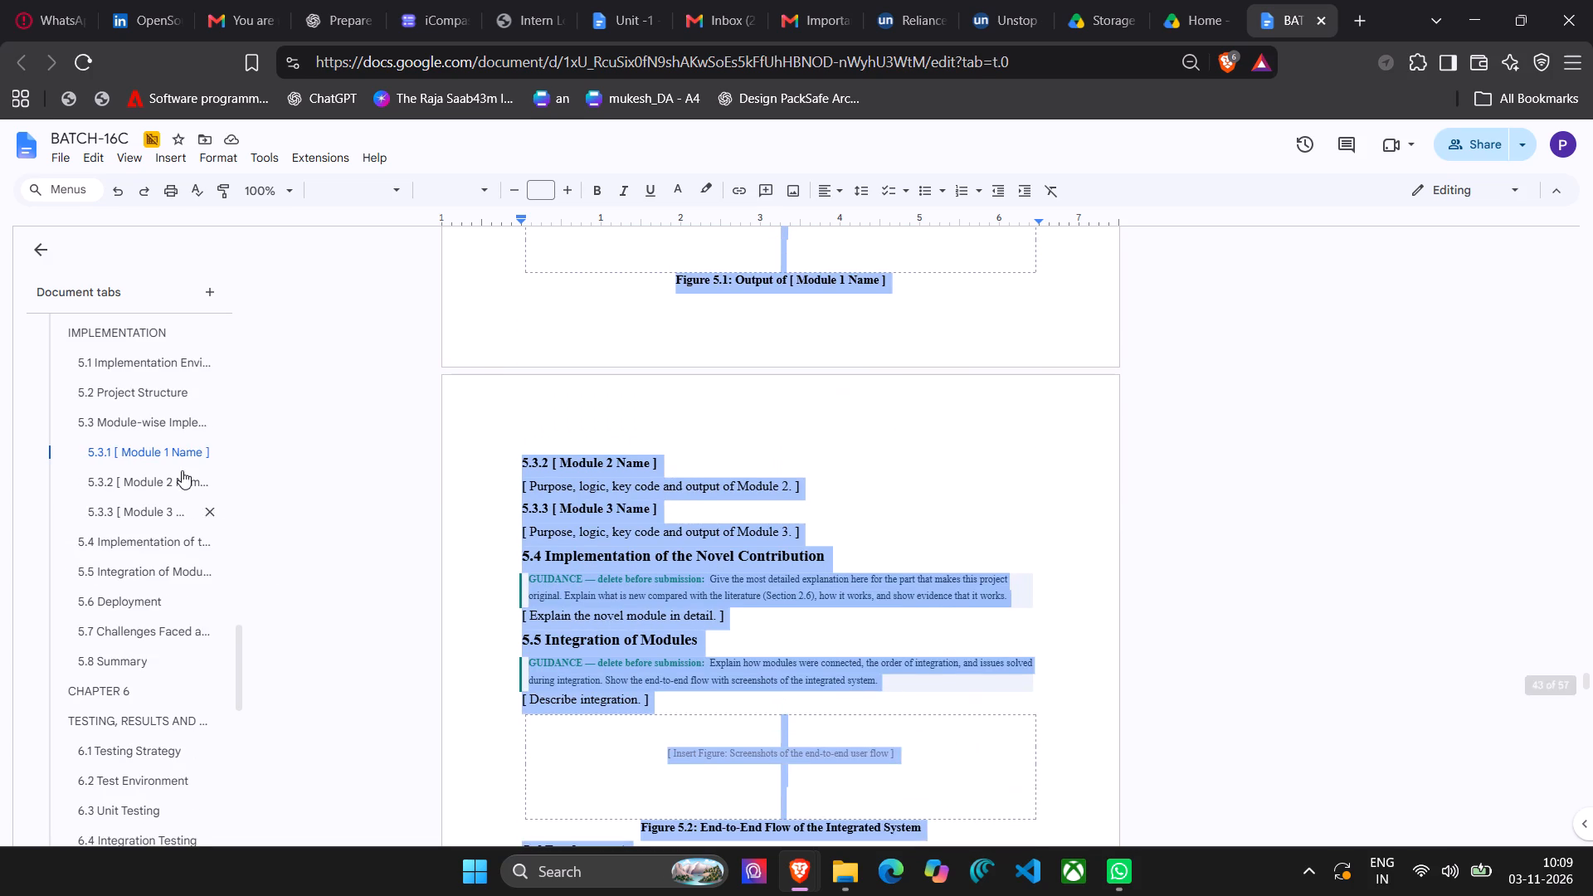
pyautogui.scroll(6, 114, 377)
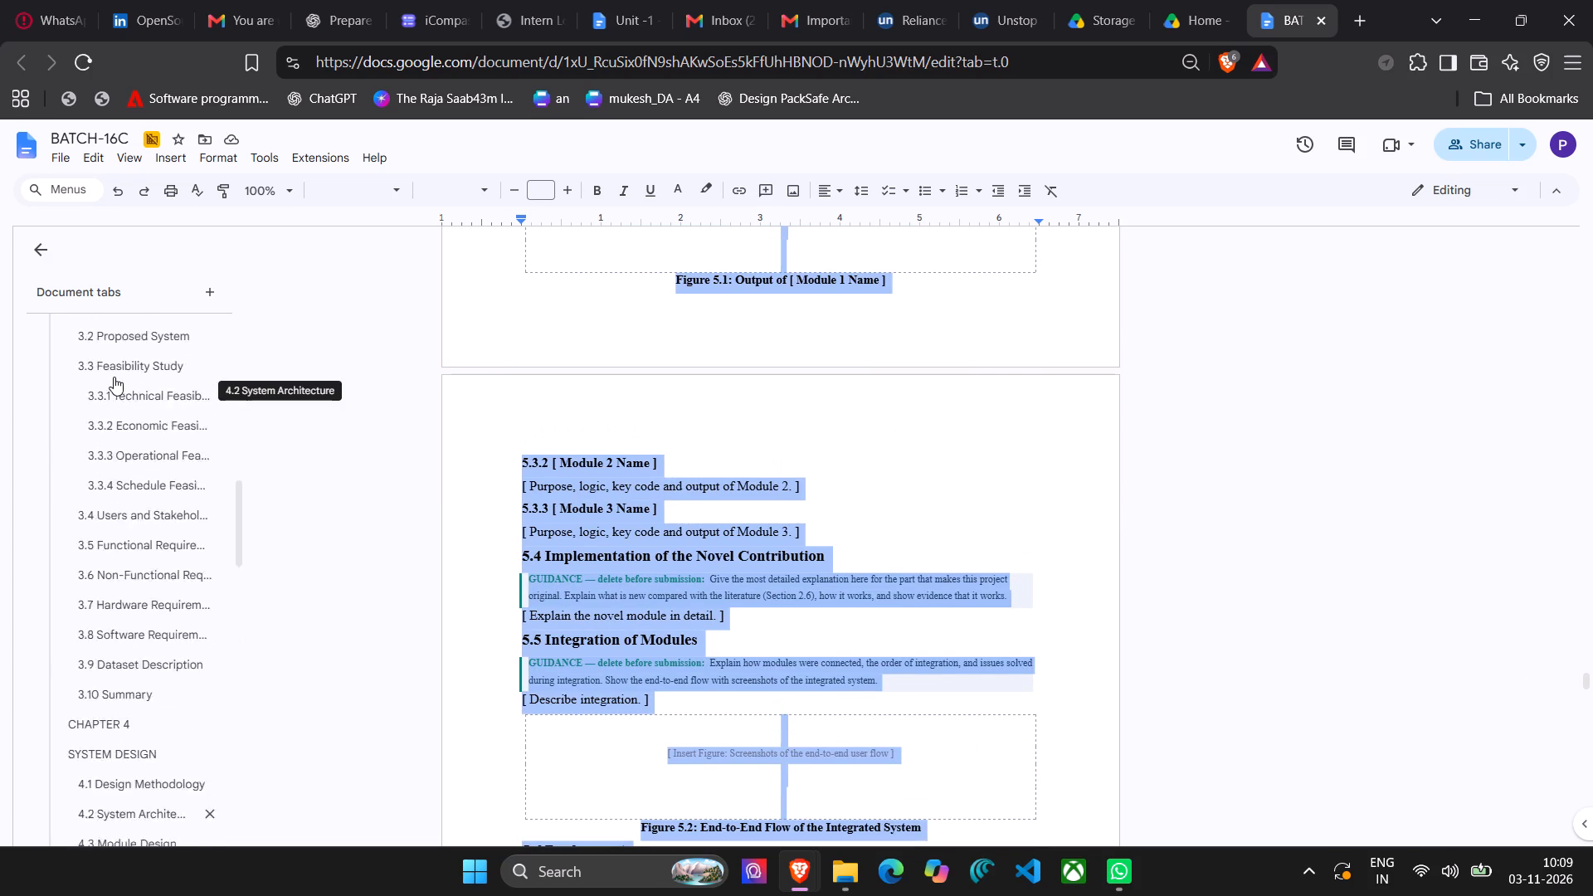
pyautogui.scroll(5, 114, 377)
pyautogui.scroll(-2, 129, 567)
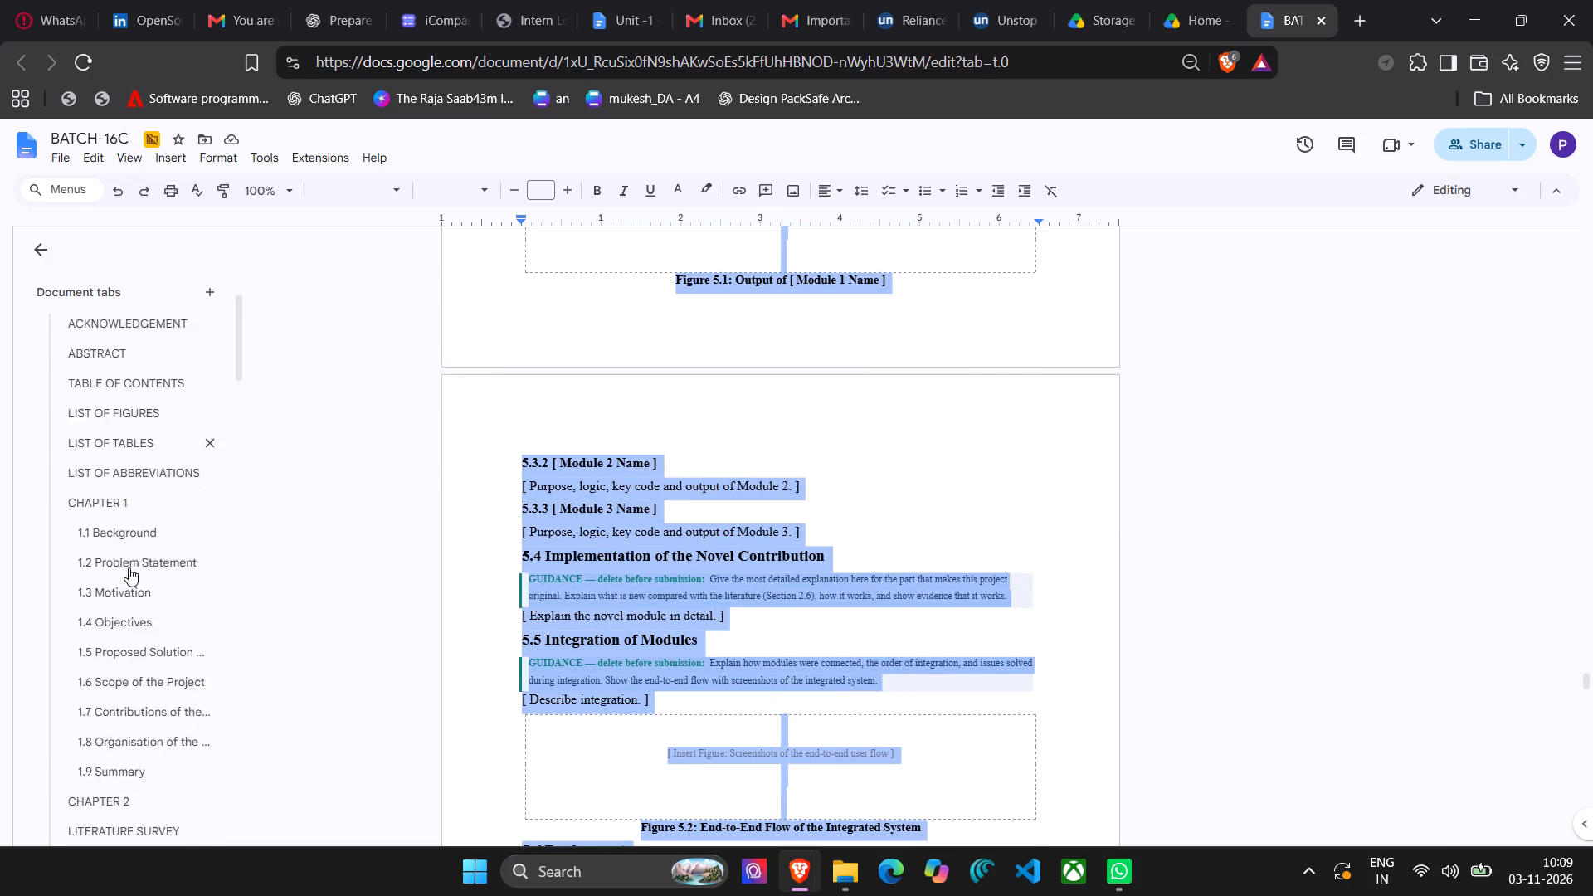
pyautogui.scroll(-4, 129, 567)
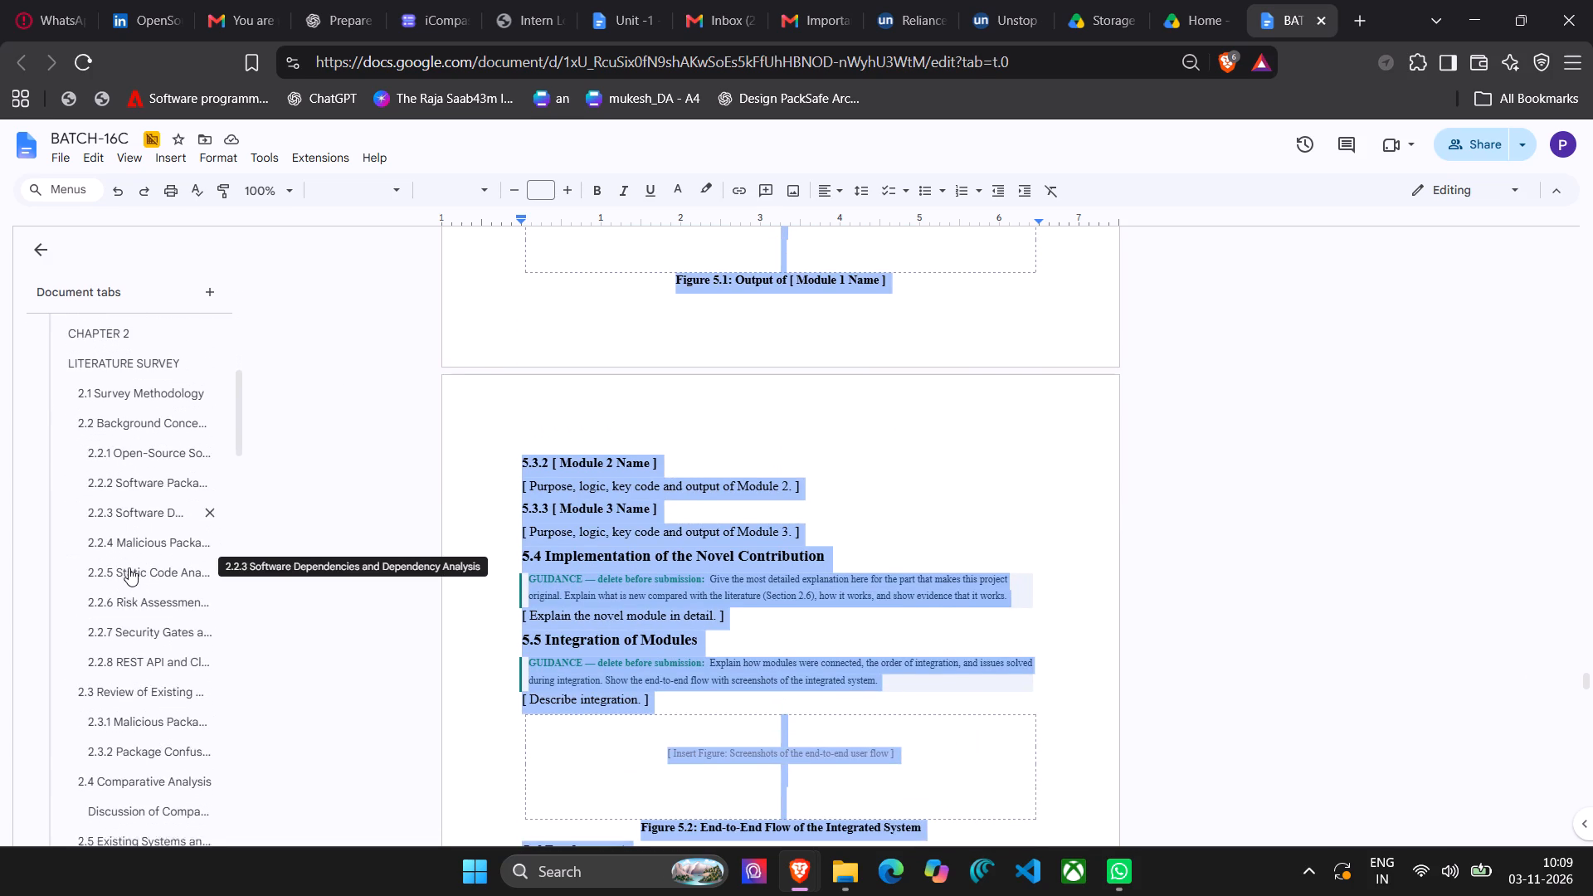
pyautogui.scroll(-1, 129, 567)
pyautogui.click(131, 674)
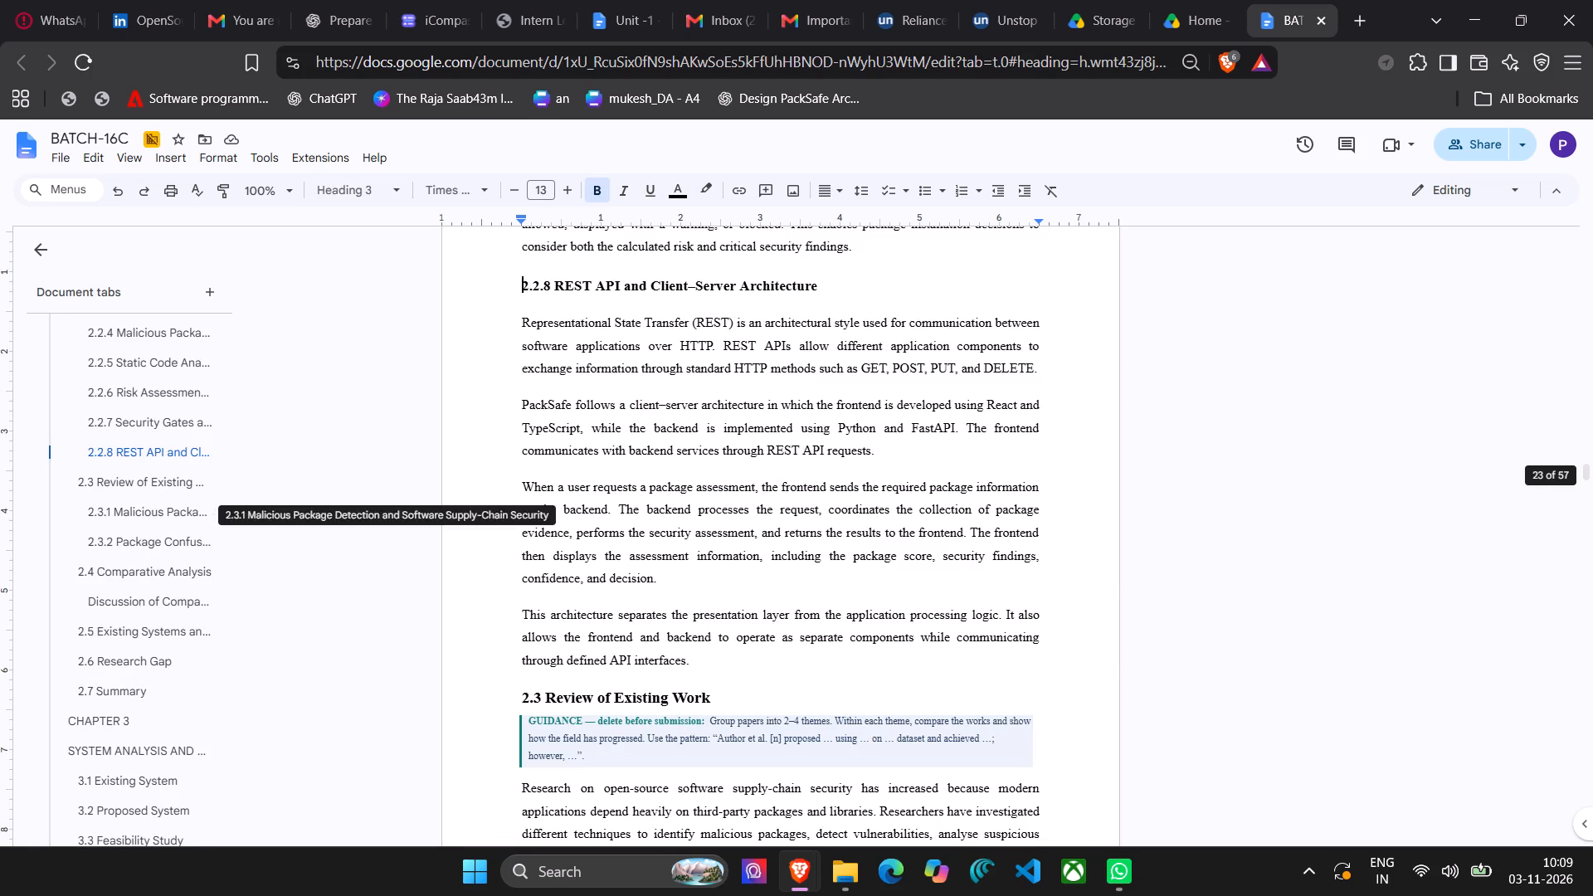
pyautogui.scroll(6, 670, 597)
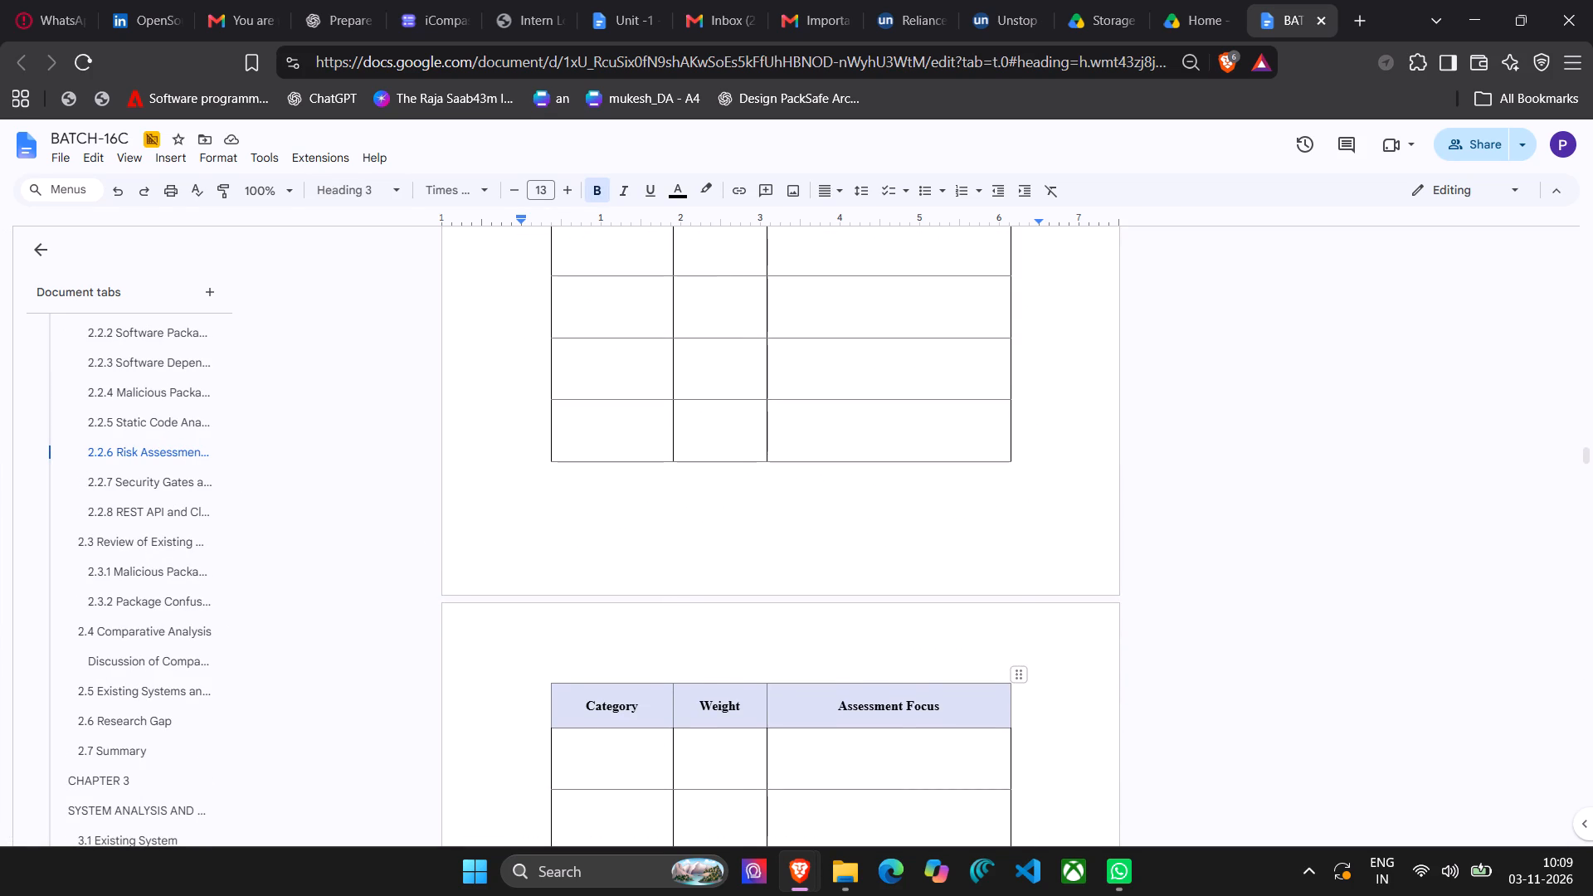
pyautogui.moveTo(831, 840); pyautogui.dragTo(630, 274)
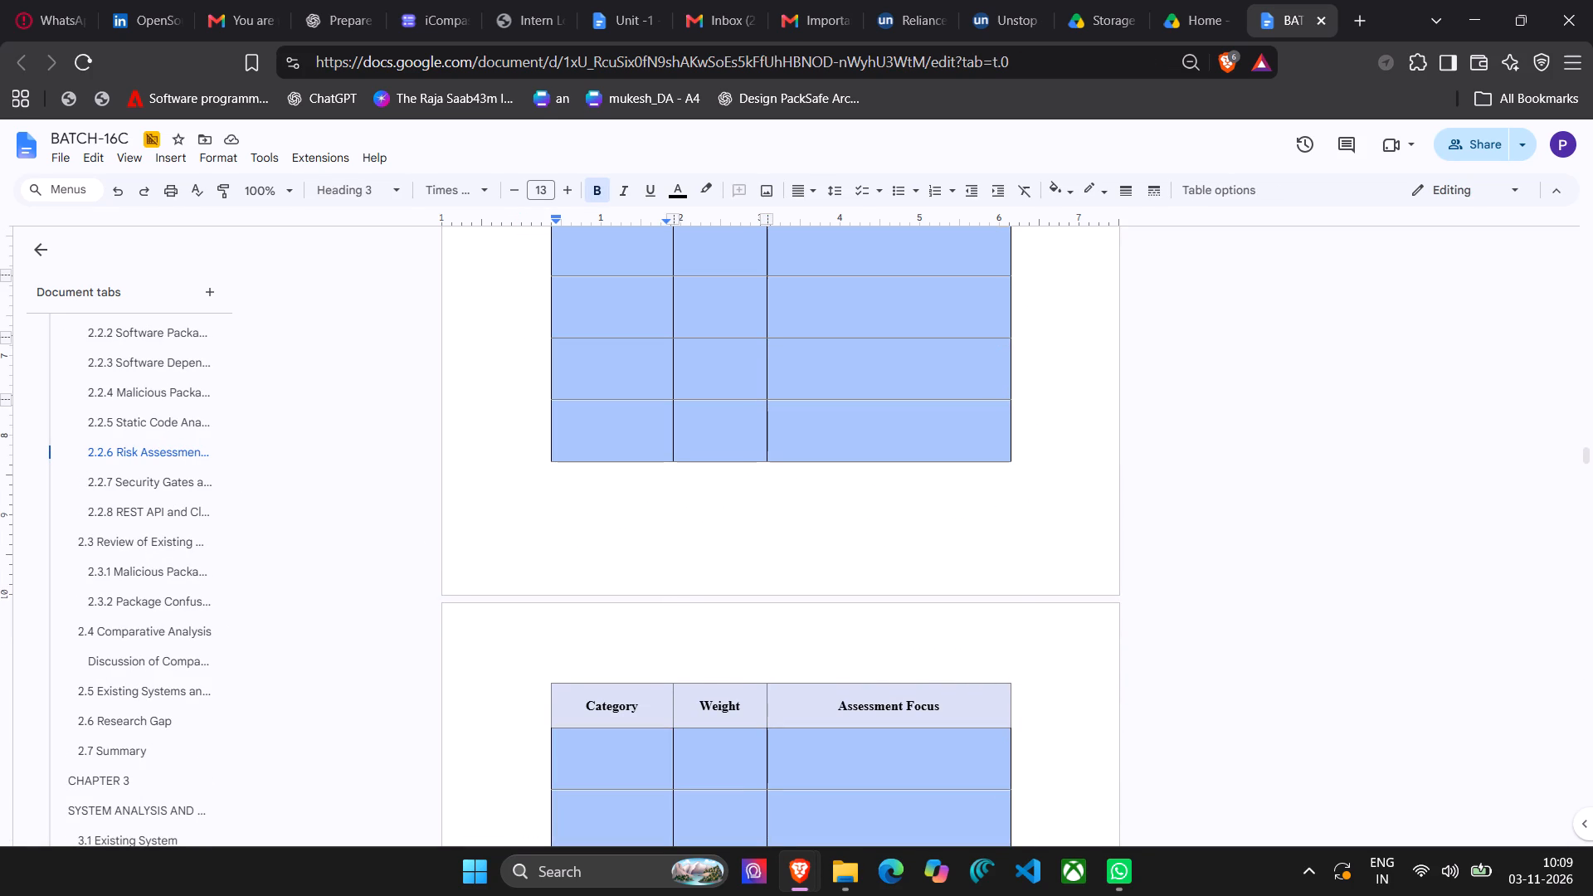
pyautogui.moveTo(630, 274); pyautogui.dragTo(630, 275)
pyautogui.hotkey('ctrl', 'v')
pyautogui.scroll(2, 797, 356)
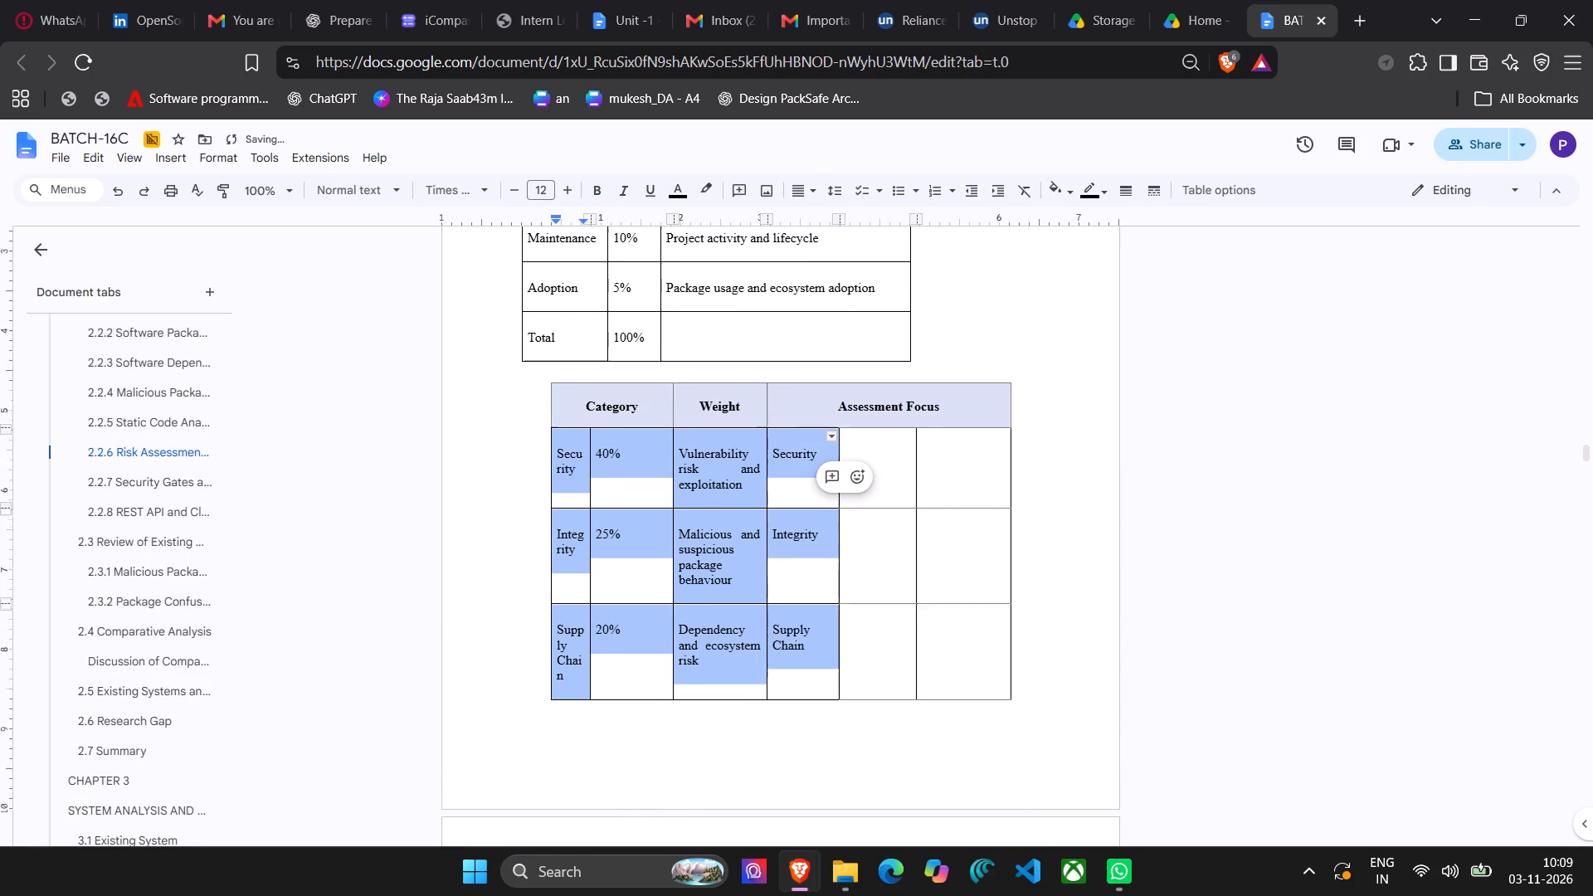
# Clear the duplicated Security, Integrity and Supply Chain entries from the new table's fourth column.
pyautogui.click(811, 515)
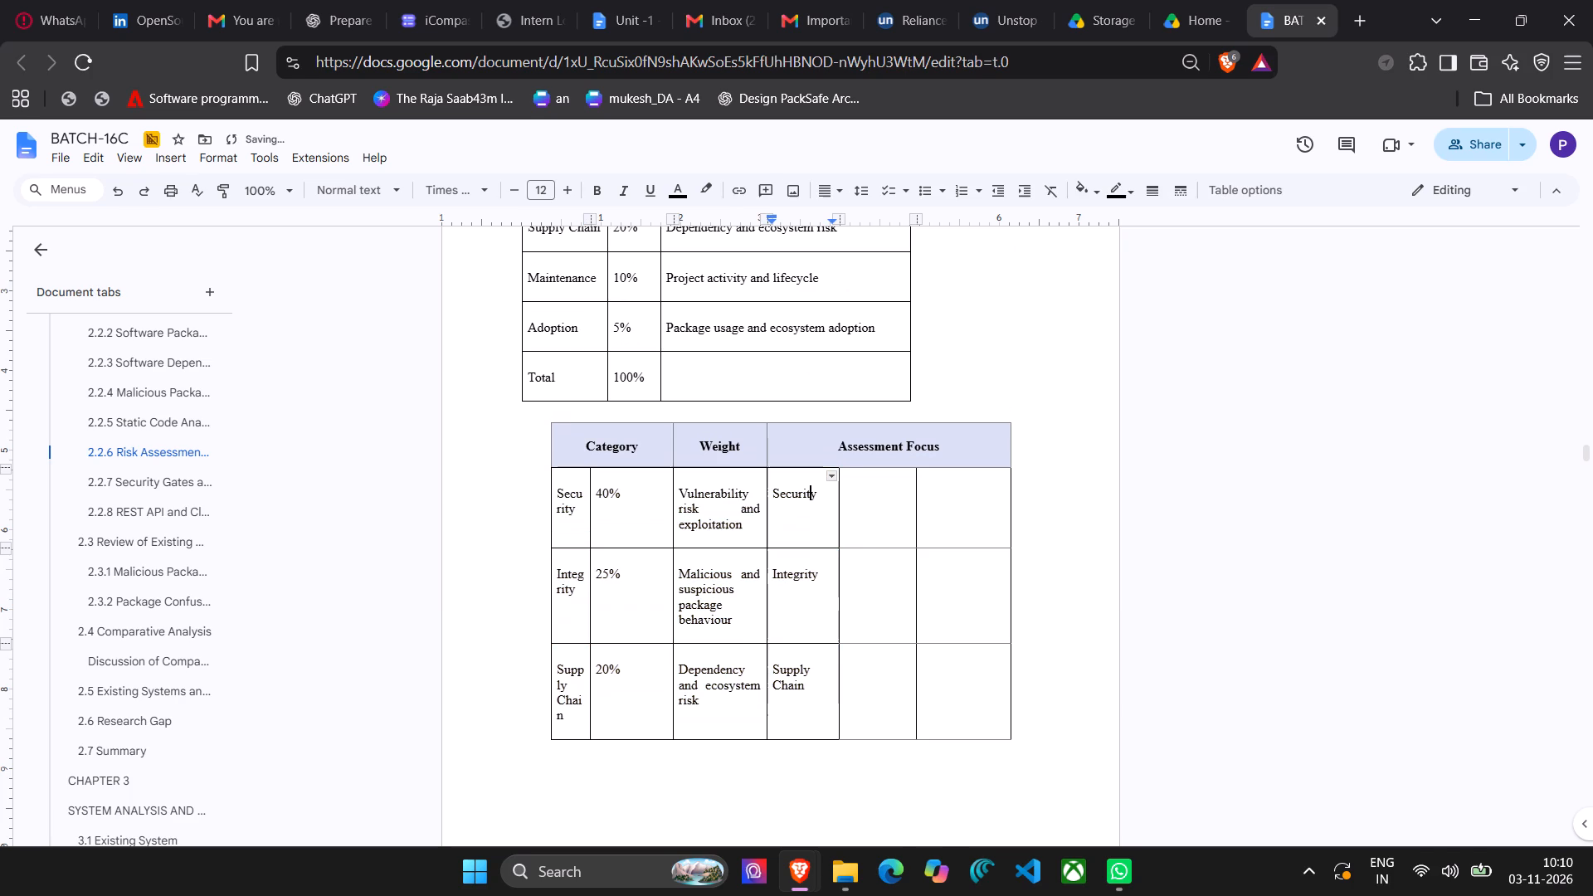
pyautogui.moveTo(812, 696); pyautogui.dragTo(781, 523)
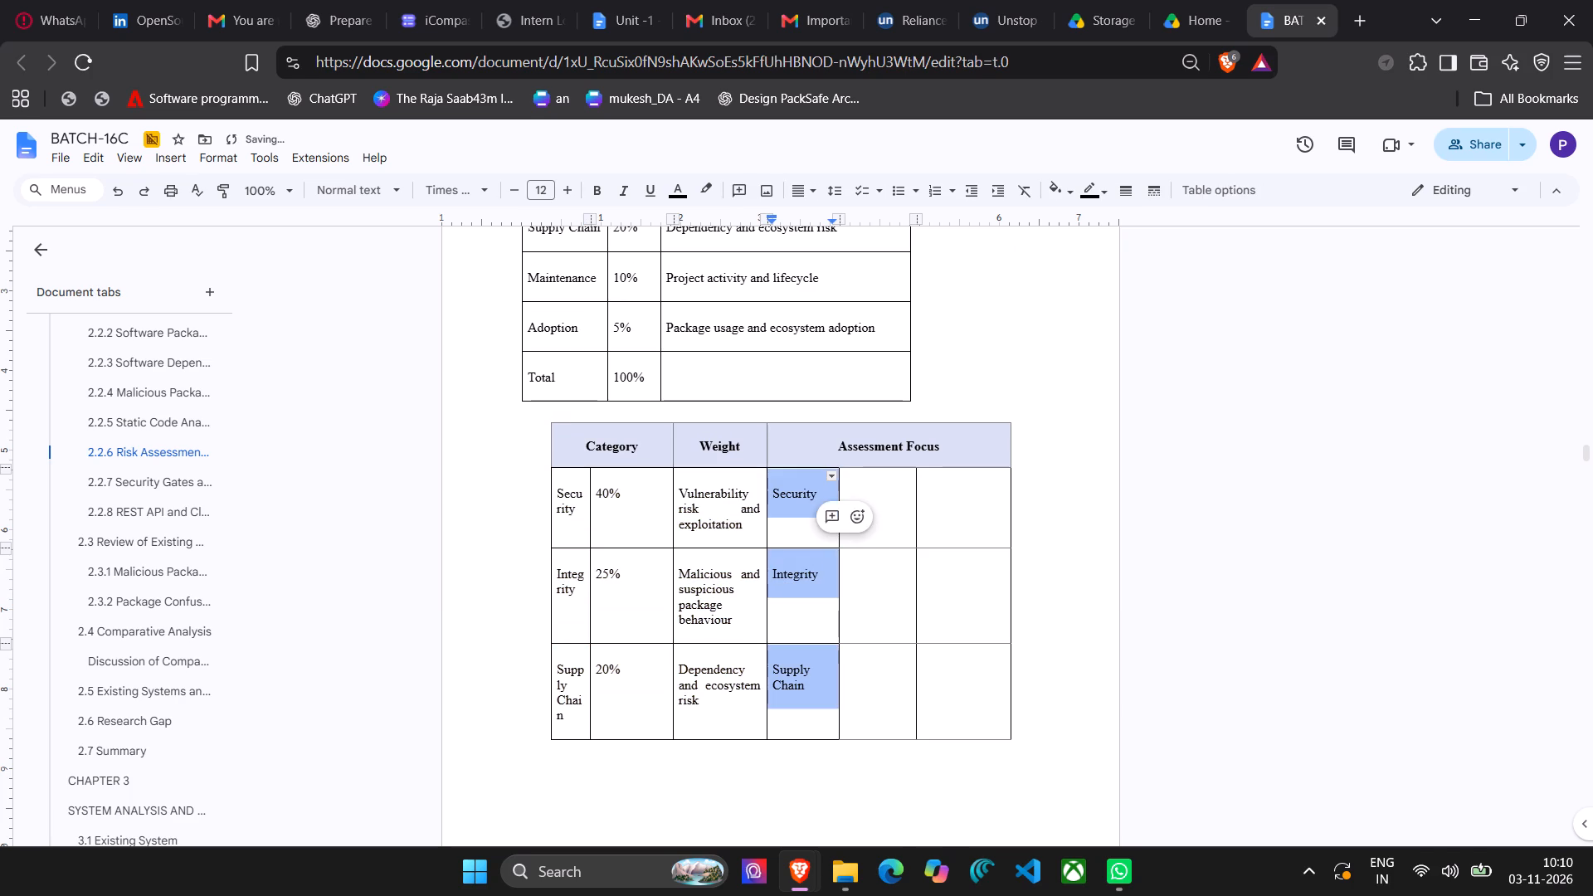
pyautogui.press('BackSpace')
# Delete the three surplus columns under the Assessment Focus heading of the new table.
pyautogui.moveTo(827, 514); pyautogui.dragTo(990, 640)
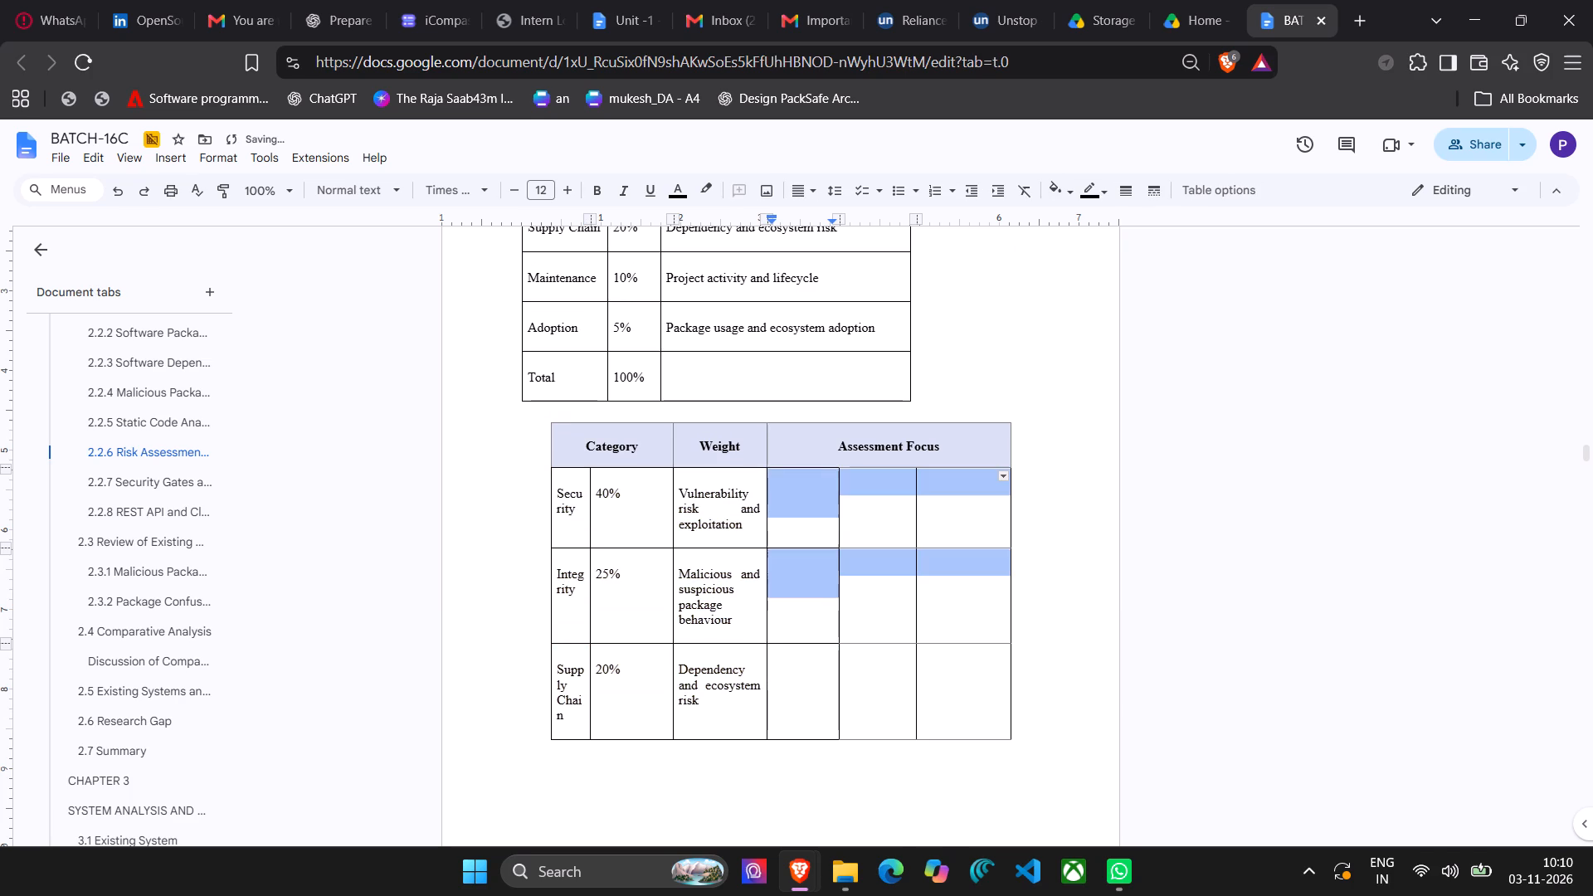
pyautogui.moveTo(990, 640); pyautogui.dragTo(912, 666)
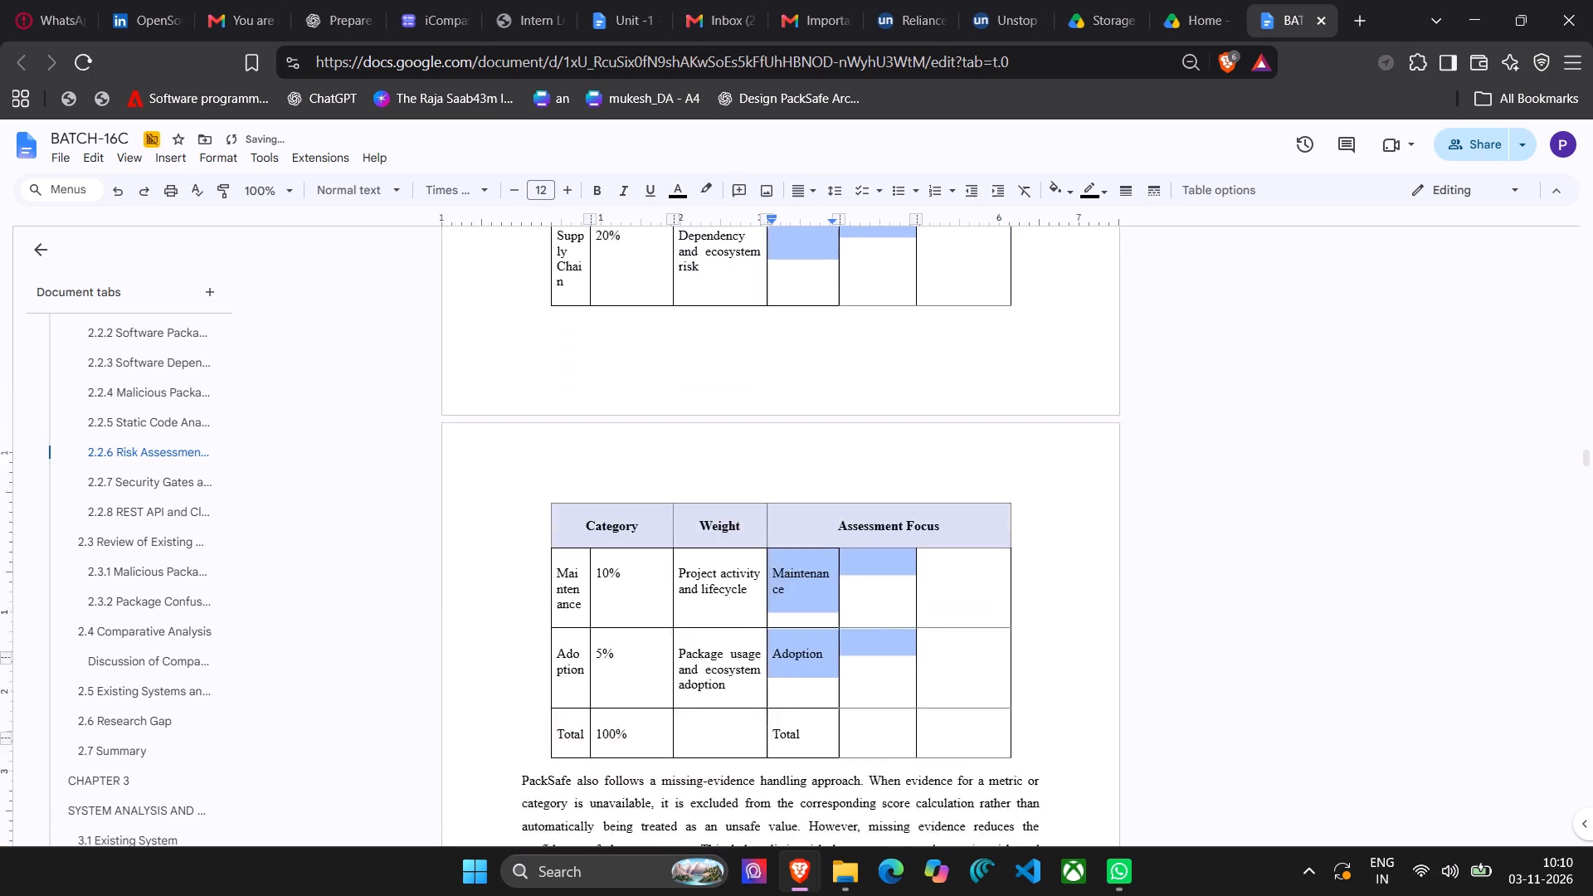
pyautogui.moveTo(912, 666); pyautogui.dragTo(990, 592)
pyautogui.rightClick(990, 592)
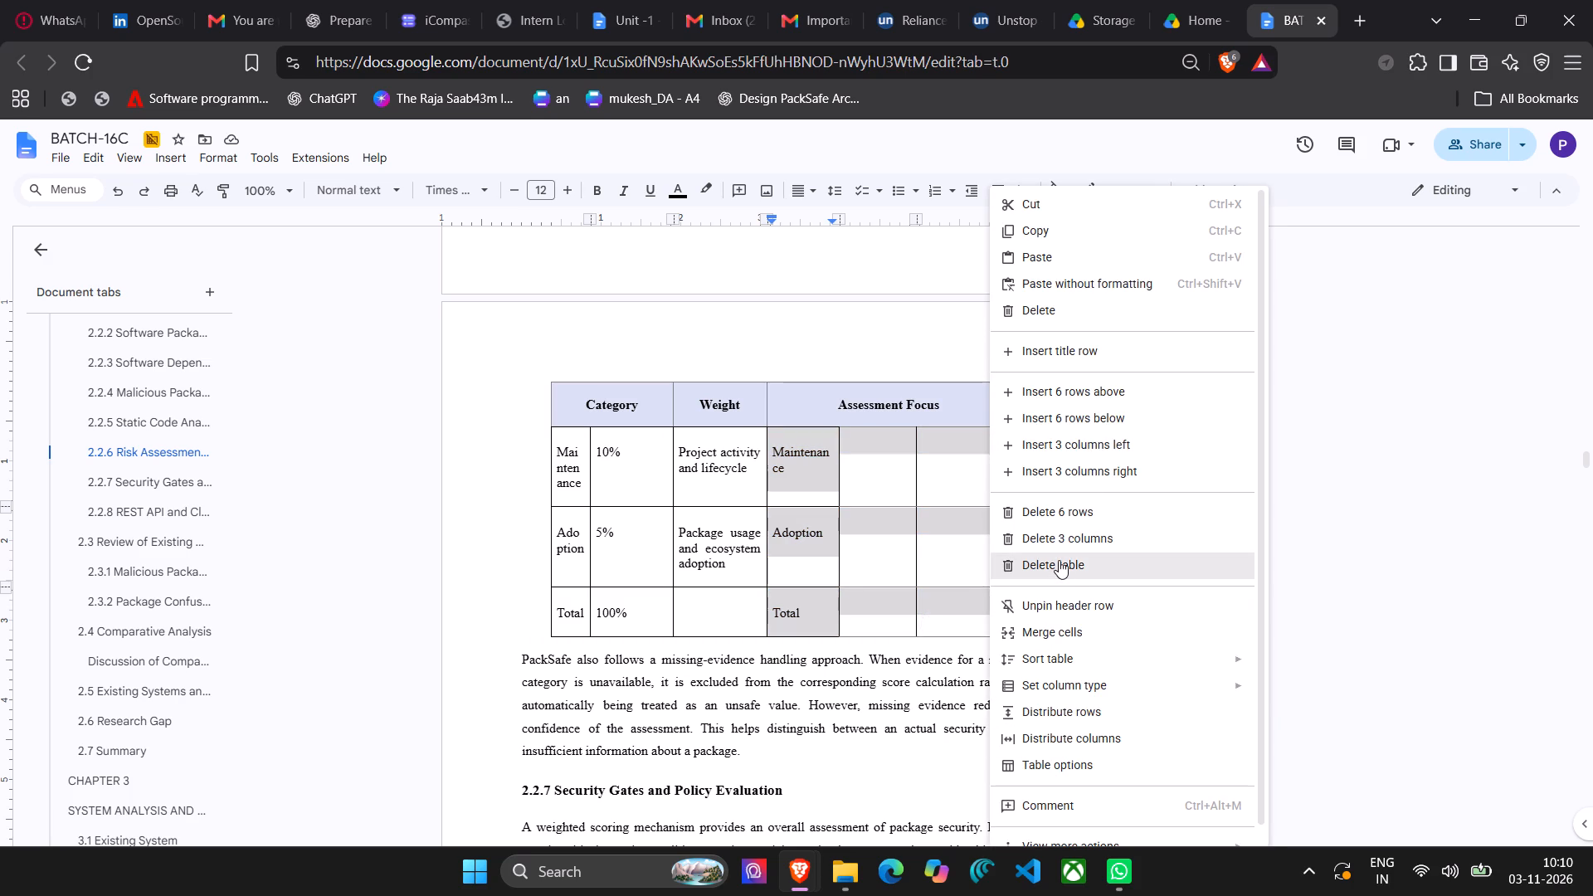
pyautogui.click(1101, 533)
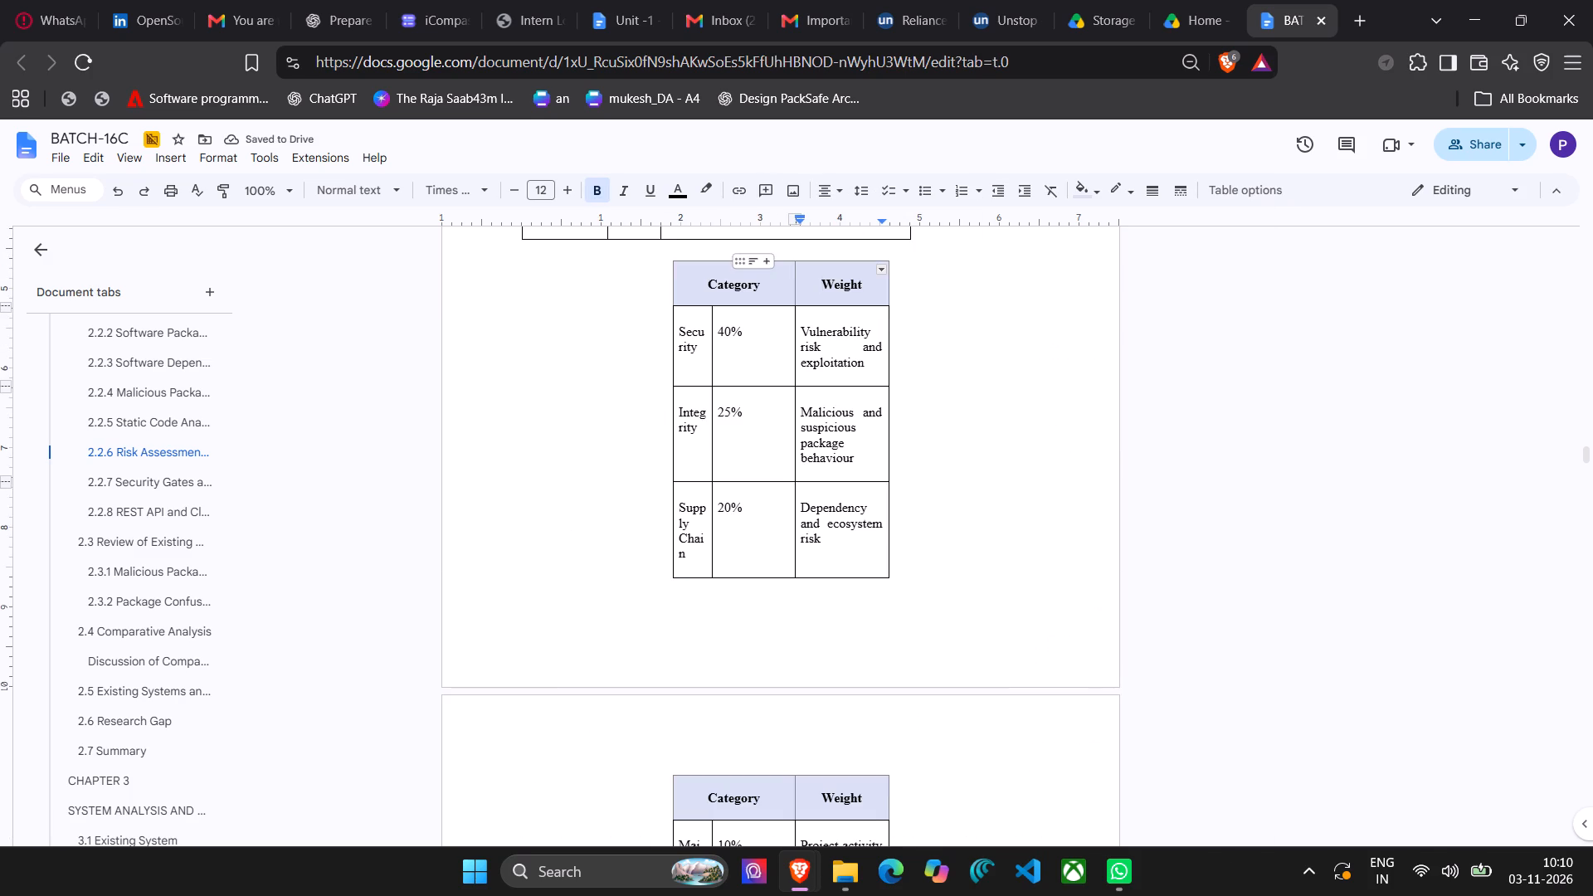
# Unmerge the new table's Category header cell so each of the first two columns has its own header cell.
pyautogui.moveTo(771, 291); pyautogui.dragTo(650, 296)
pyautogui.click(692, 299)
pyautogui.rightClick(692, 299)
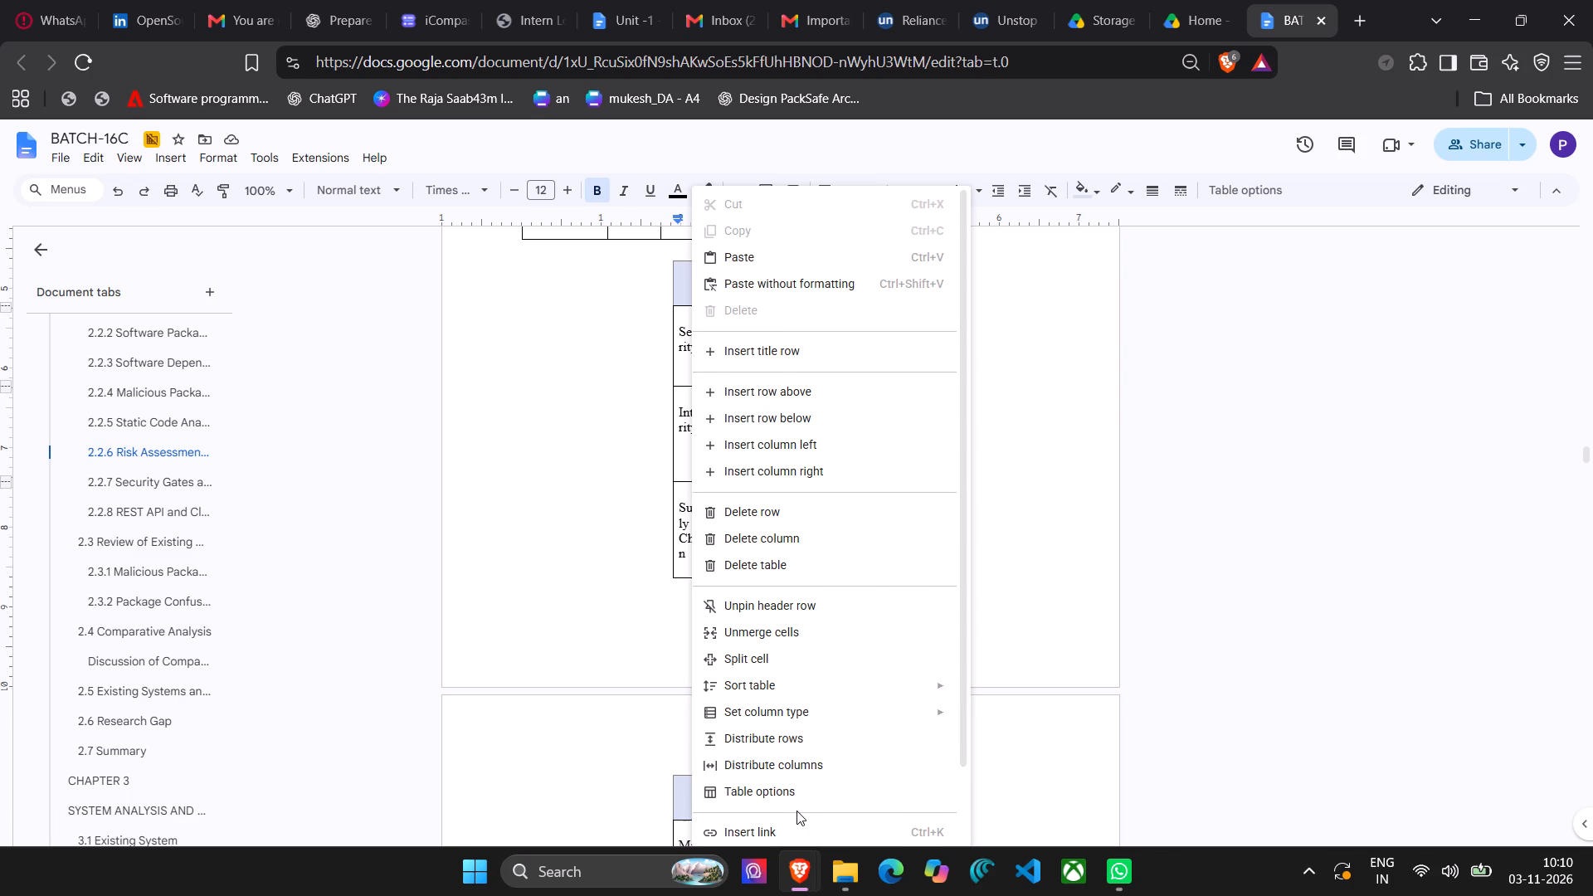
pyautogui.click(787, 634)
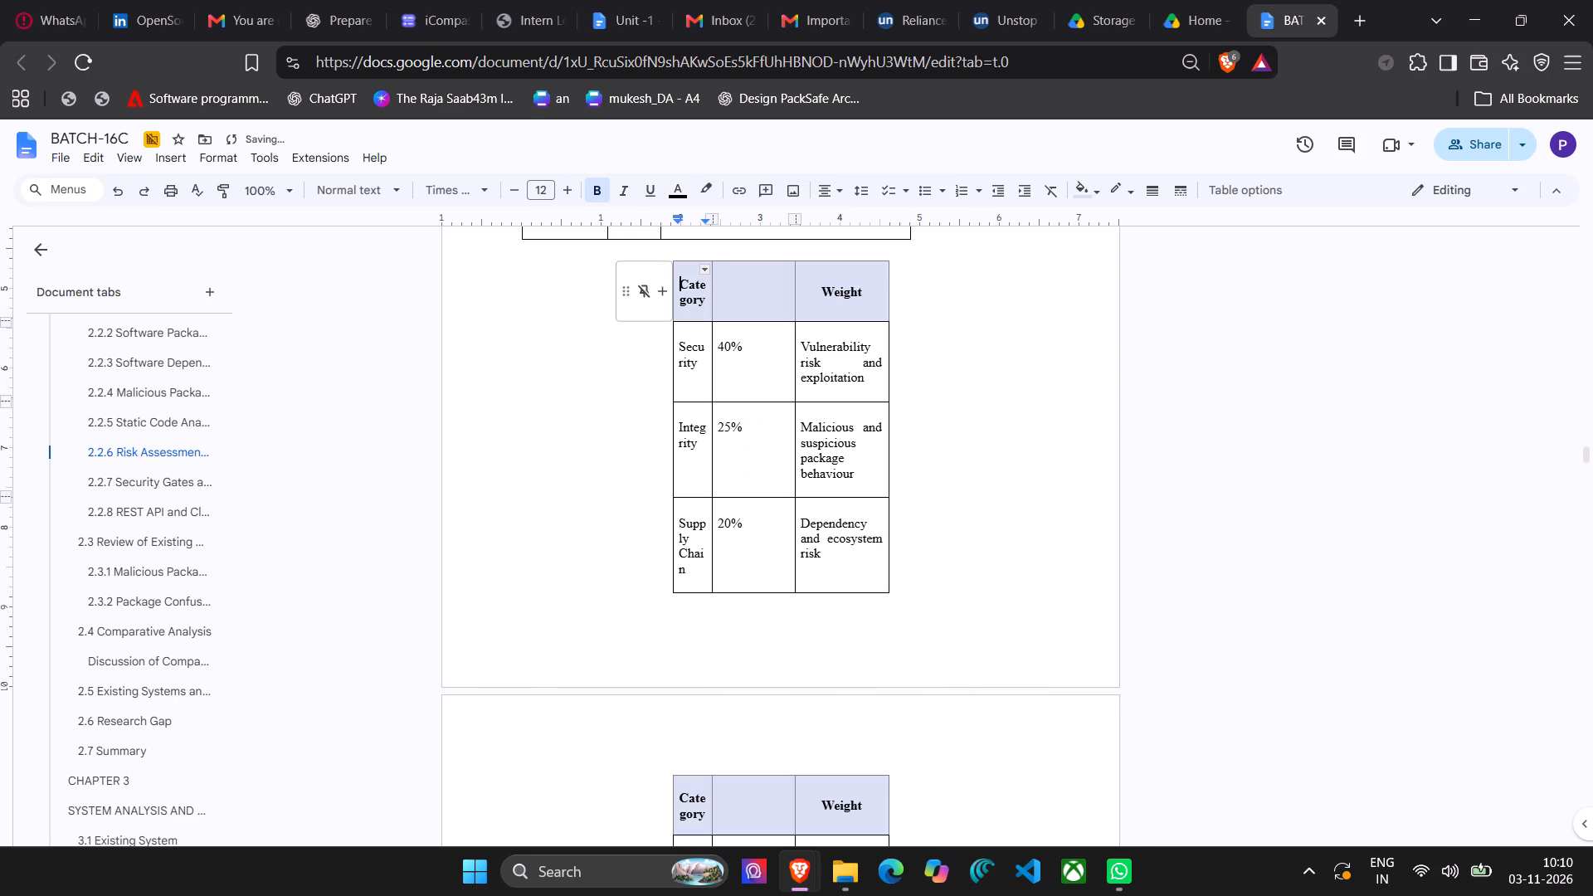
# Widen the new table's Category column outward so its entries fit on one line.
pyautogui.moveTo(672, 295); pyautogui.dragTo(609, 304)
pyautogui.moveTo(673, 343); pyautogui.dragTo(613, 343)
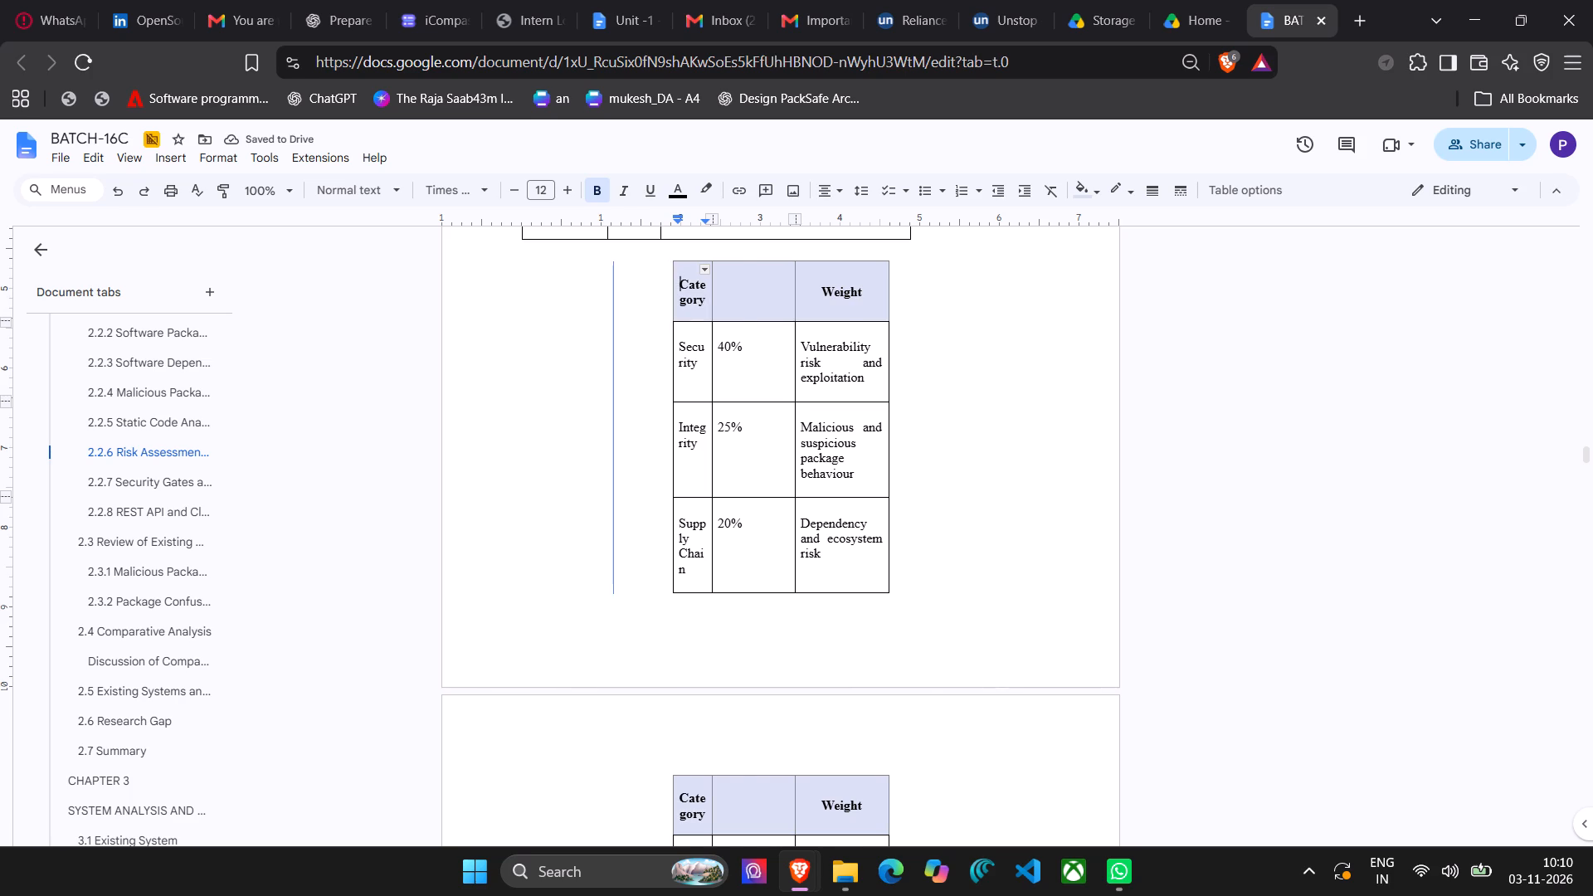
pyautogui.moveTo(613, 343); pyautogui.dragTo(613, 347)
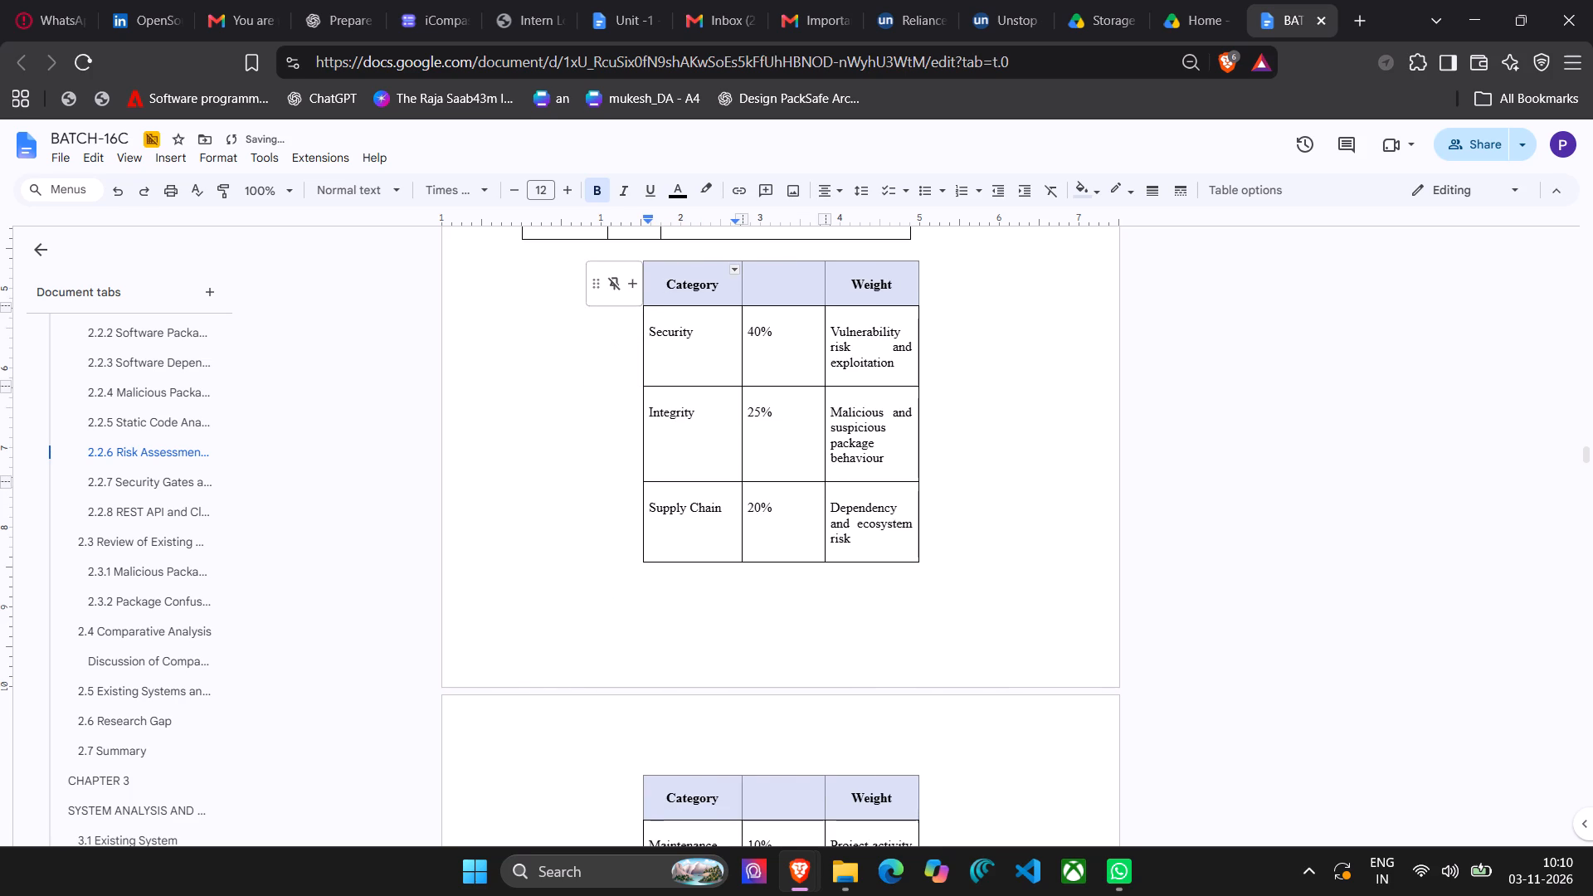
pyautogui.moveTo(645, 331); pyautogui.dragTo(612, 338)
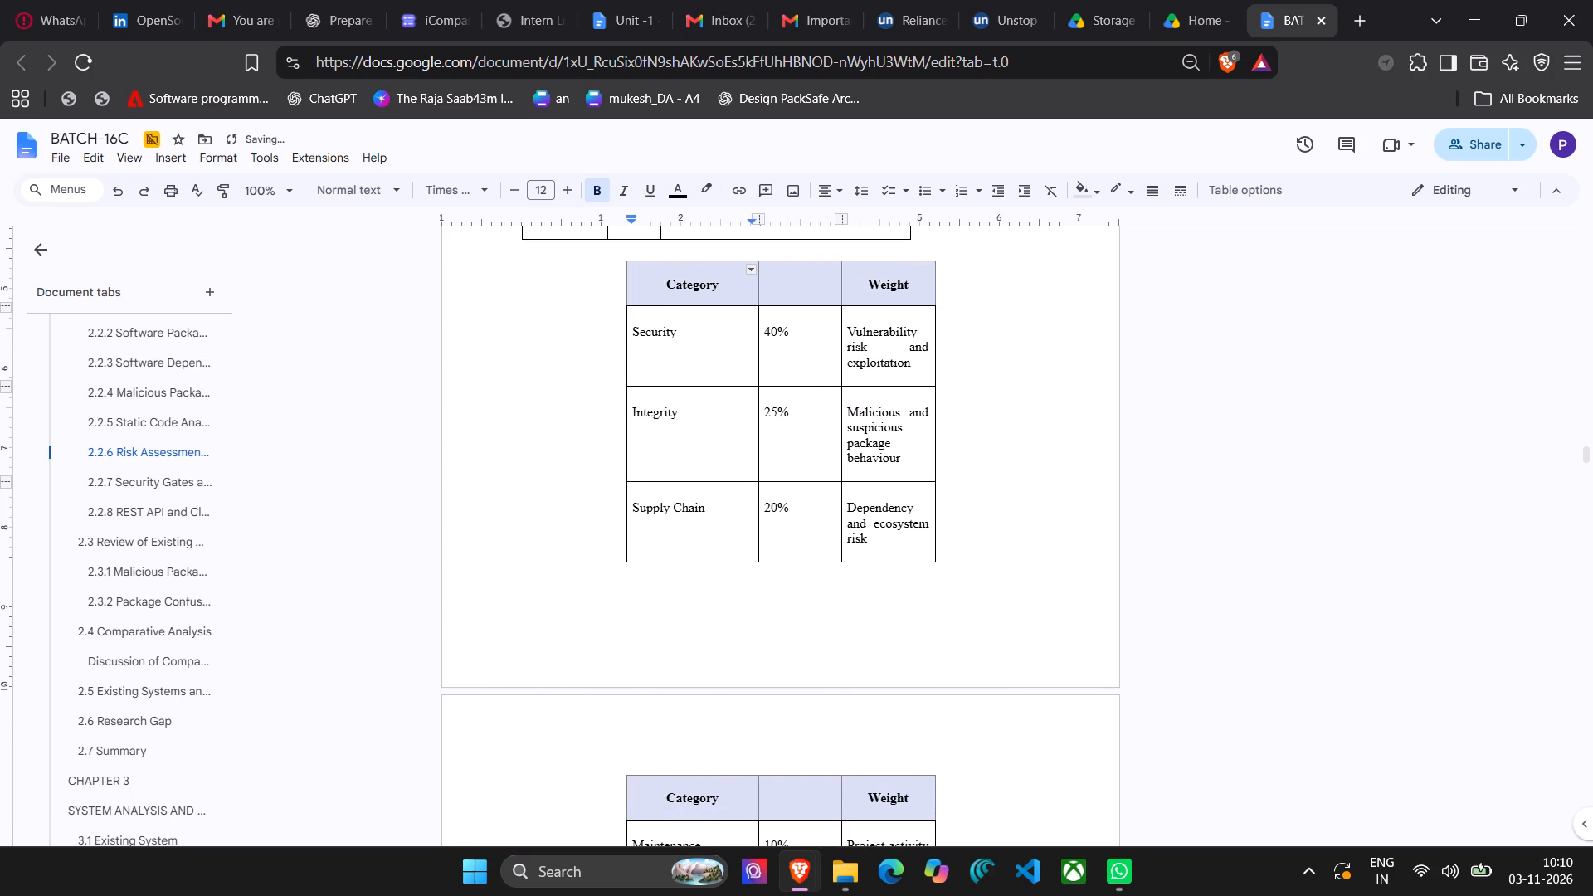
# Copy the "Weight" heading into the new table's empty header cell above the percentages.
pyautogui.click(802, 290)
pyautogui.moveTo(872, 292); pyautogui.dragTo(911, 285)
pyautogui.hotkey('ctrl', 'c')
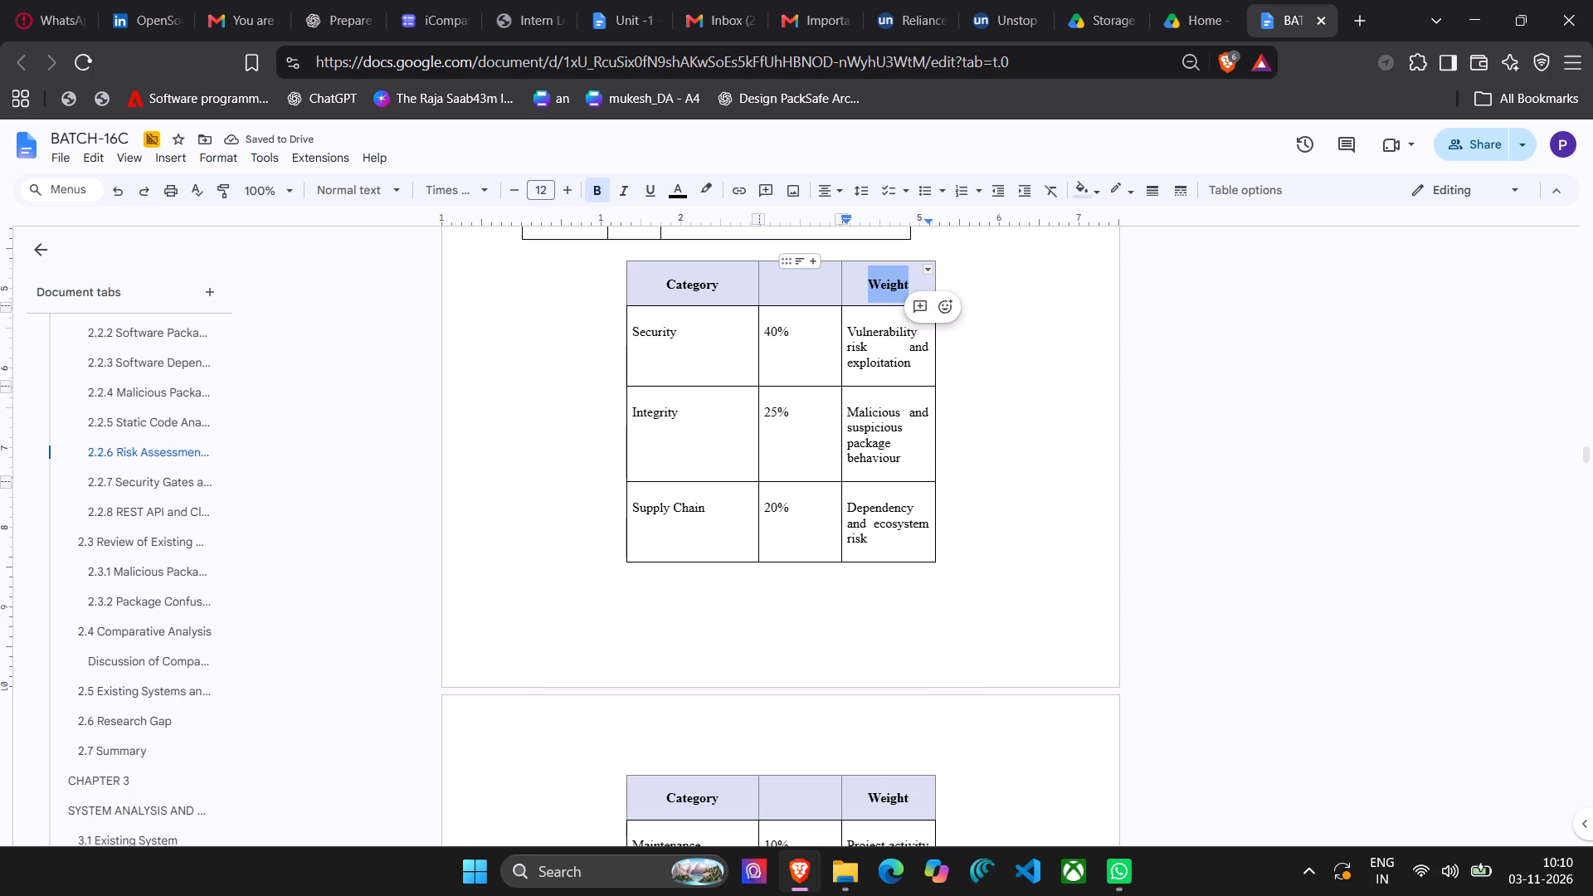
pyautogui.click(779, 280)
pyautogui.hotkey('ctrl', 'v')
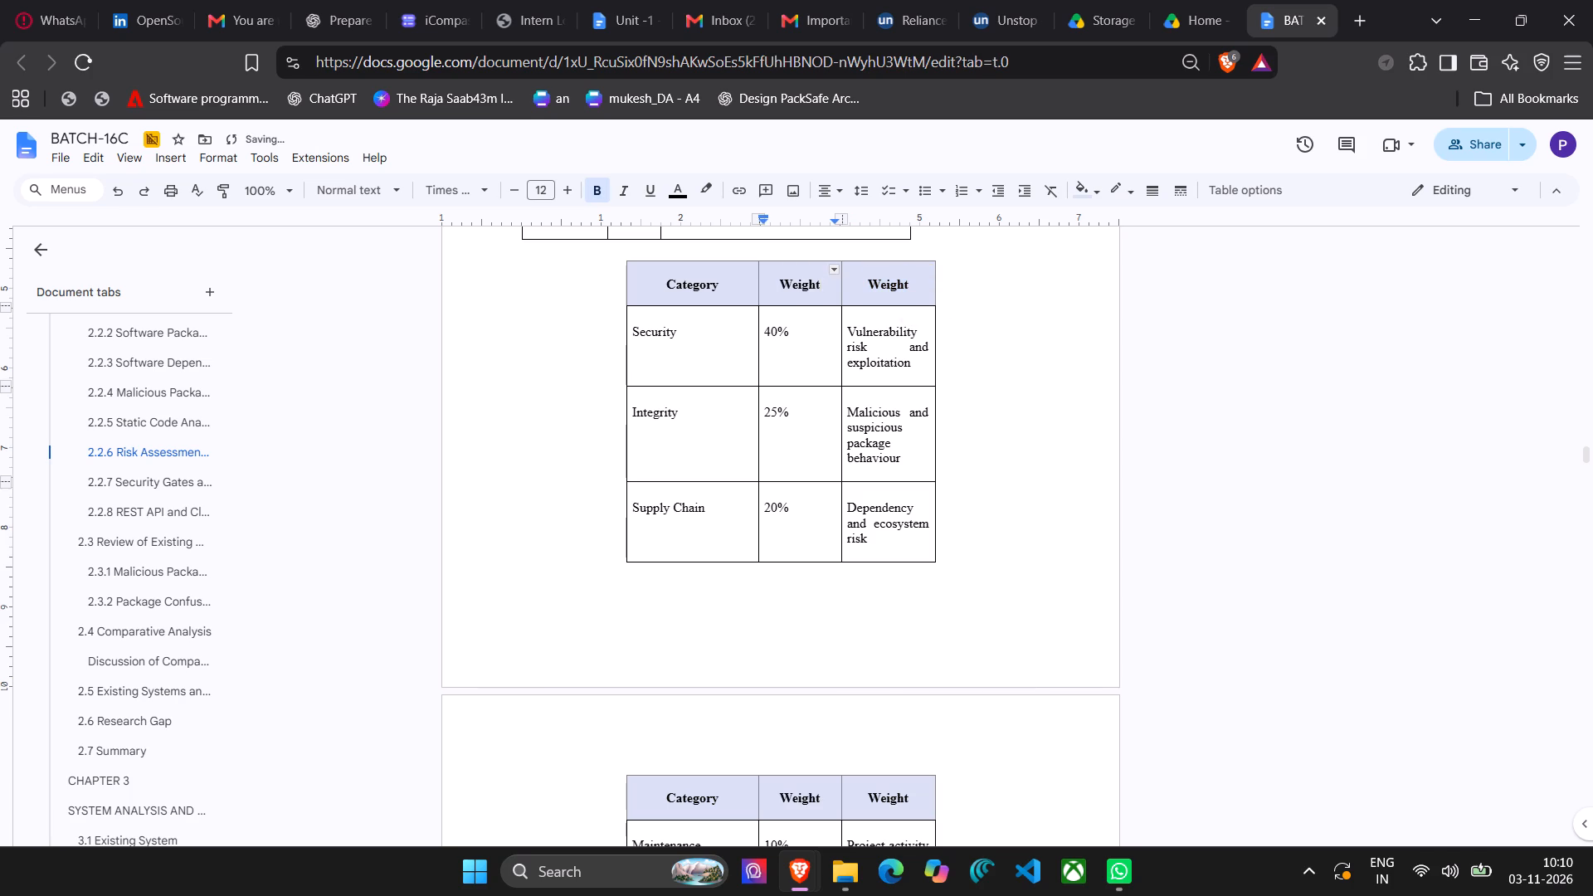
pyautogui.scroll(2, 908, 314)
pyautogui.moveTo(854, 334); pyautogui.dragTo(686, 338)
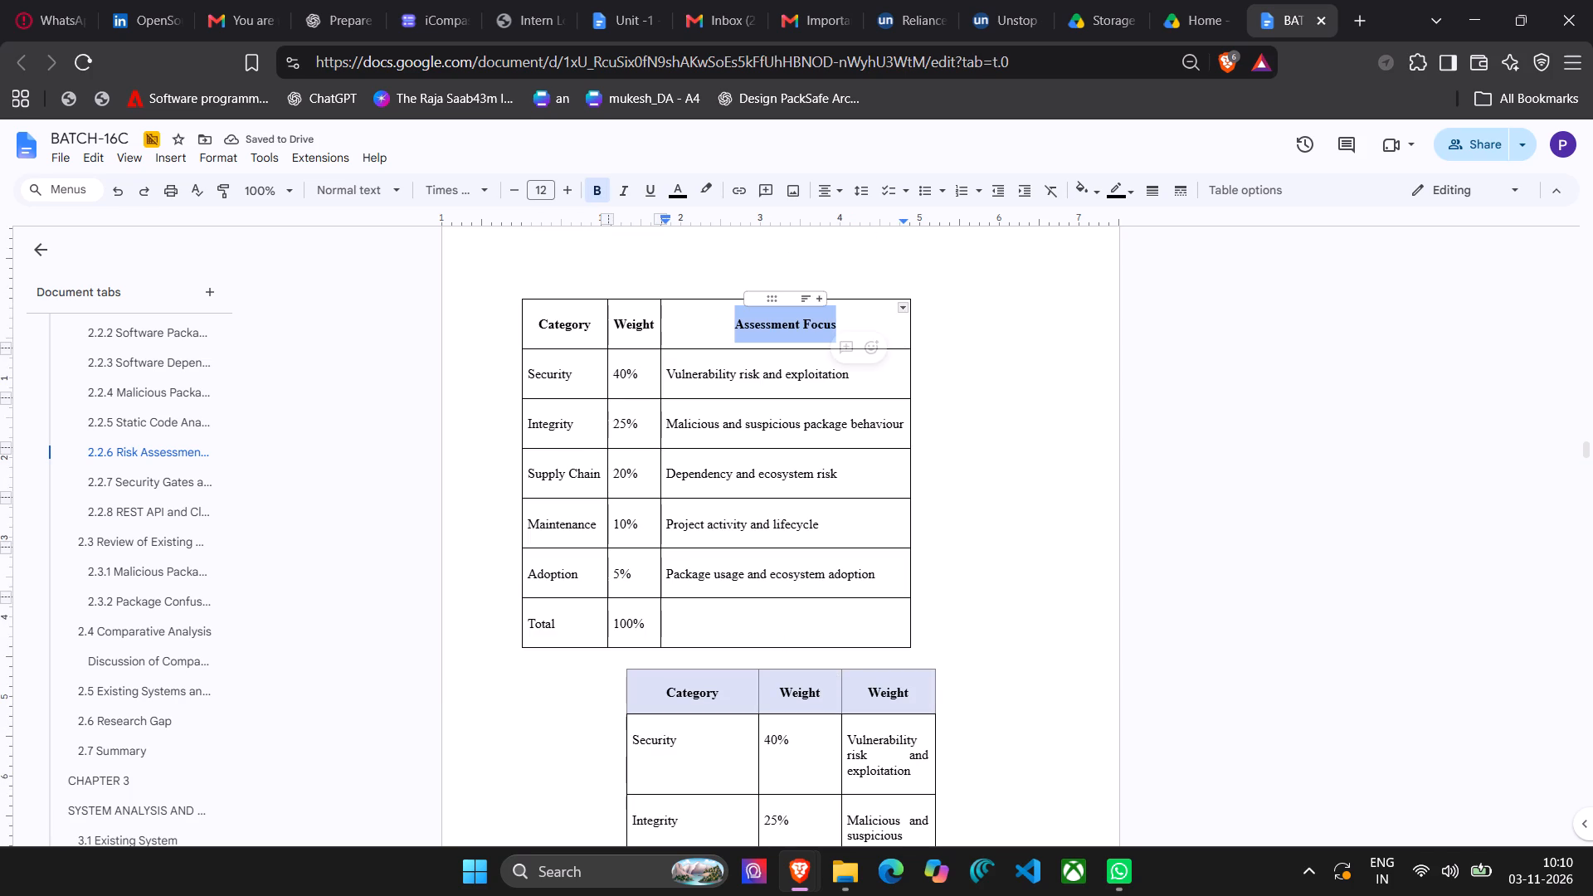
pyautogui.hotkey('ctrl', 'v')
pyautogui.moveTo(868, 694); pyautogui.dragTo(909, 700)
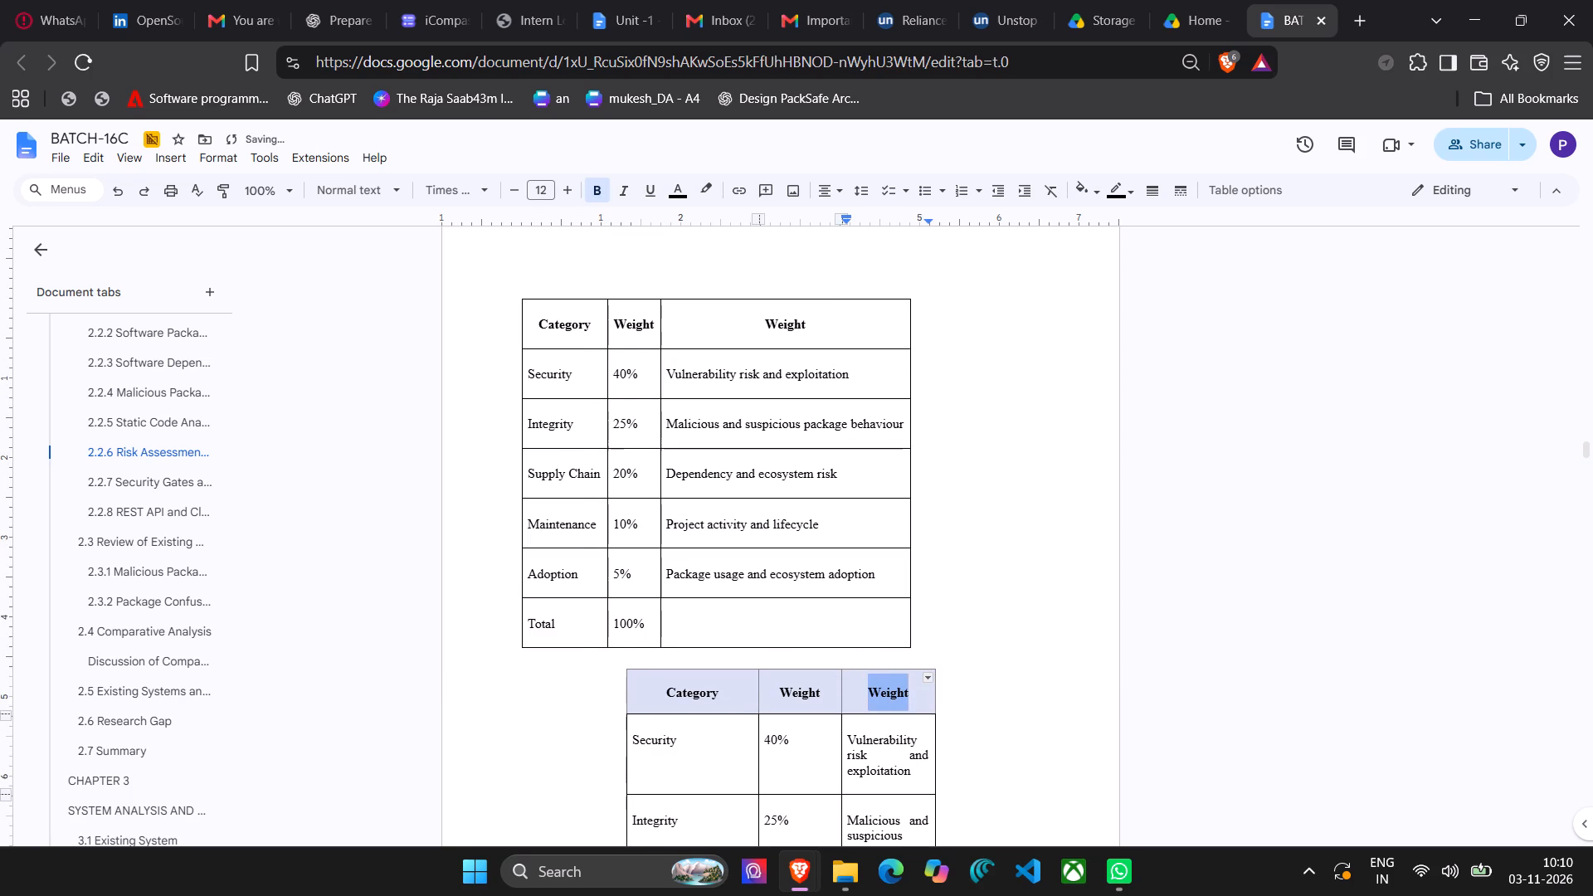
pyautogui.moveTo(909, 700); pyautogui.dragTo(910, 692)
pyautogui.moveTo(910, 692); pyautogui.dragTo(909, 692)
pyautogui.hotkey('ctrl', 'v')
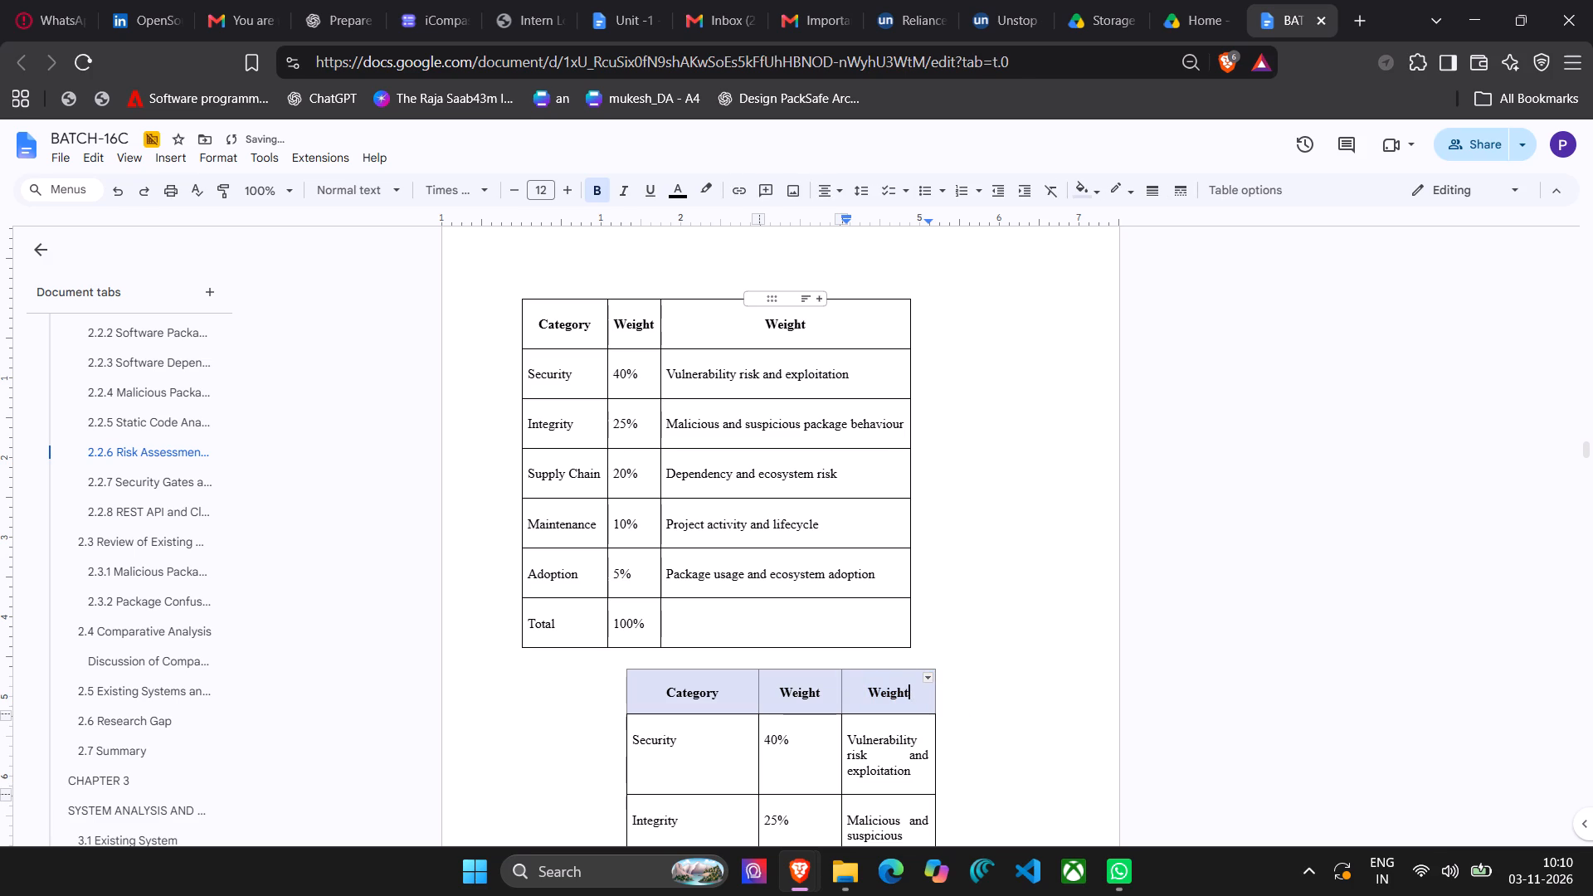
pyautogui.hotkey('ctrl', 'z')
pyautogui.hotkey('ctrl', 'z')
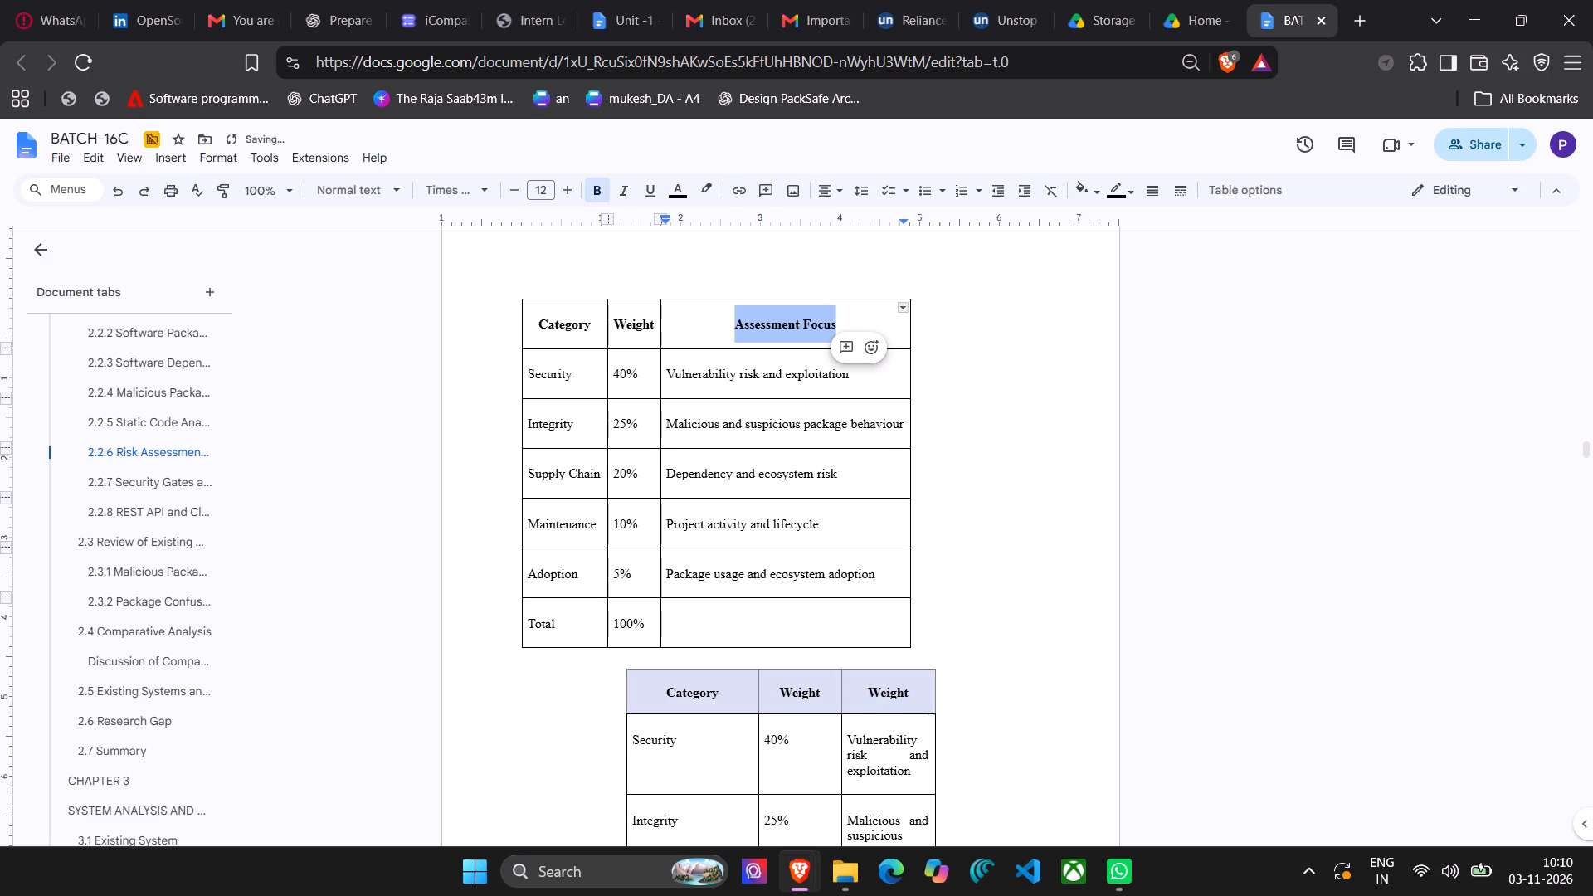
# Replace the duplicate "Weight" heading in the new table's third column with "Assessment Focus" copied from the old table.
pyautogui.hotkey('ctrl', 'c')
pyautogui.doubleClick(906, 690)
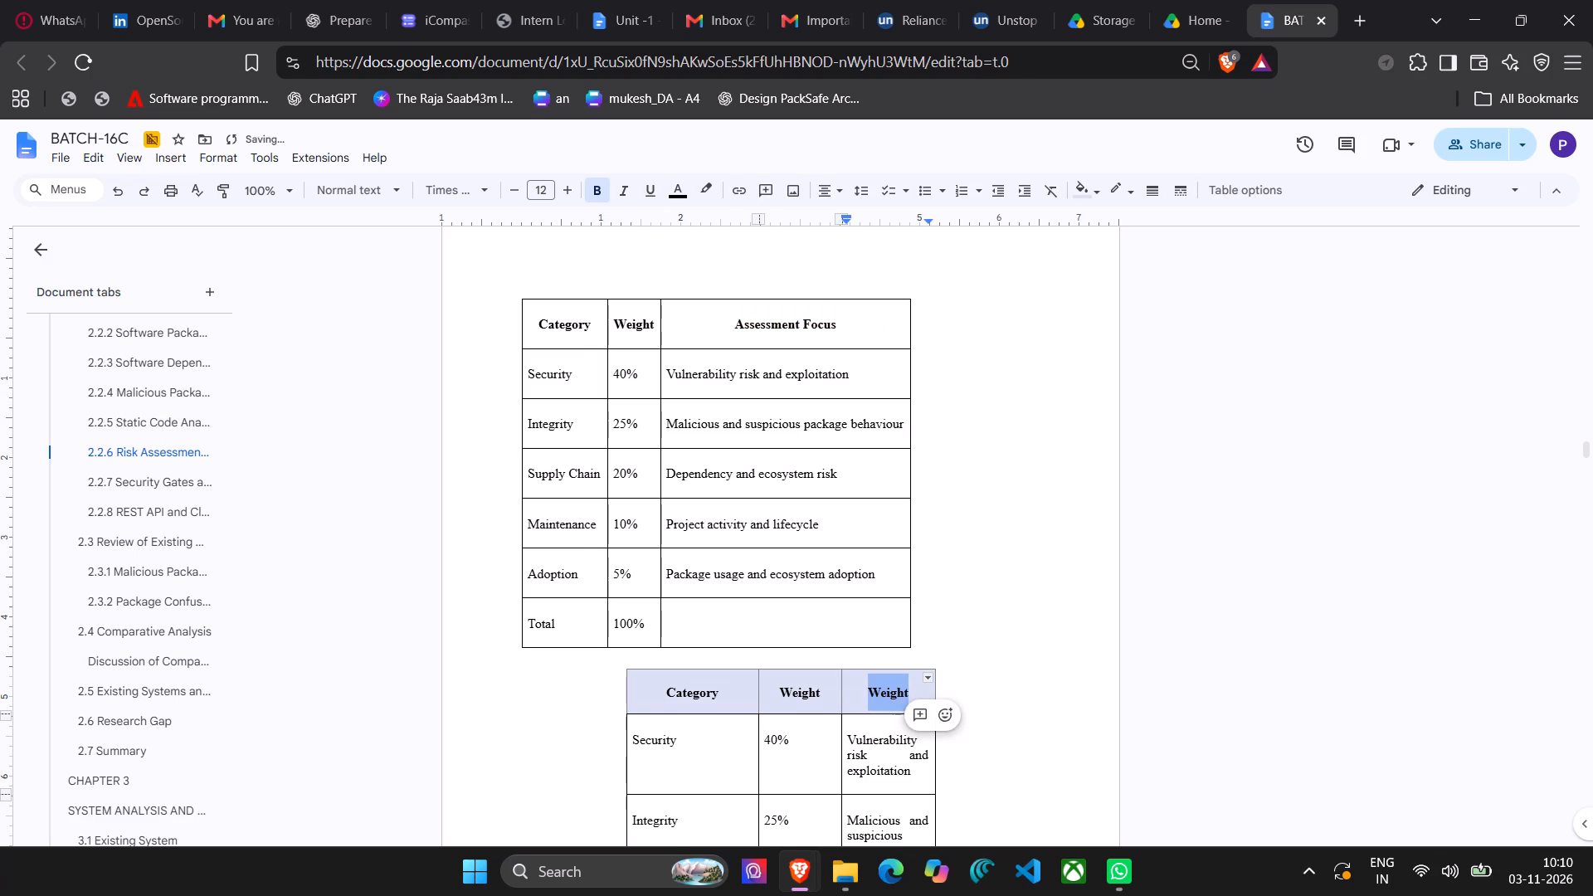
pyautogui.hotkey('ctrl', 'v')
pyautogui.doubleClick(1011, 713)
# Widen the new table's Assessment Focus column outward so its heading fits on one line.
pyautogui.scroll(-1, 1011, 713)
pyautogui.scroll(1, 1011, 713)
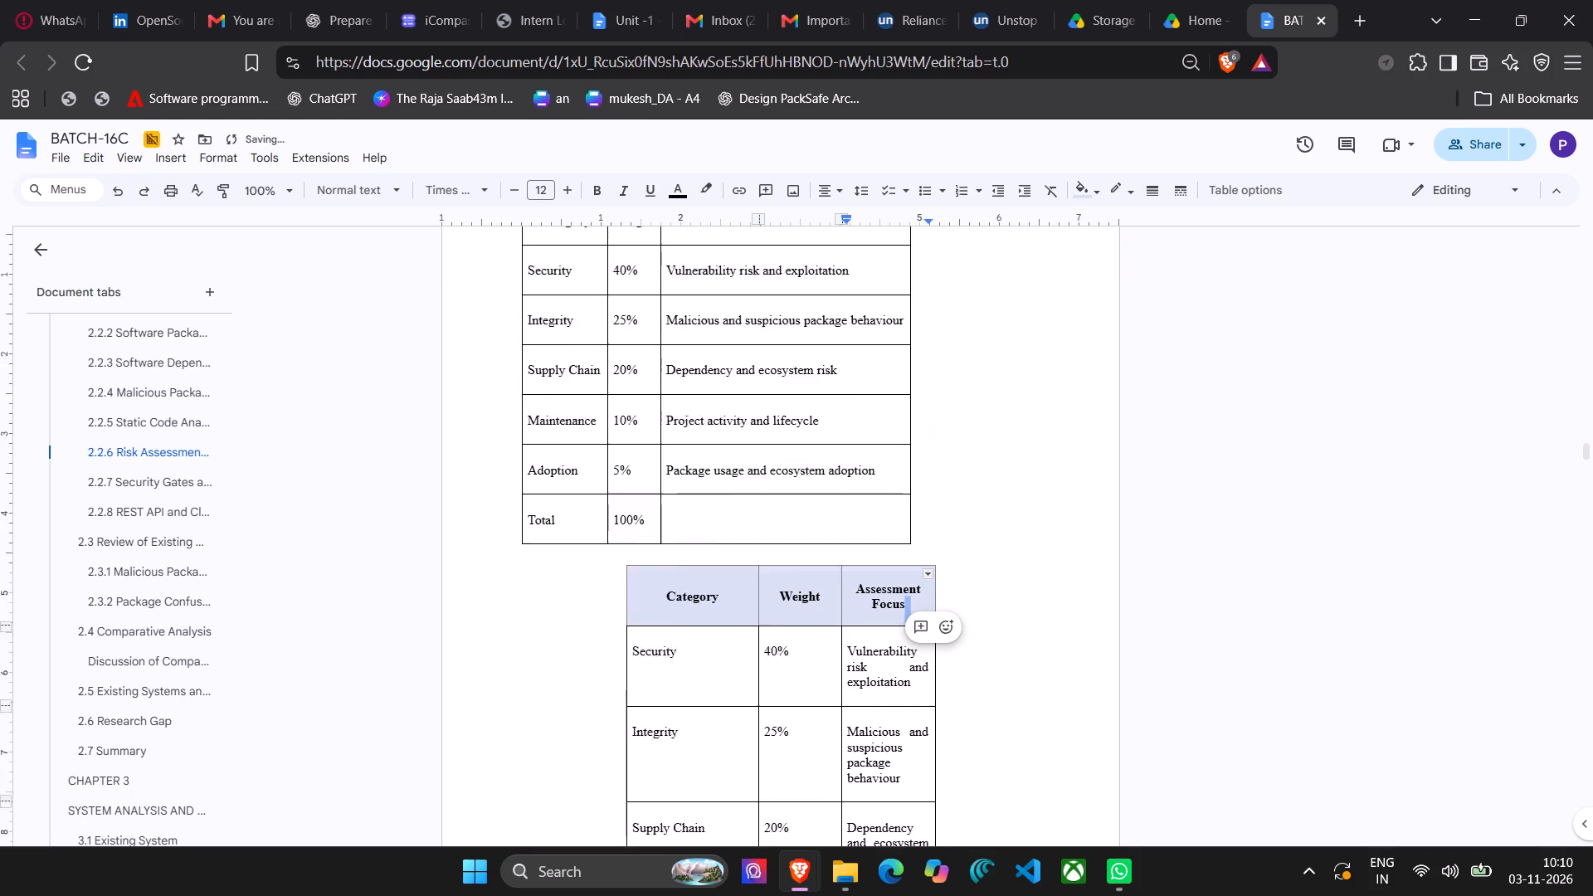
pyautogui.scroll(1, 1011, 713)
pyautogui.scroll(-5, 923, 704)
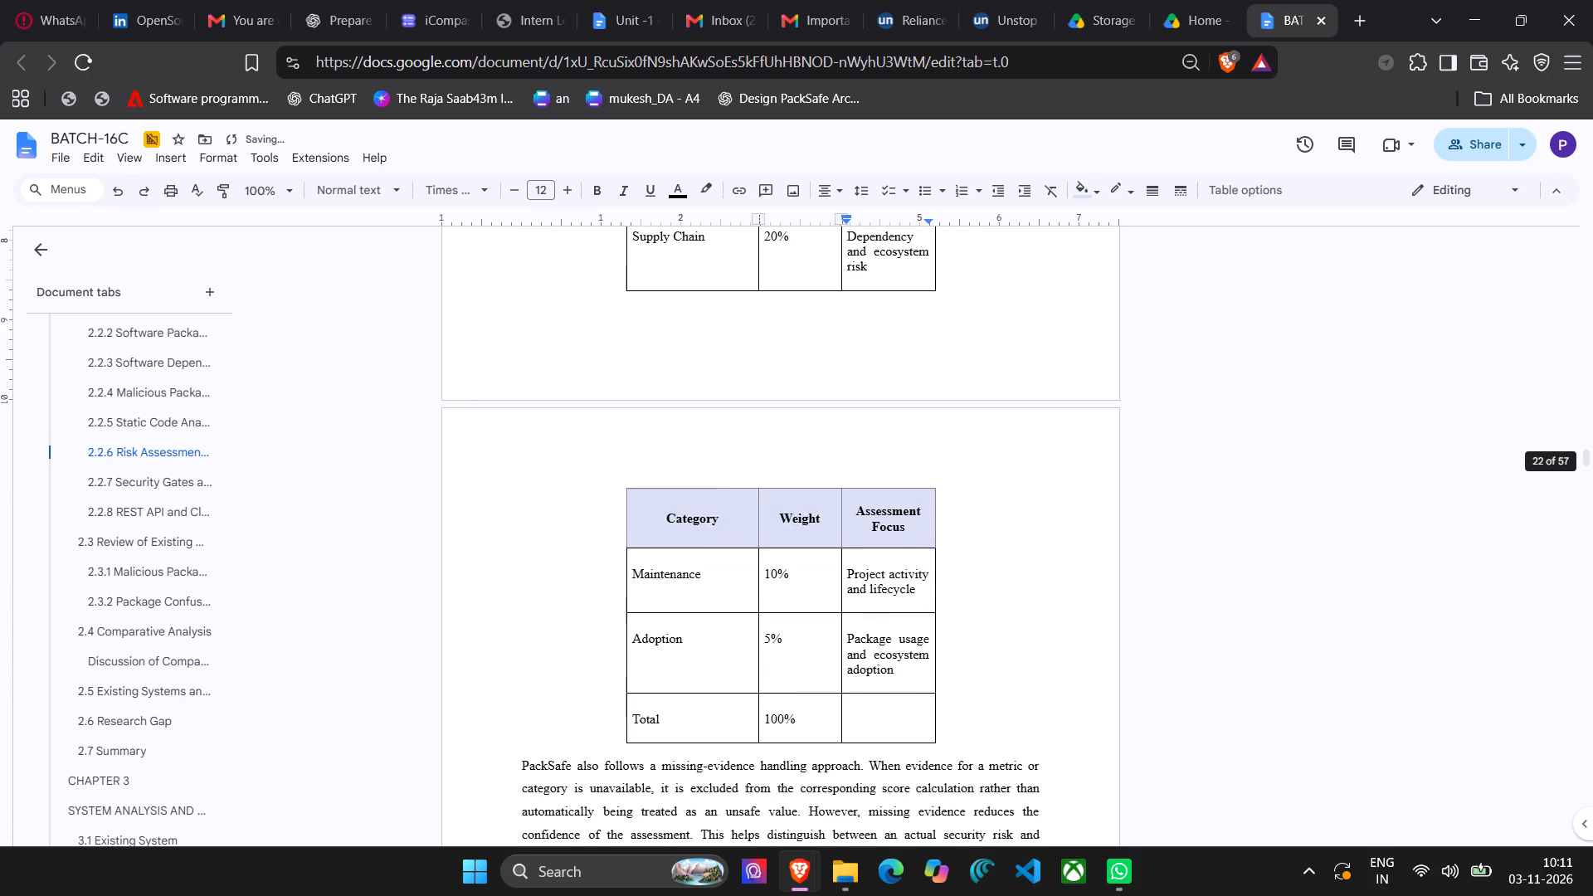
pyautogui.scroll(3, 923, 704)
pyautogui.moveTo(933, 487); pyautogui.dragTo(937, 487)
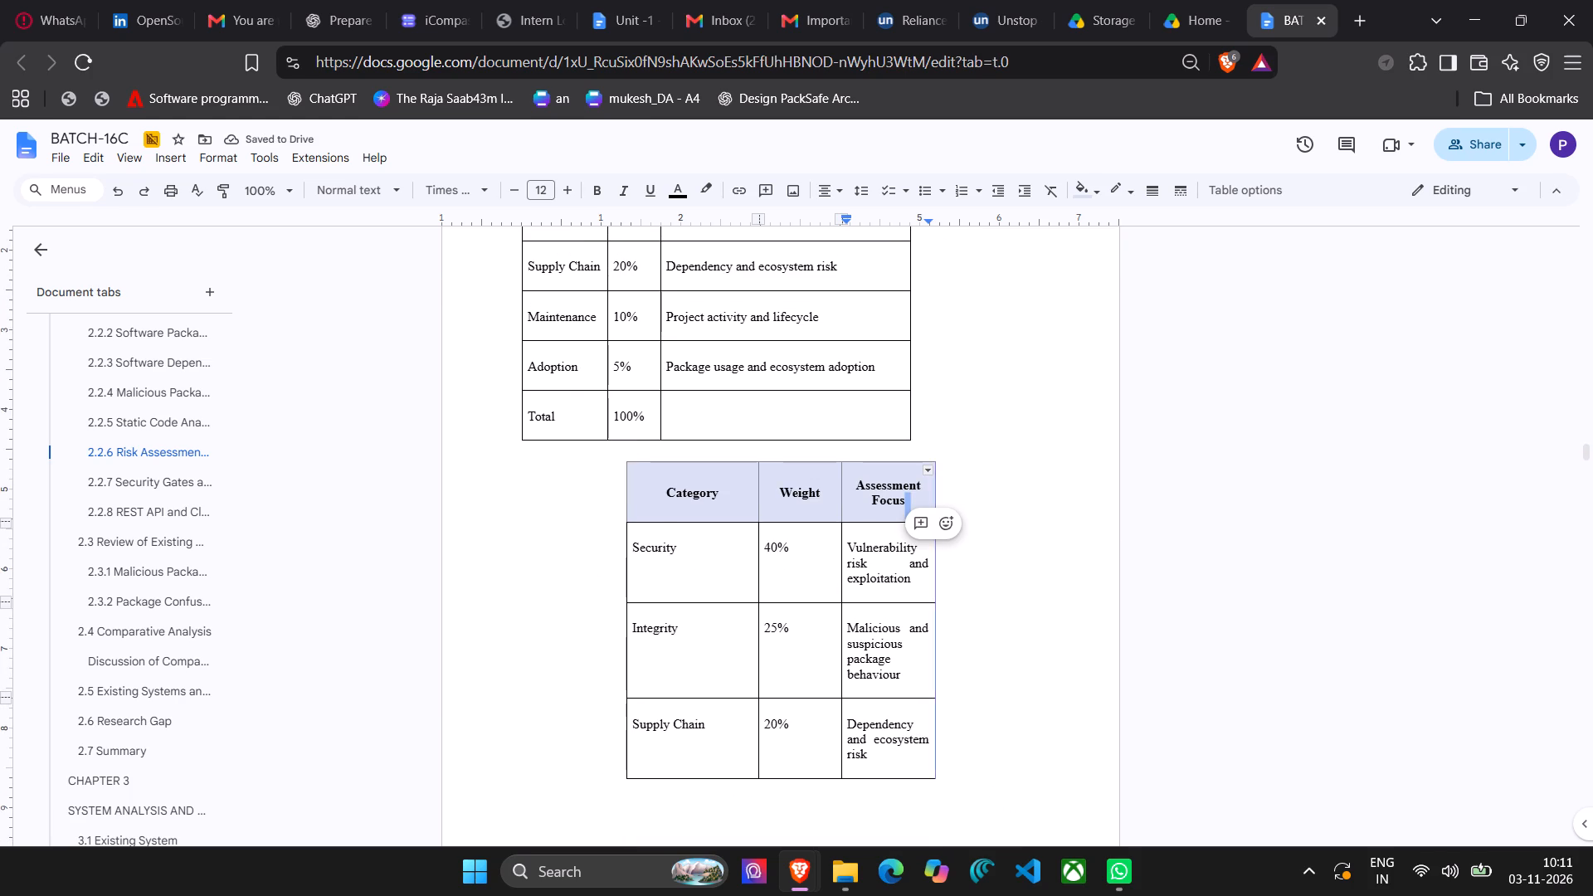
pyautogui.moveTo(937, 487); pyautogui.dragTo(1015, 498)
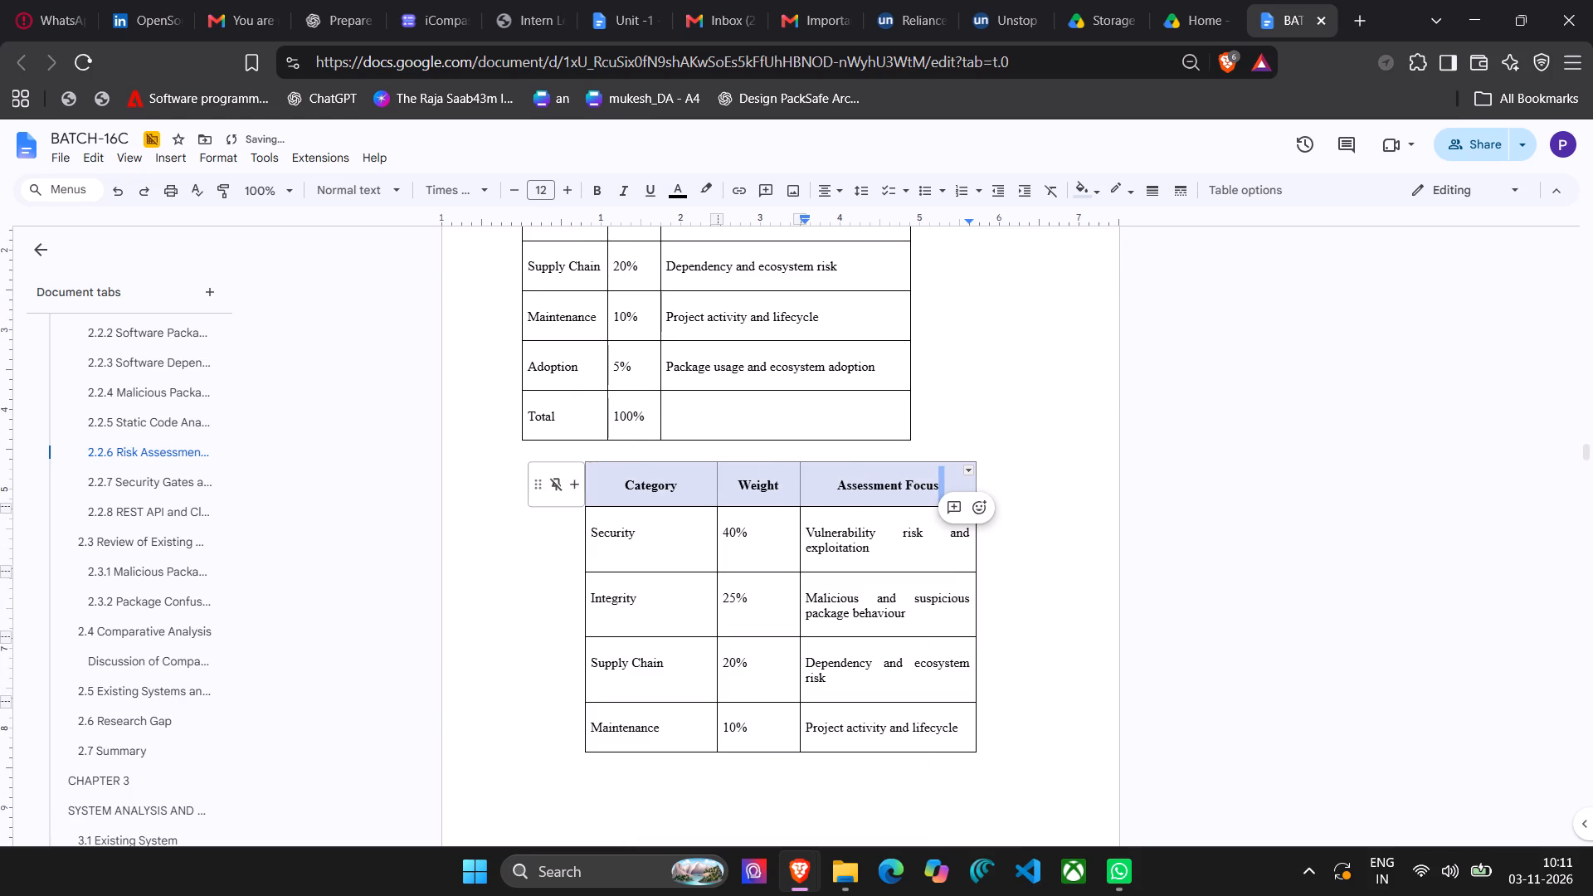
# Widen the new table's Category column on both sides, narrowing the Weight column to just fit its heading on one line.
pyautogui.moveTo(582, 480); pyautogui.dragTo(554, 480)
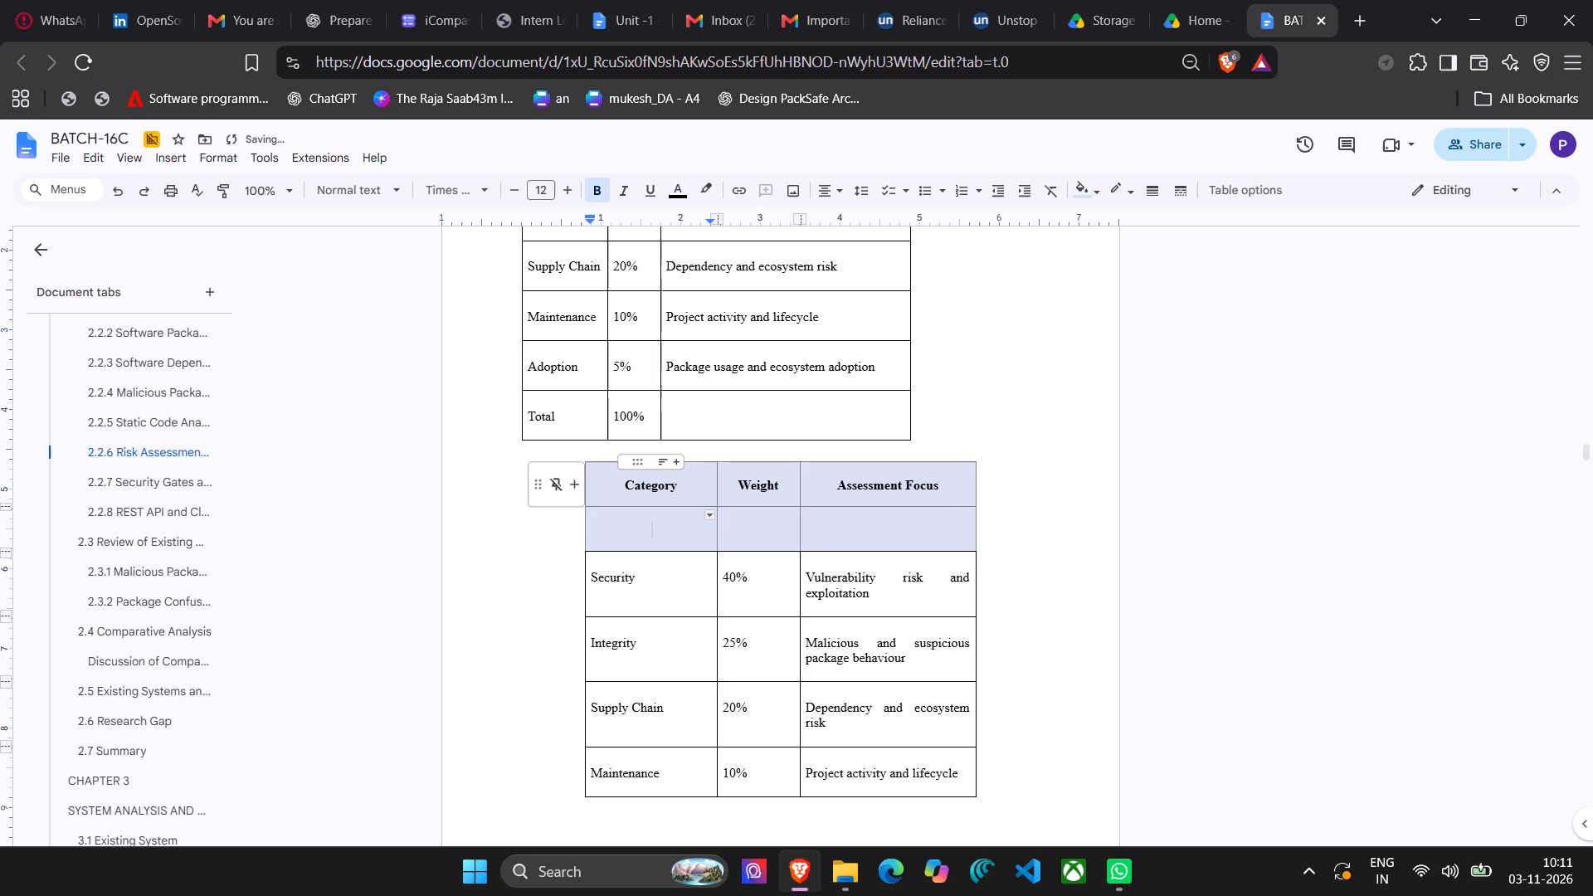
pyautogui.hotkey('ctrl', 'z')
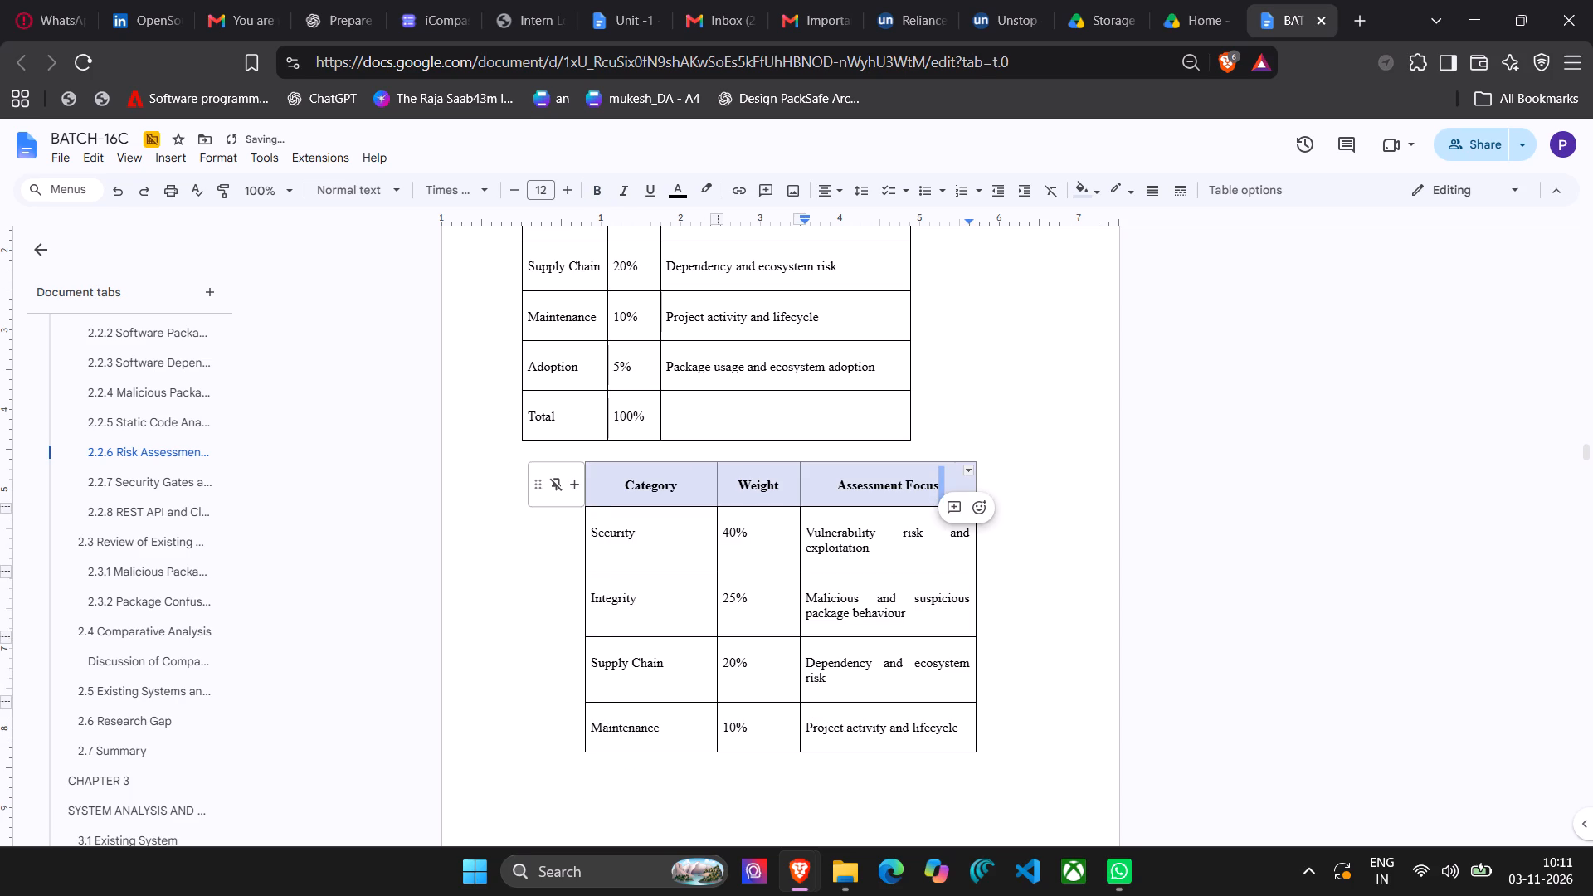
pyautogui.moveTo(587, 488); pyautogui.dragTo(568, 495)
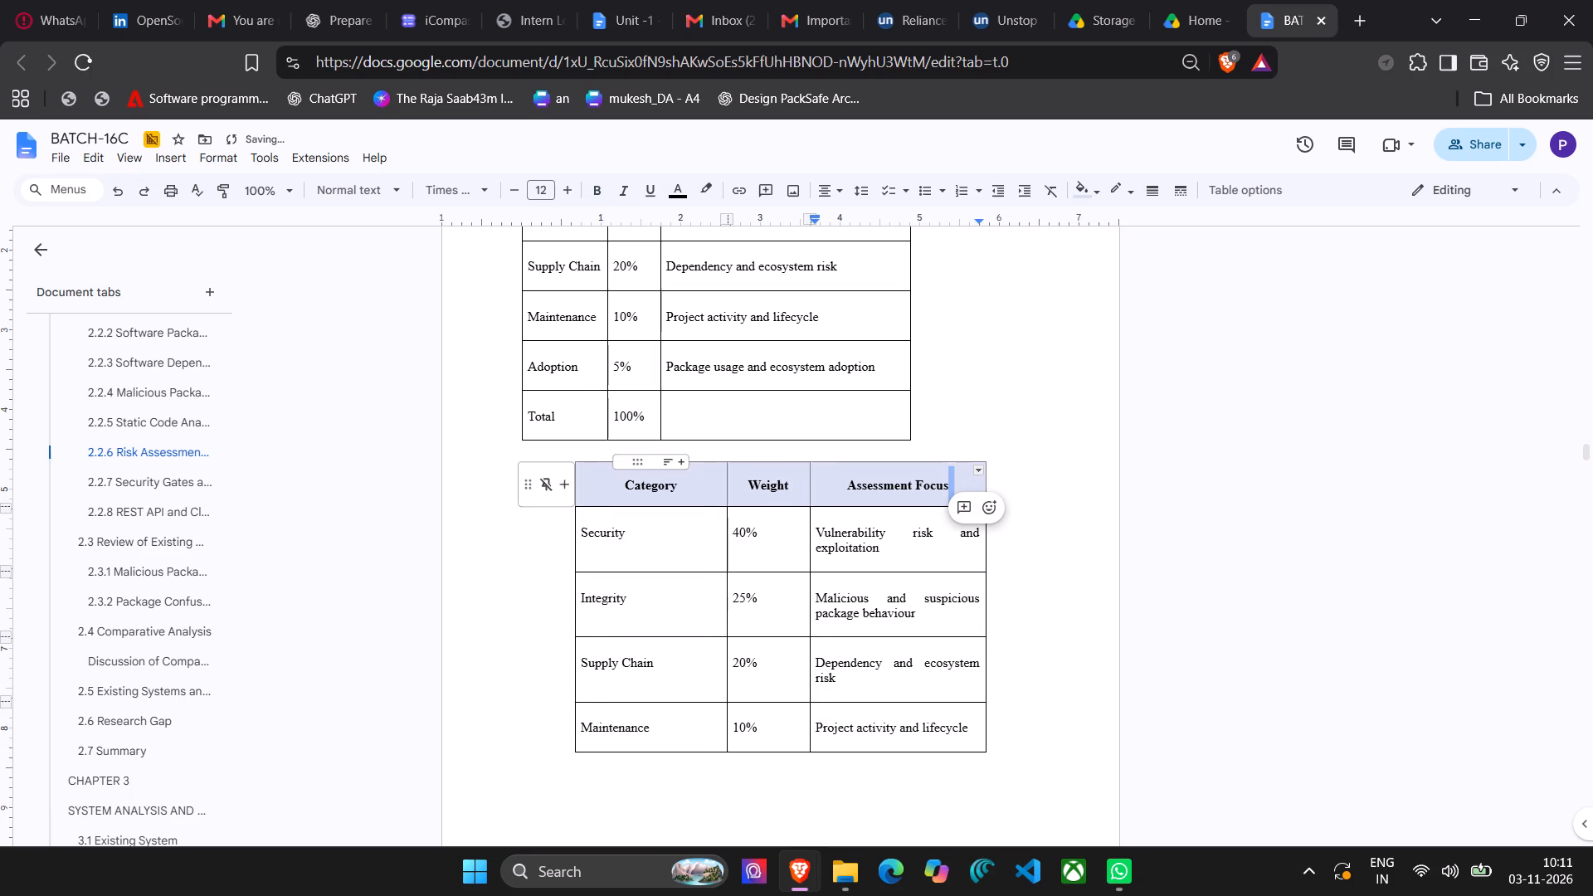
pyautogui.moveTo(727, 487); pyautogui.dragTo(748, 488)
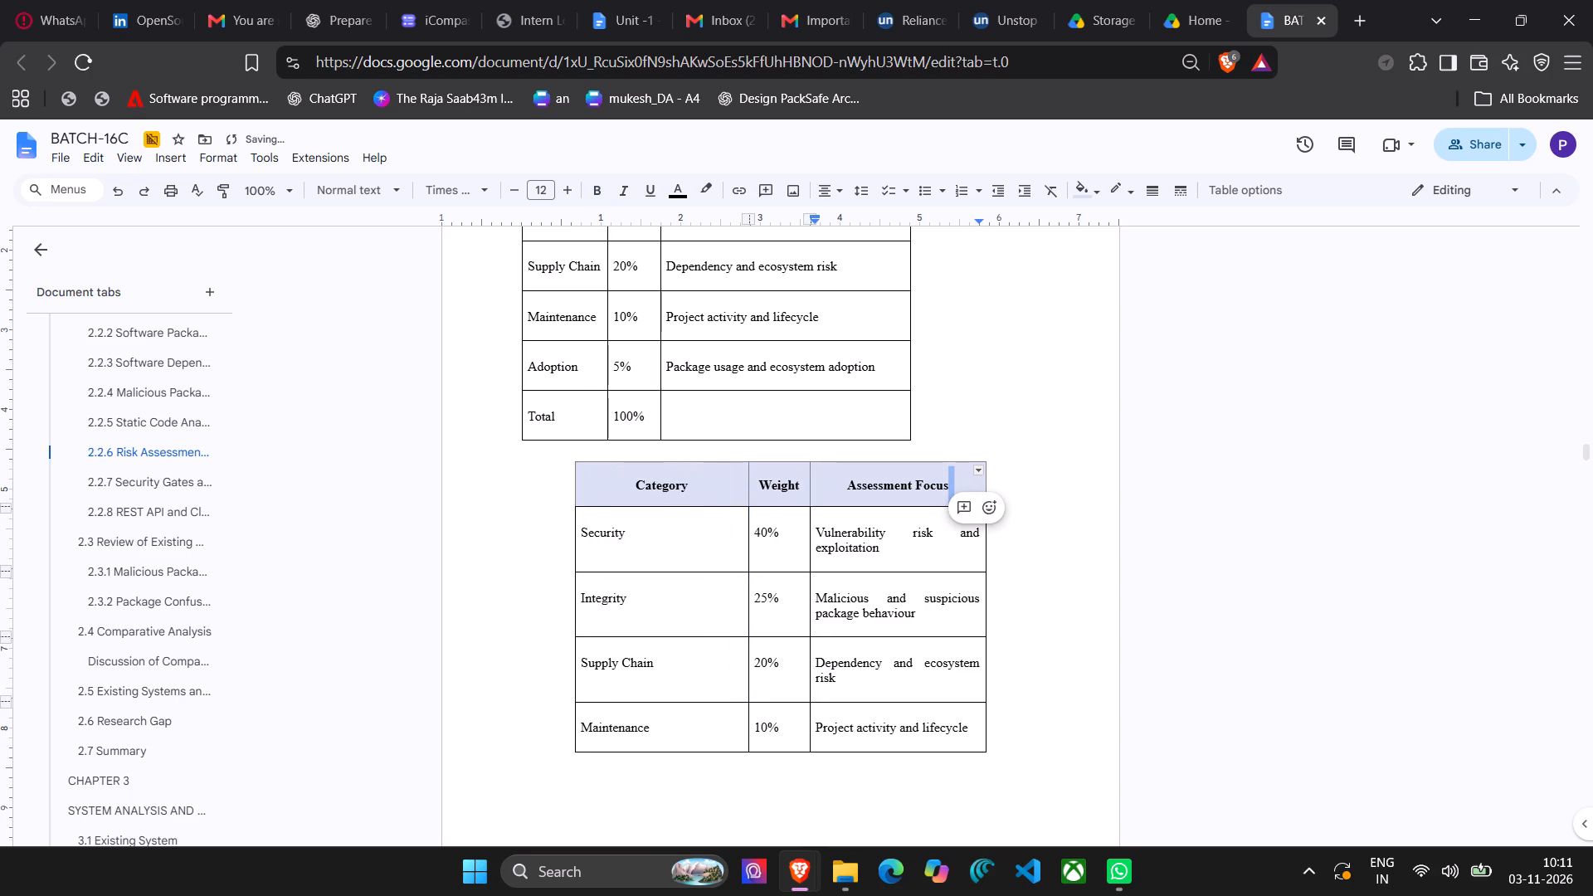
pyautogui.moveTo(748, 488); pyautogui.dragTo(774, 495)
pyautogui.moveTo(772, 495); pyautogui.dragTo(767, 495)
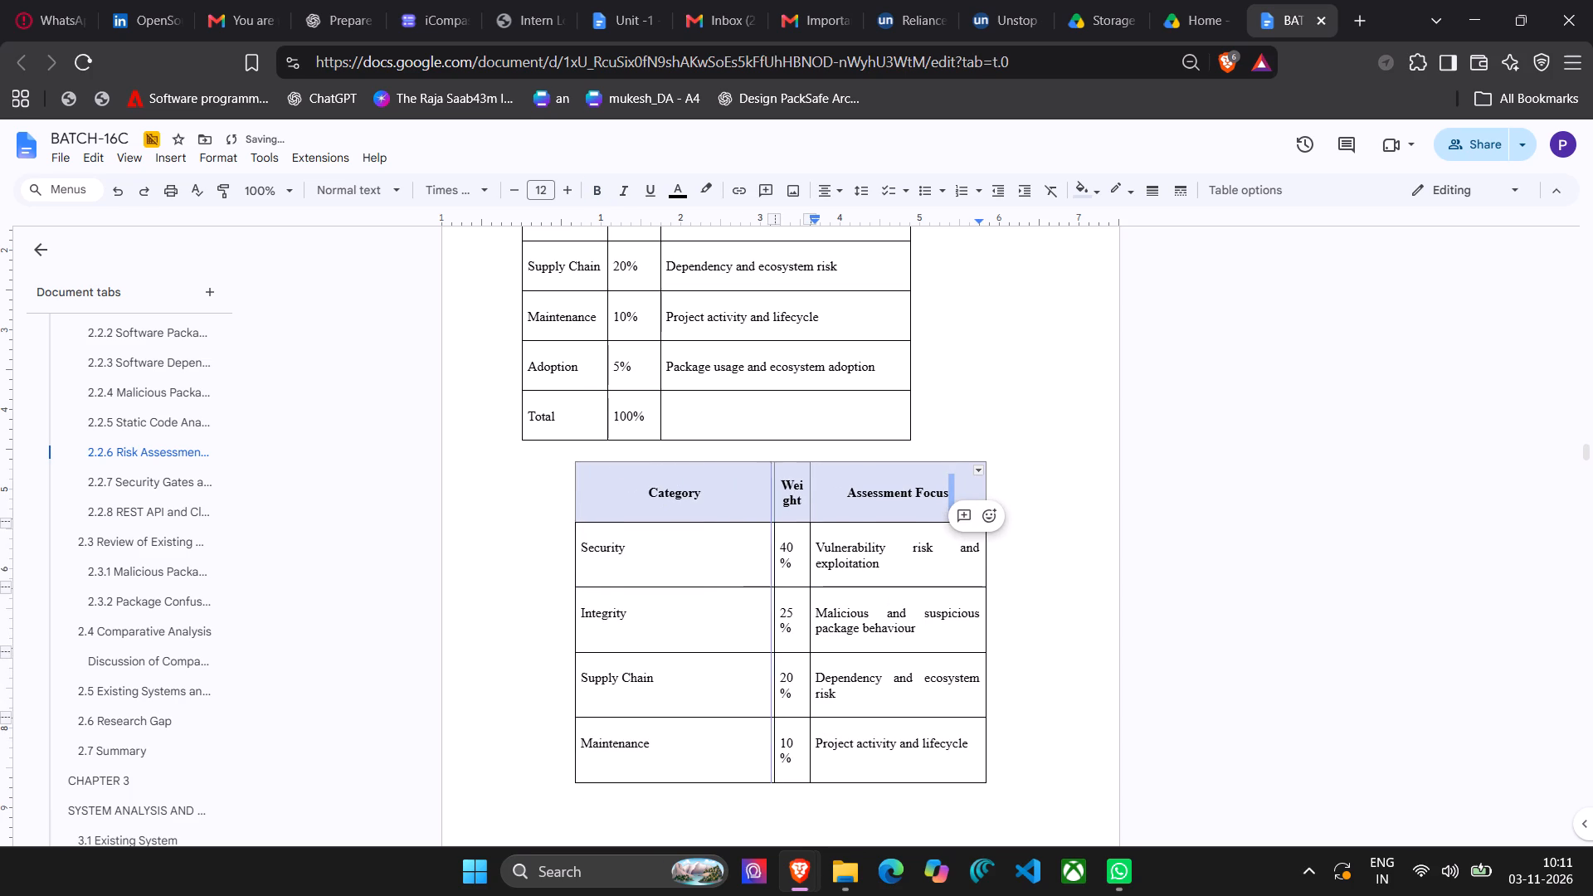
pyautogui.moveTo(767, 495); pyautogui.dragTo(764, 495)
pyautogui.moveTo(764, 495); pyautogui.dragTo(746, 496)
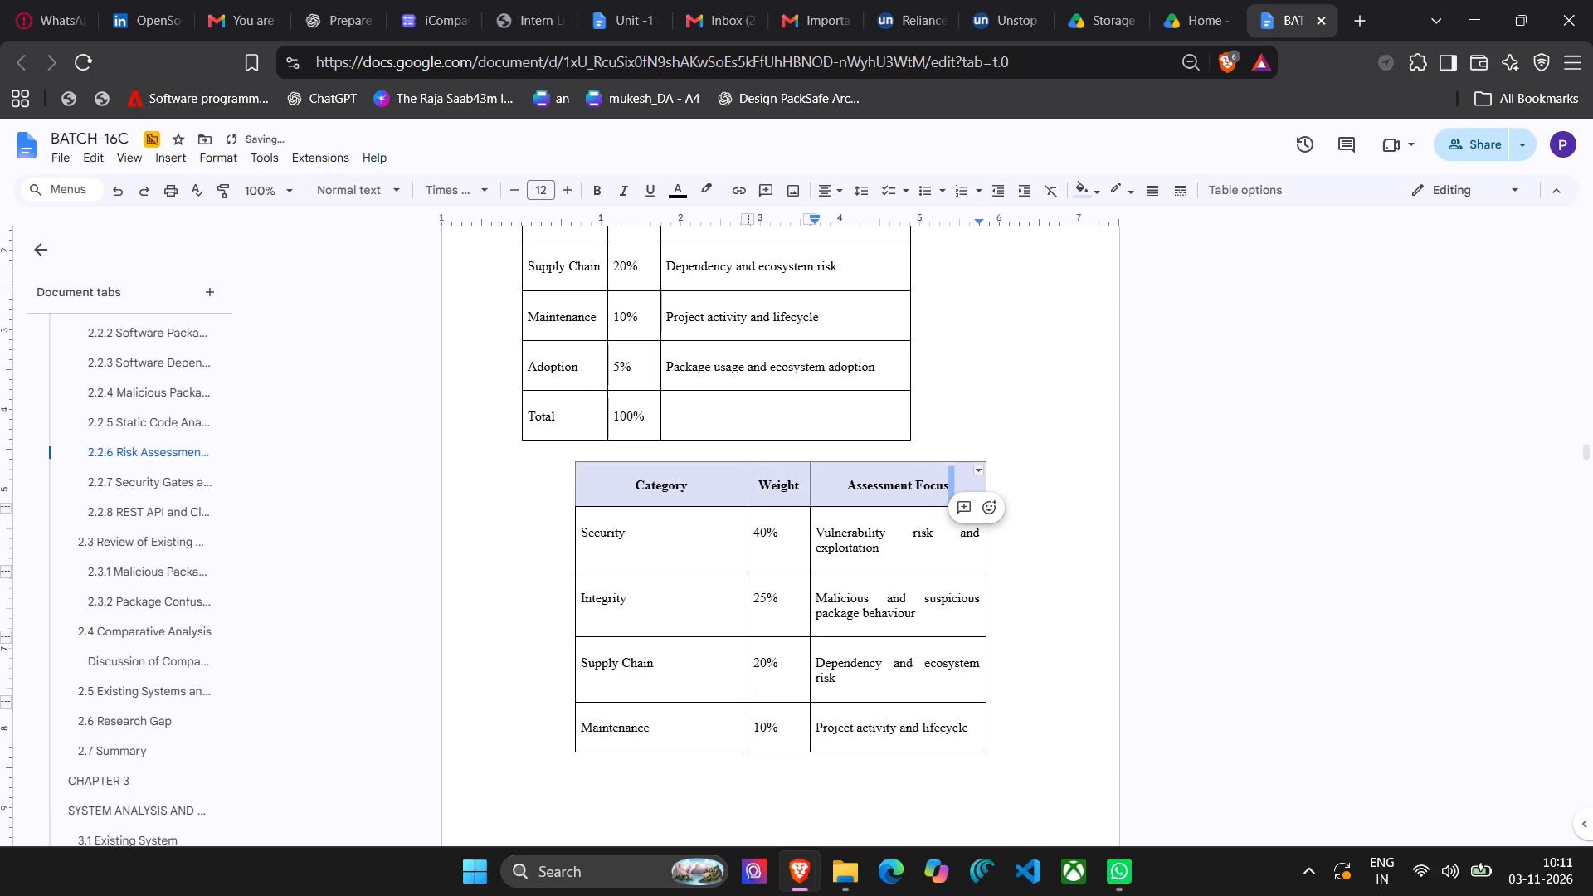
pyautogui.click(1146, 621)
# Delete the old unshaded scoring table that sits above the new one.
pyautogui.scroll(-3, 1146, 621)
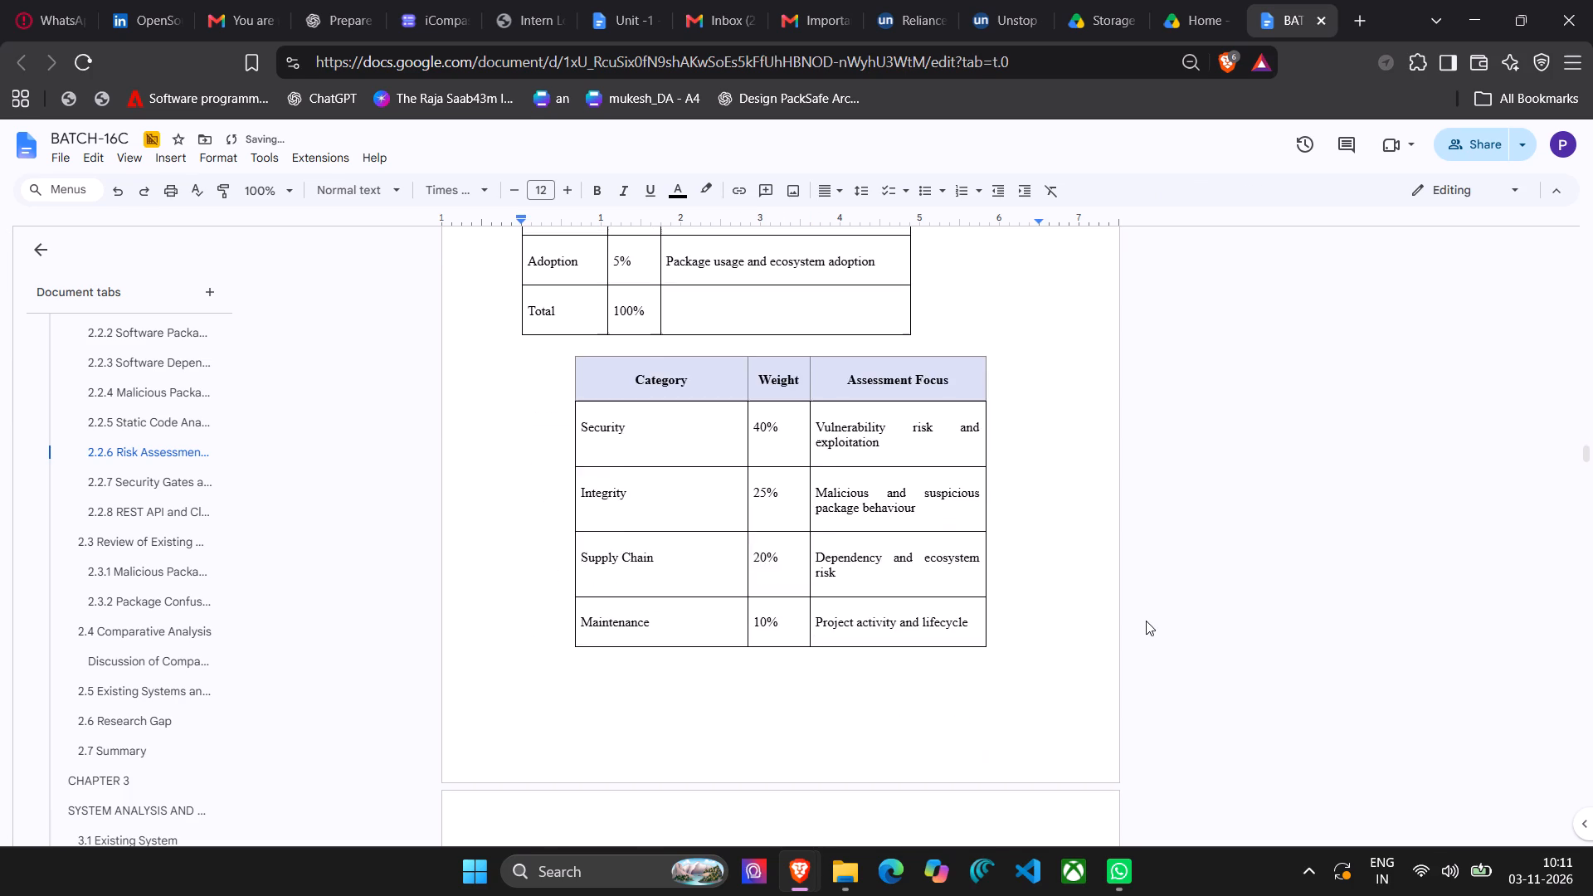
pyautogui.scroll(1, 1146, 621)
pyautogui.scroll(1, 967, 445)
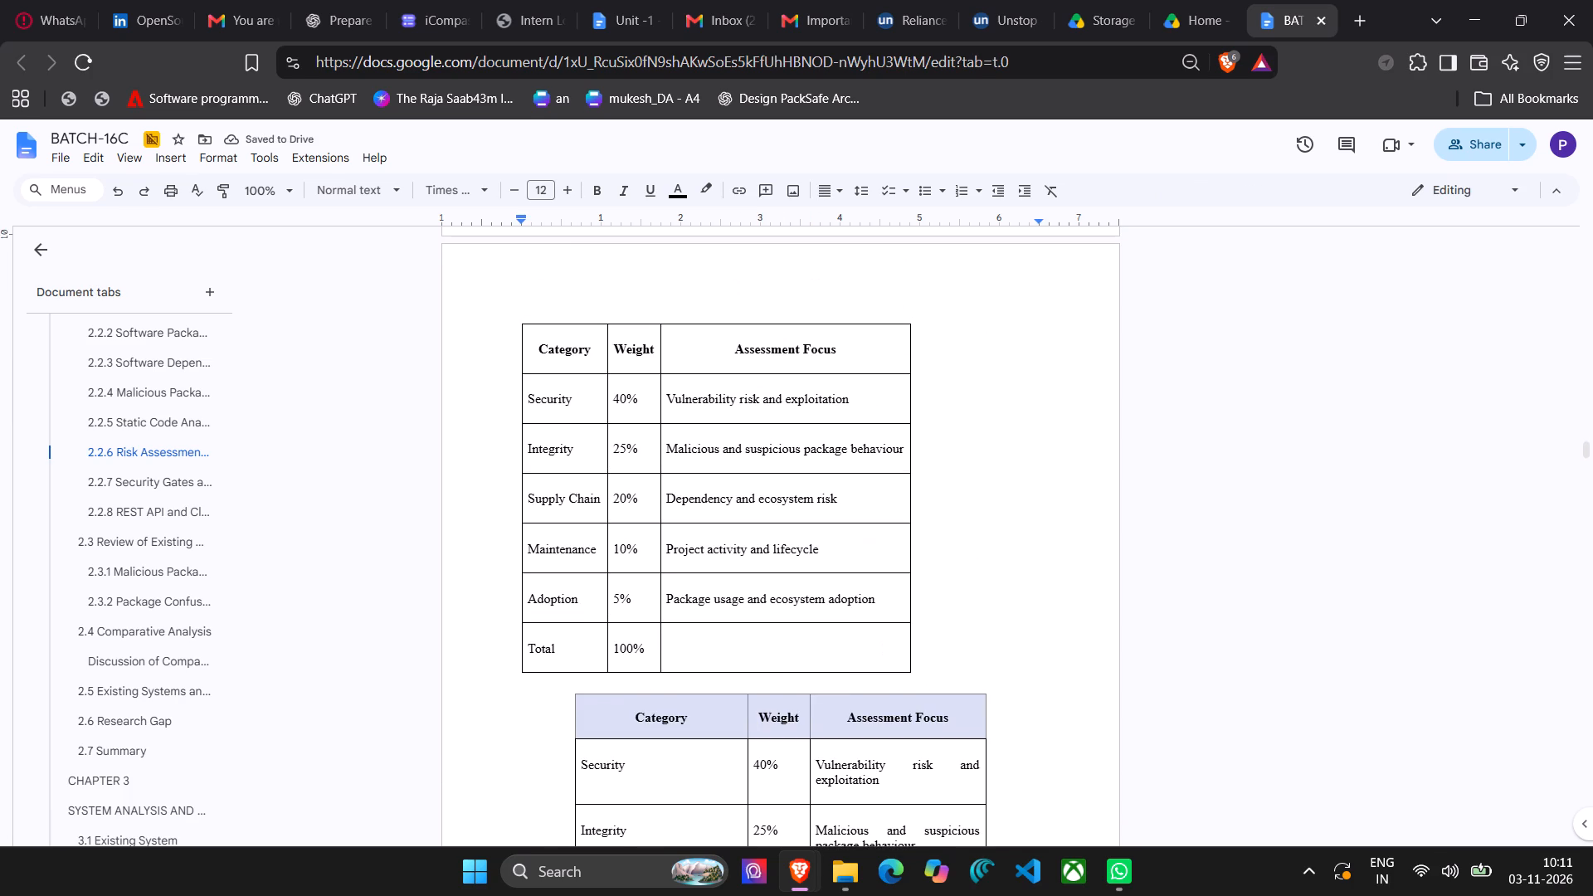
pyautogui.moveTo(930, 684); pyautogui.dragTo(567, 457)
pyautogui.press('BackSpace')
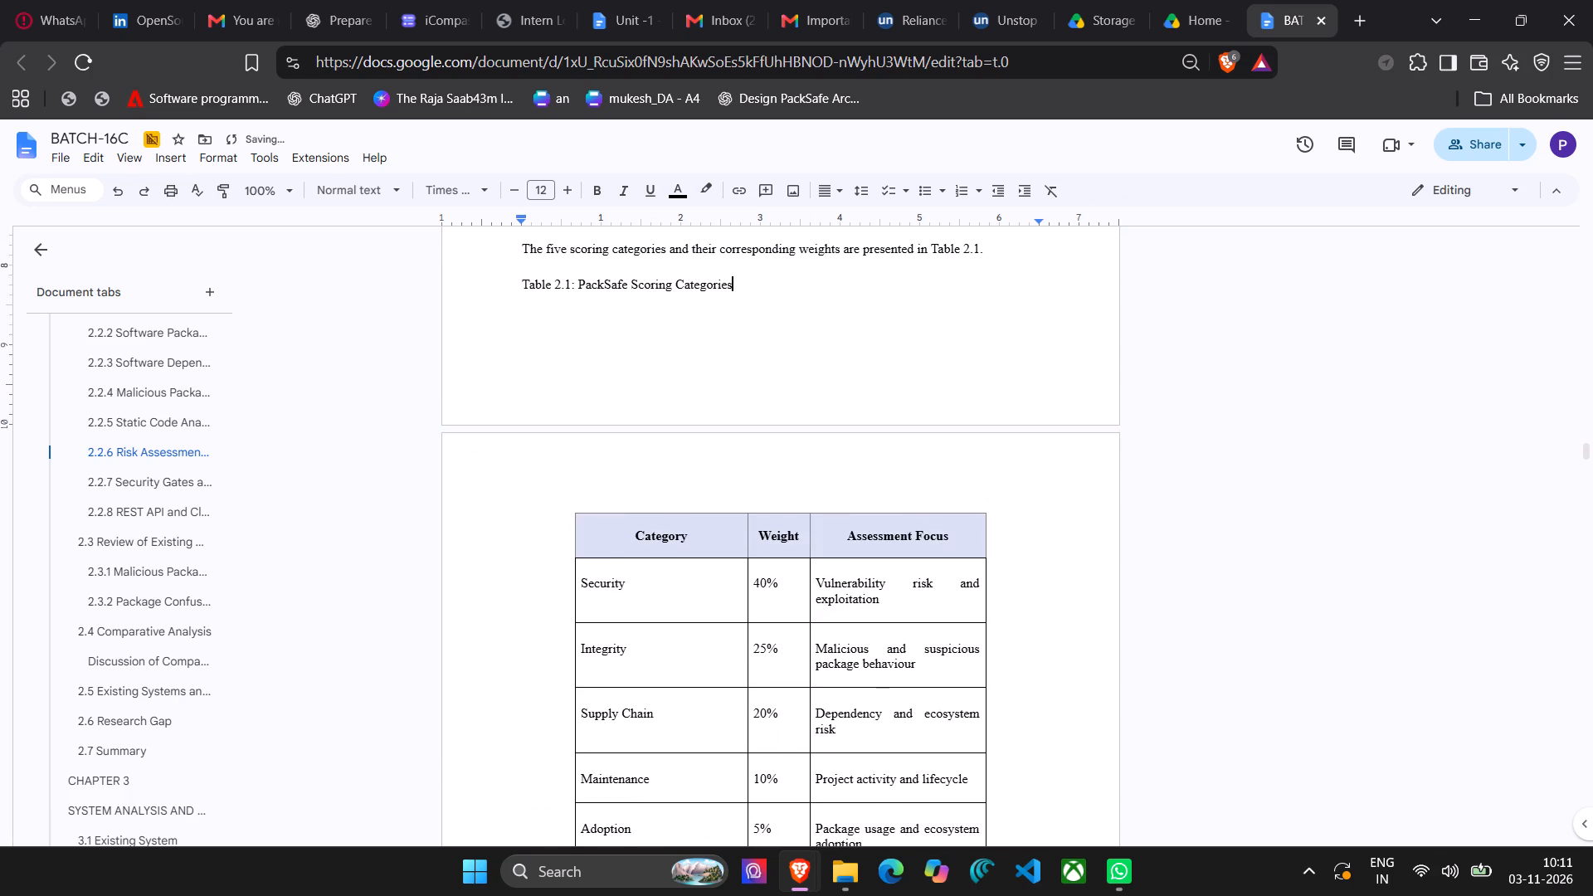
# Examine the spacing and layout around the score formulas and the Table 2.1 caption in section 2.2.6.
pyautogui.press('Down')
pyautogui.press('Up')
pyautogui.press('Right')
pyautogui.press('Right')
pyautogui.scroll(1, 719, 230)
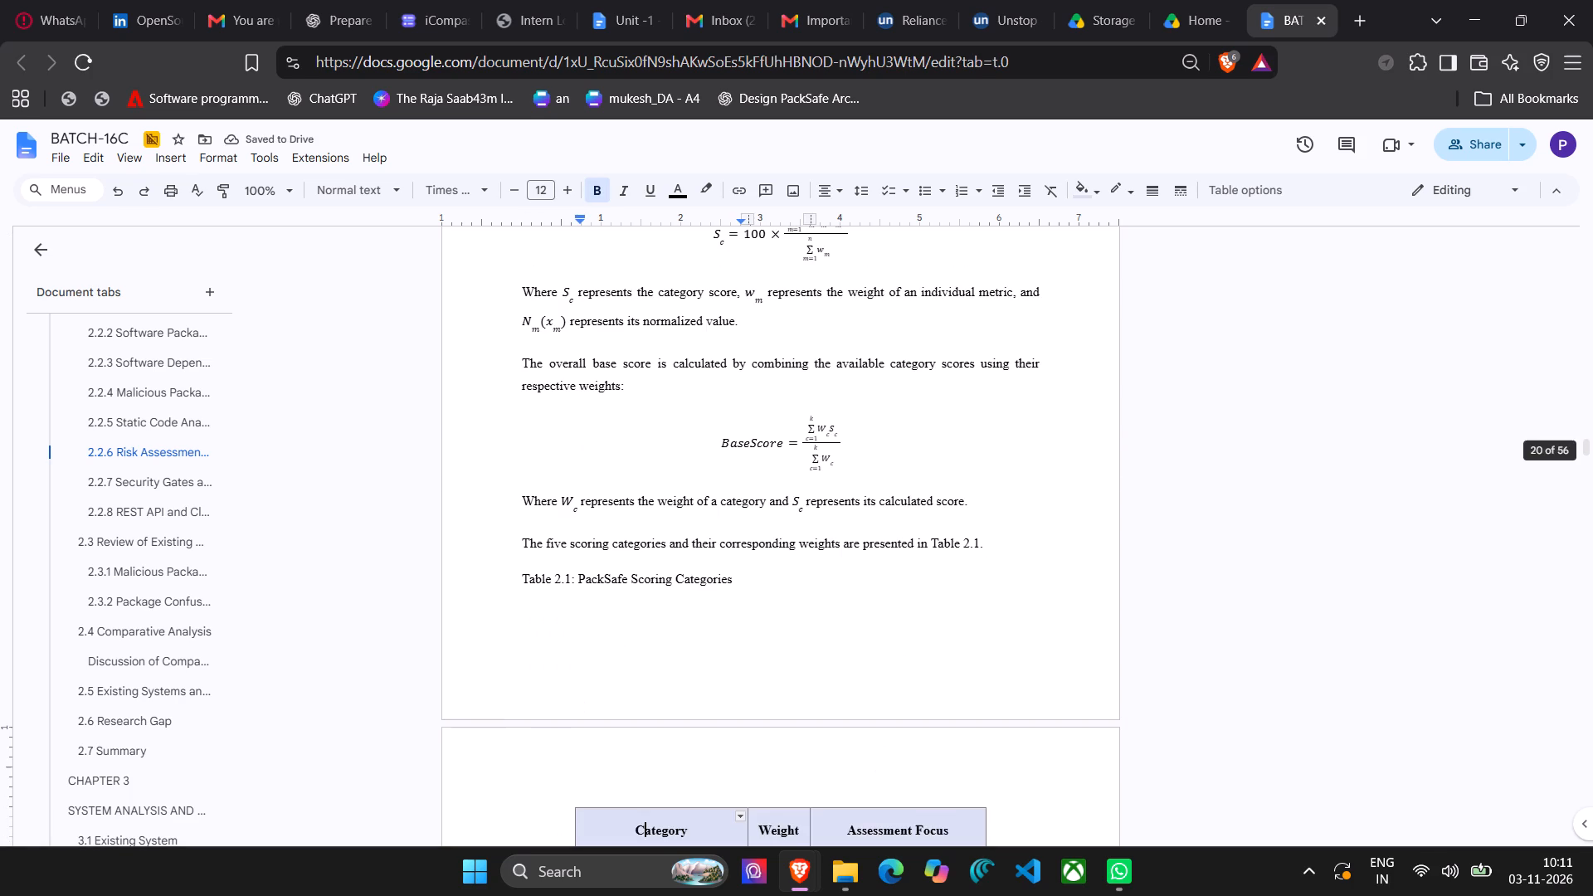
pyautogui.scroll(1, 719, 230)
pyautogui.scroll(1, 963, 580)
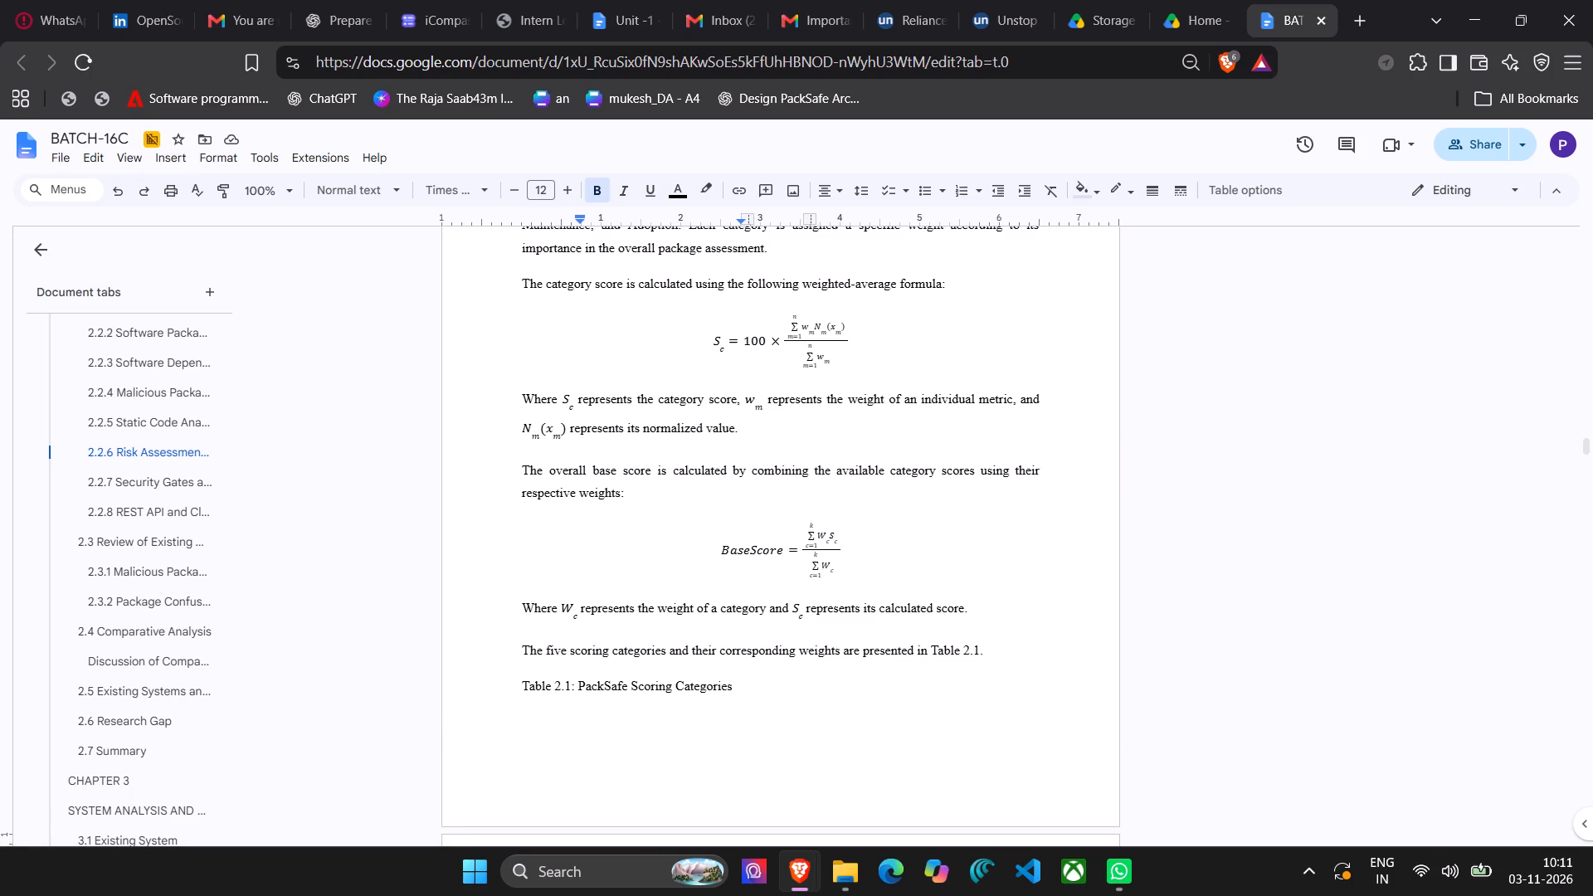
pyautogui.hscroll(-1, 963, 580)
pyautogui.click(640, 523)
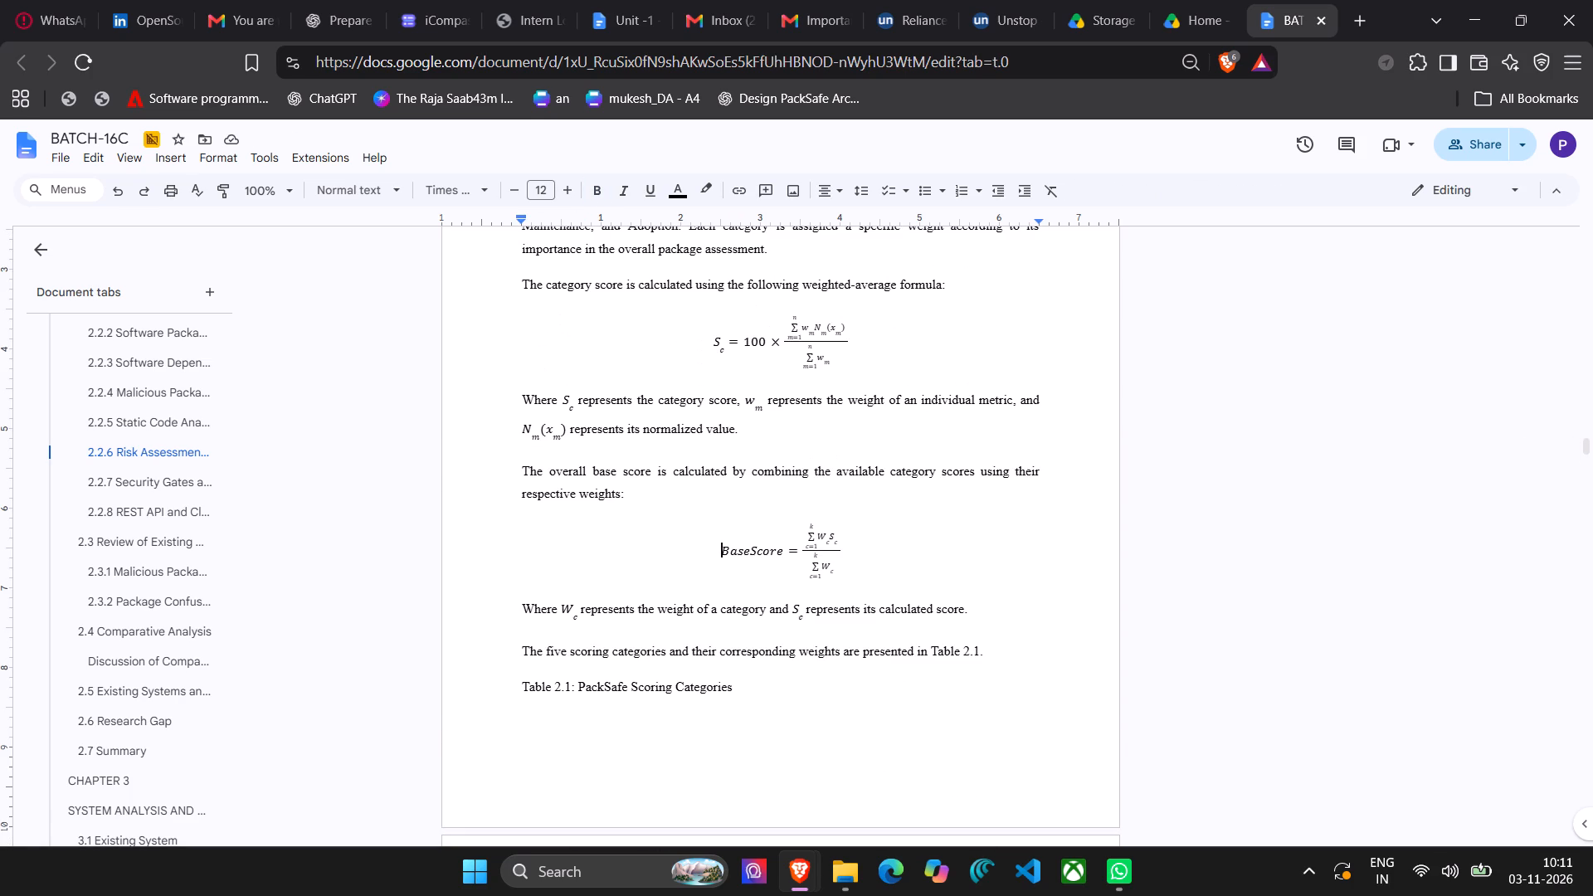
pyautogui.press('Up')
pyautogui.press('Up')
pyautogui.press('Down')
pyautogui.press('Down')
pyautogui.press('Down')
pyautogui.press('Up')
pyautogui.press('Up')
pyautogui.press('Up')
pyautogui.press('Up')
pyautogui.press('Up')
pyautogui.press('Up')
pyautogui.press('Up')
pyautogui.press('Down')
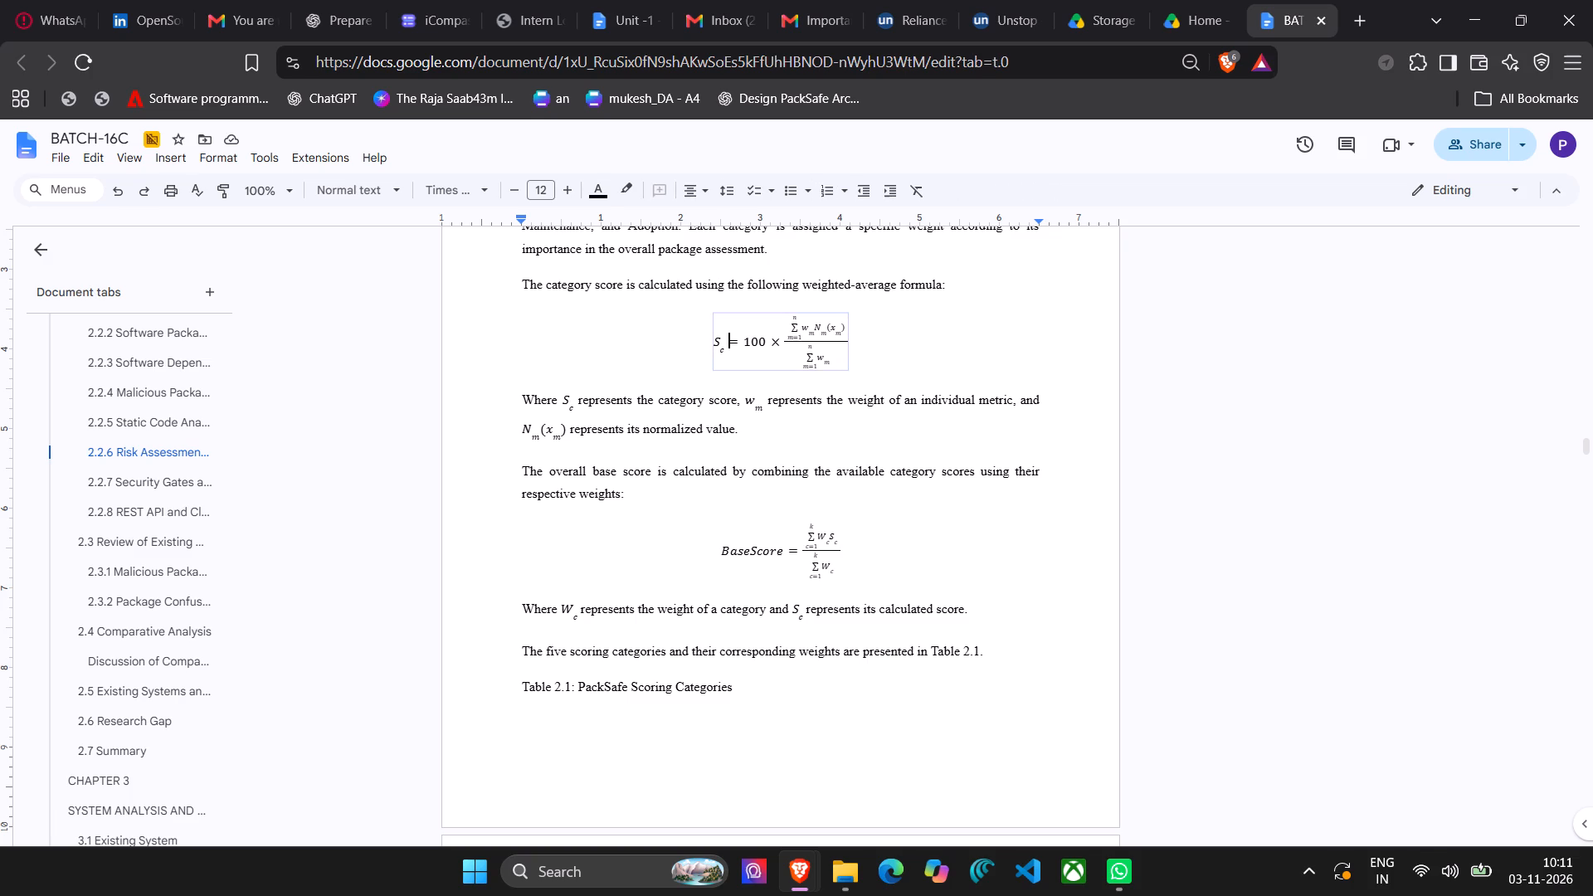
pyautogui.press('Down')
pyautogui.press('Up')
pyautogui.press('Down')
pyautogui.press('Down')
pyautogui.press('Down')
pyautogui.press('Down')
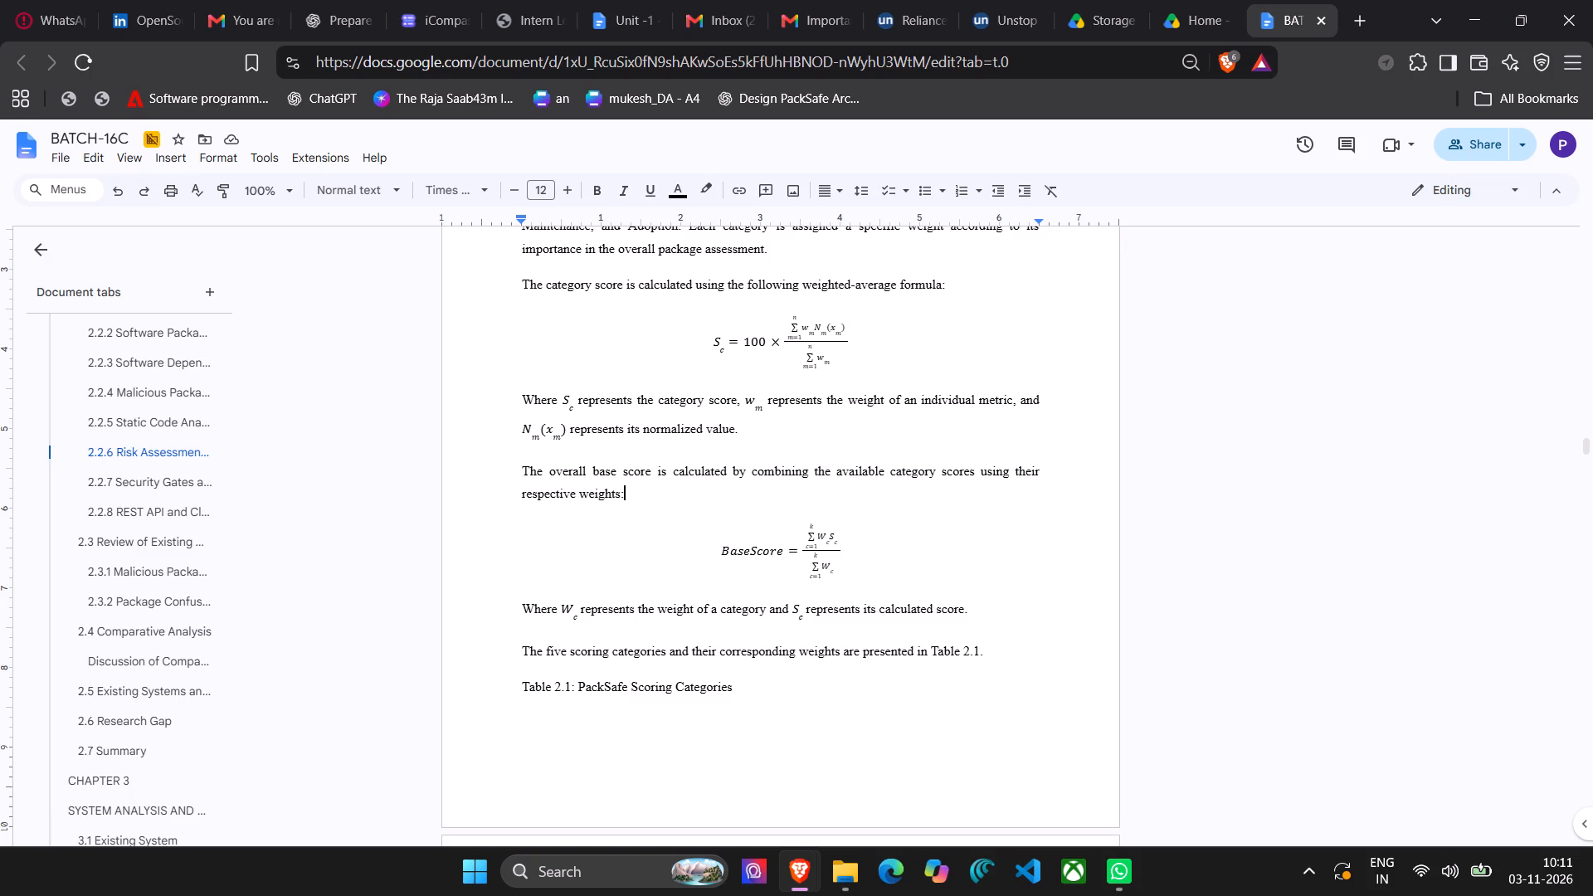
pyautogui.press('Down')
pyautogui.press('Down')
pyautogui.scroll(-3, 640, 523)
pyautogui.scroll(1, 572, 212)
pyautogui.scroll(1, 575, 353)
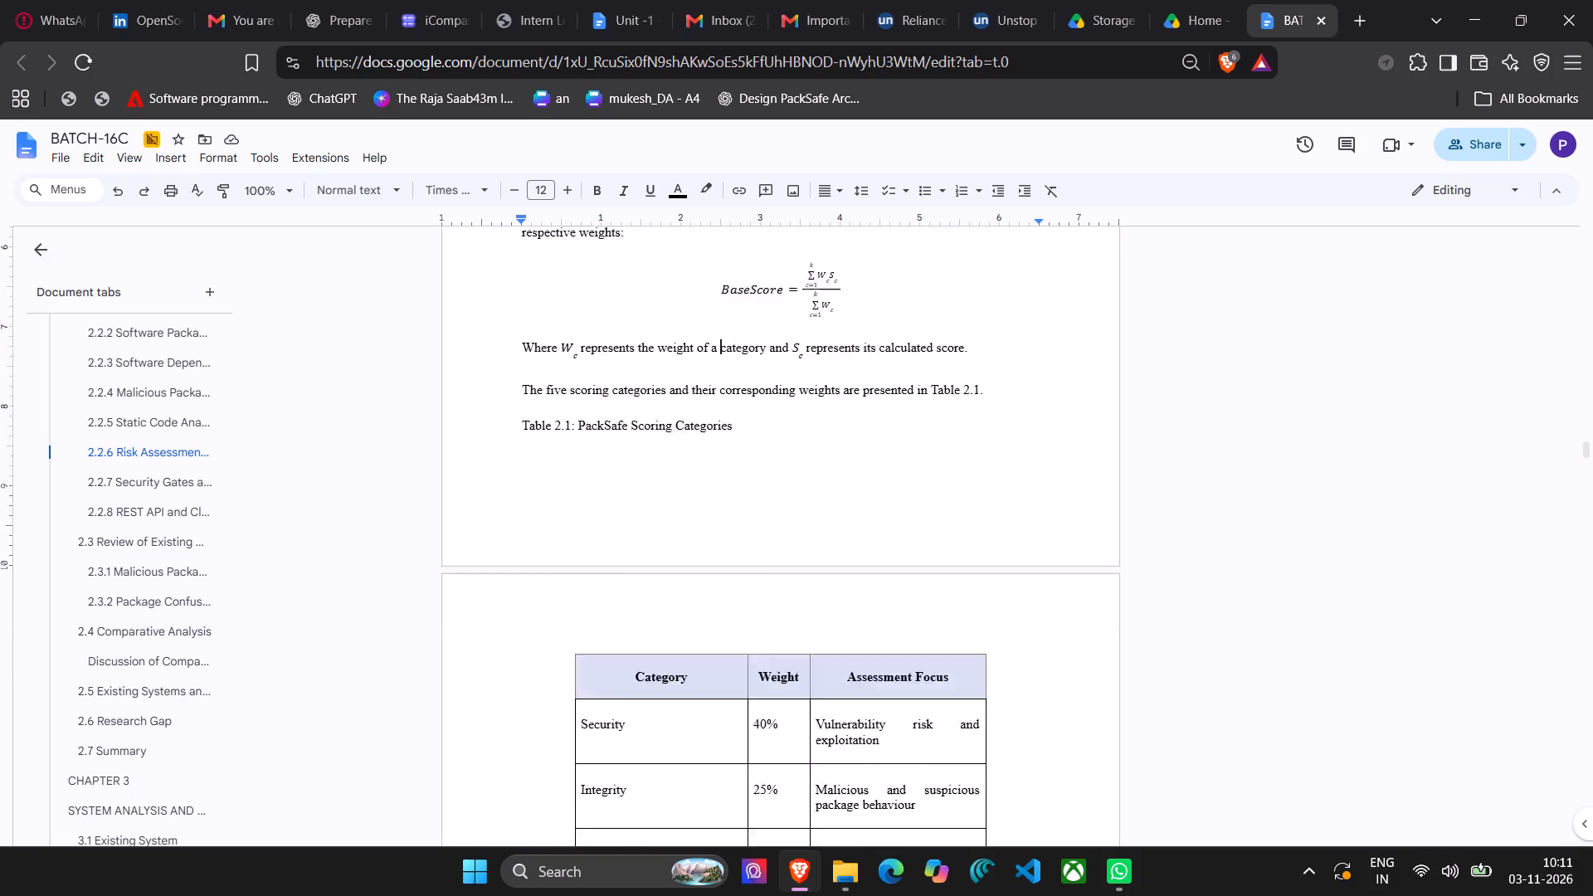
pyautogui.scroll(1, 575, 353)
pyautogui.click(556, 421)
pyautogui.click(521, 444)
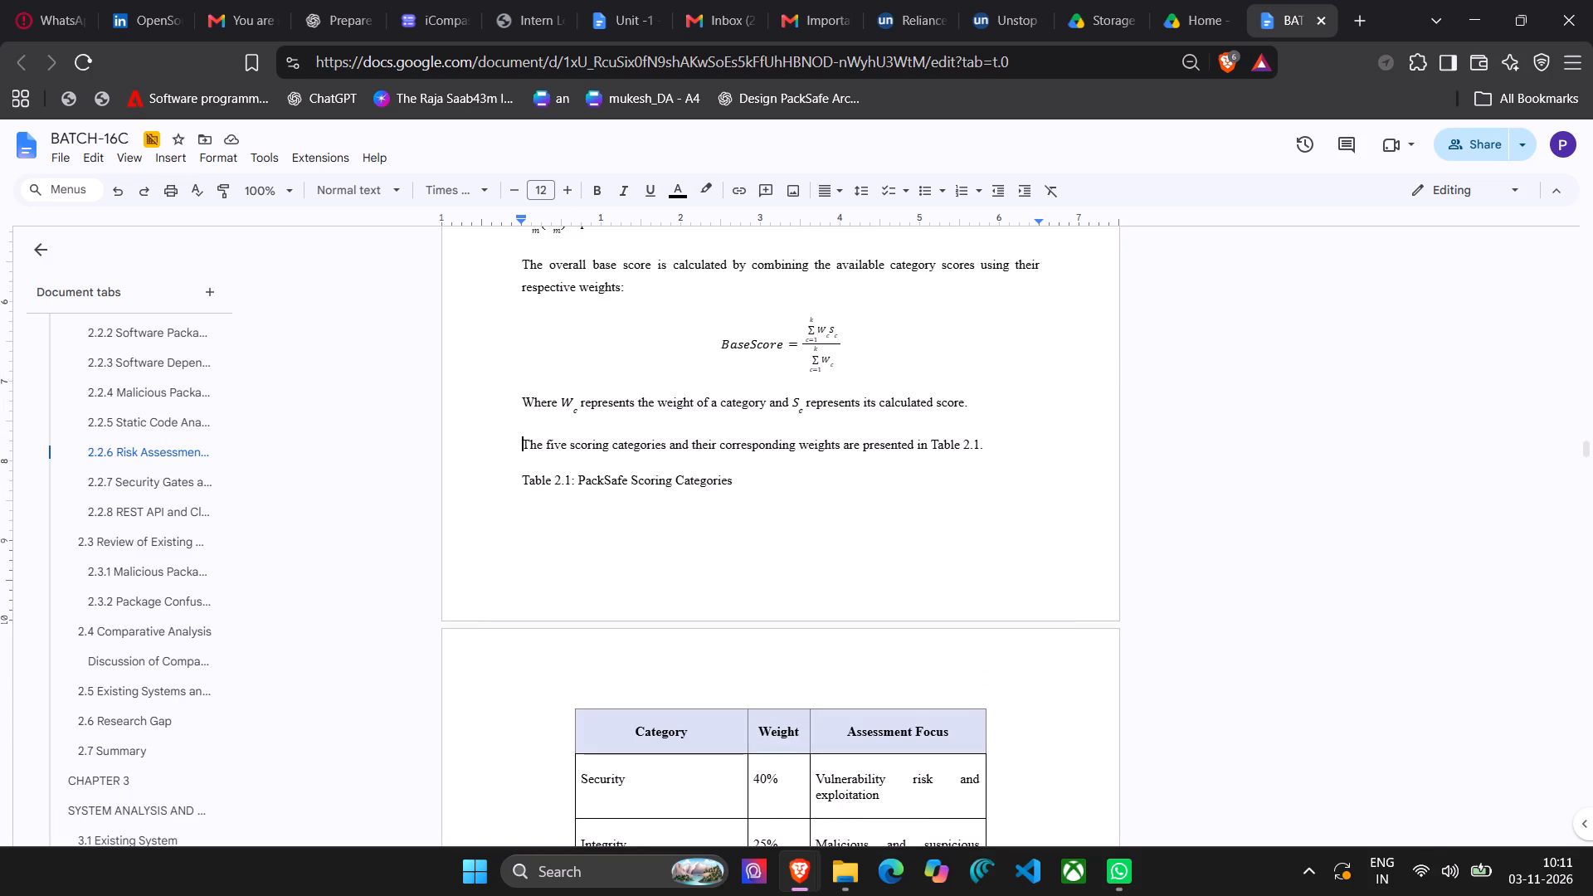
# Examine the rebuilt scoring table's page layout and the text that follows it through section 2.2.7.
pyautogui.scroll(-2, 521, 444)
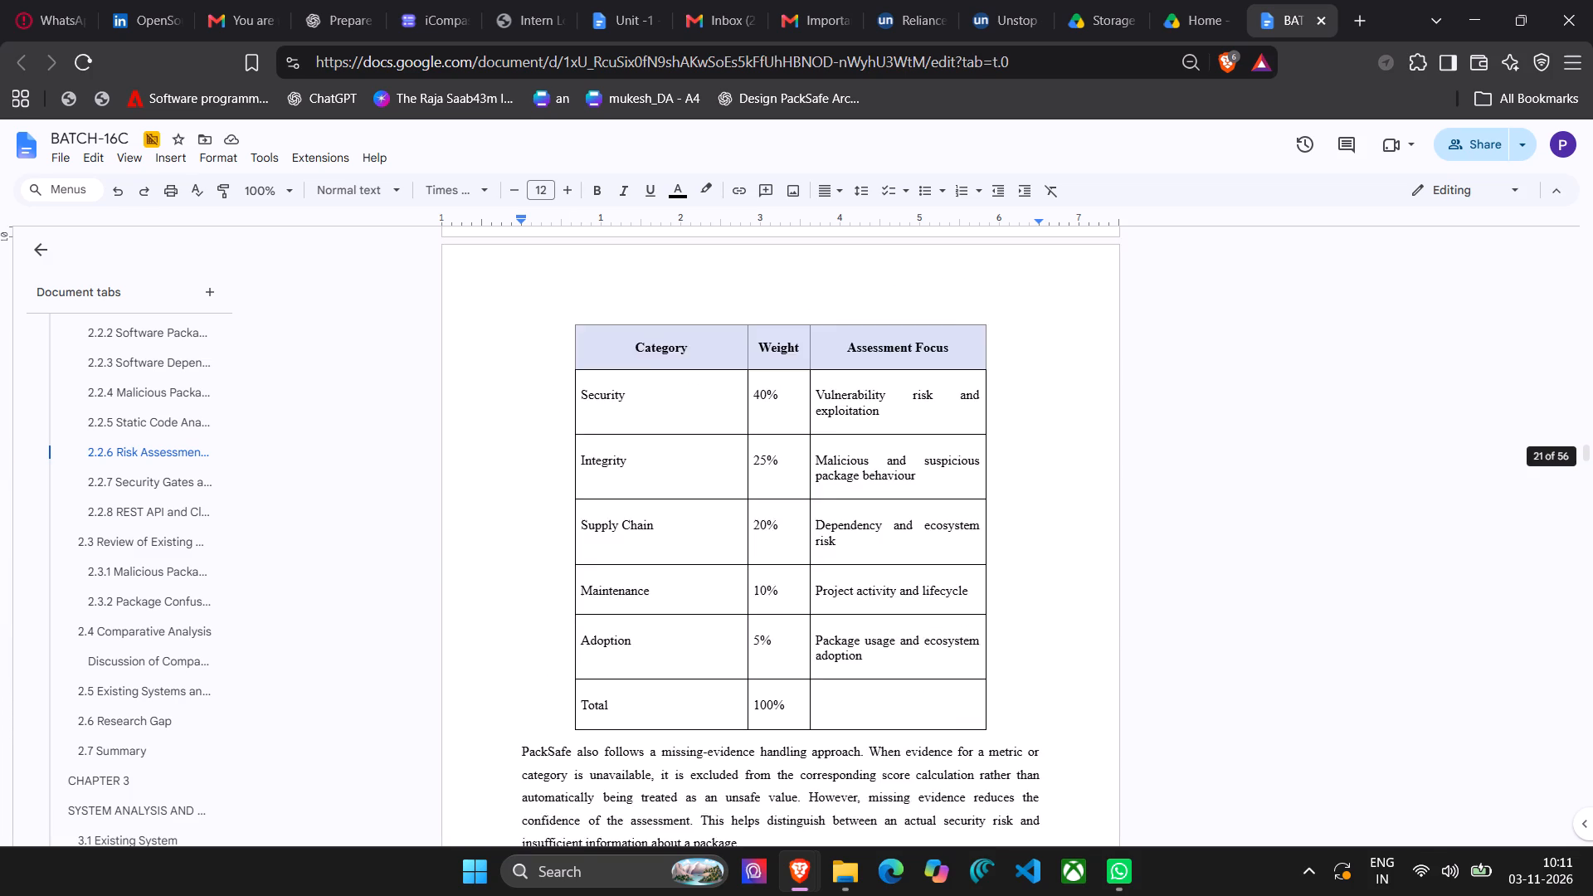
pyautogui.scroll(-2, 521, 444)
pyautogui.scroll(3, 521, 444)
pyautogui.scroll(-2, 521, 444)
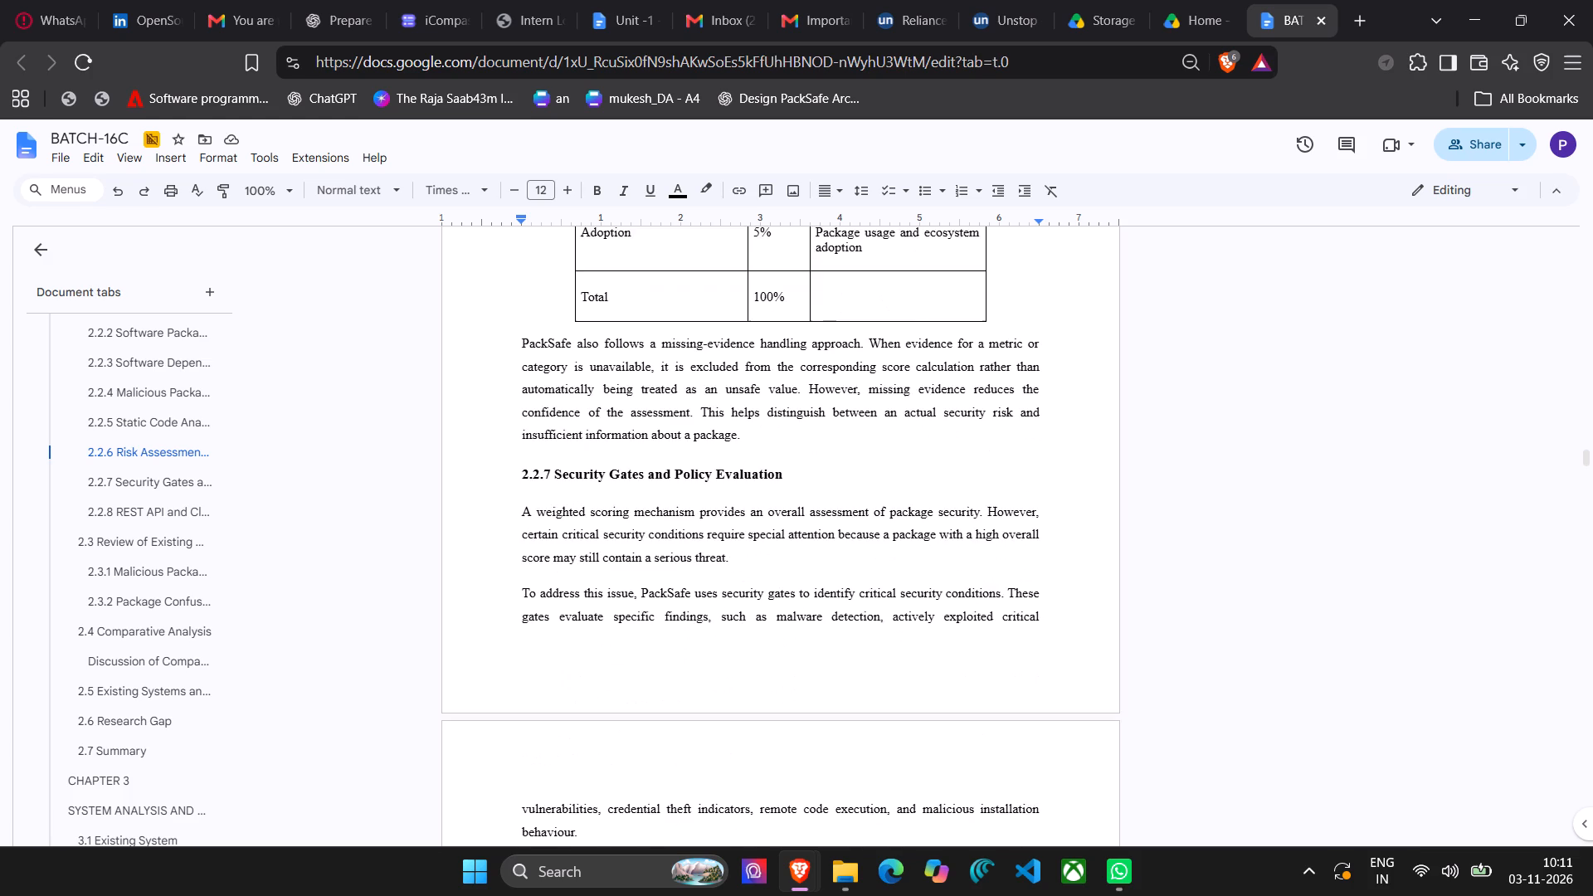
pyautogui.scroll(-1, 521, 444)
pyautogui.scroll(3, 521, 444)
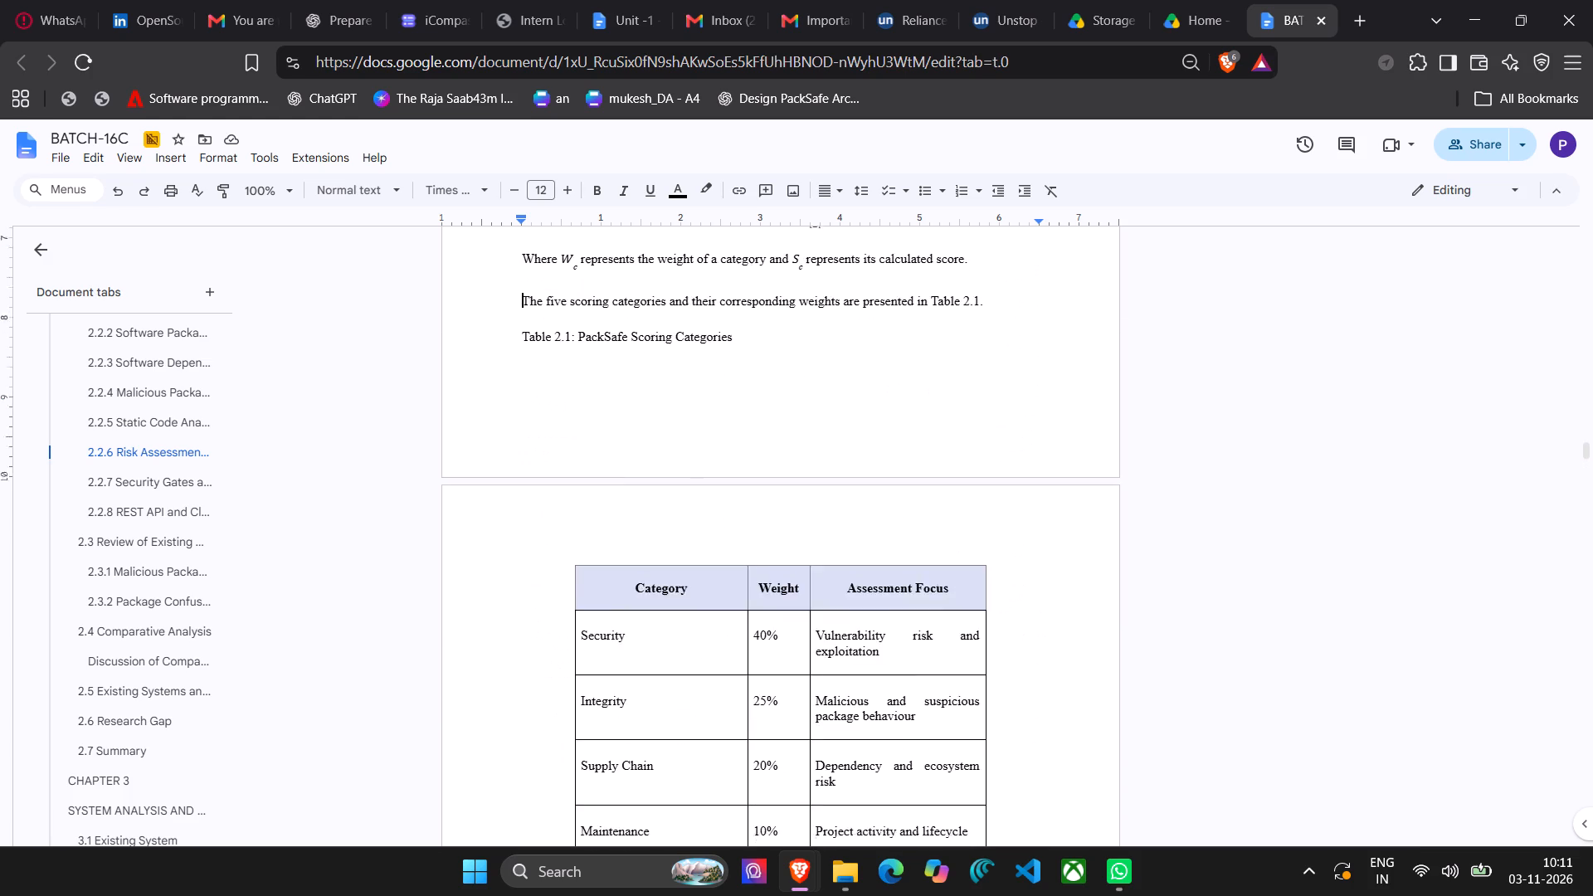
pyautogui.scroll(3, 521, 444)
pyautogui.scroll(-1, 521, 444)
pyautogui.scroll(-2, 579, 624)
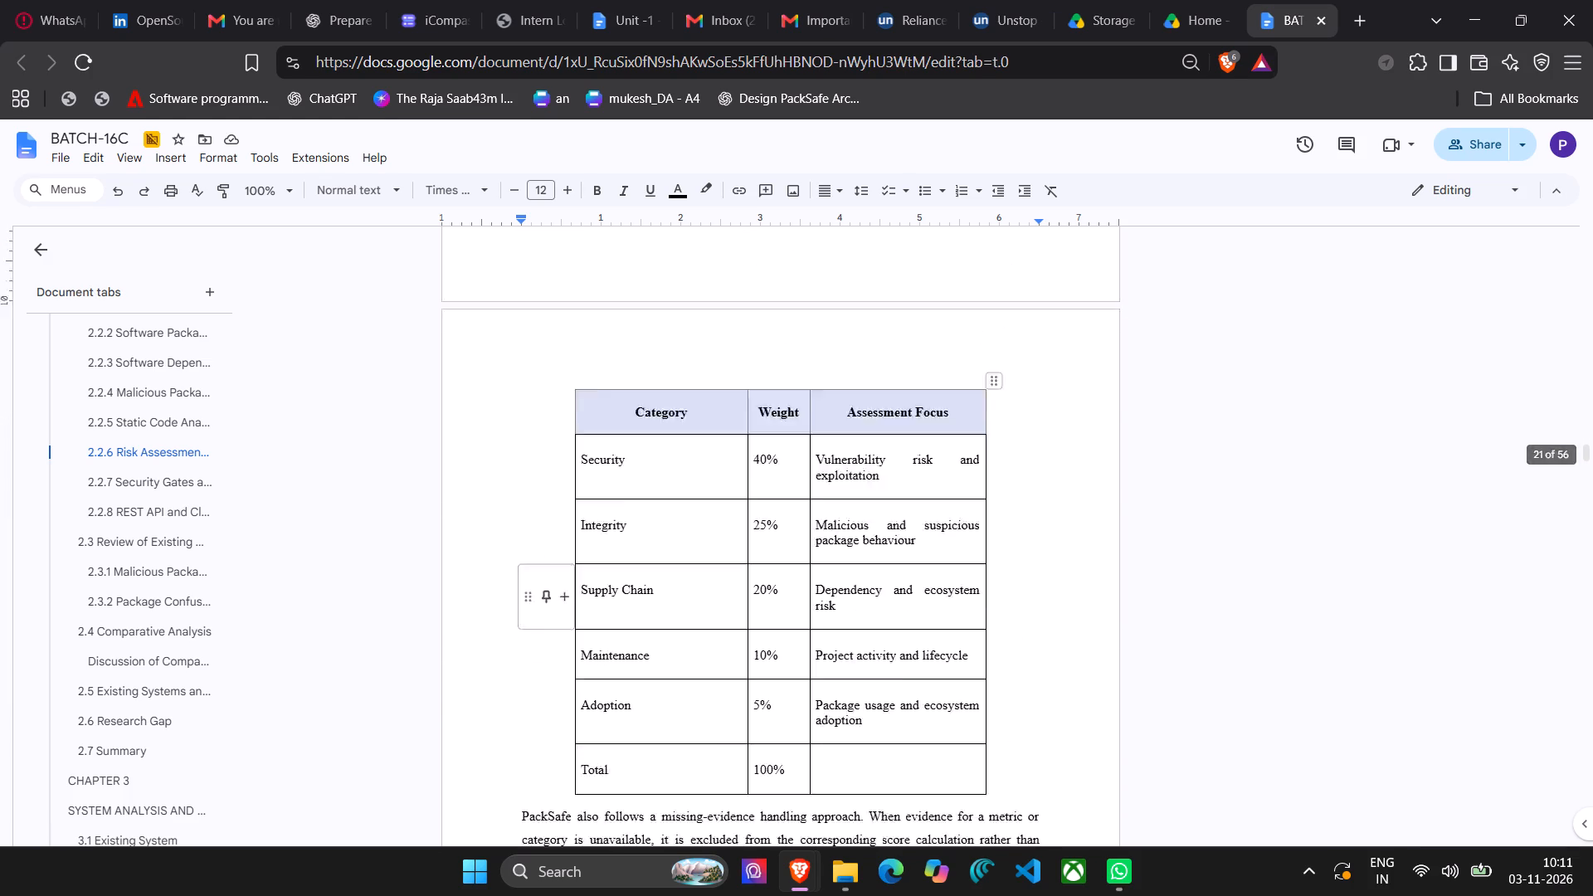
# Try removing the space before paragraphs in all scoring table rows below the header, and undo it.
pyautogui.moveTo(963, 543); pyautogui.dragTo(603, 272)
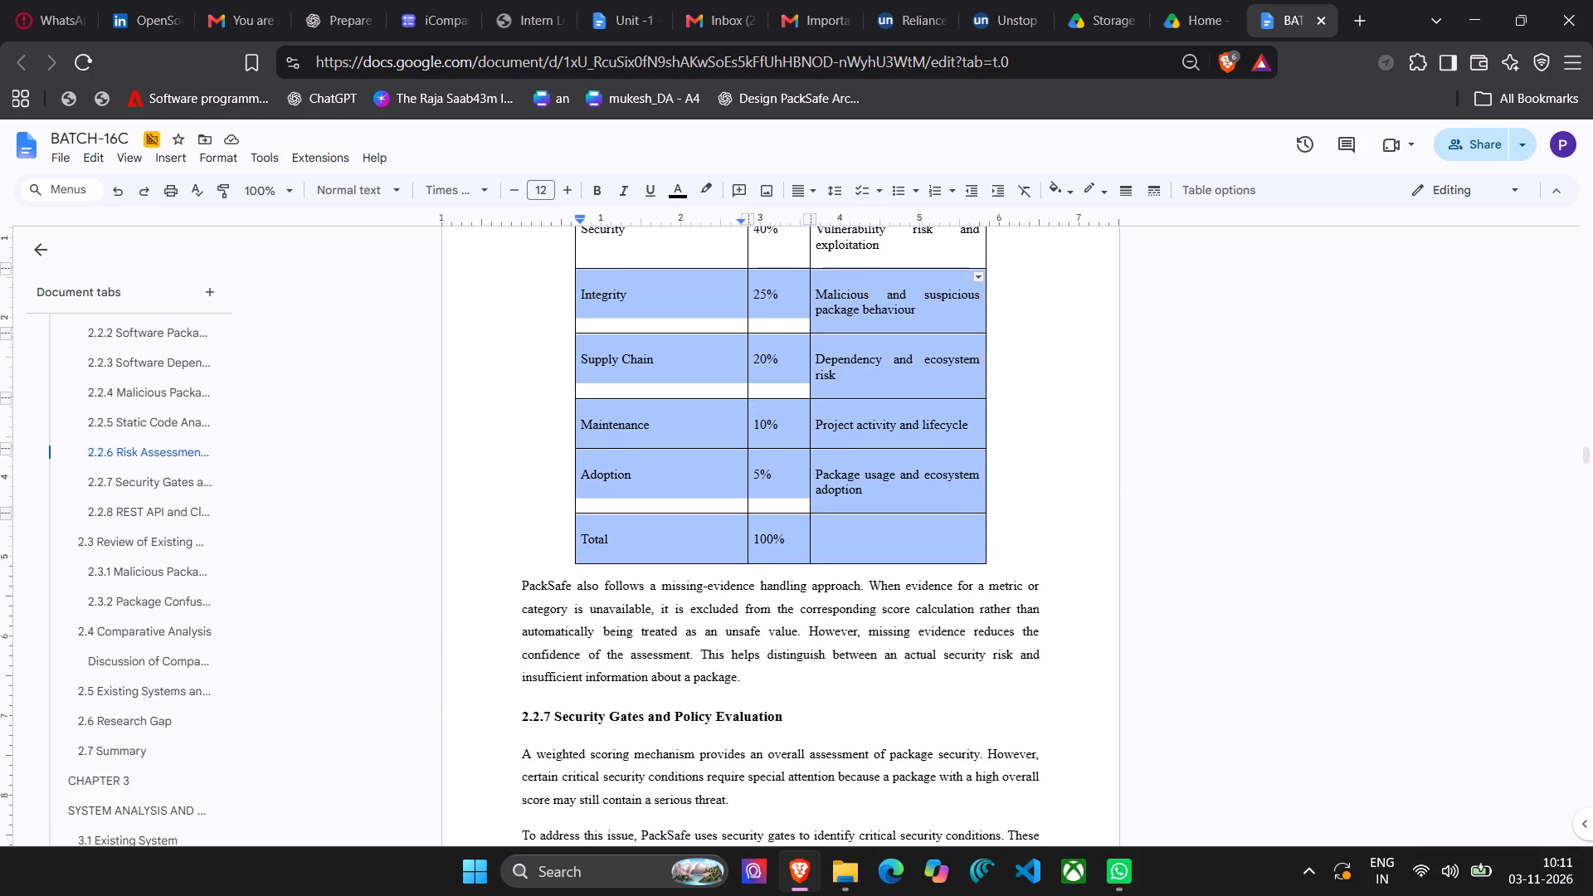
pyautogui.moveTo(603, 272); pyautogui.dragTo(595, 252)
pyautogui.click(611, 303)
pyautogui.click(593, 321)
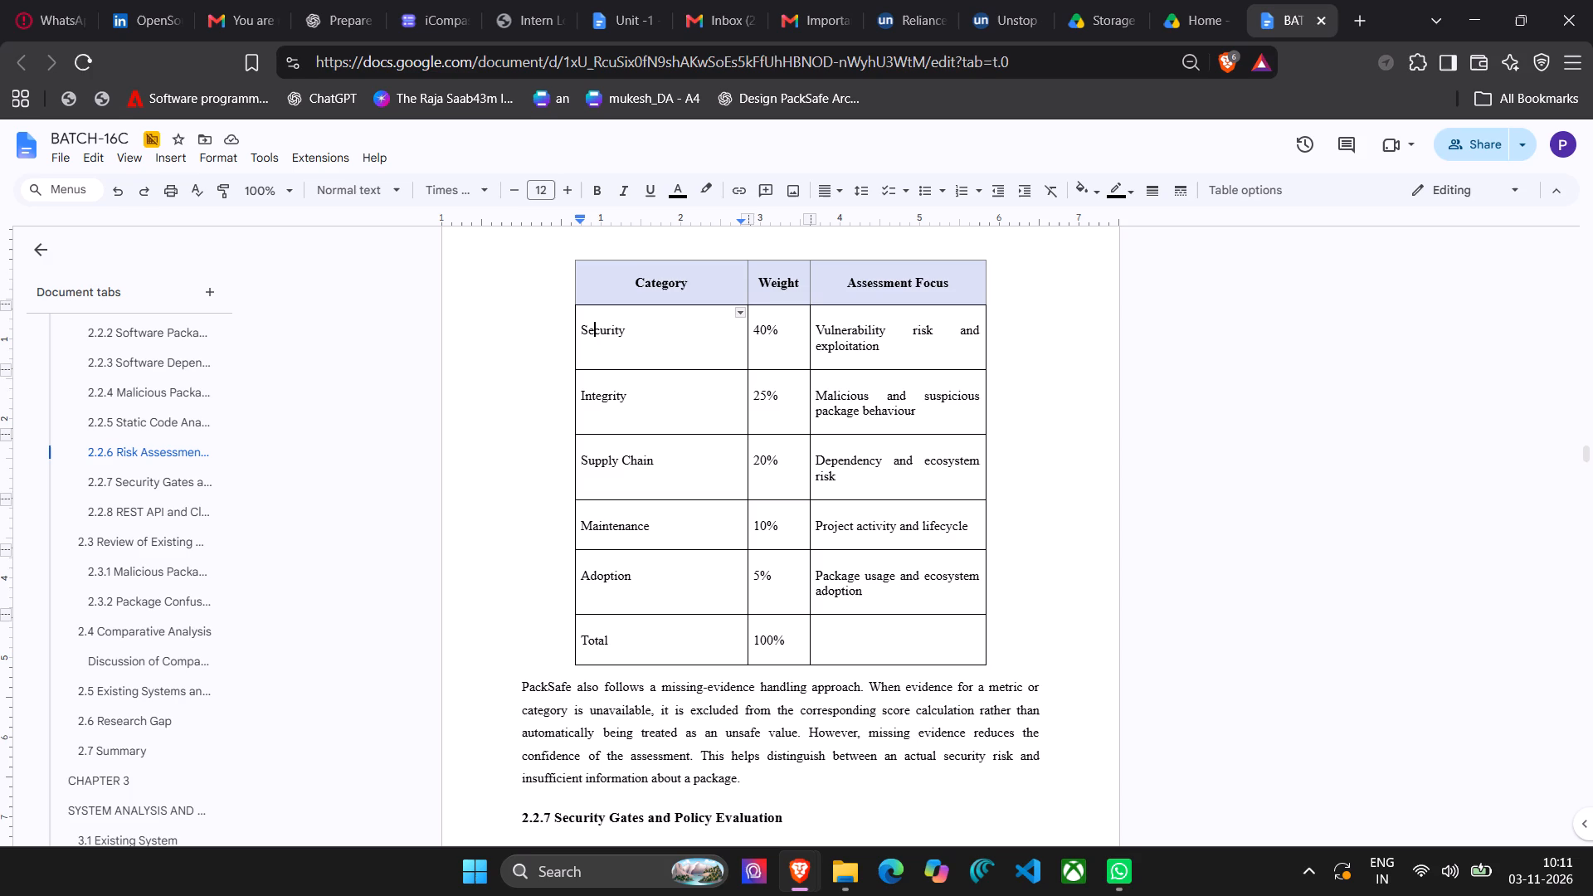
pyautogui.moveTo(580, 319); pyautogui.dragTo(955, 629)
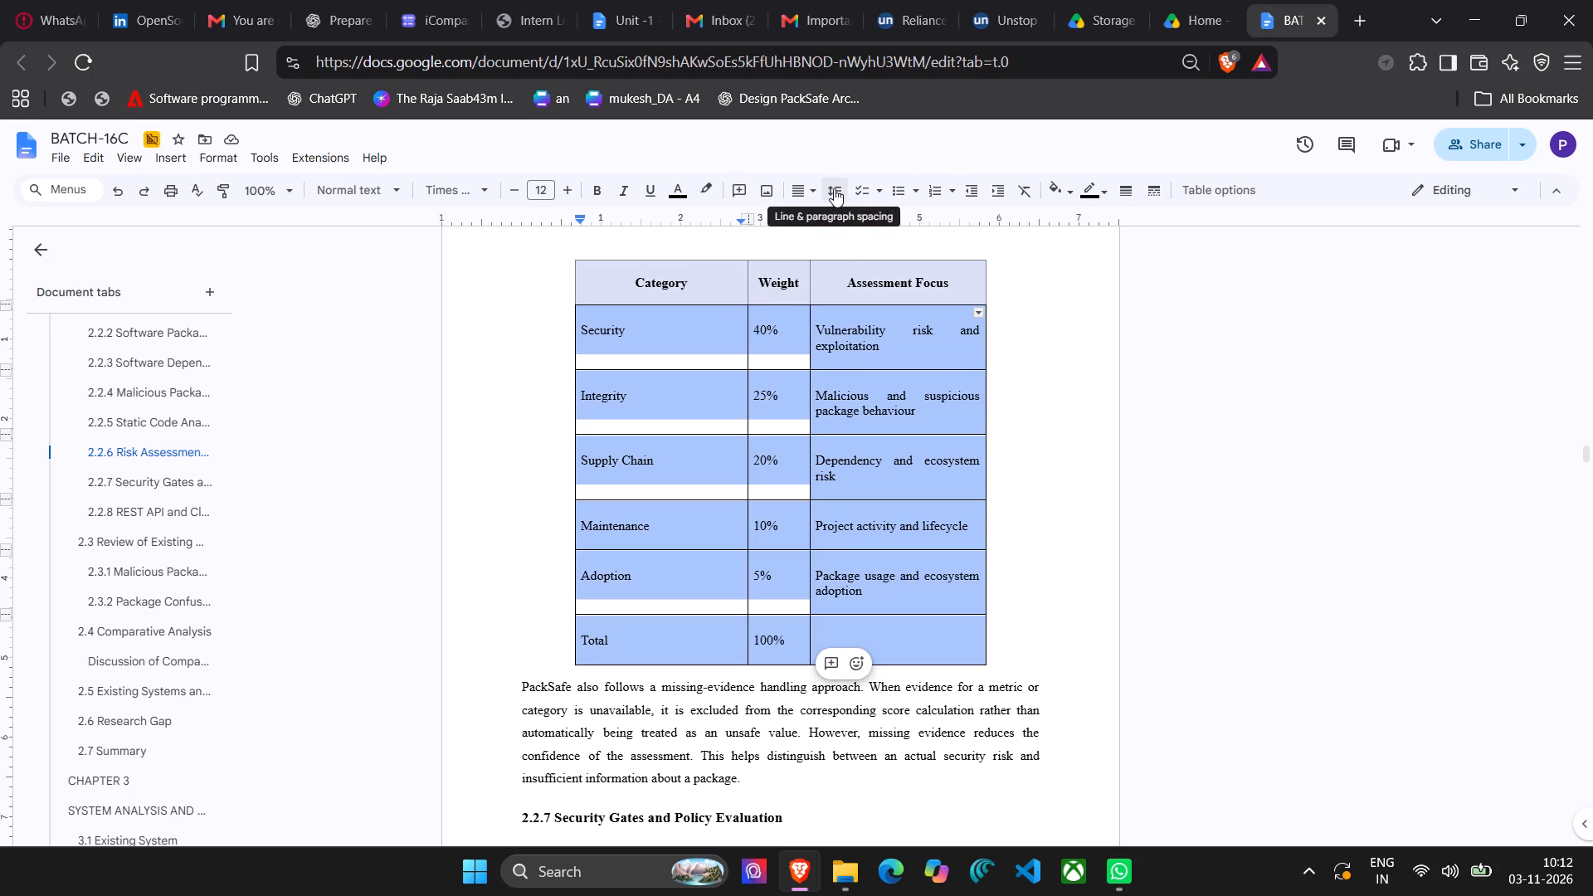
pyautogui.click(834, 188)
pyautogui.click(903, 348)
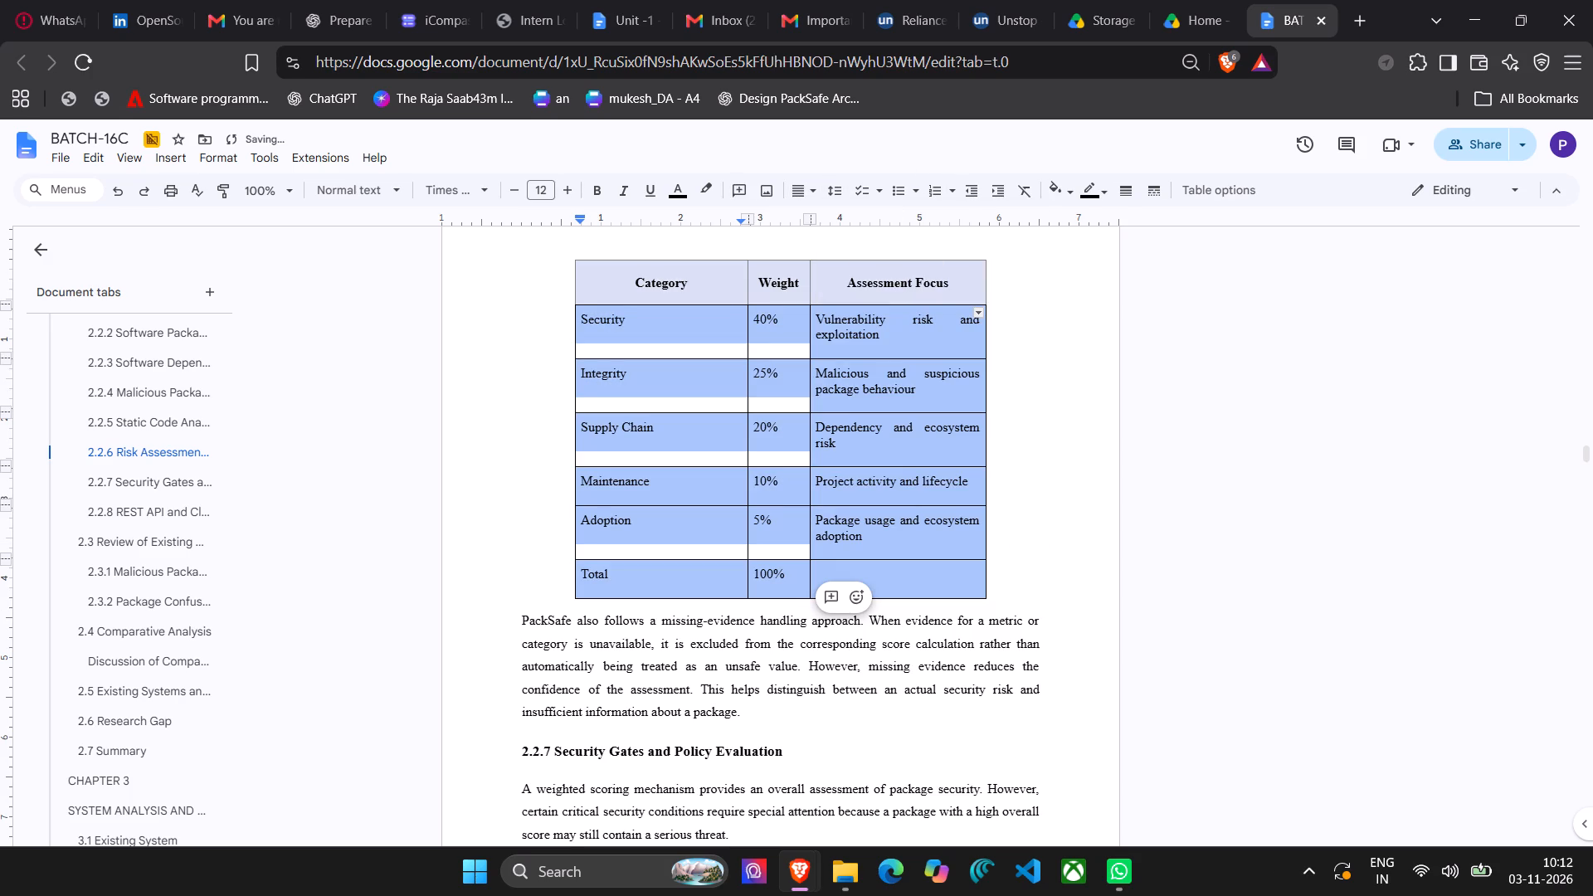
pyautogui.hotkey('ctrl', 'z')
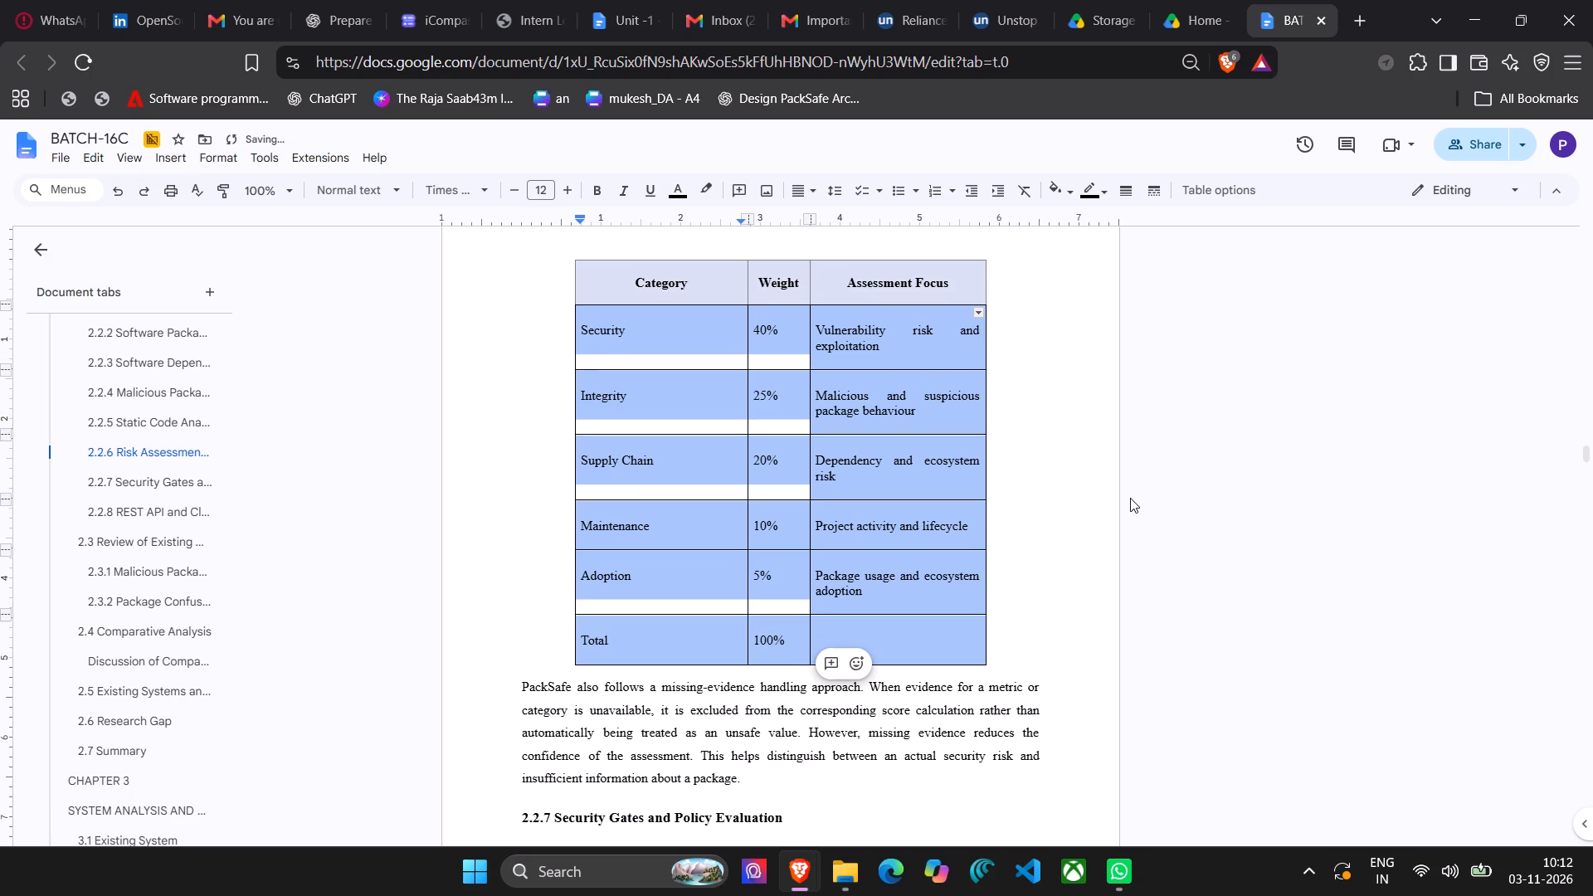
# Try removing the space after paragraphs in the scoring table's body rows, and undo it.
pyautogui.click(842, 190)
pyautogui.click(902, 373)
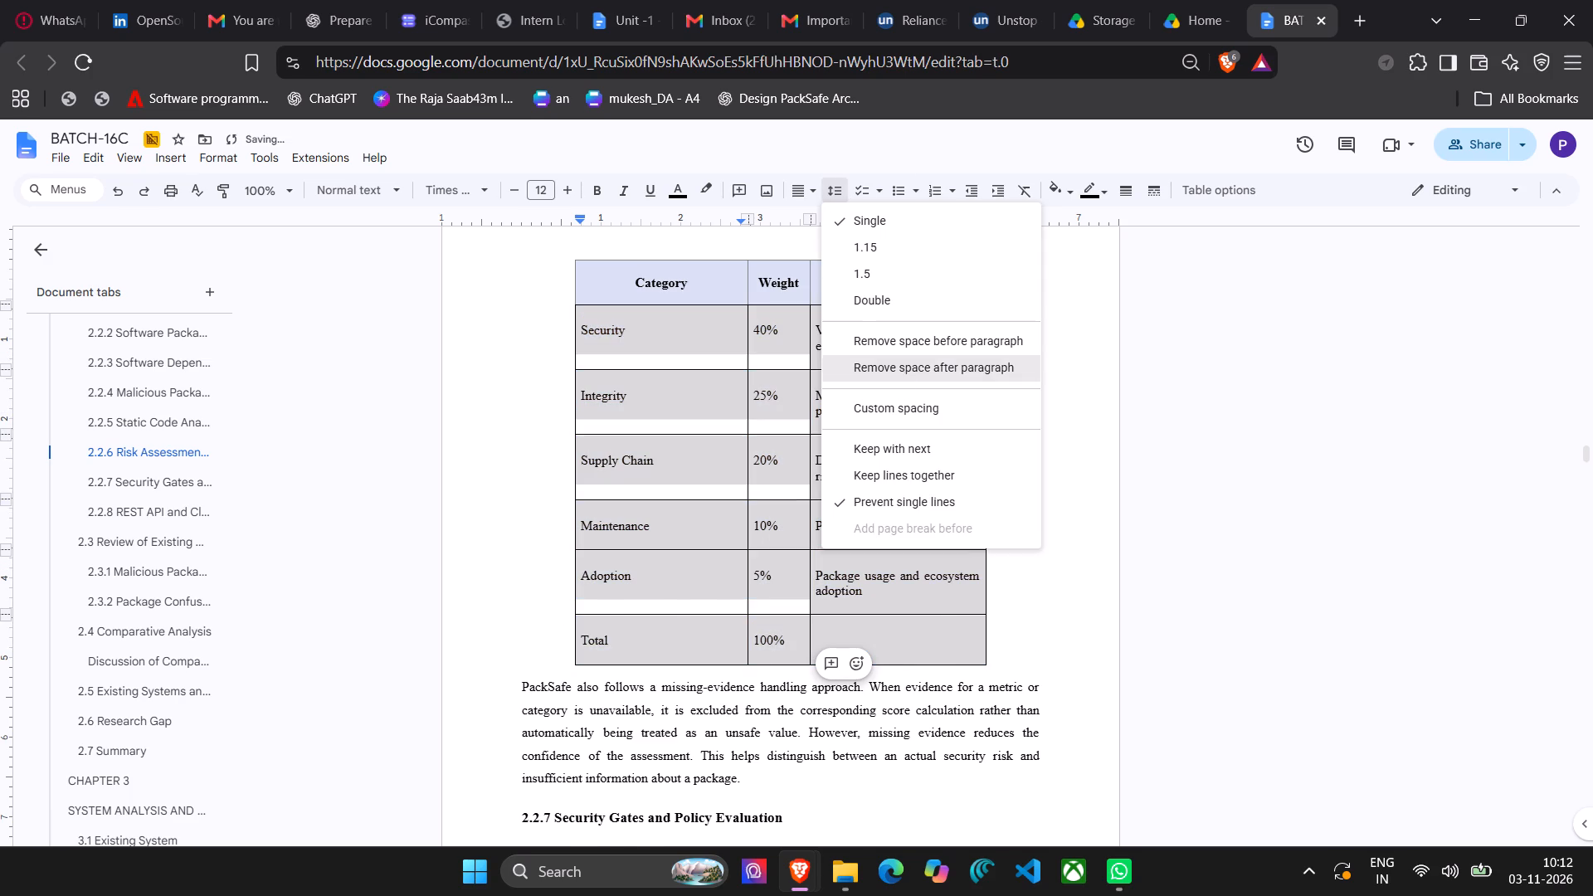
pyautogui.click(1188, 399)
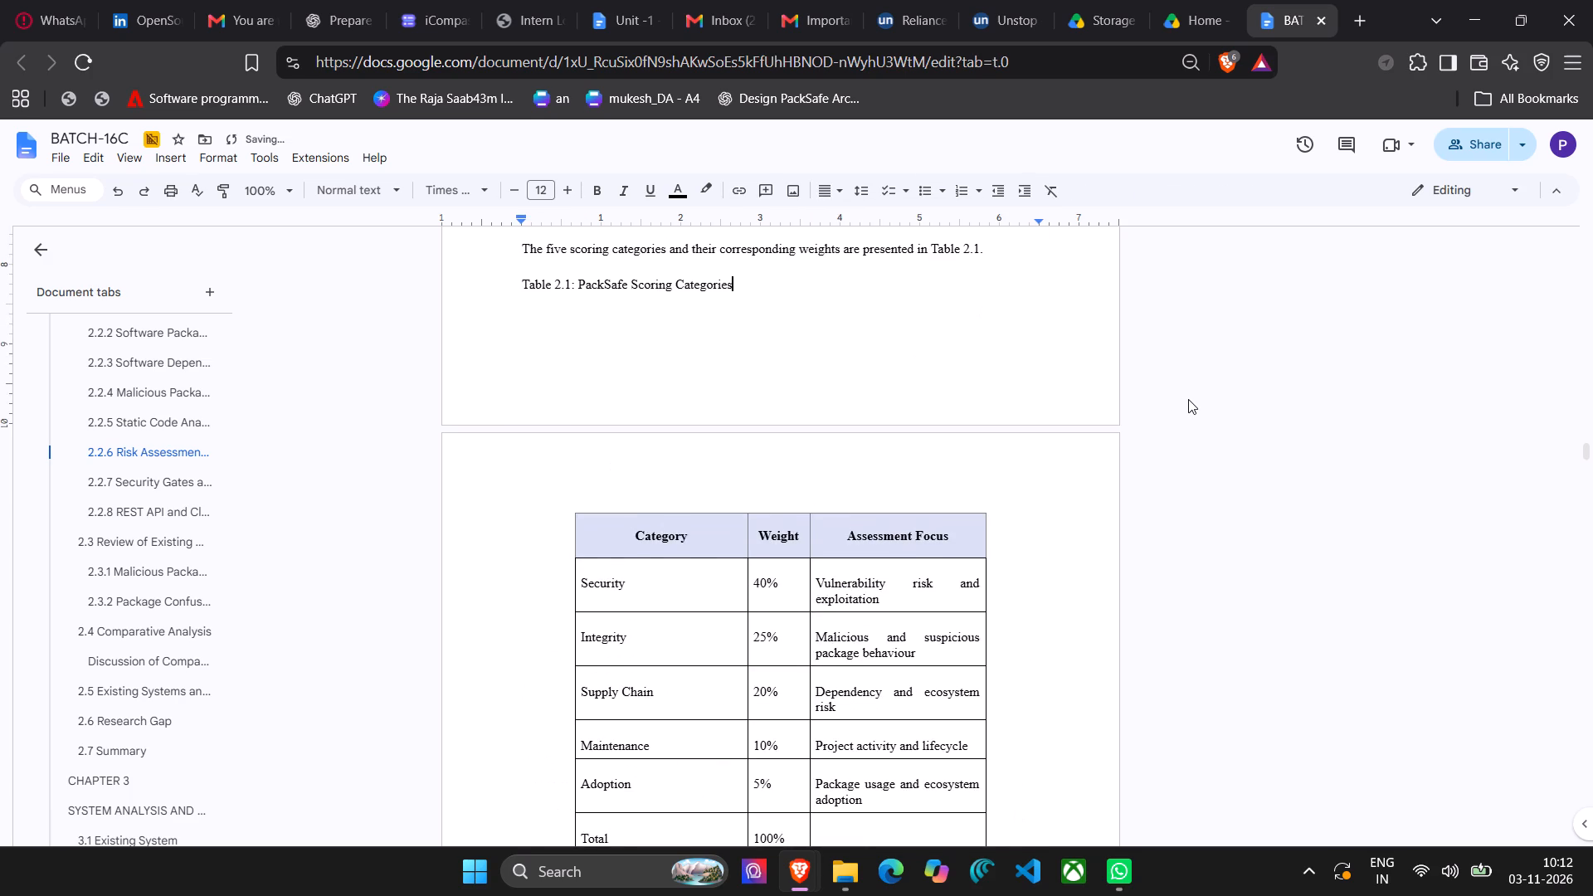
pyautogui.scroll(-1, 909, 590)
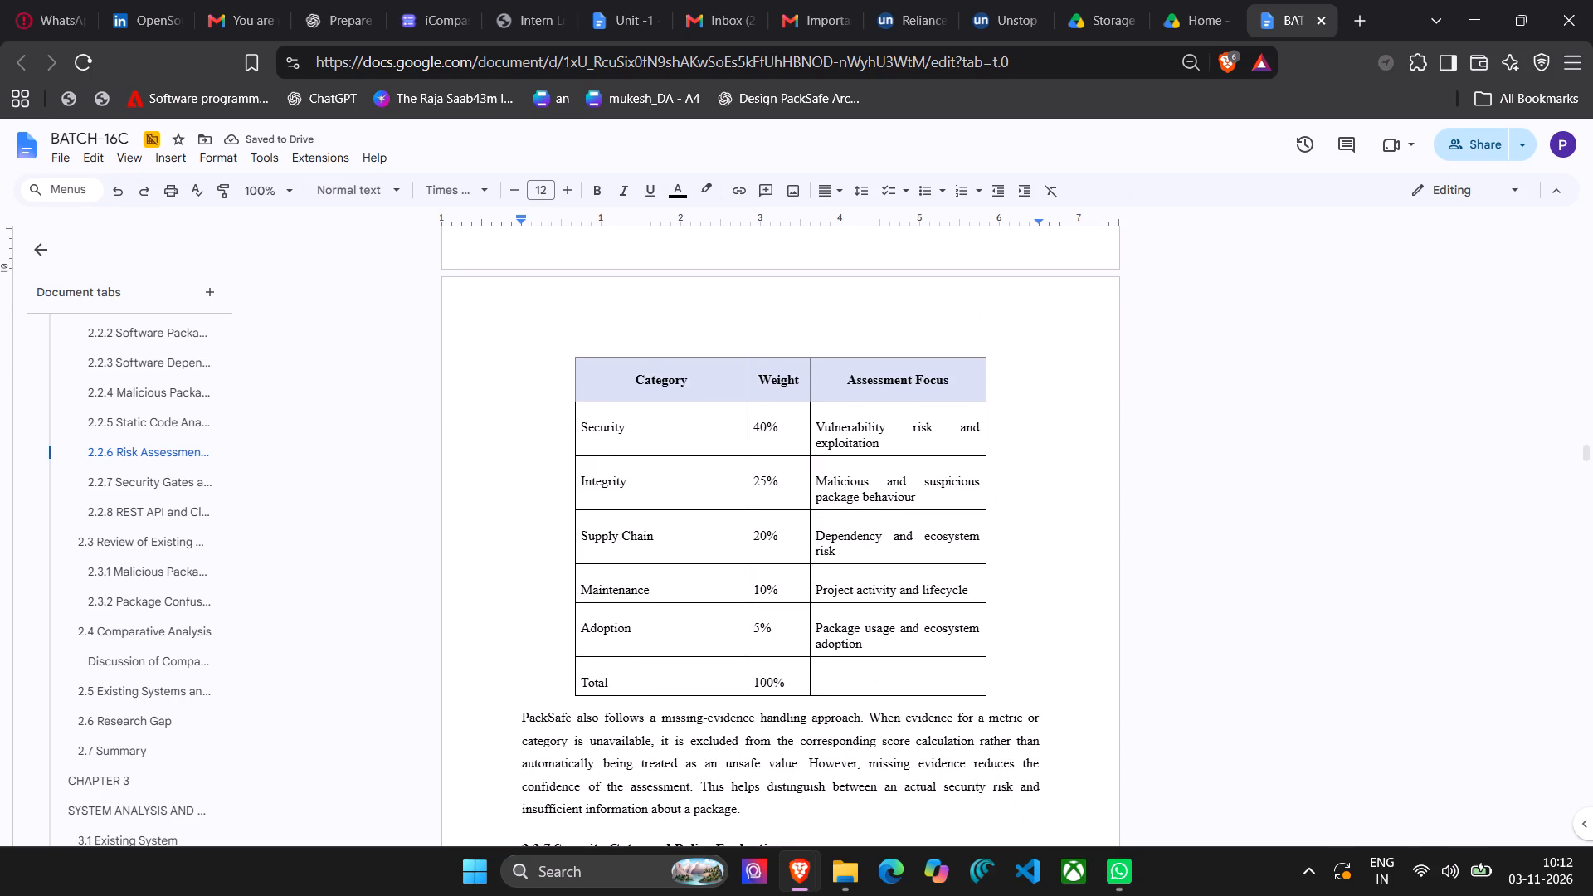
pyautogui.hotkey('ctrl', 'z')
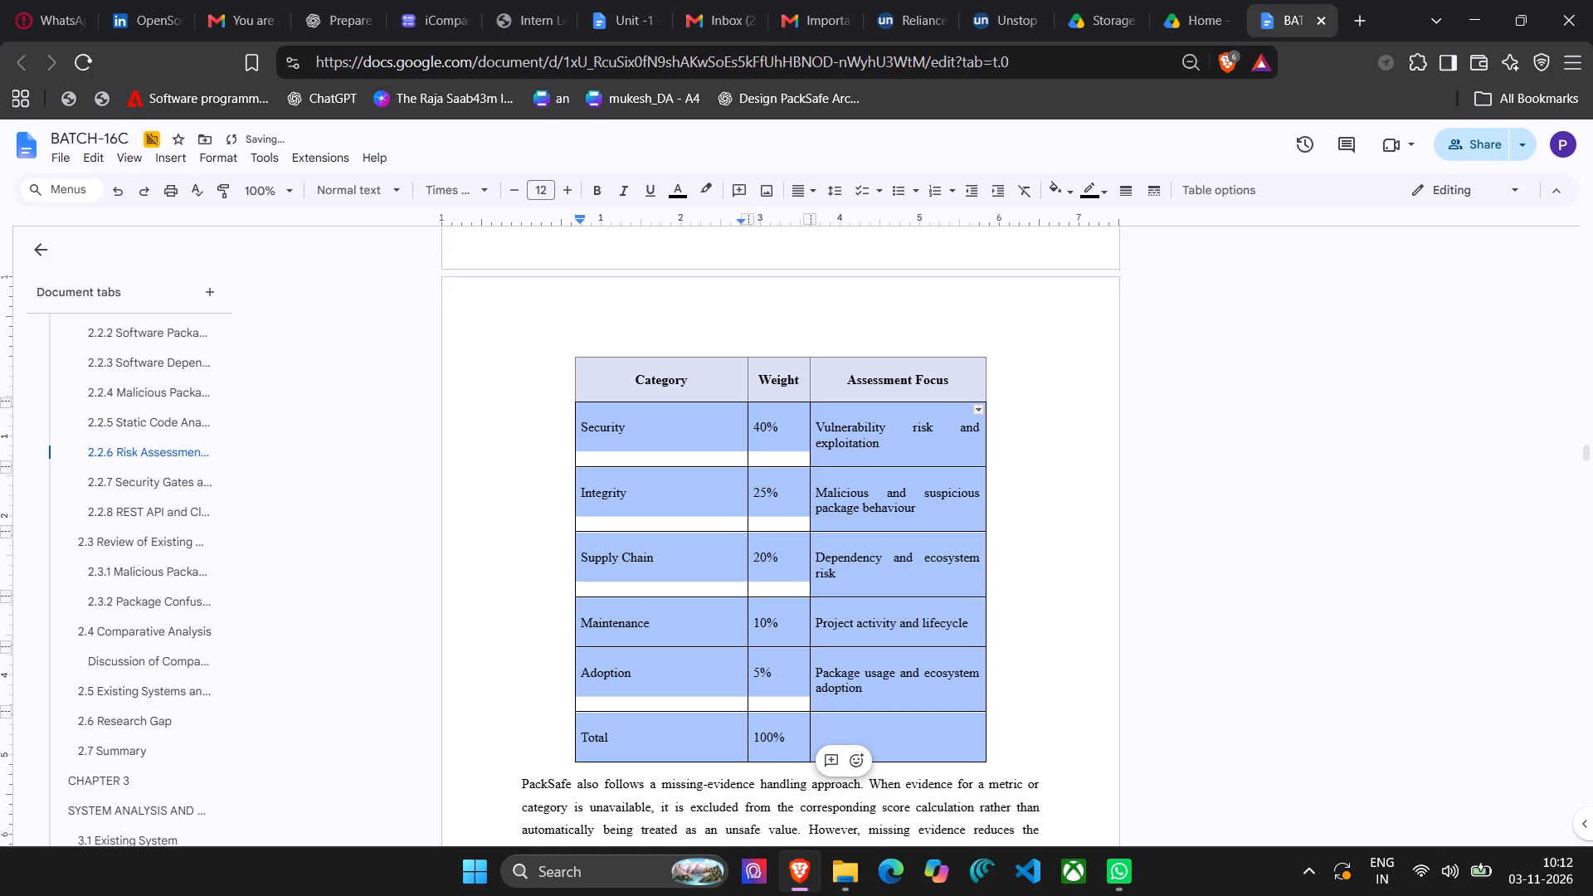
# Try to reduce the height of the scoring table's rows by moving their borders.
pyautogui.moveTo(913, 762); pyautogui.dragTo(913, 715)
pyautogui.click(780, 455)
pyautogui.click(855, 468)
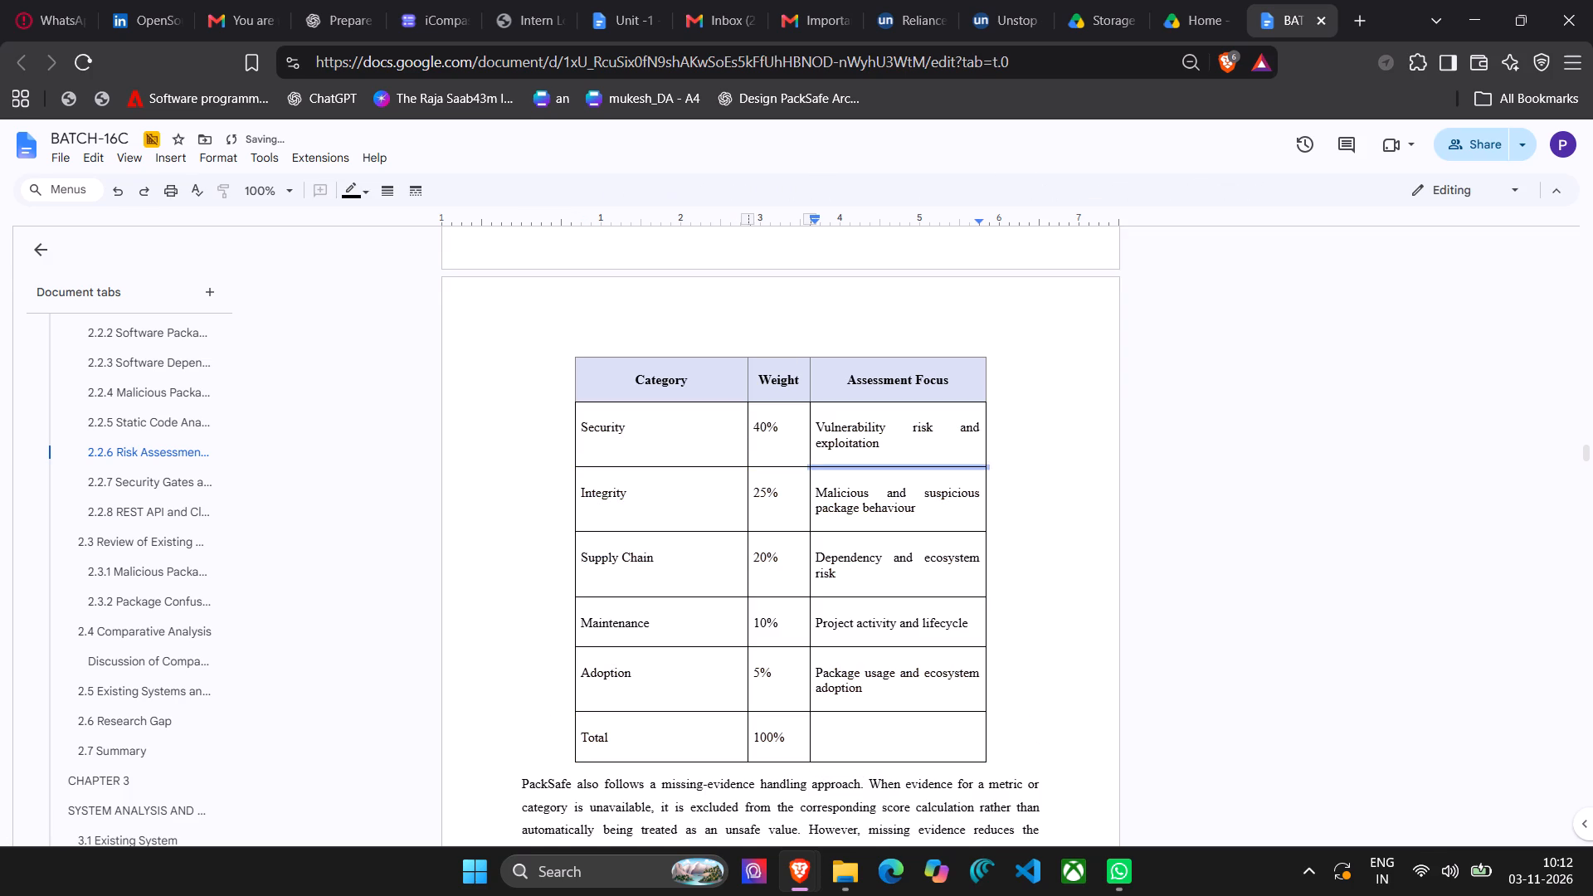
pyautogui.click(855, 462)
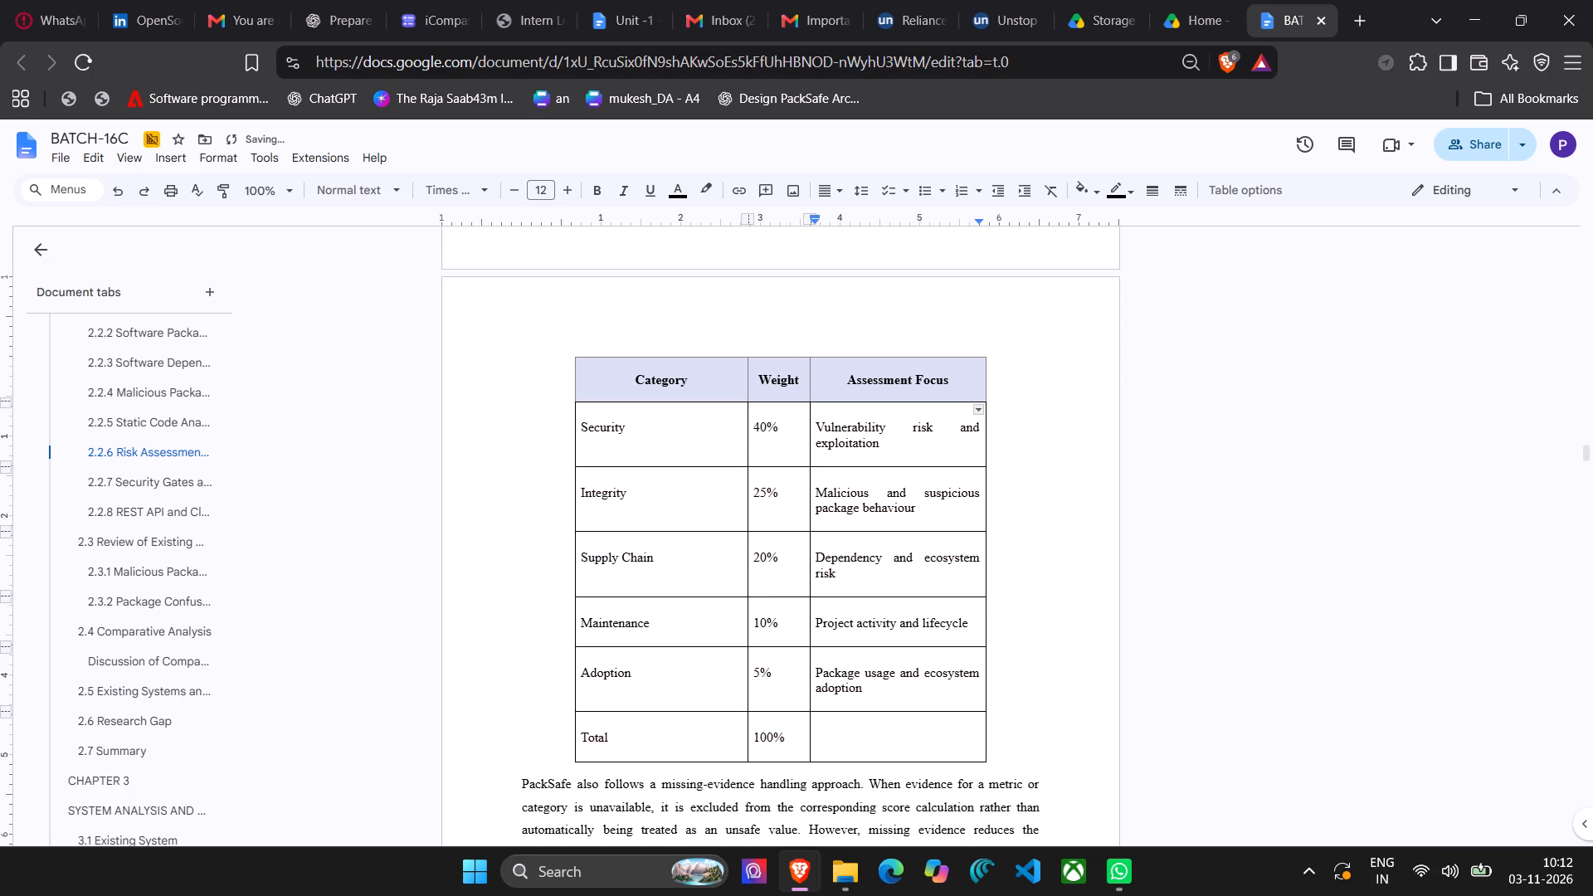
# Widen the scoring table's Assessment Focus column so the Security entry fits on one line, and widen the Category column slightly.
pyautogui.moveTo(988, 385); pyautogui.dragTo(1040, 389)
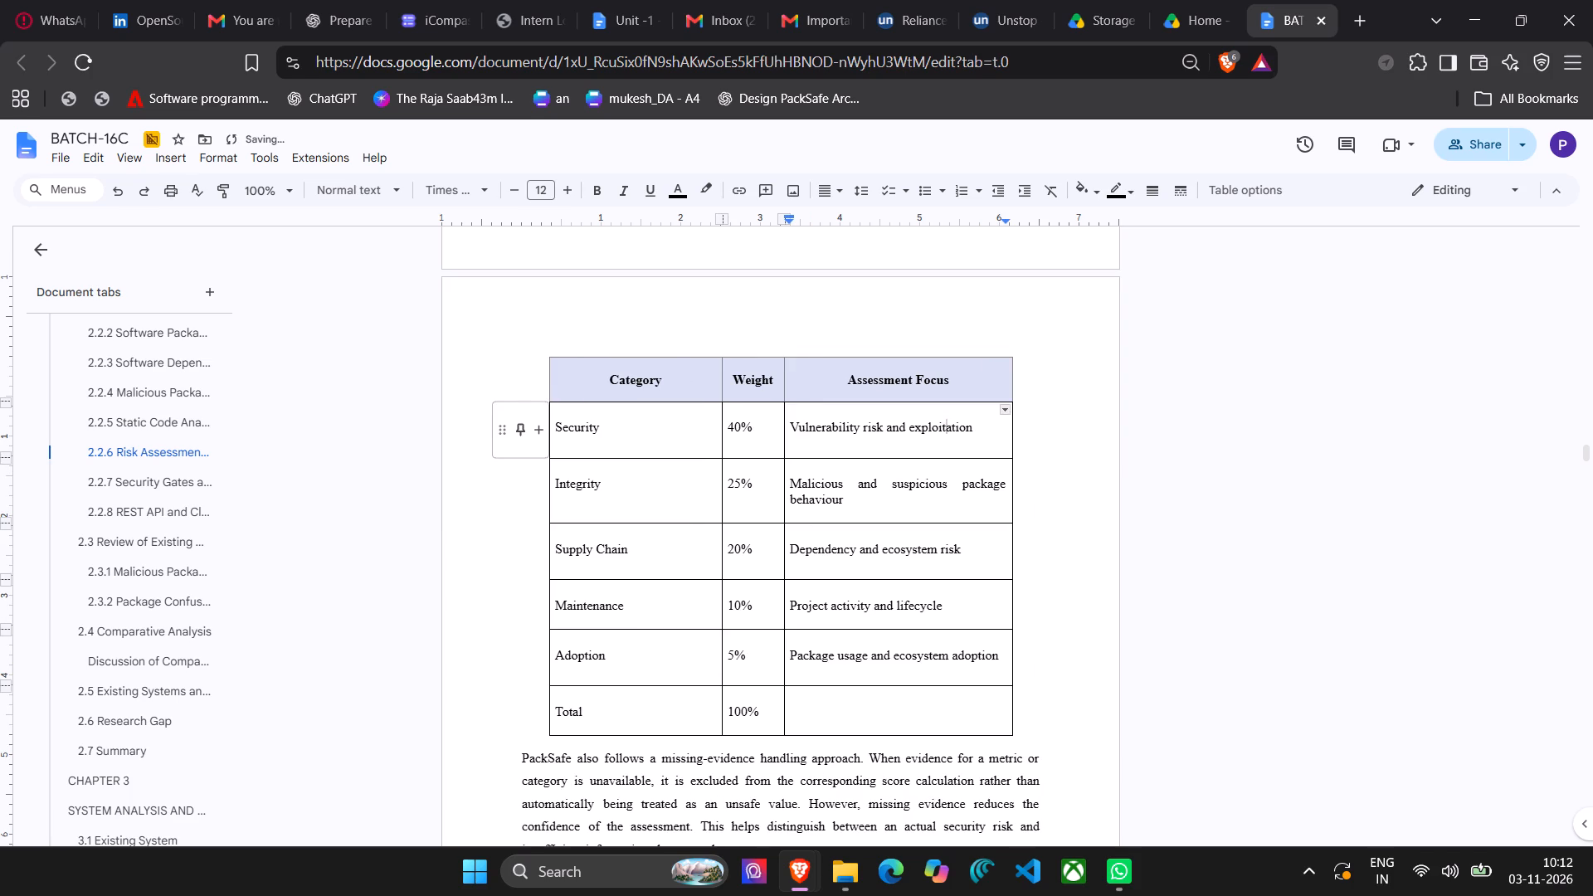
pyautogui.click(549, 401)
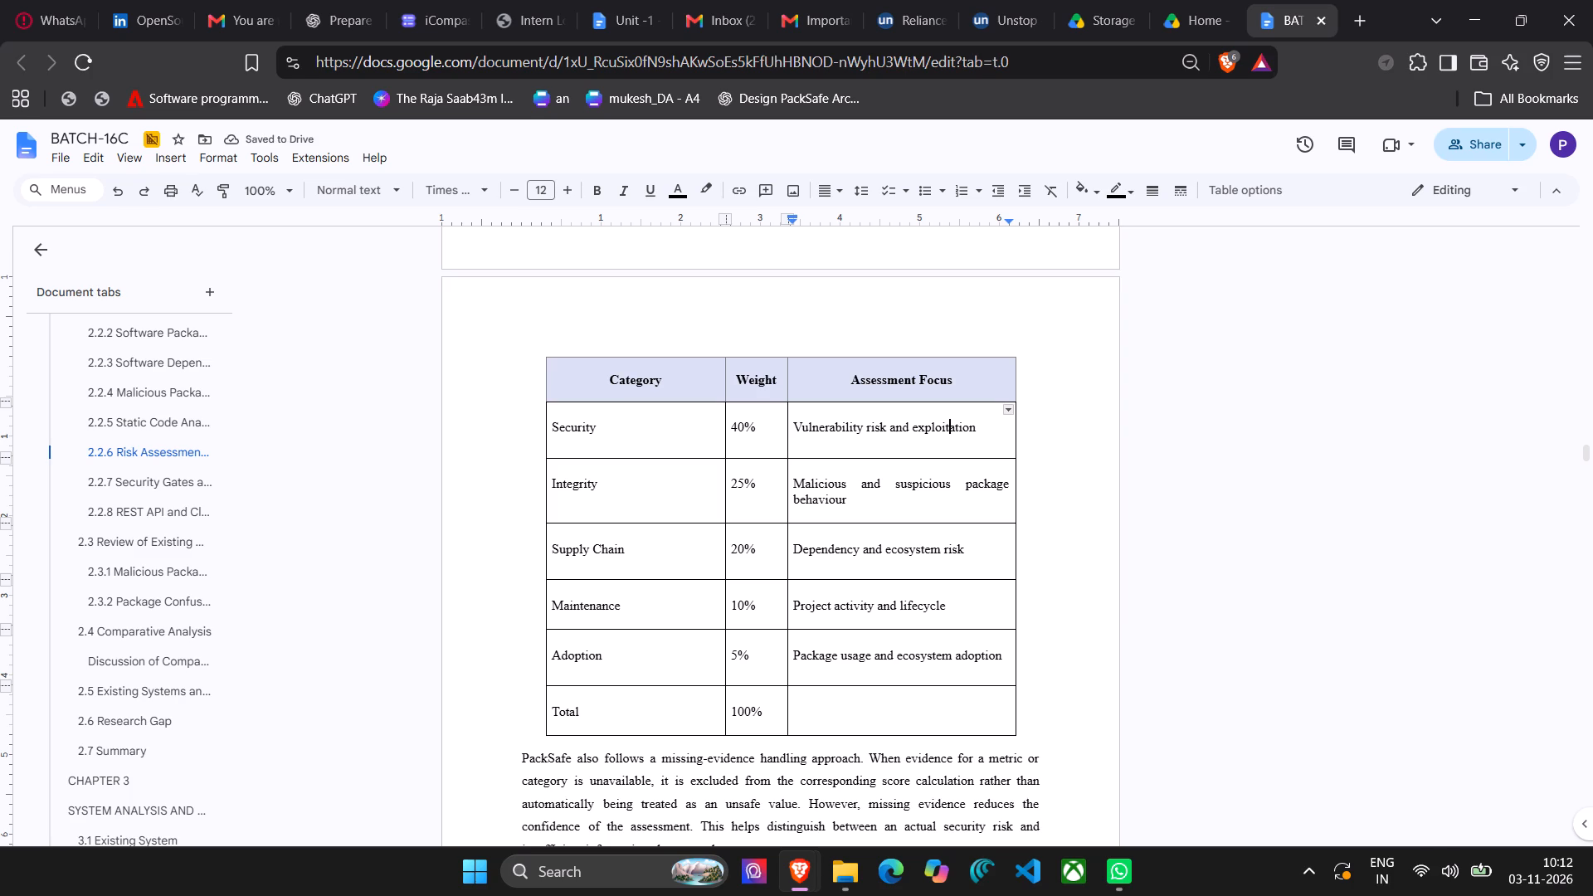
# Insert two blank lines before the Table 2.1: PackSafe Scoring Categories caption to move it onto the table's page.
pyautogui.scroll(3, 680, 523)
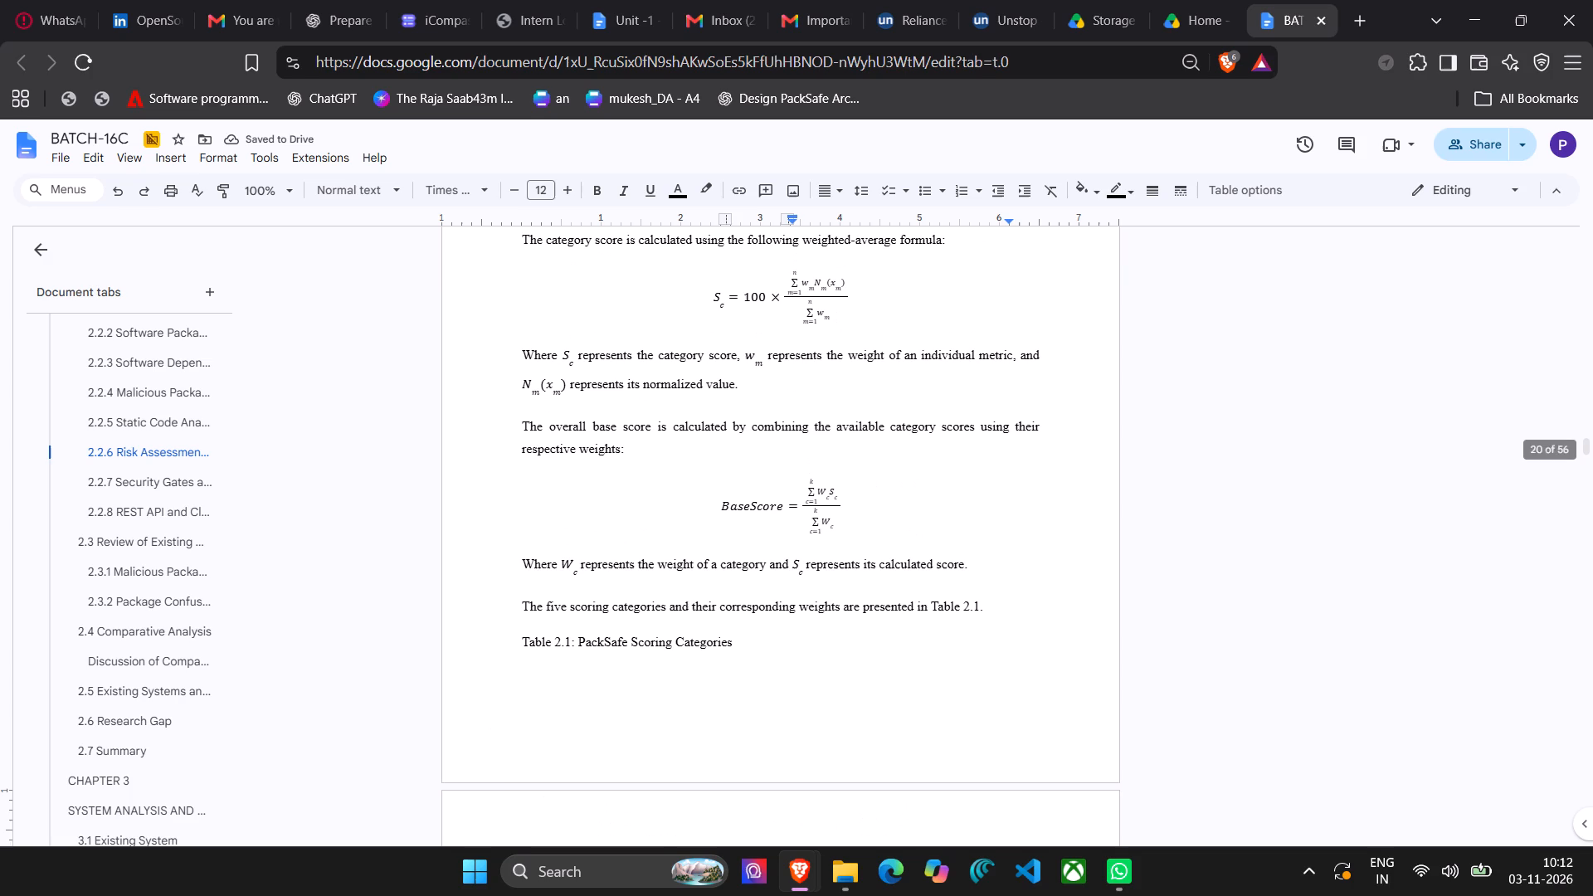
pyautogui.scroll(1, 699, 660)
pyautogui.click(525, 764)
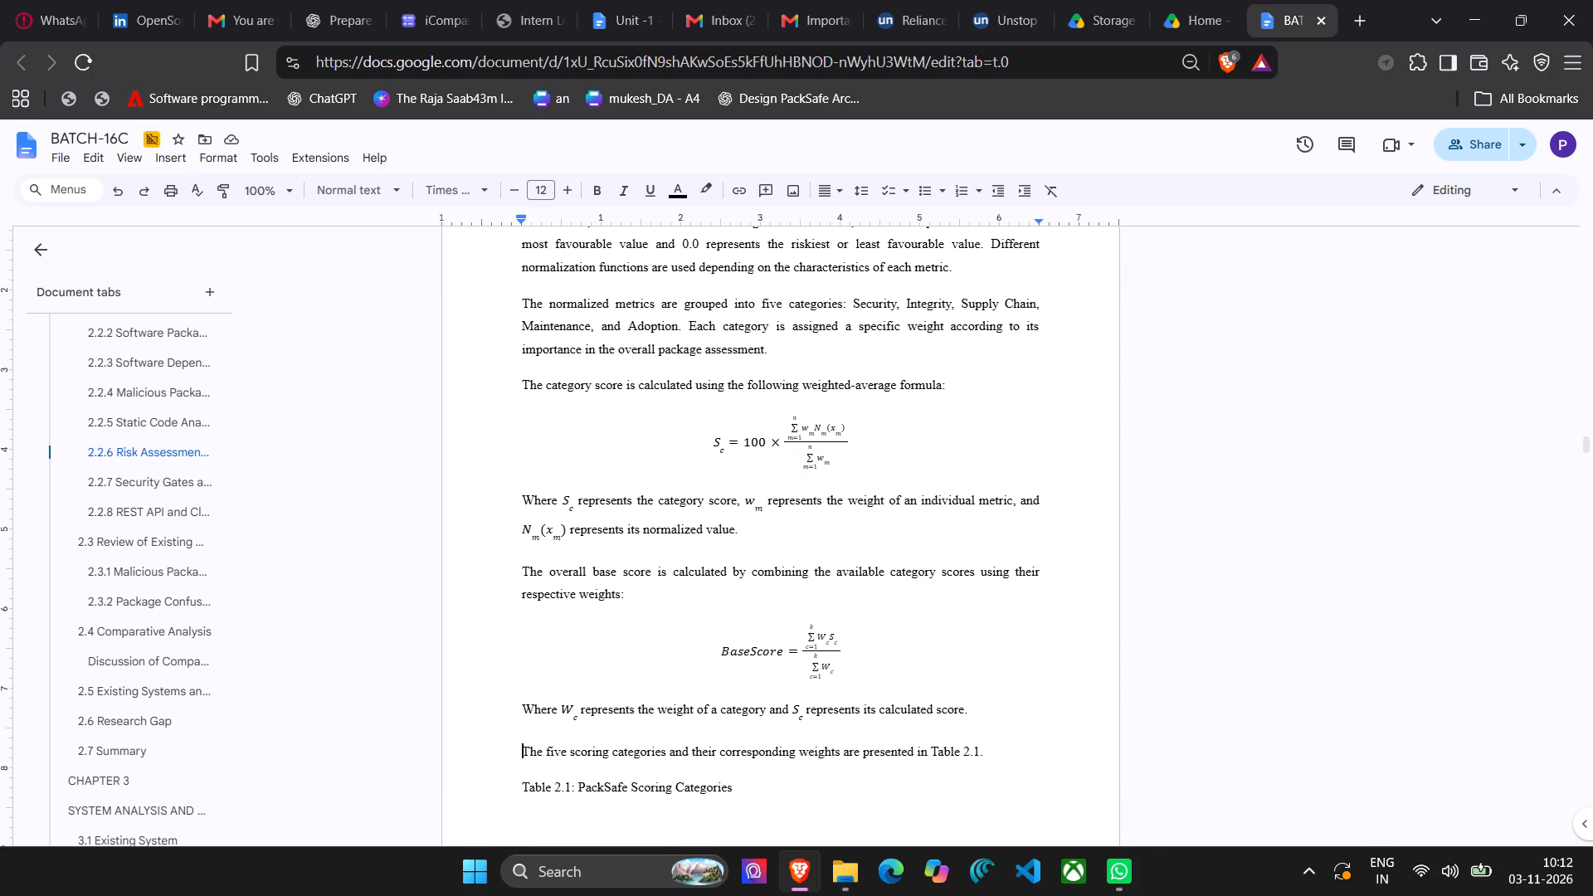
pyautogui.click(514, 777)
pyautogui.press('Down')
pyautogui.press('Return')
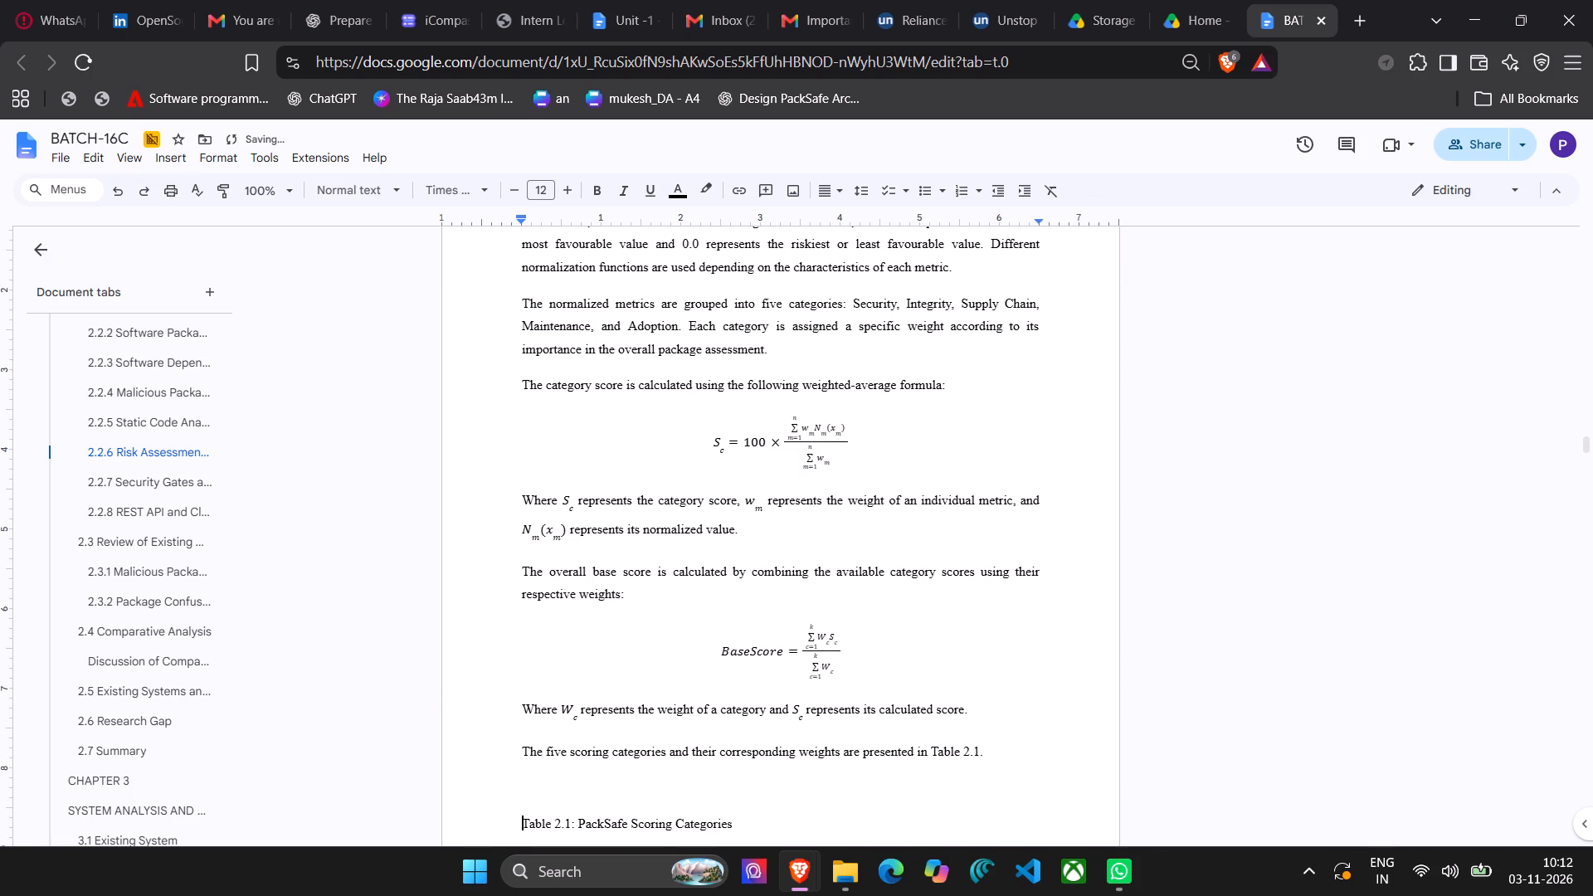
pyautogui.press('Return')
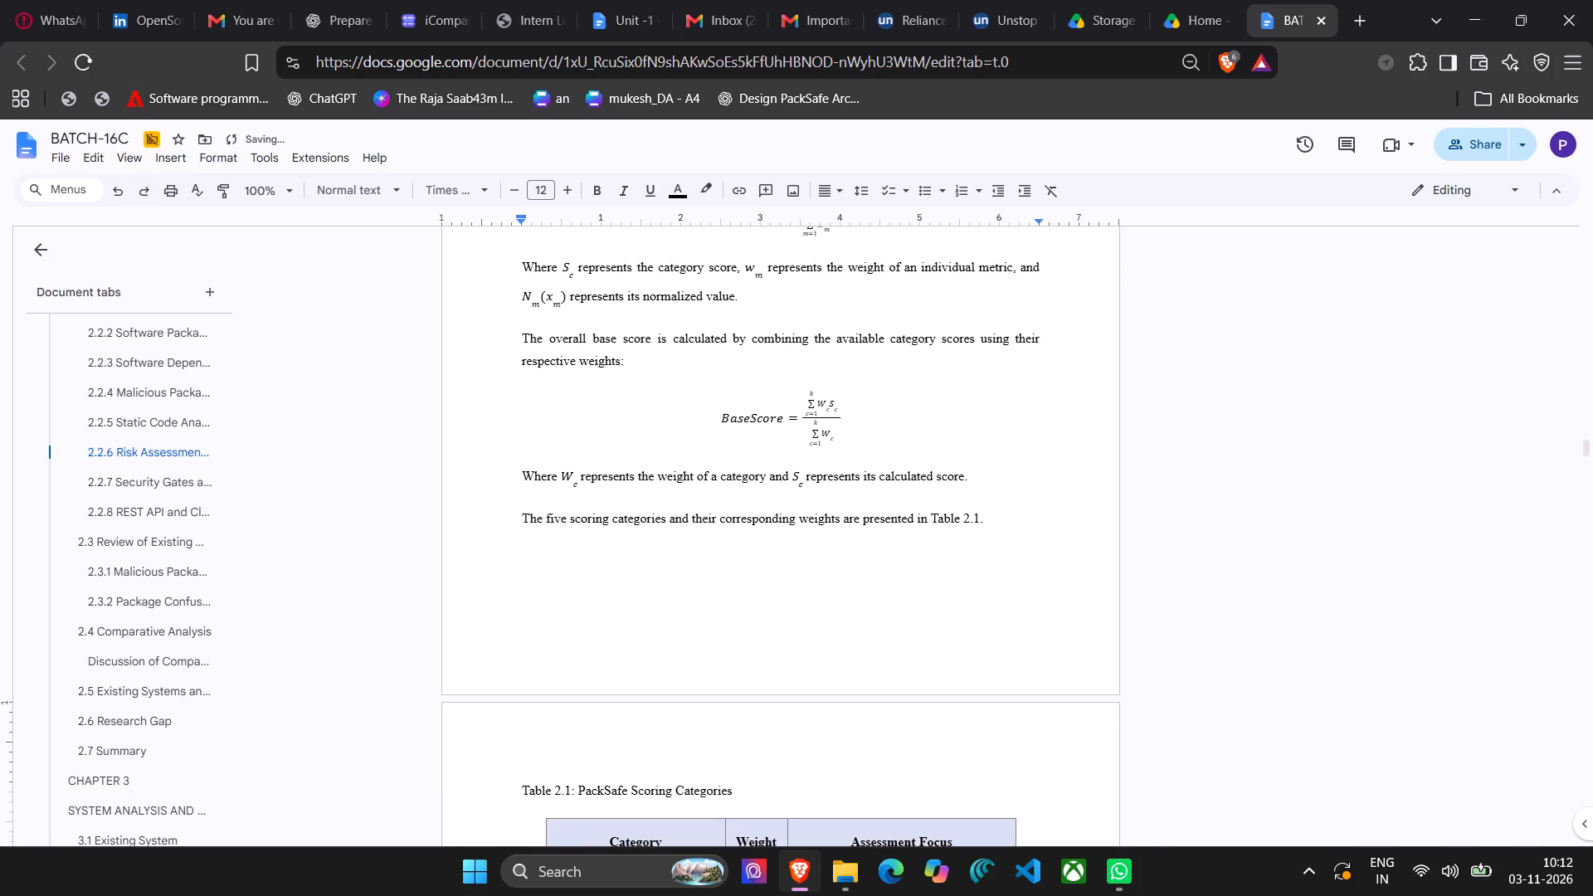
# Review the layout from the Table 2.1 caption and scoring table through sections 2.2.7, 2.2.8 and 2.3.
pyautogui.scroll(-6, 514, 777)
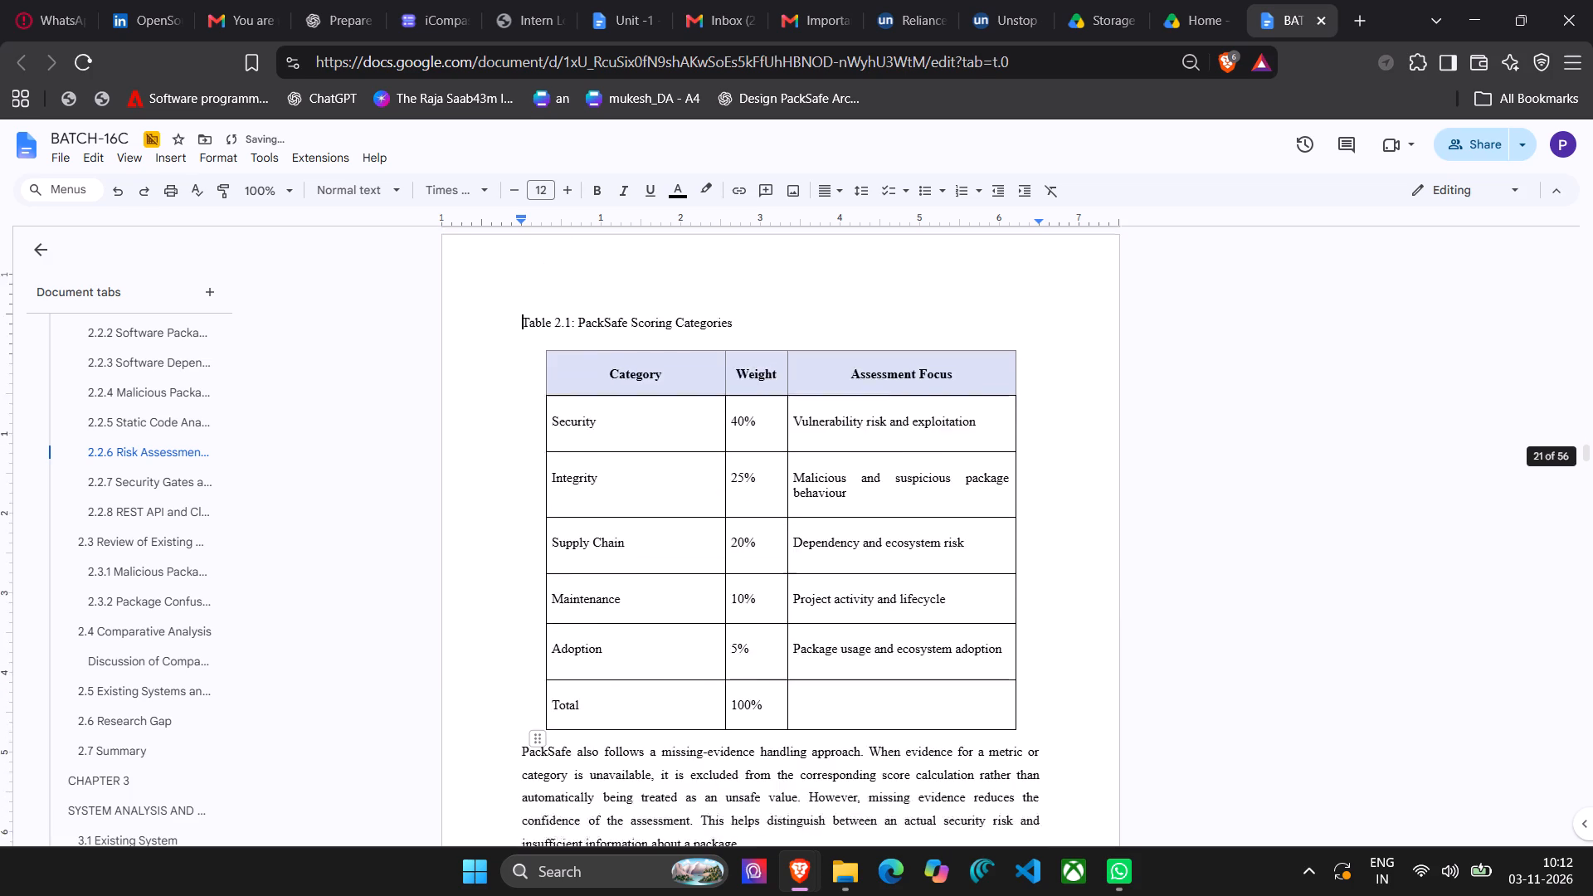
pyautogui.scroll(-1, 514, 777)
pyautogui.scroll(1, 514, 777)
pyautogui.scroll(-5, 514, 777)
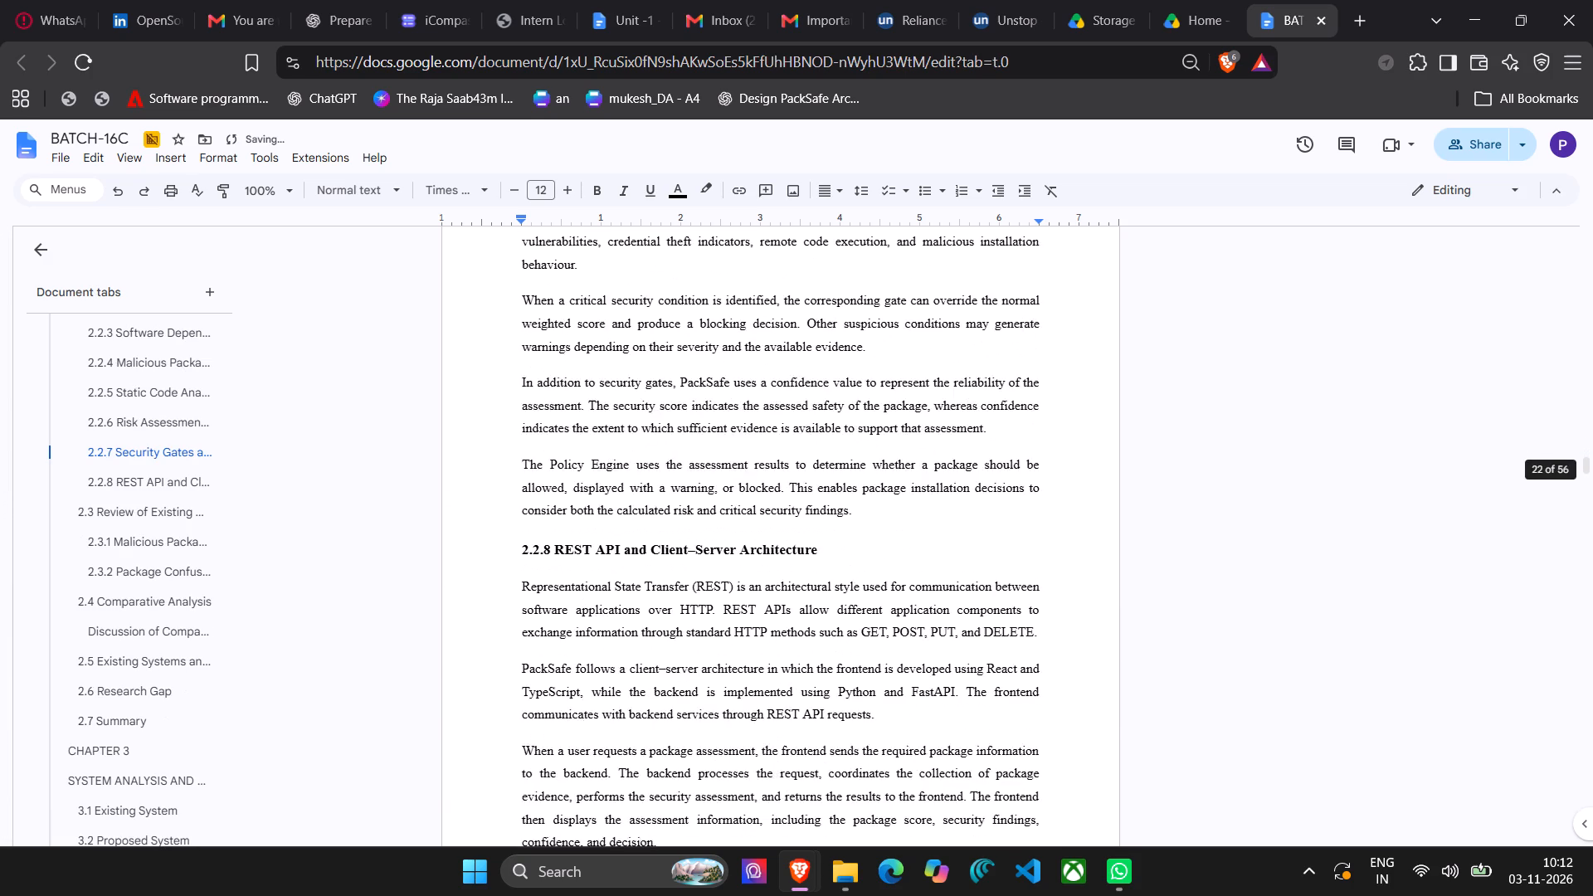
pyautogui.scroll(-1, 514, 777)
pyautogui.scroll(1, 514, 777)
pyautogui.scroll(-6, 514, 777)
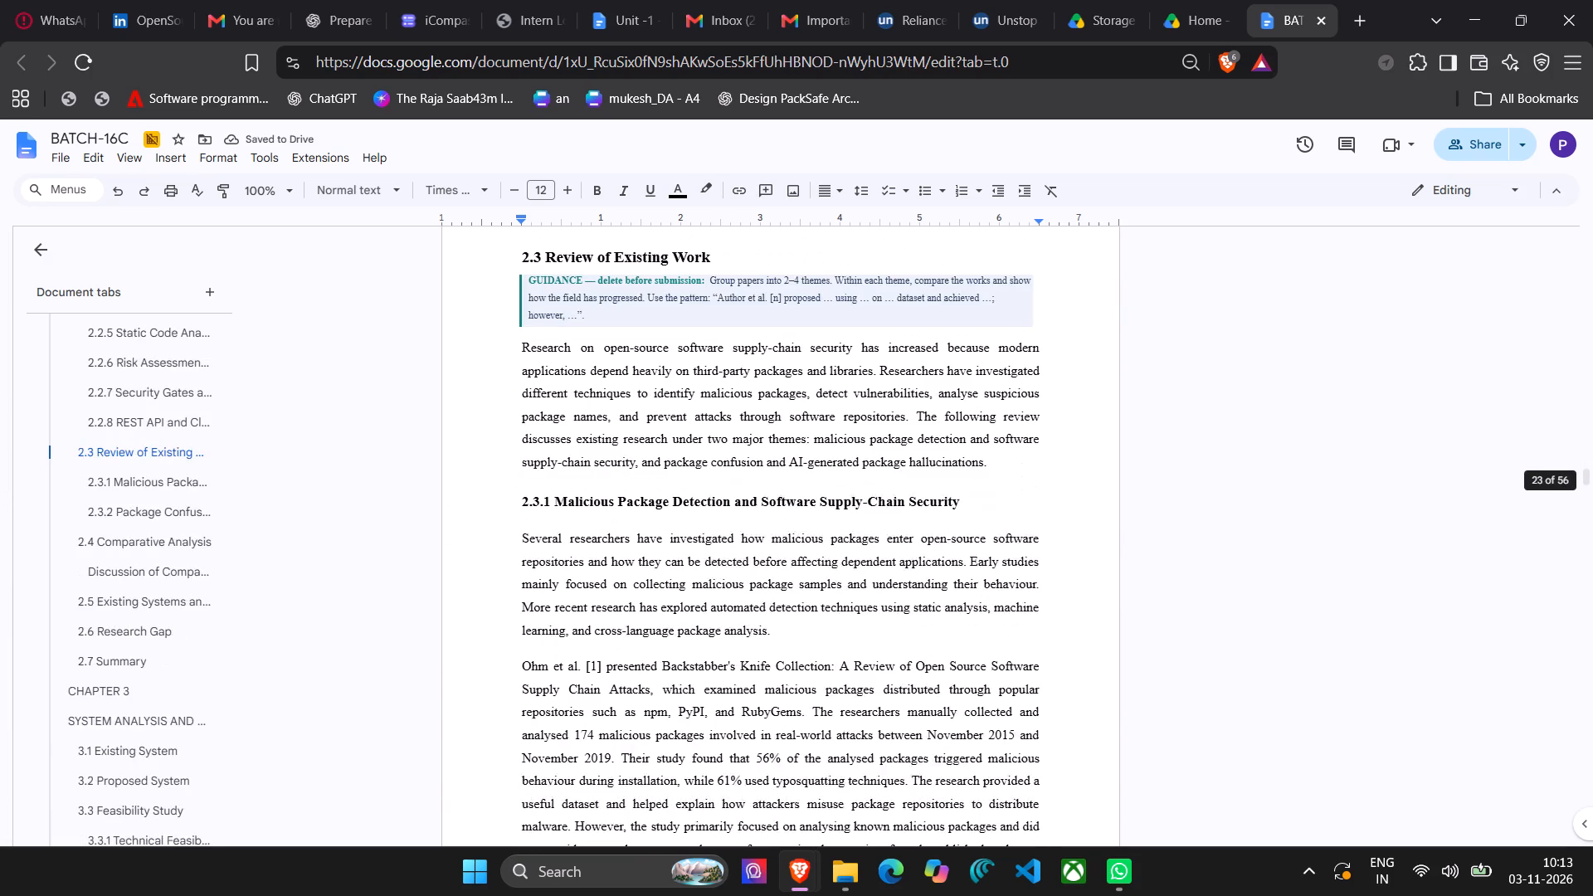
pyautogui.scroll(2, 514, 777)
pyautogui.scroll(-1, 602, 895)
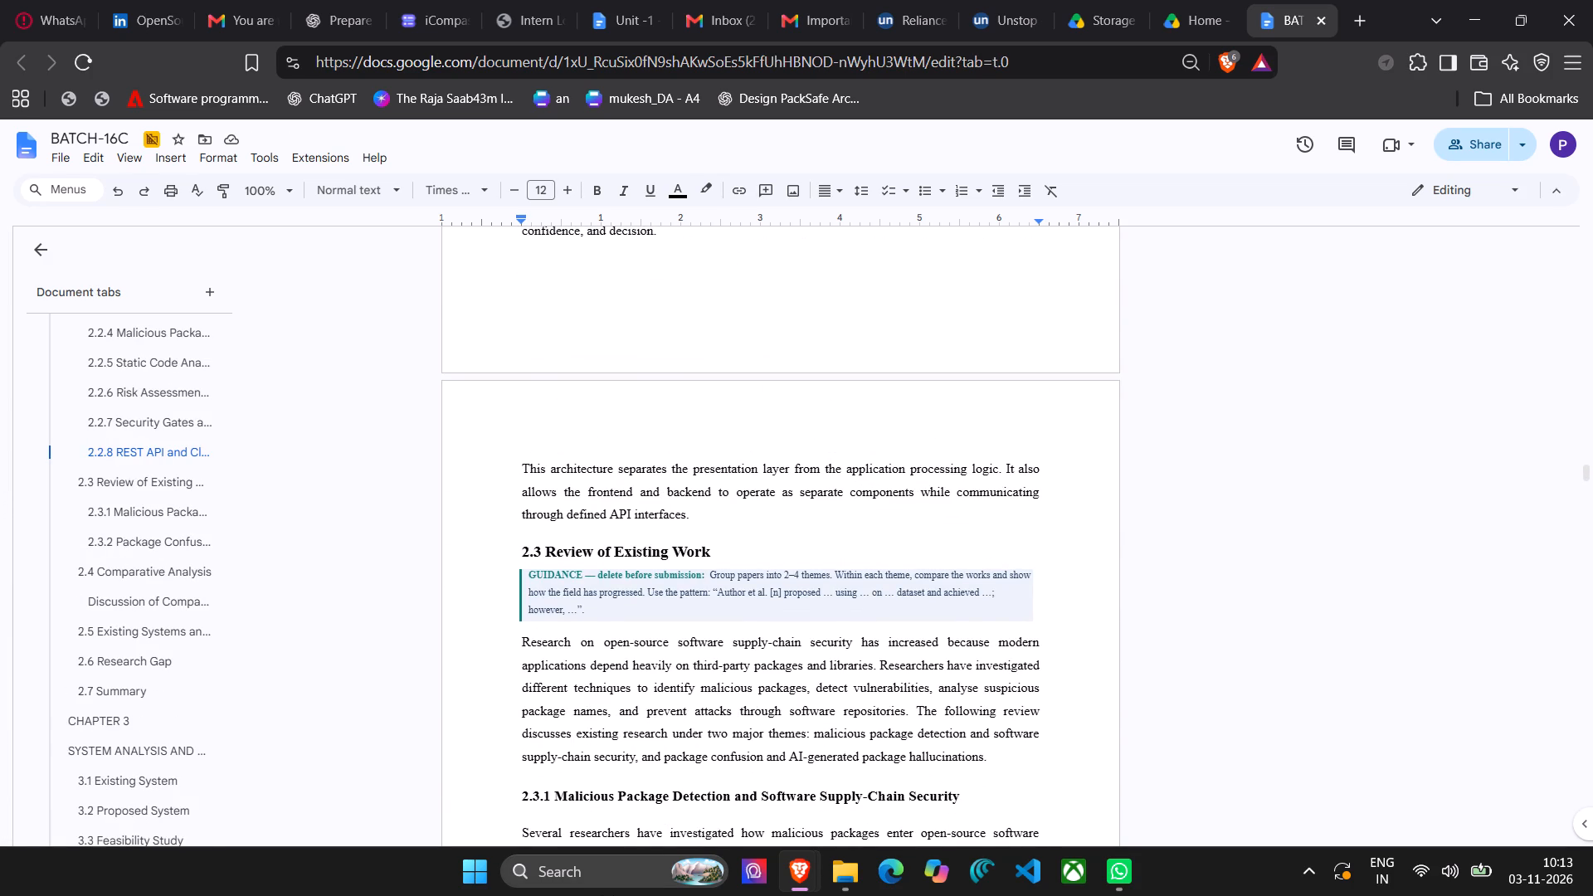
pyautogui.scroll(-1, 602, 895)
pyautogui.scroll(-2, 607, 778)
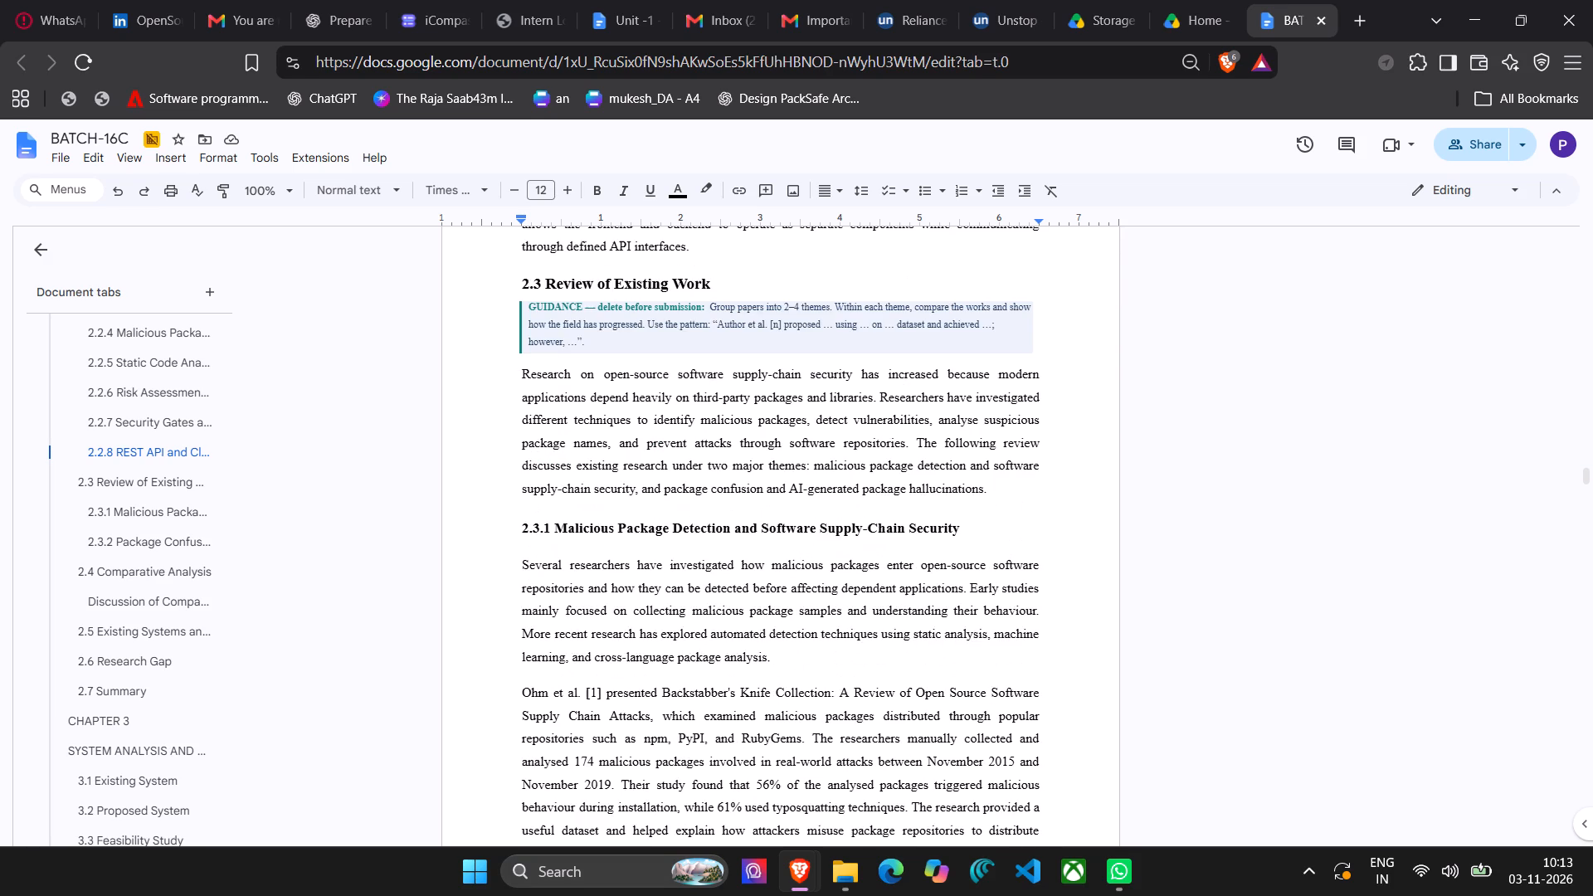
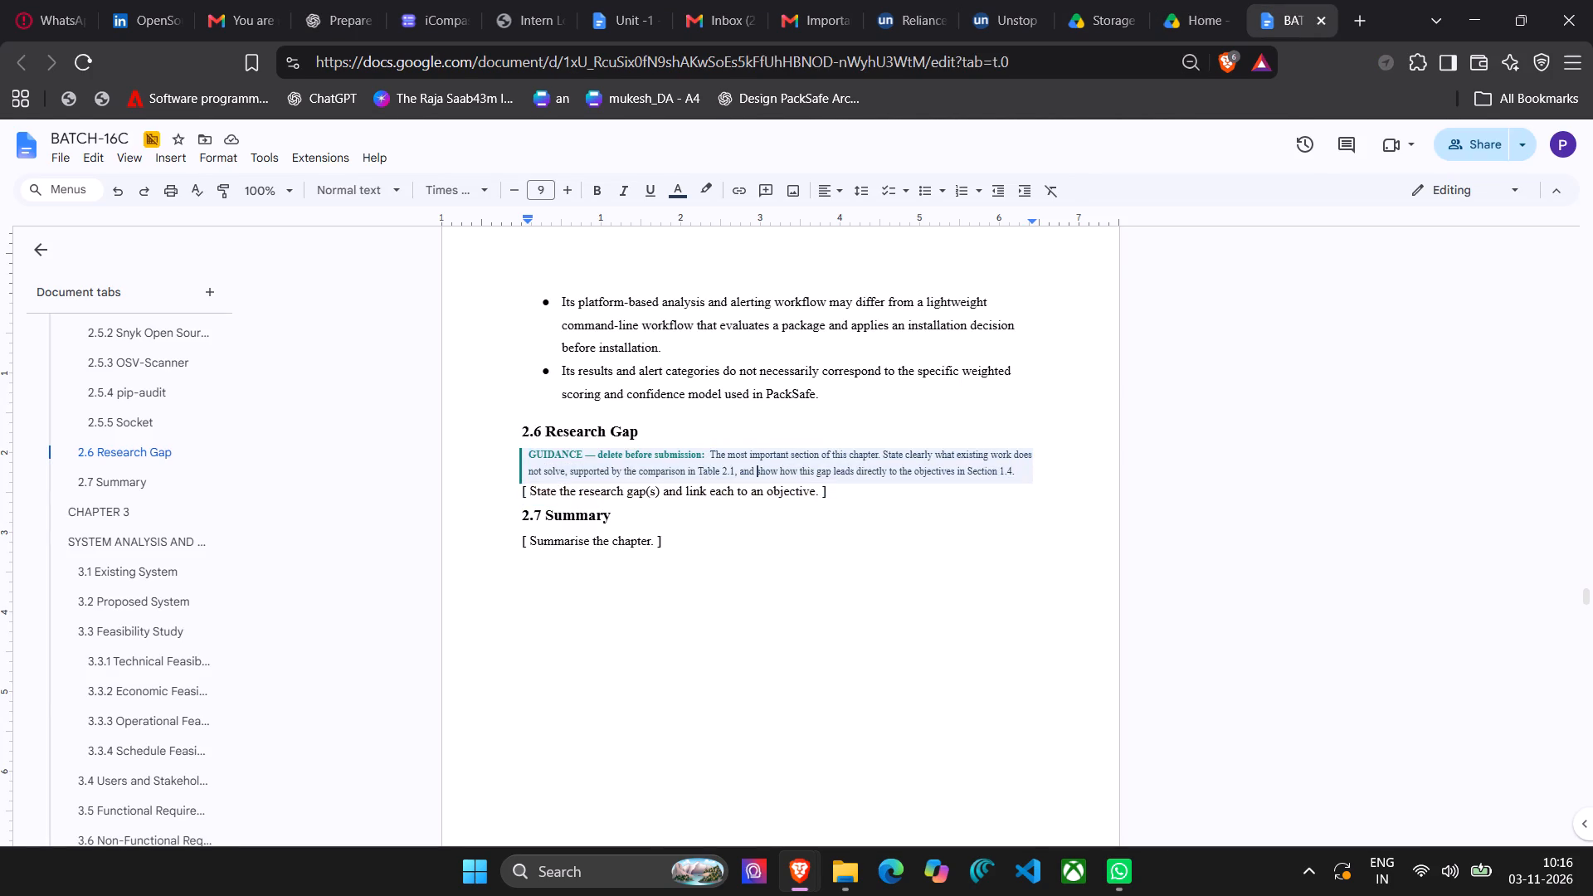
pyautogui.scroll(12, 719, 480)
pyautogui.scroll(-3, 719, 480)
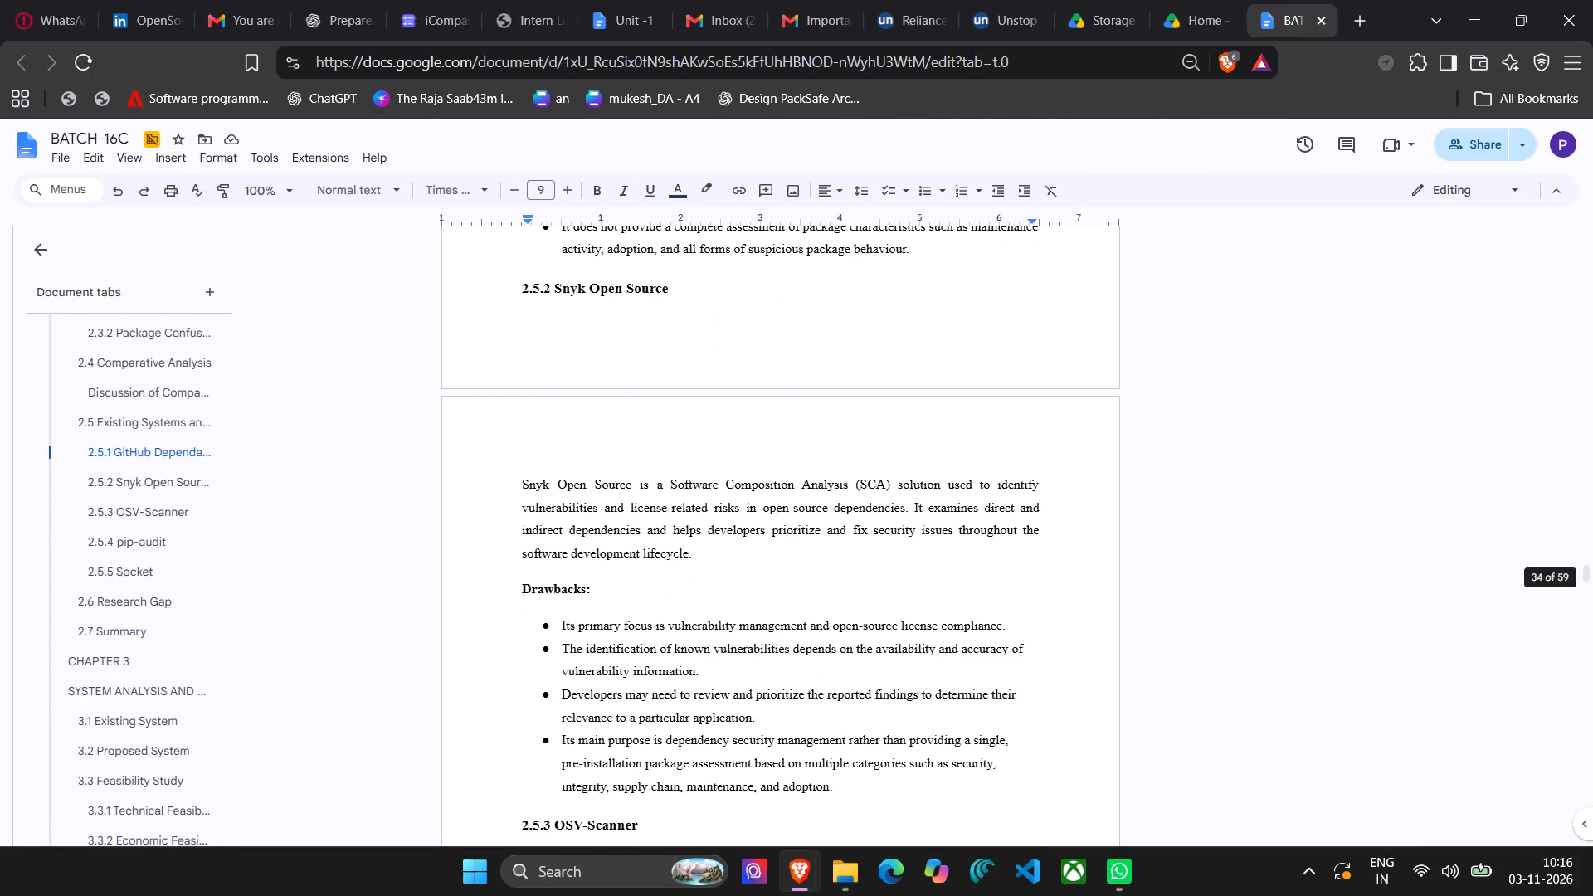
pyautogui.scroll(-13, 719, 480)
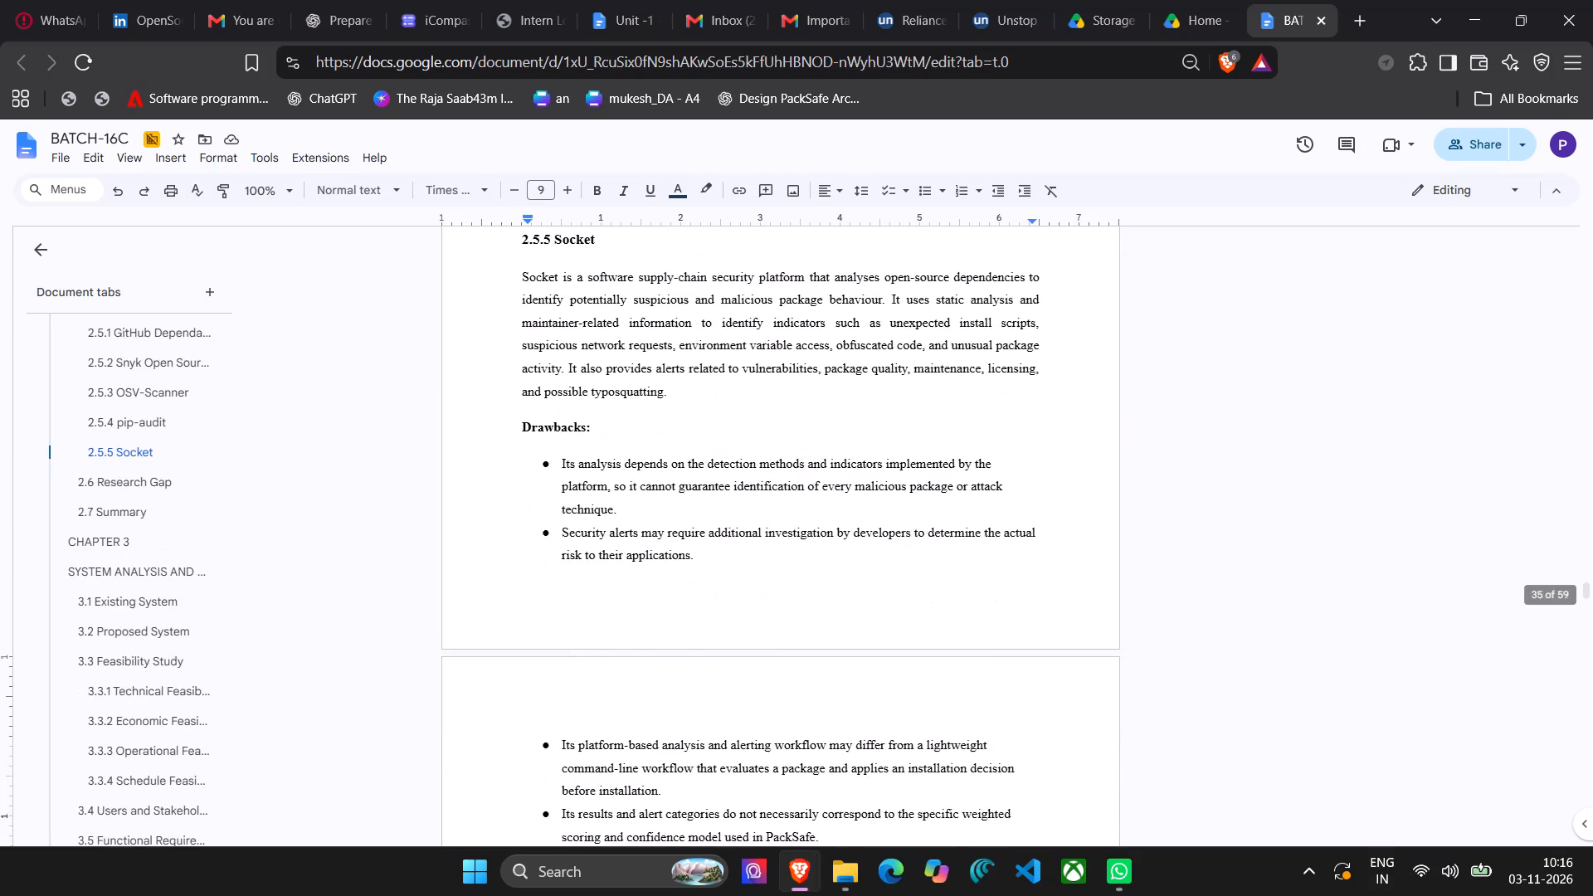
pyautogui.scroll(-2, 723, 481)
pyautogui.scroll(1, 723, 481)
pyautogui.moveTo(847, 397); pyautogui.dragTo(629, 436)
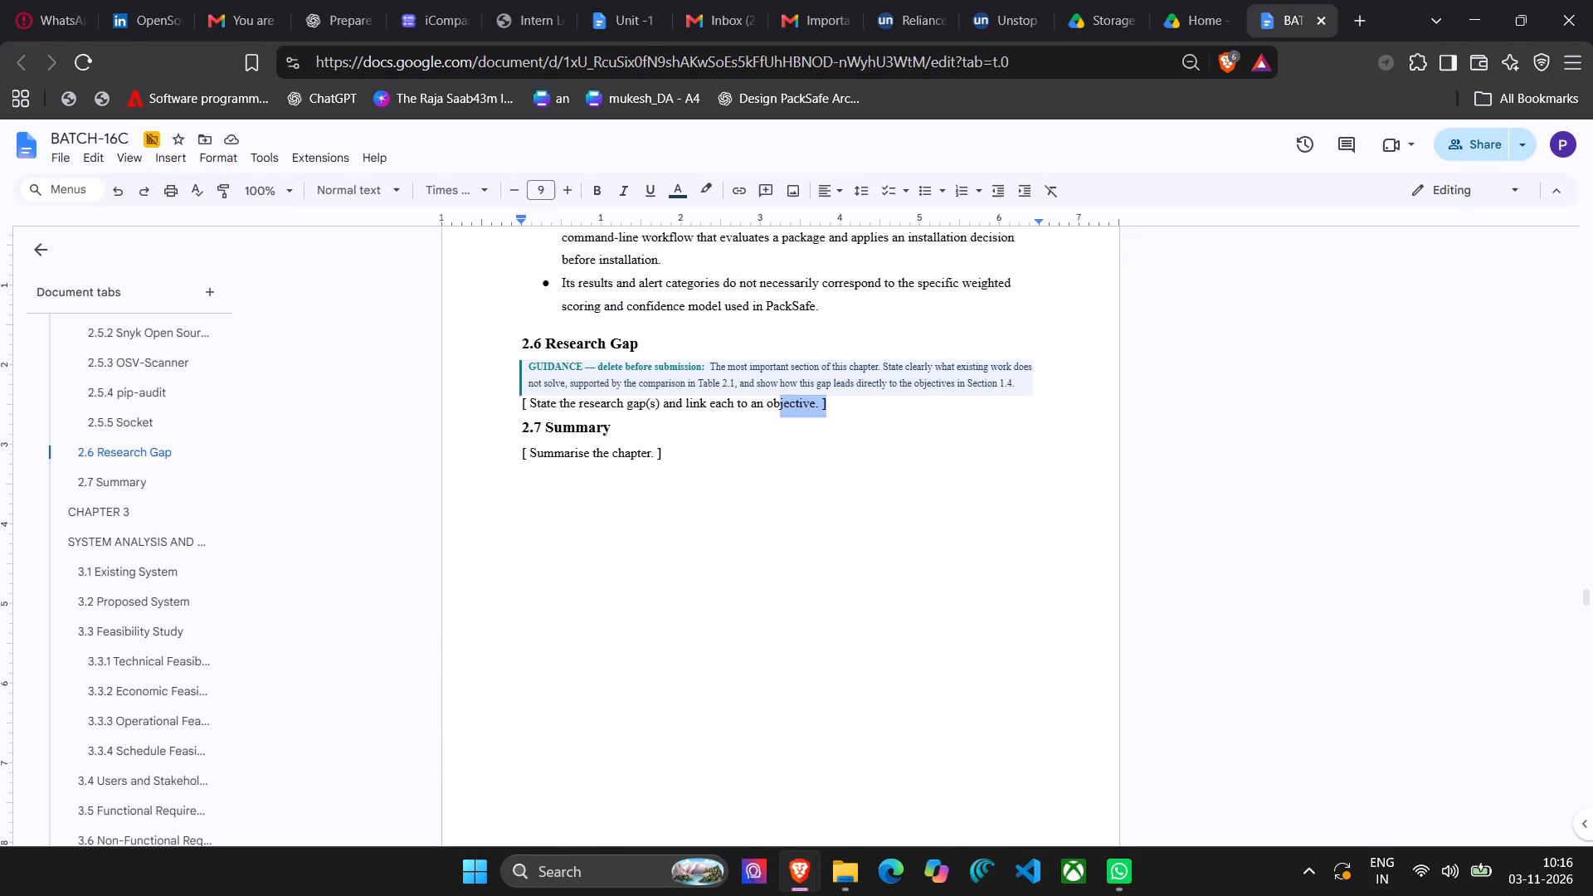
pyautogui.moveTo(629, 436); pyautogui.dragTo(513, 414)
pyautogui.hotkey('ctrl', 'v')
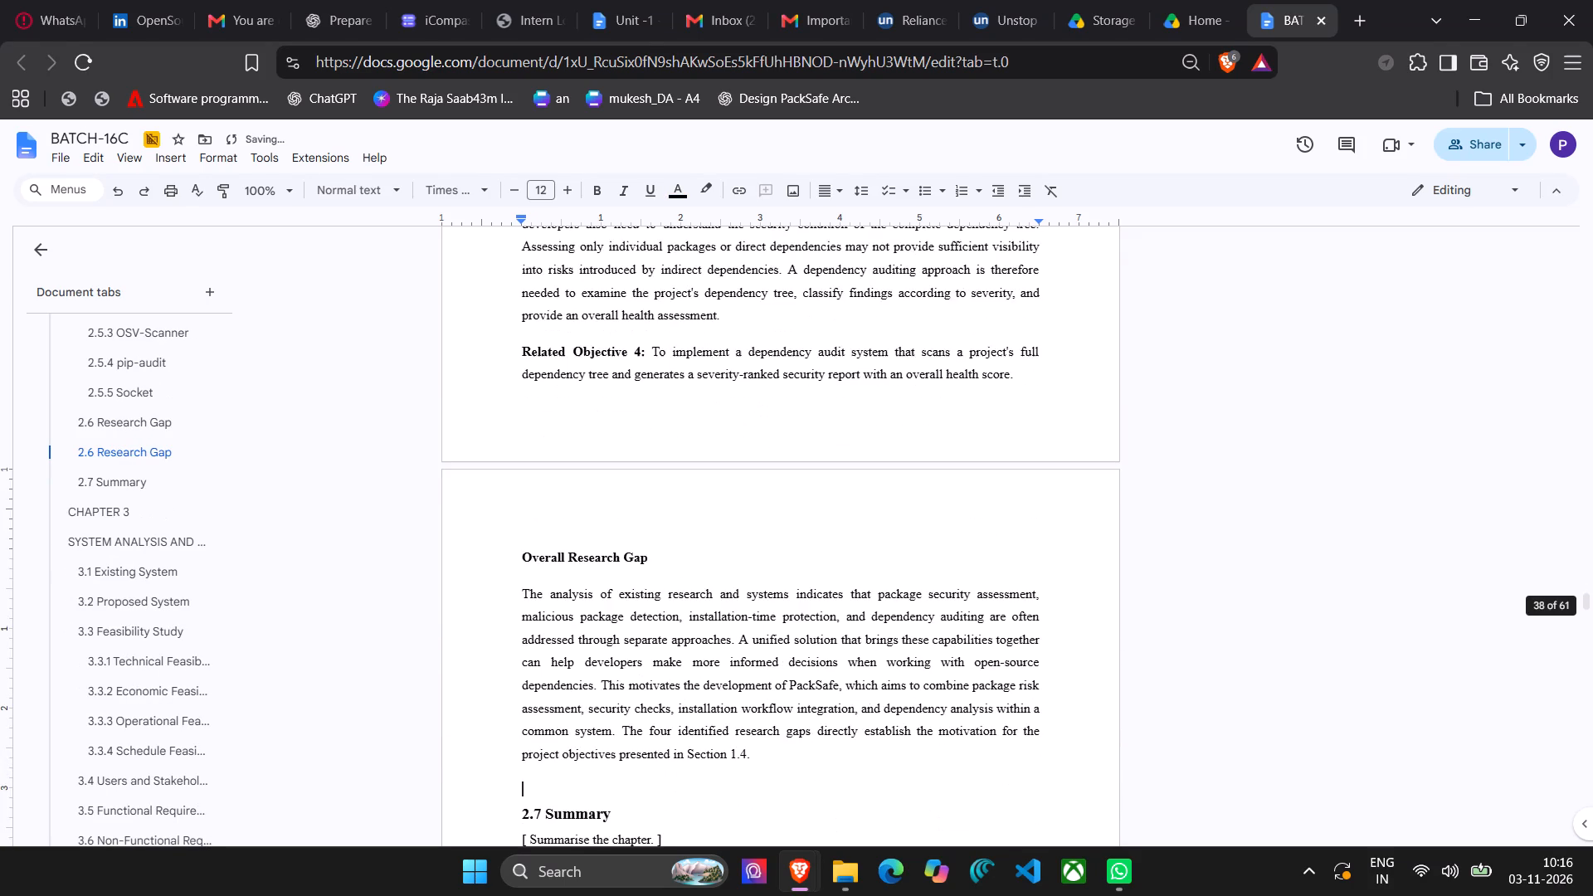
pyautogui.hscroll(1, 529, 414)
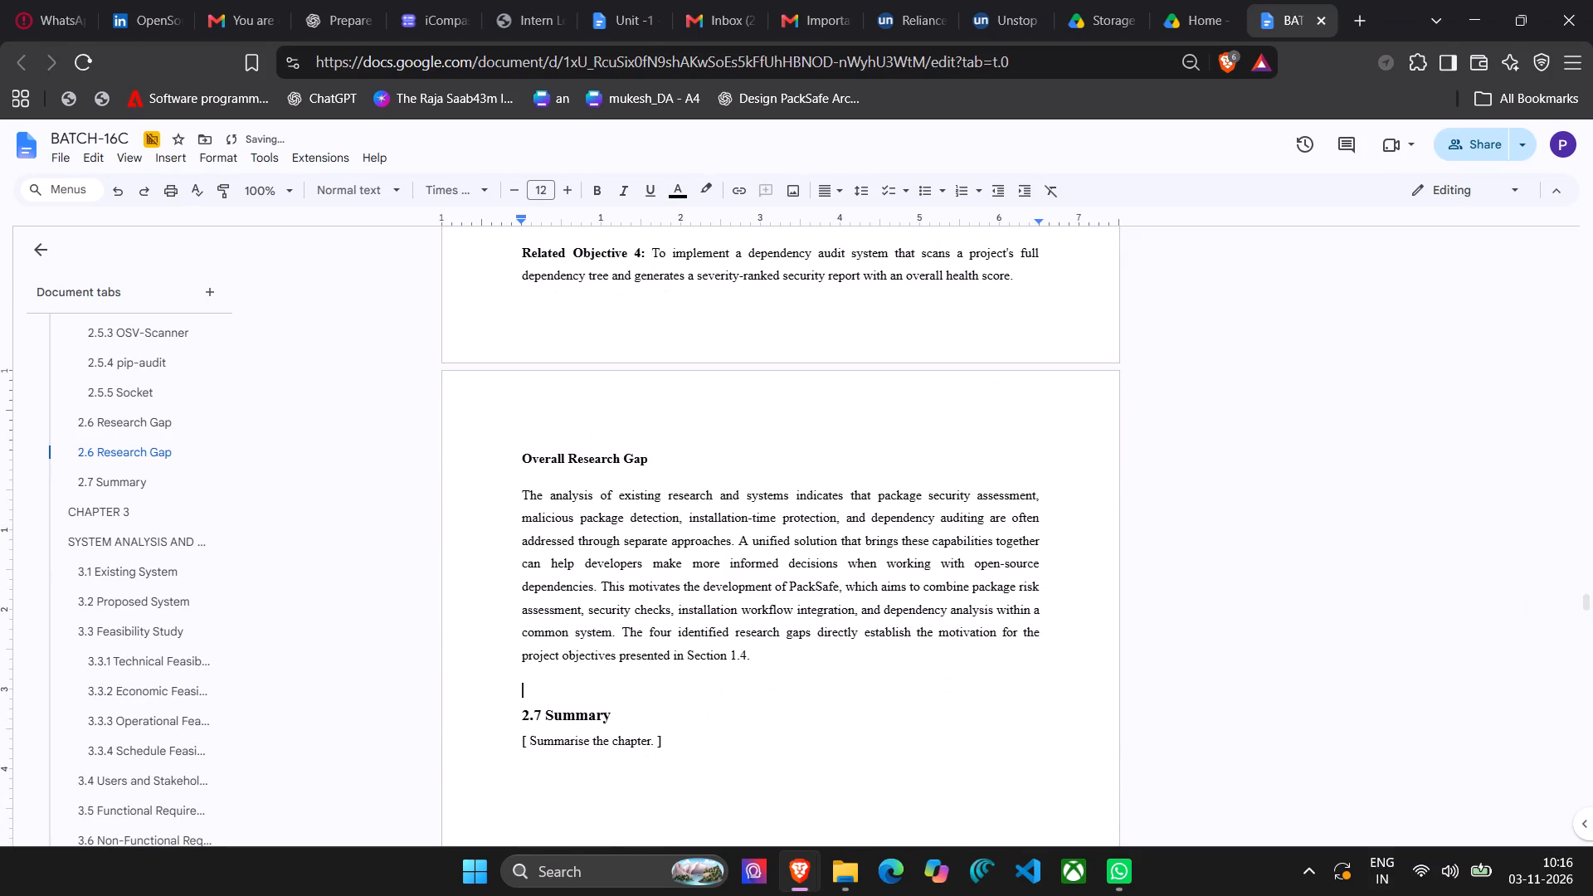
pyautogui.press('BackSpace')
# Delete the duplicate 2.6 Research Gap heading and its leftover blank line below the guidance note.
pyautogui.scroll(5, 529, 414)
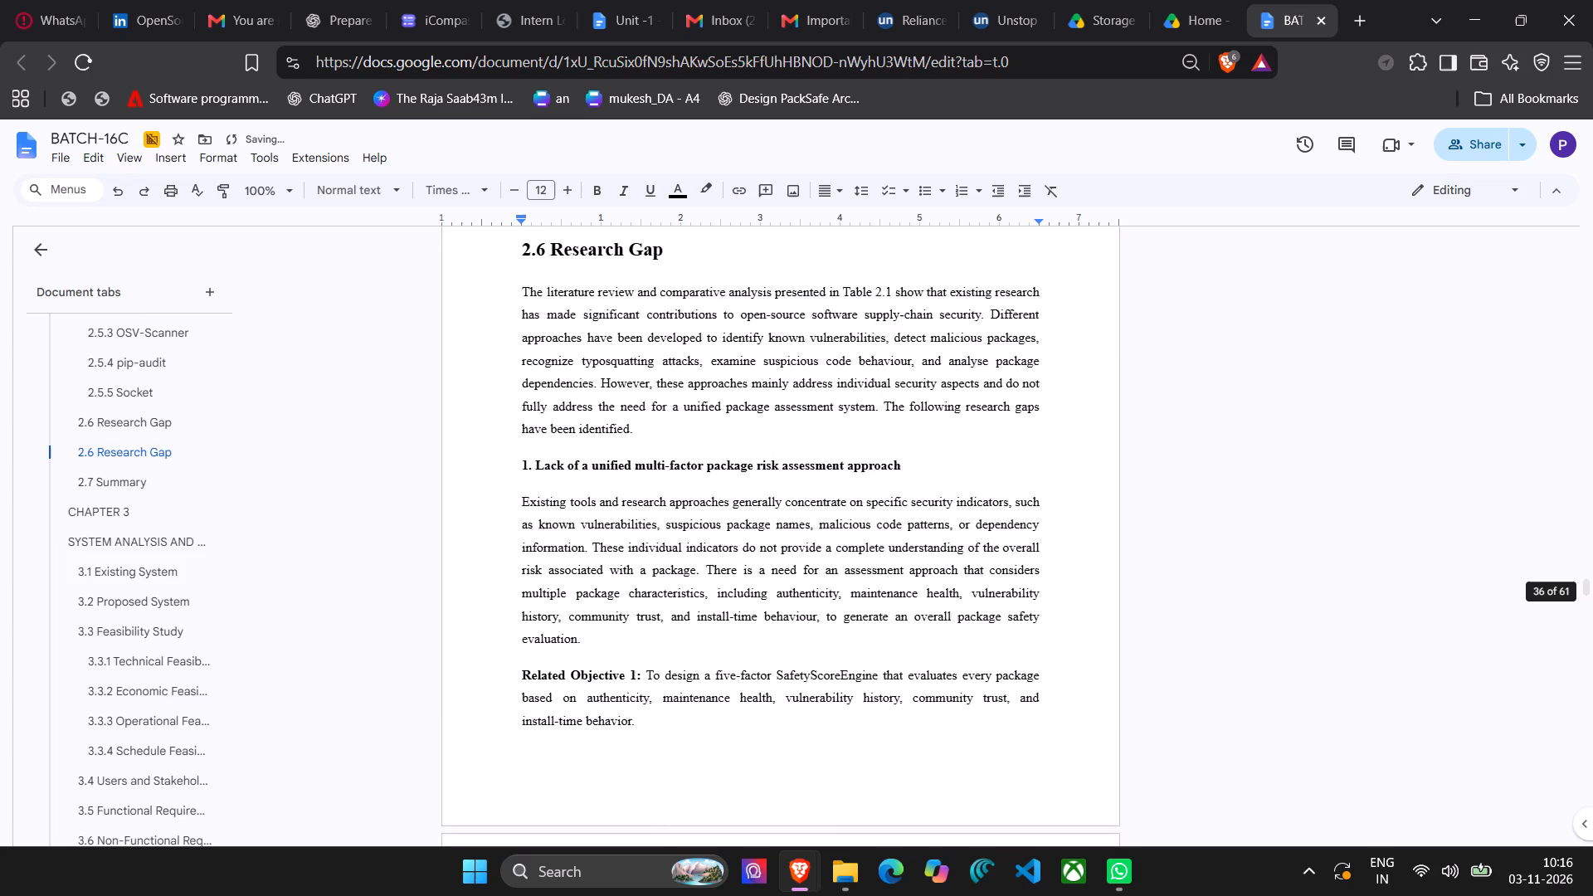
pyautogui.scroll(8, 529, 414)
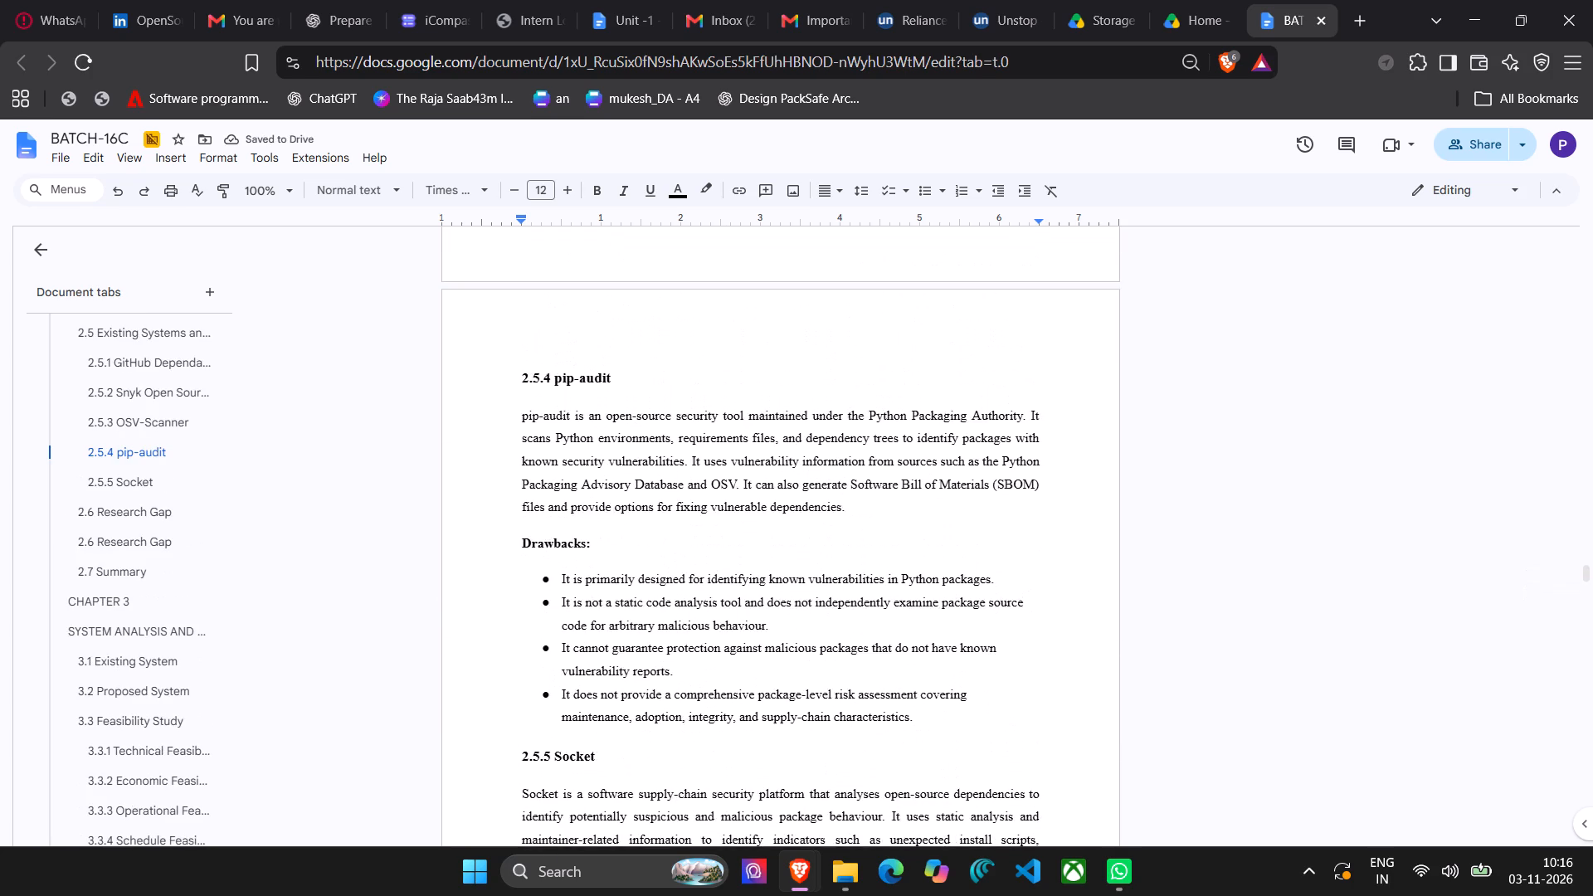
pyautogui.scroll(-1, 529, 414)
pyautogui.scroll(1, 529, 414)
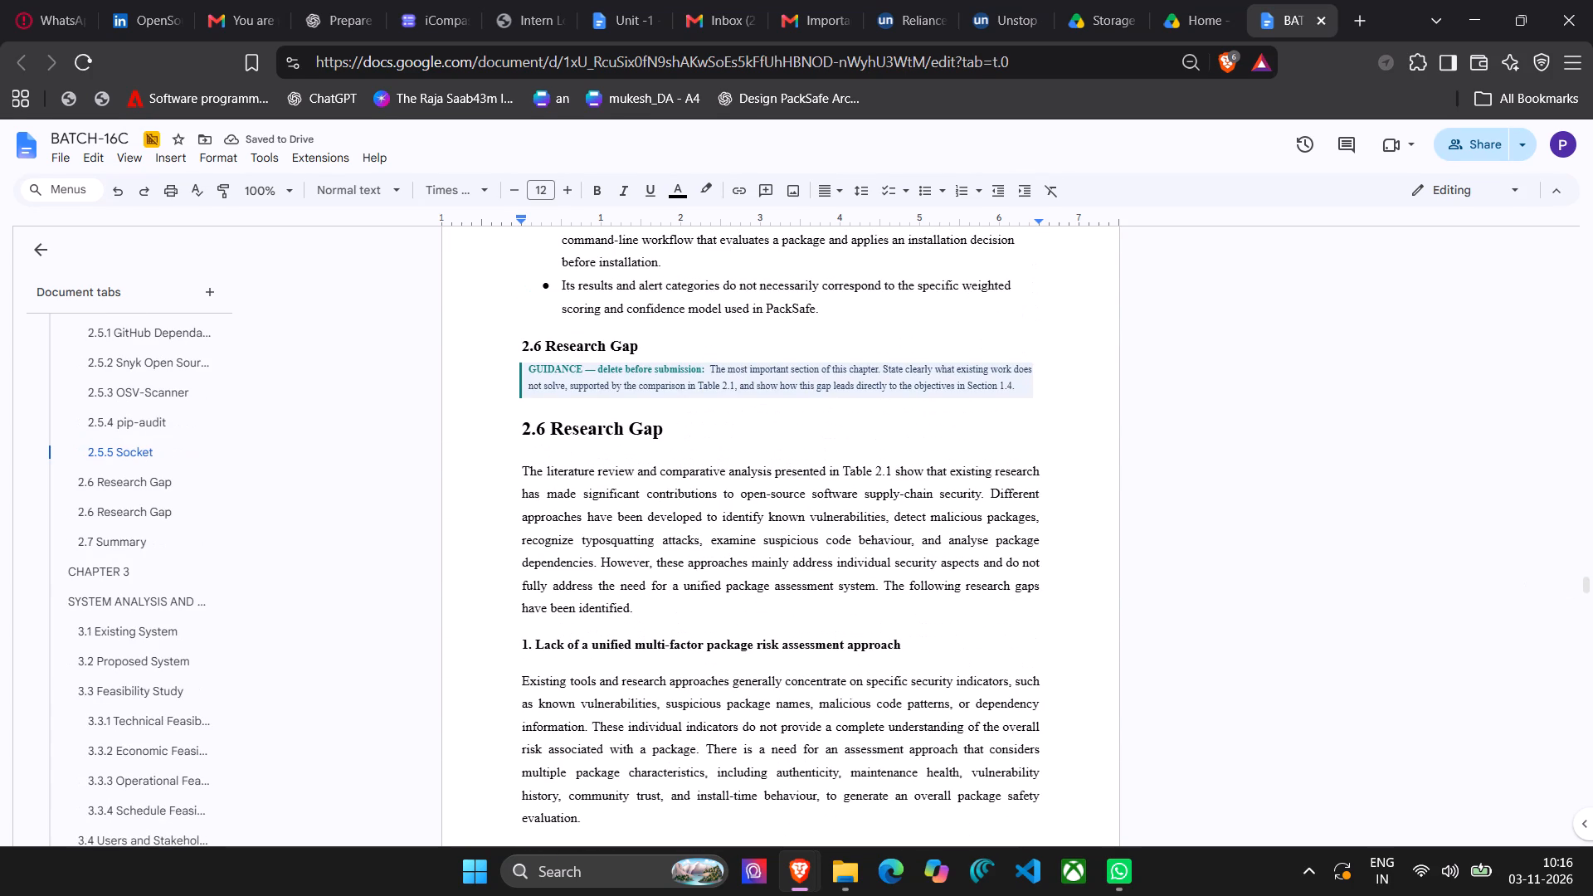
pyautogui.click(543, 448)
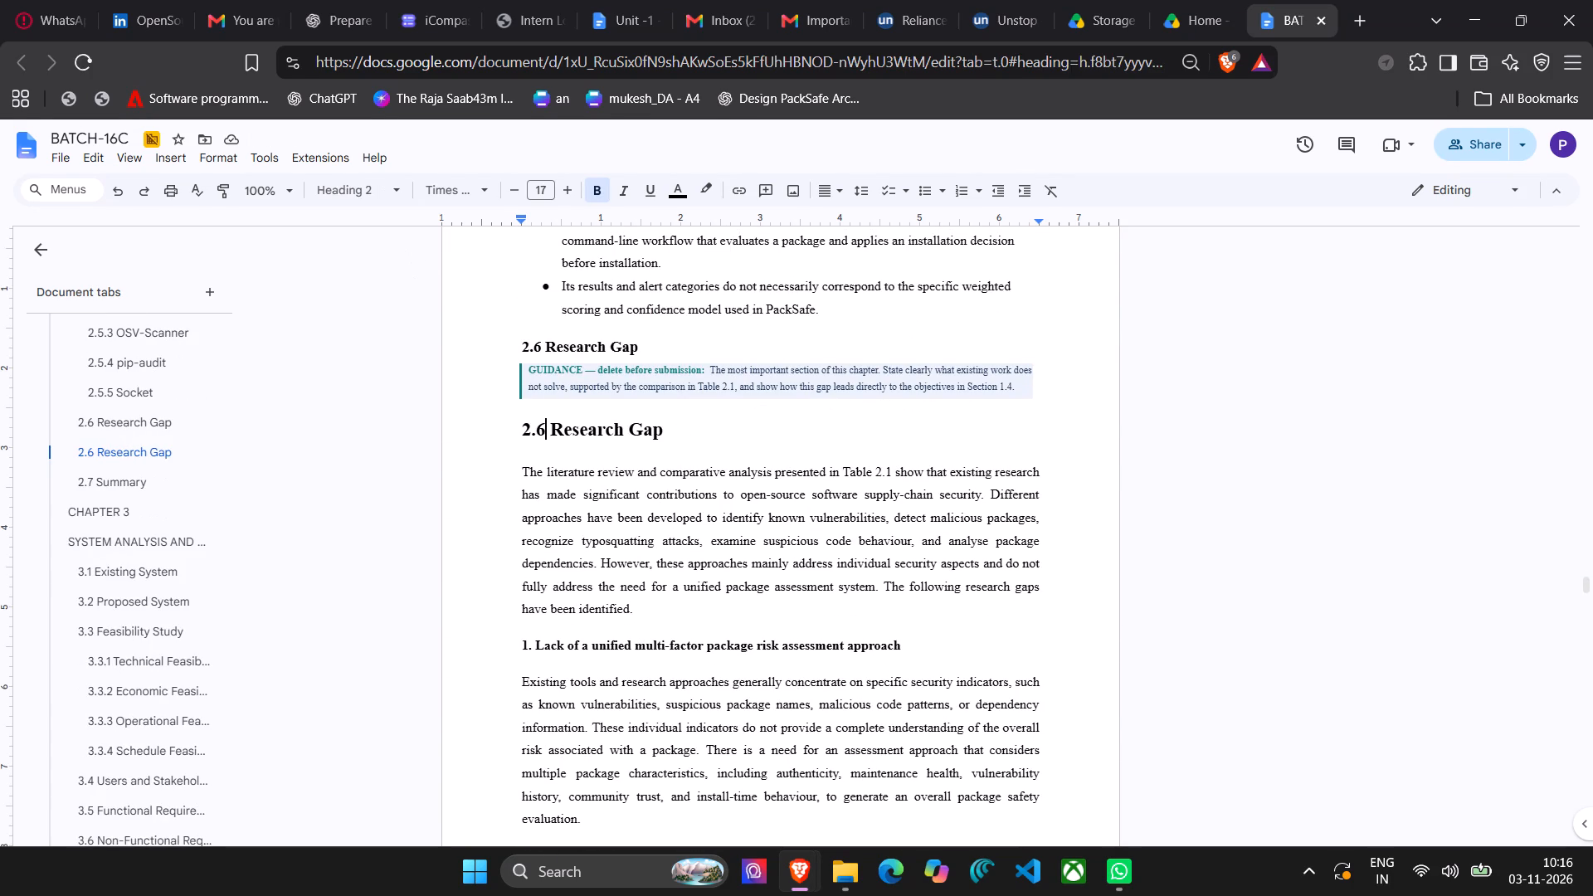
pyautogui.moveTo(697, 443); pyautogui.dragTo(441, 425)
pyautogui.press('BackSpace')
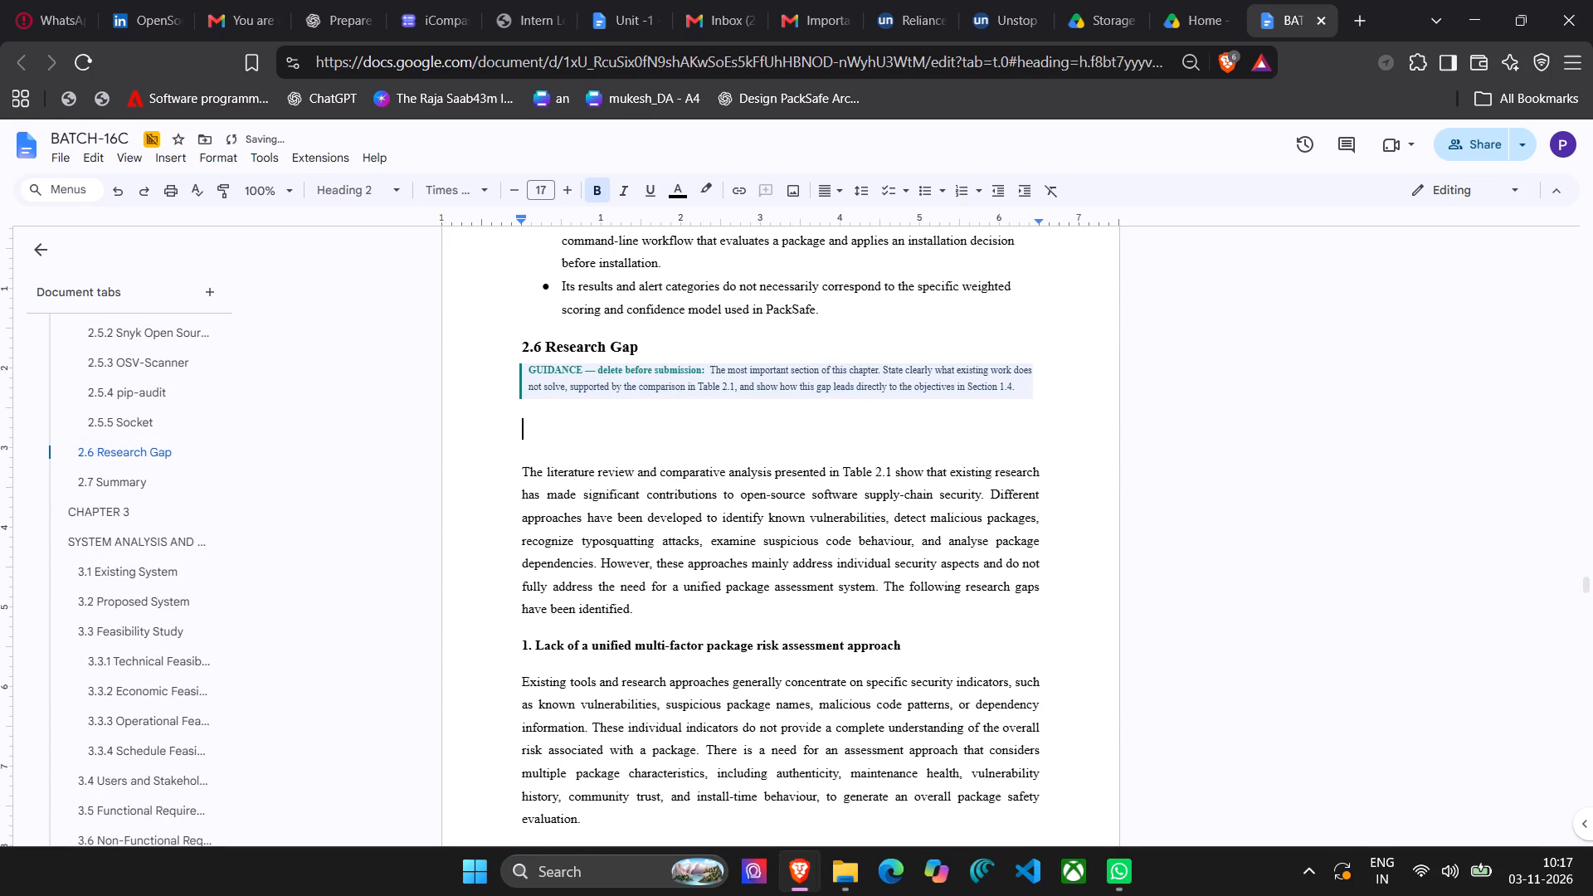
pyautogui.press('BackSpace')
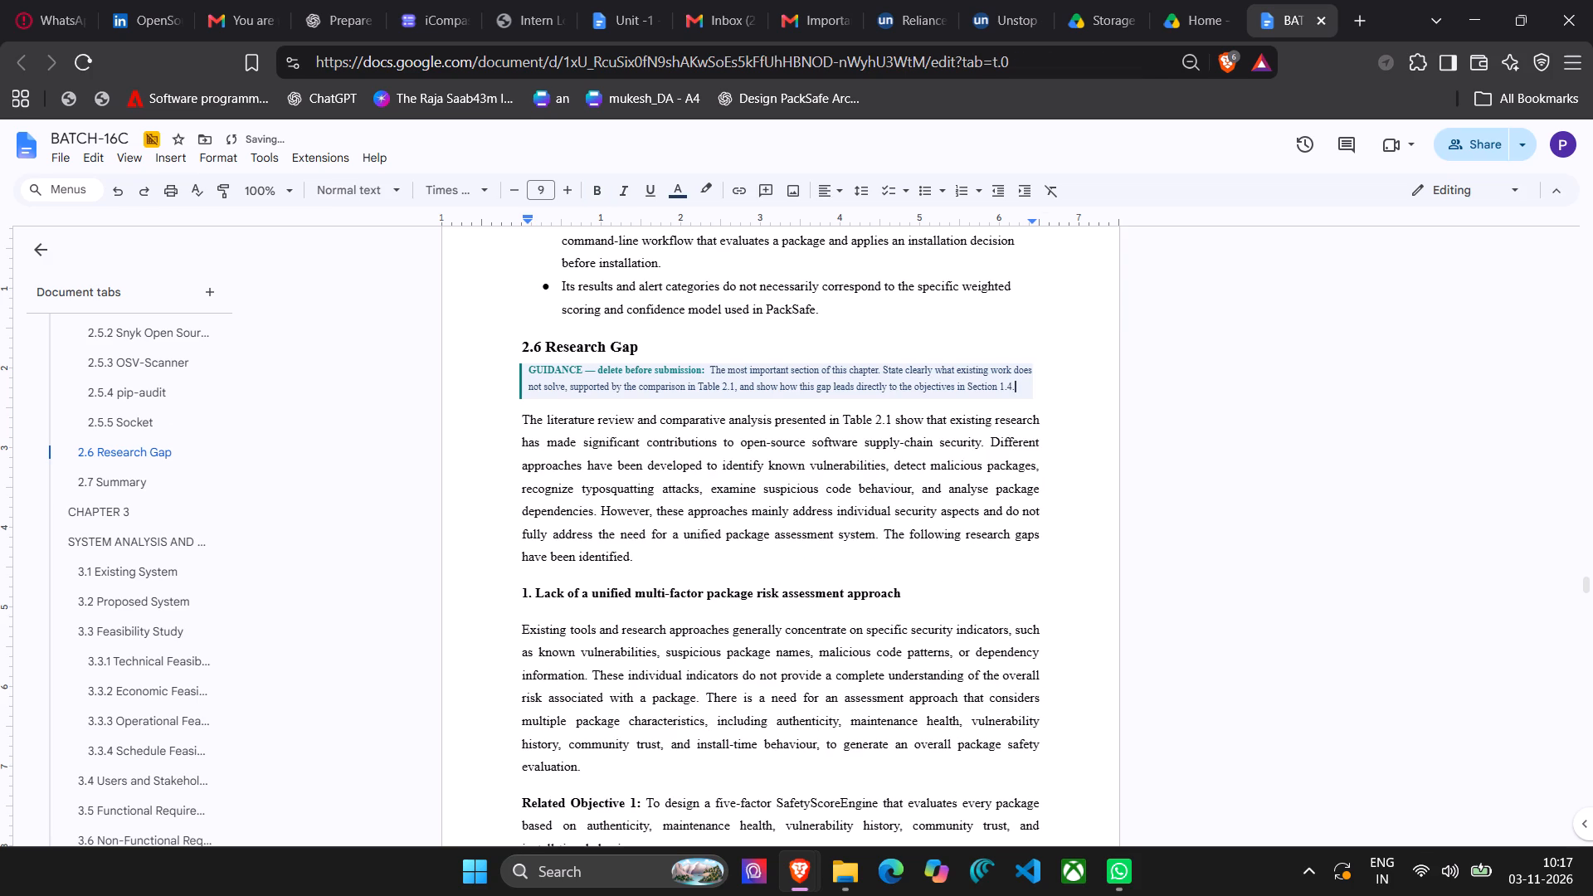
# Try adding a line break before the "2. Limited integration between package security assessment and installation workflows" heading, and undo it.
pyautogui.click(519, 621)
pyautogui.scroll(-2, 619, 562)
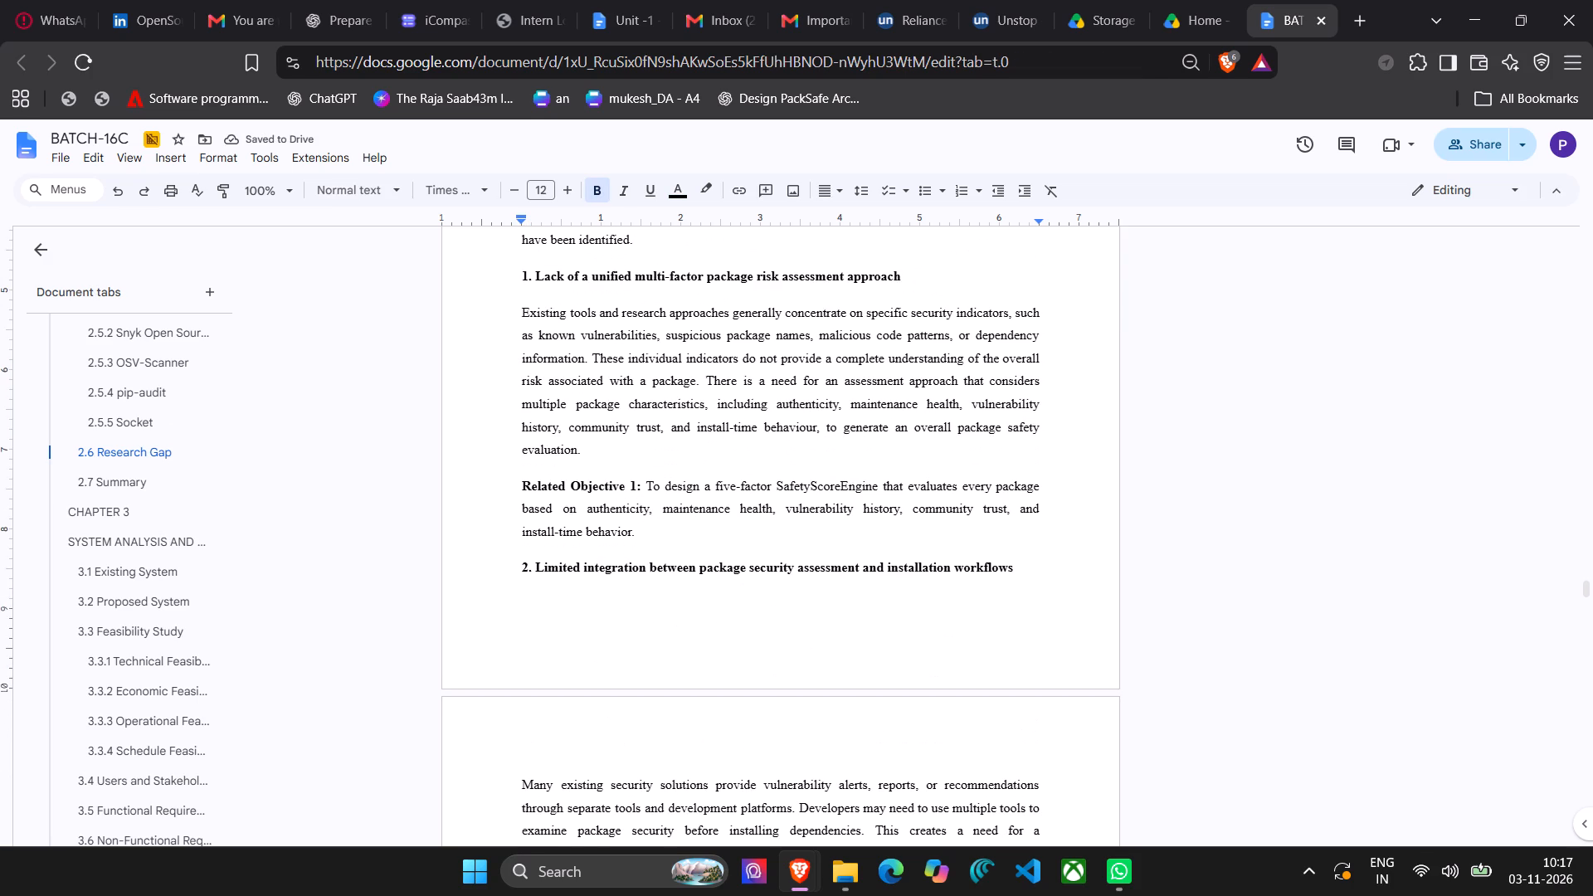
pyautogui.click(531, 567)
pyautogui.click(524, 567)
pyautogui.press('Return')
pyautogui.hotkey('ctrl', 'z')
# Review the pasted Research Gap text and the earlier Chapter 2 sections back to the chapter introduction and 2.1 Survey Methodology.
pyautogui.scroll(-1, 523, 563)
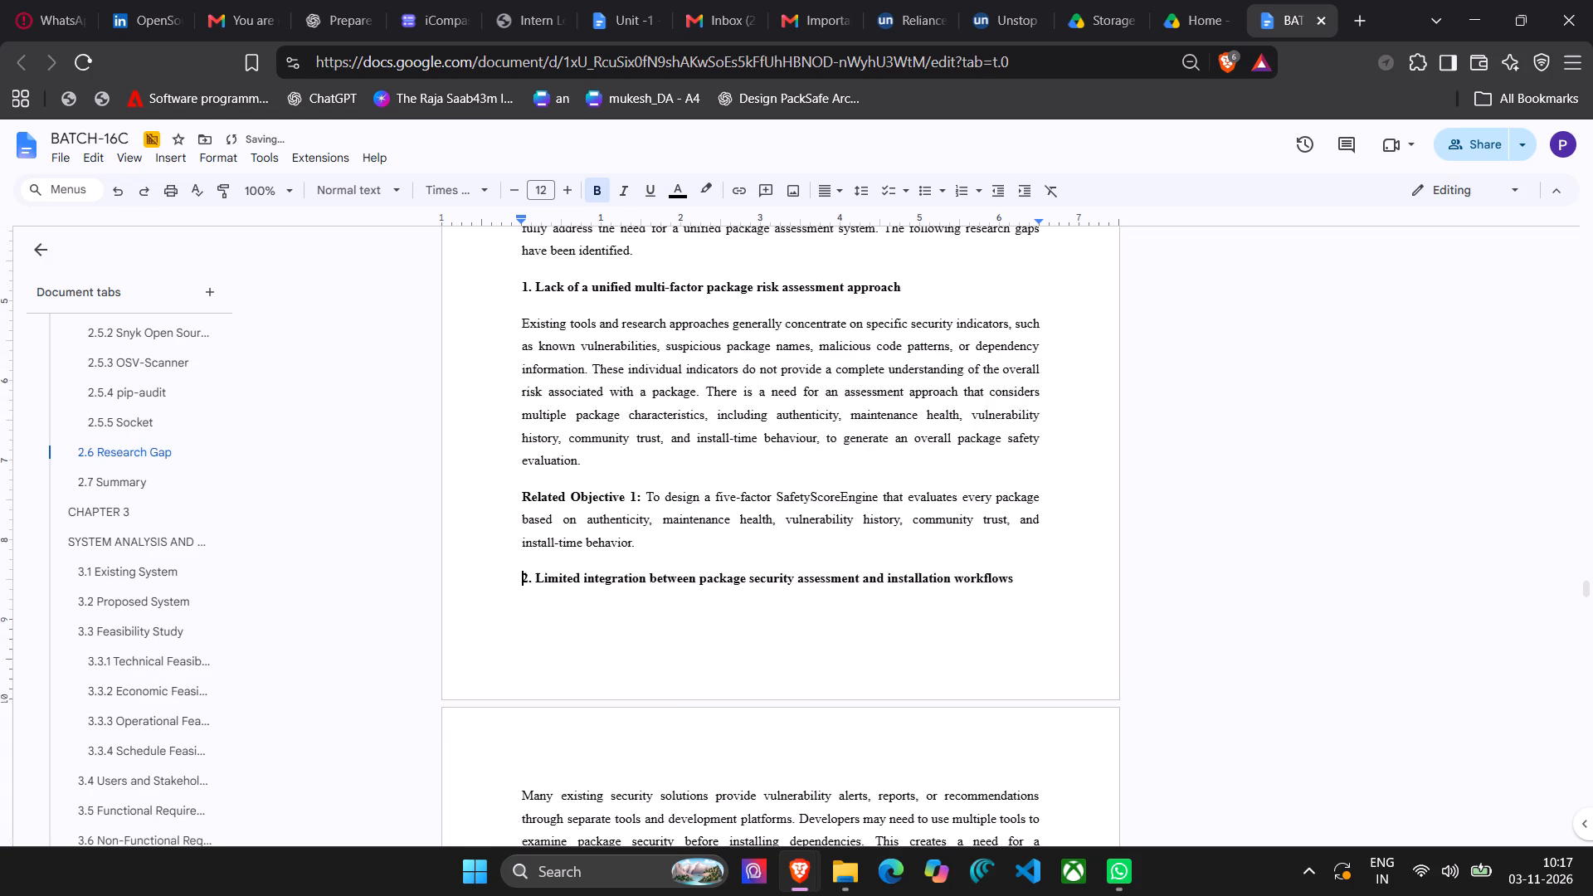
pyautogui.scroll(-5, 523, 563)
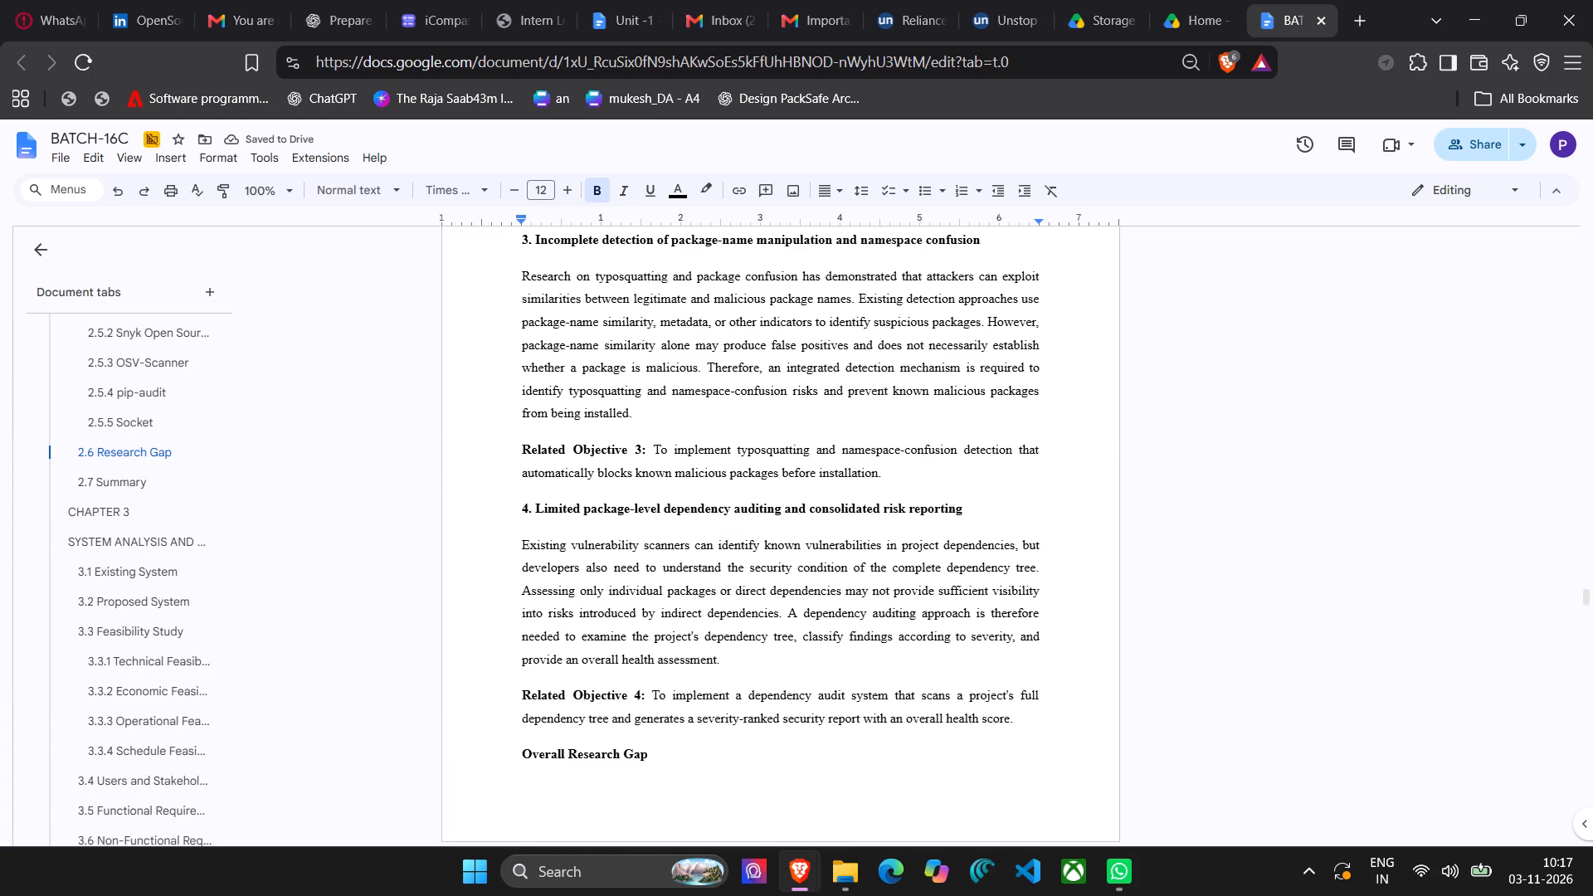
pyautogui.scroll(17, 523, 563)
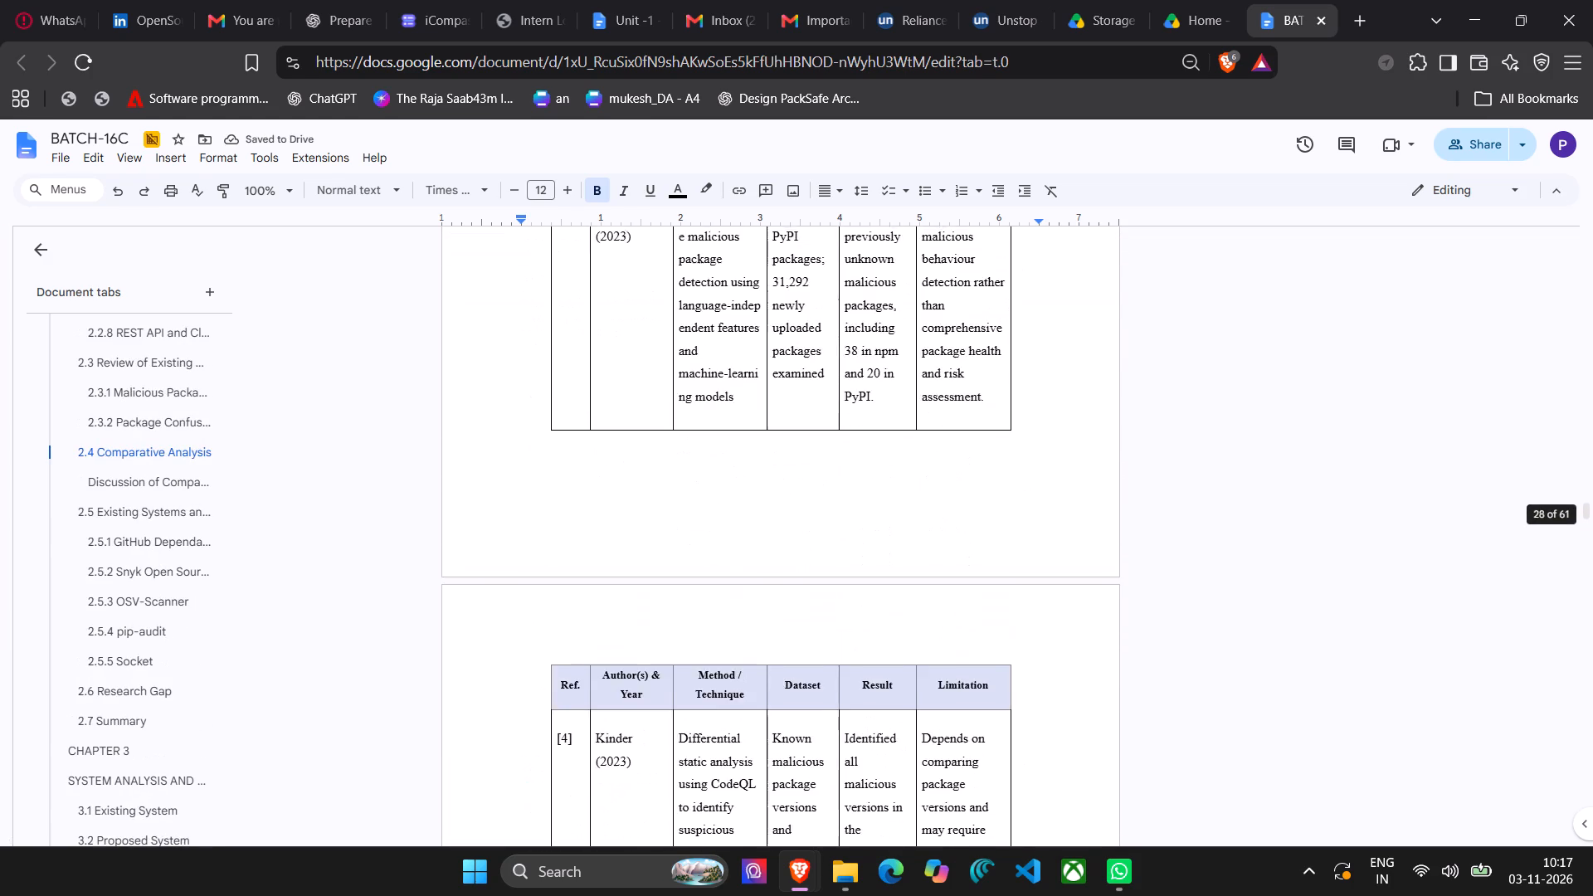
pyautogui.scroll(14, 523, 563)
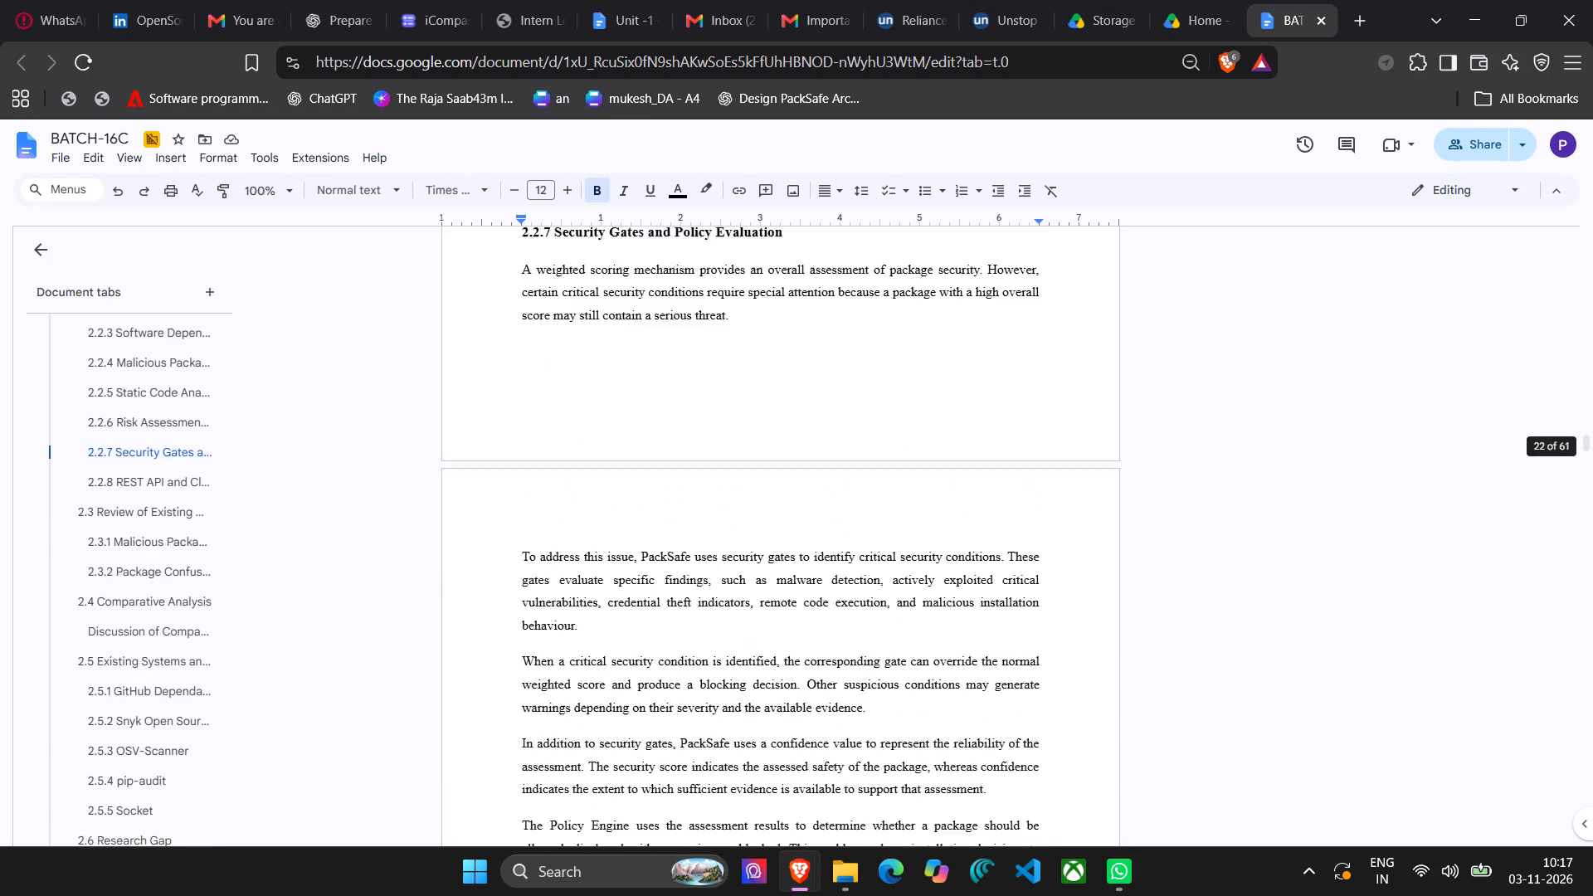
pyautogui.scroll(9, 523, 563)
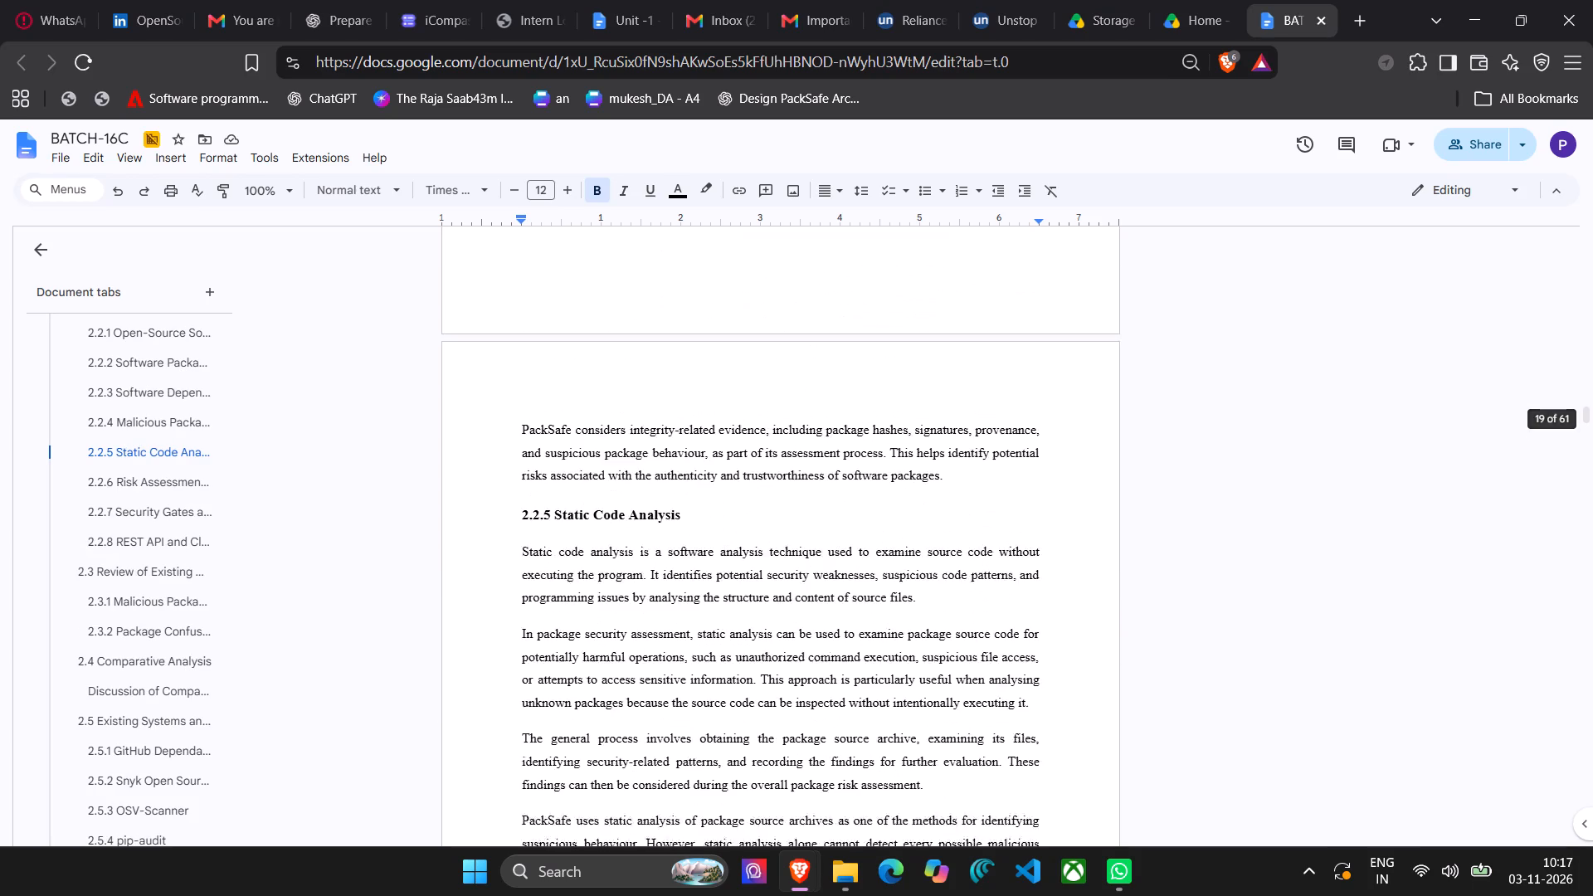
pyautogui.scroll(10, 523, 563)
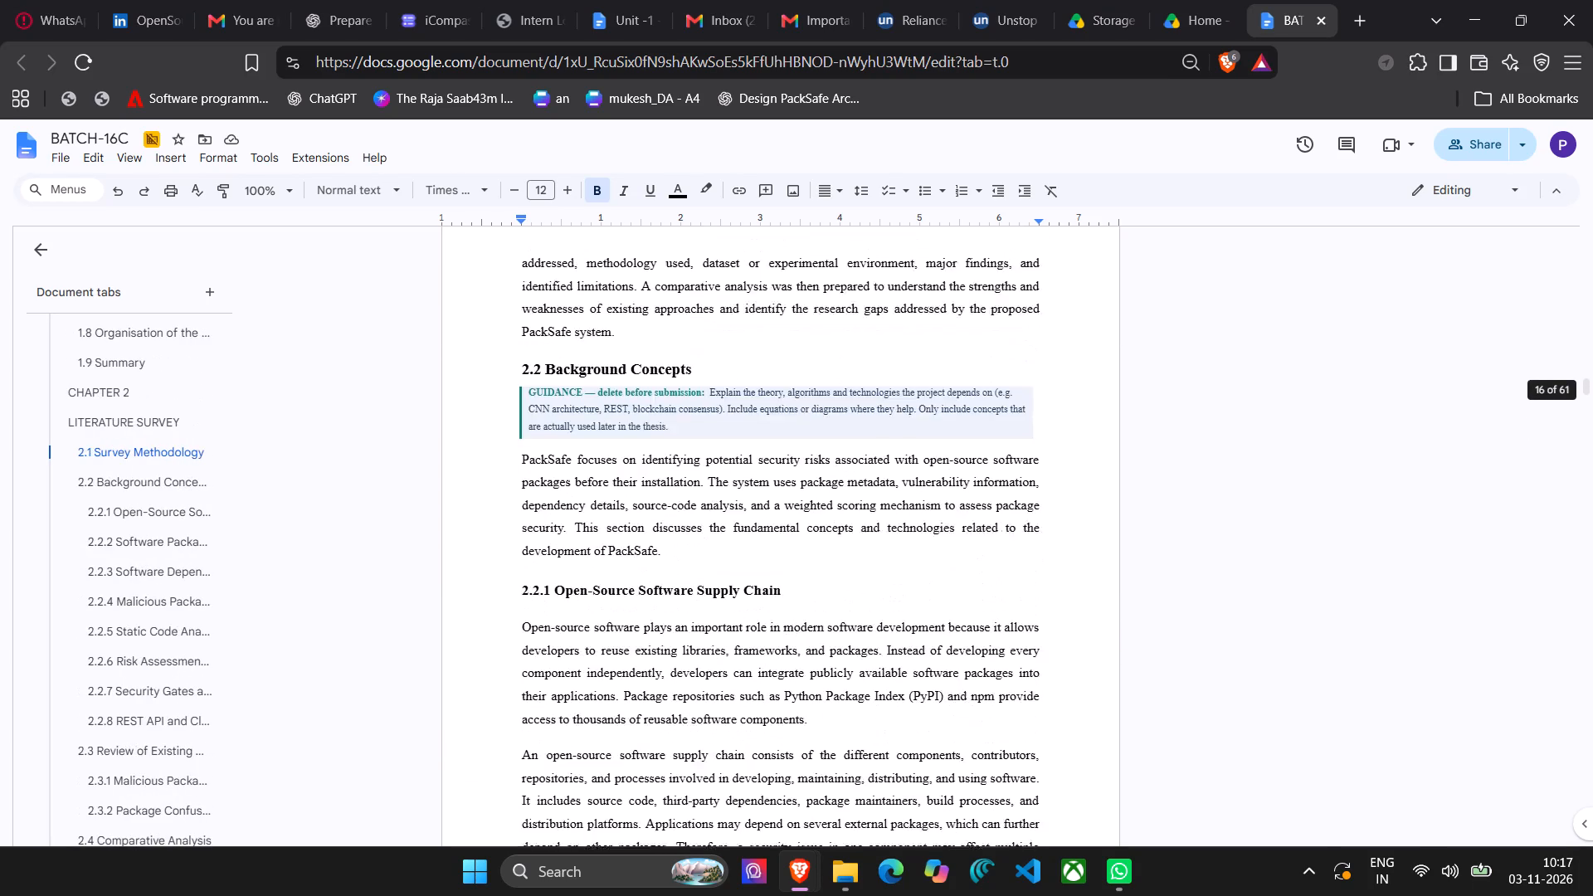
pyautogui.scroll(5, 523, 563)
pyautogui.scroll(-3, 564, 374)
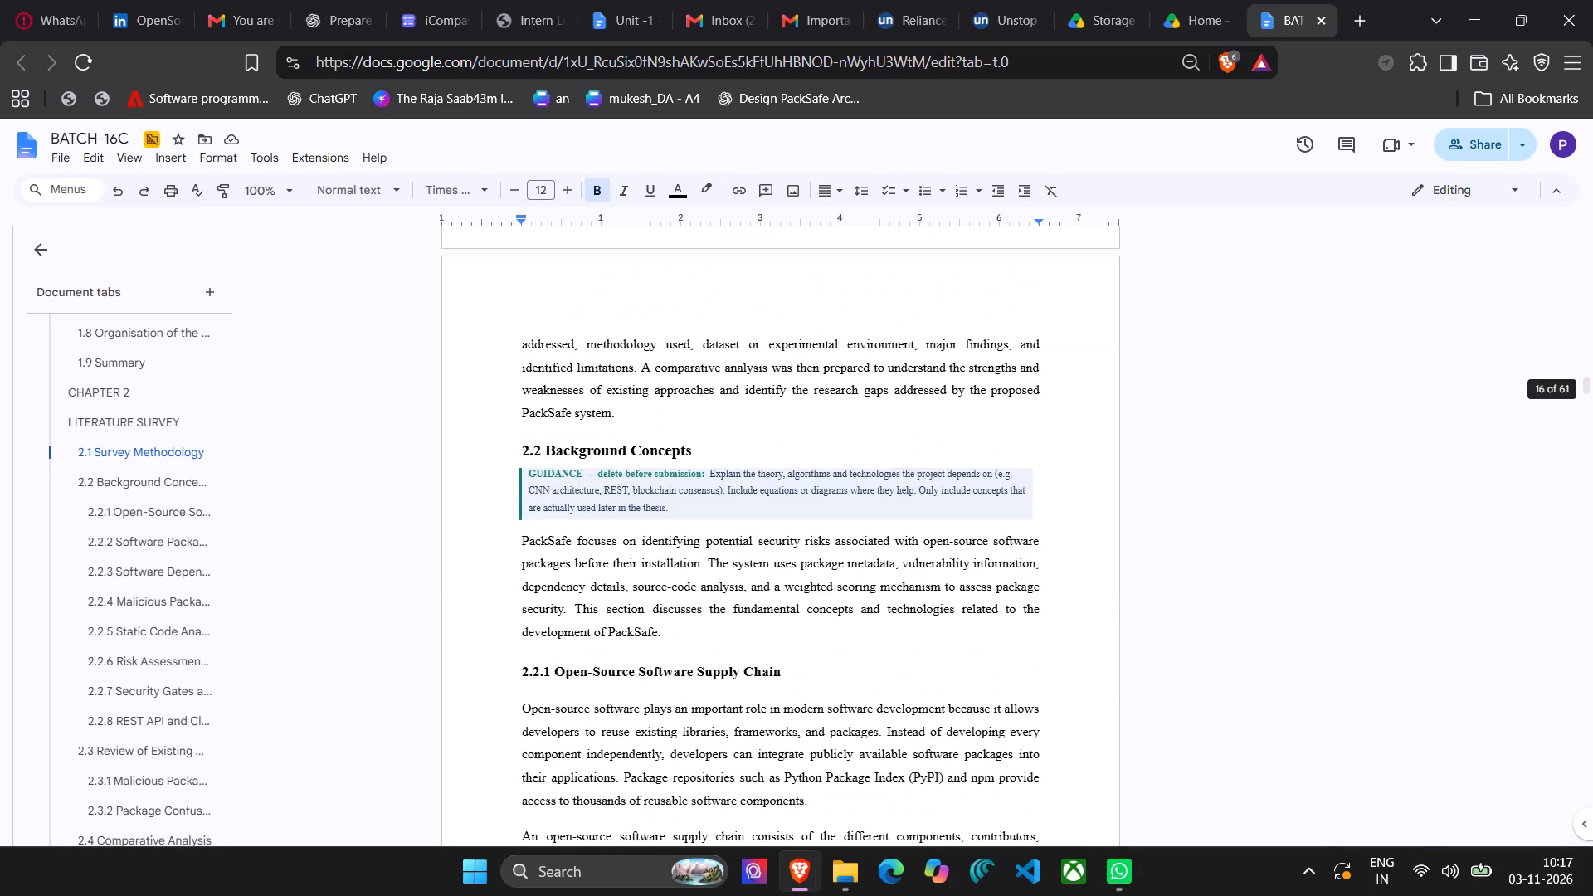
pyautogui.scroll(9, 556, 529)
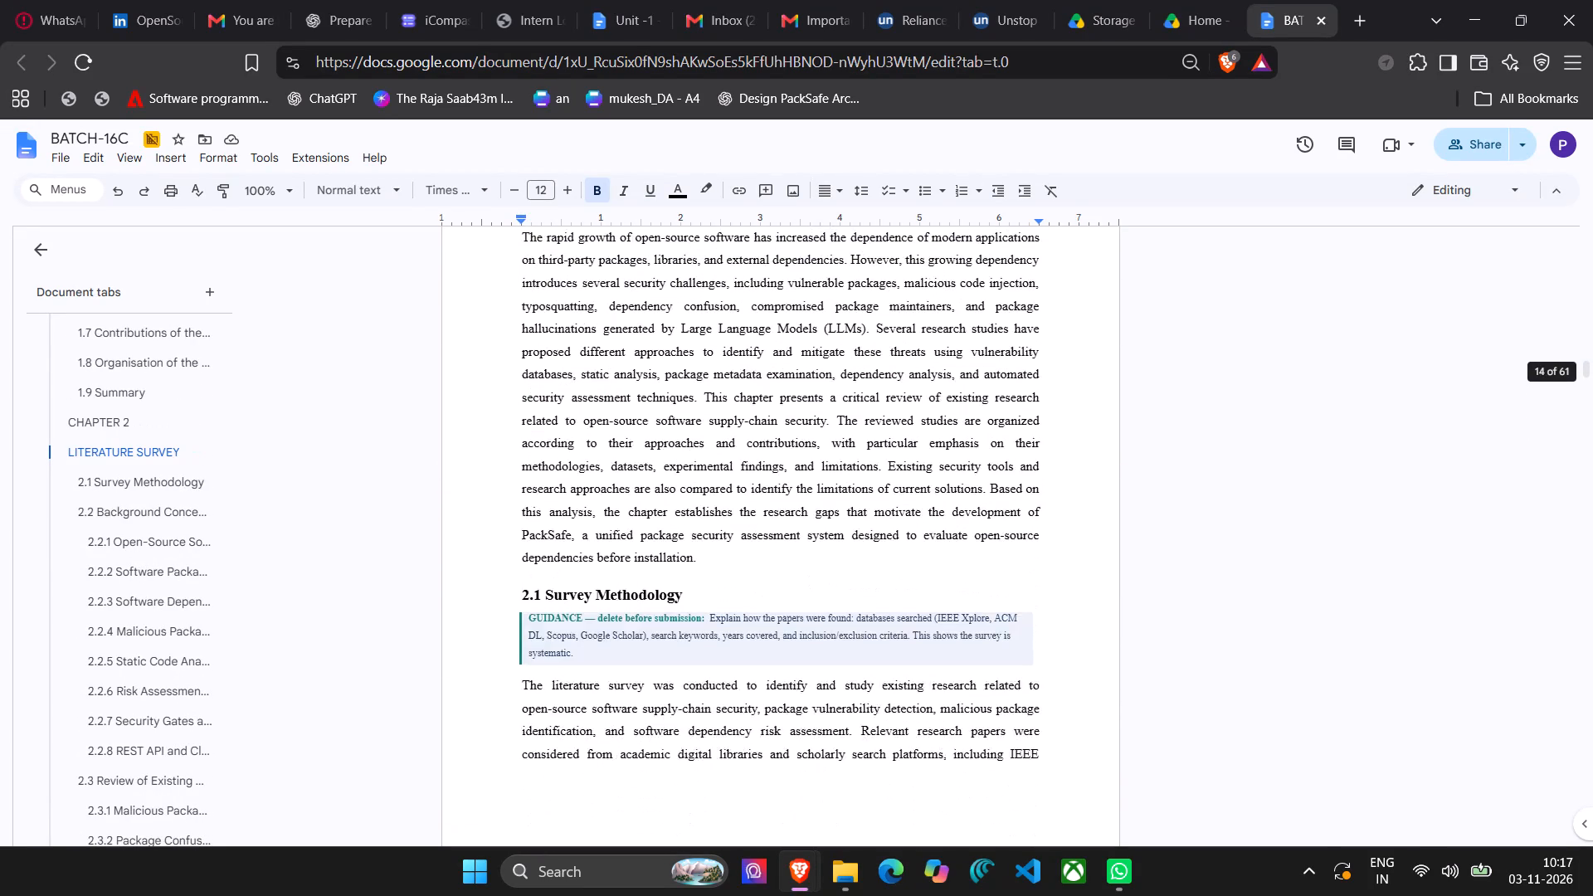
pyautogui.scroll(2, 556, 529)
pyautogui.scroll(-7, 556, 529)
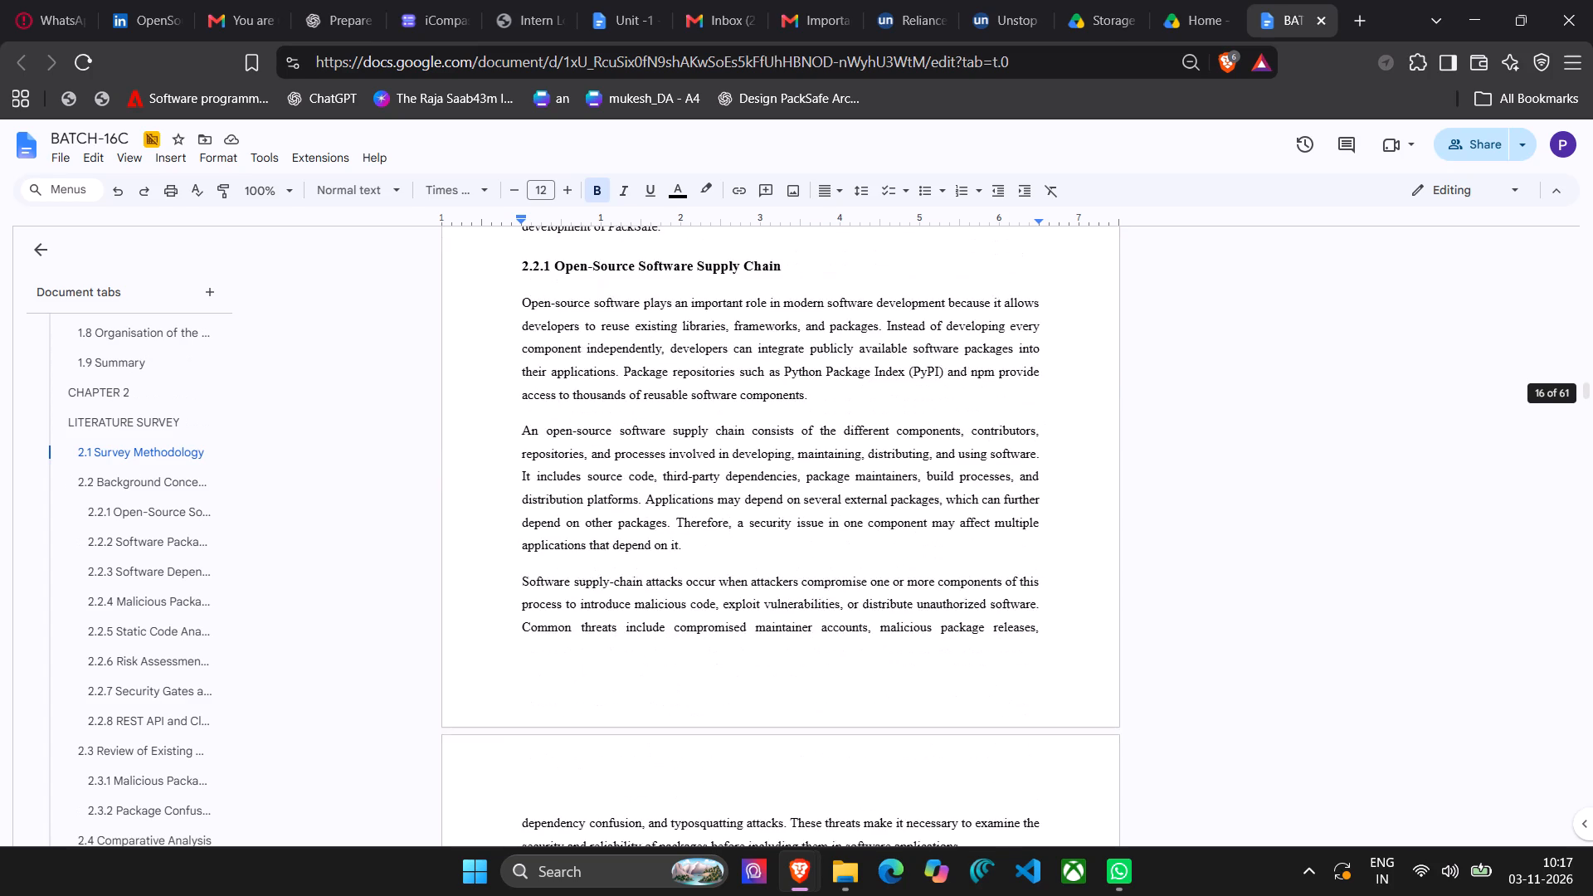
# Remove the break directly before the "Table 2.1: PackSafe Scoring Categories" caption in section 2.2.6 to pull the caption up.
pyautogui.scroll(-12, 556, 529)
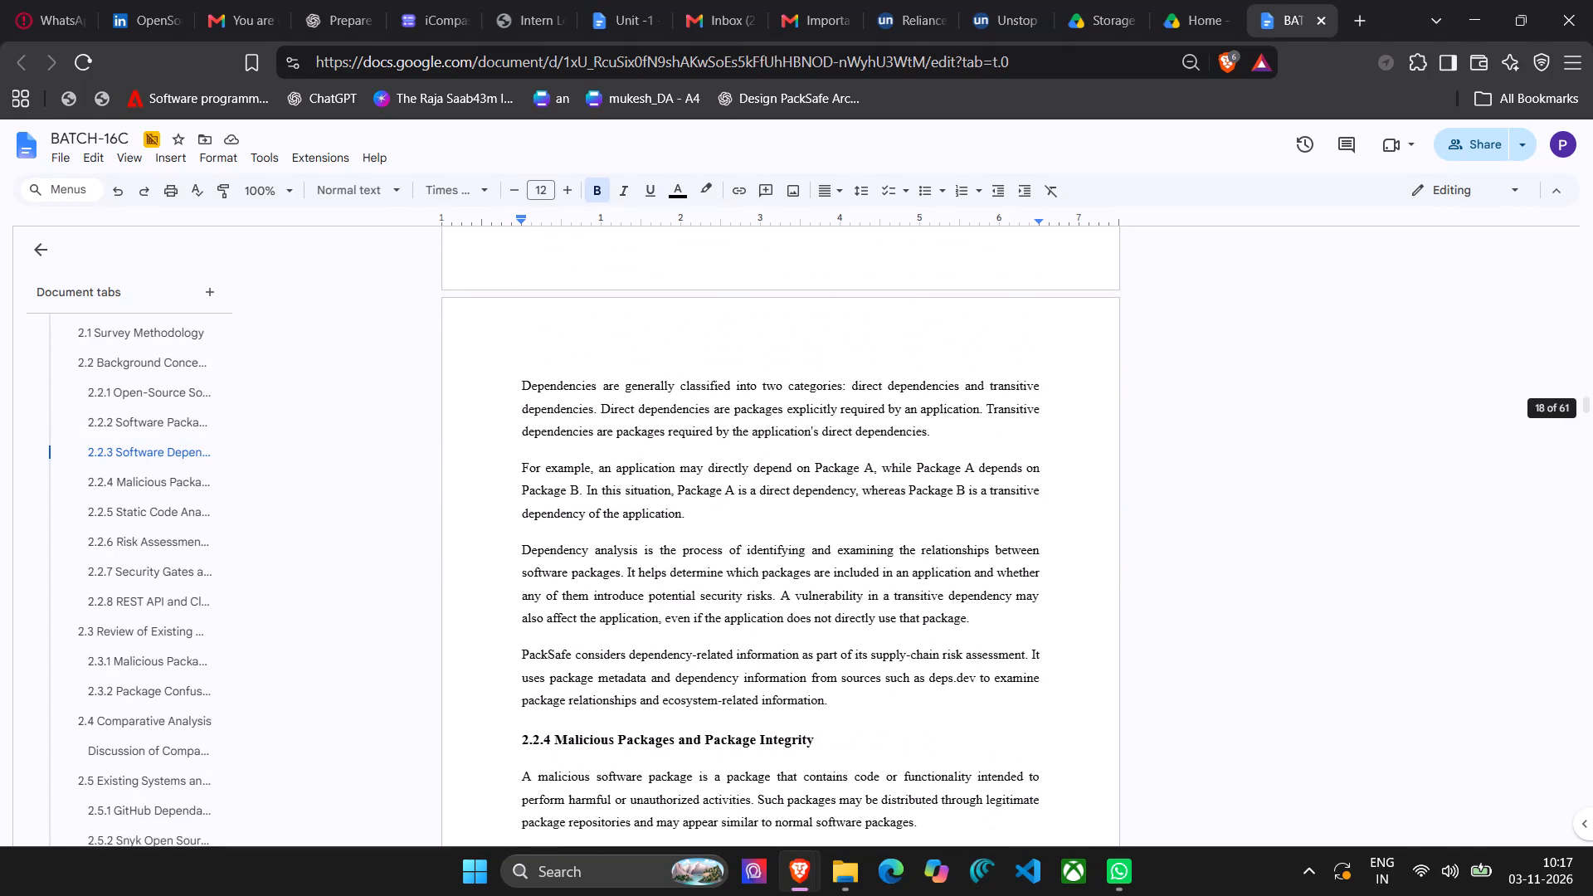
pyautogui.scroll(-10, 556, 529)
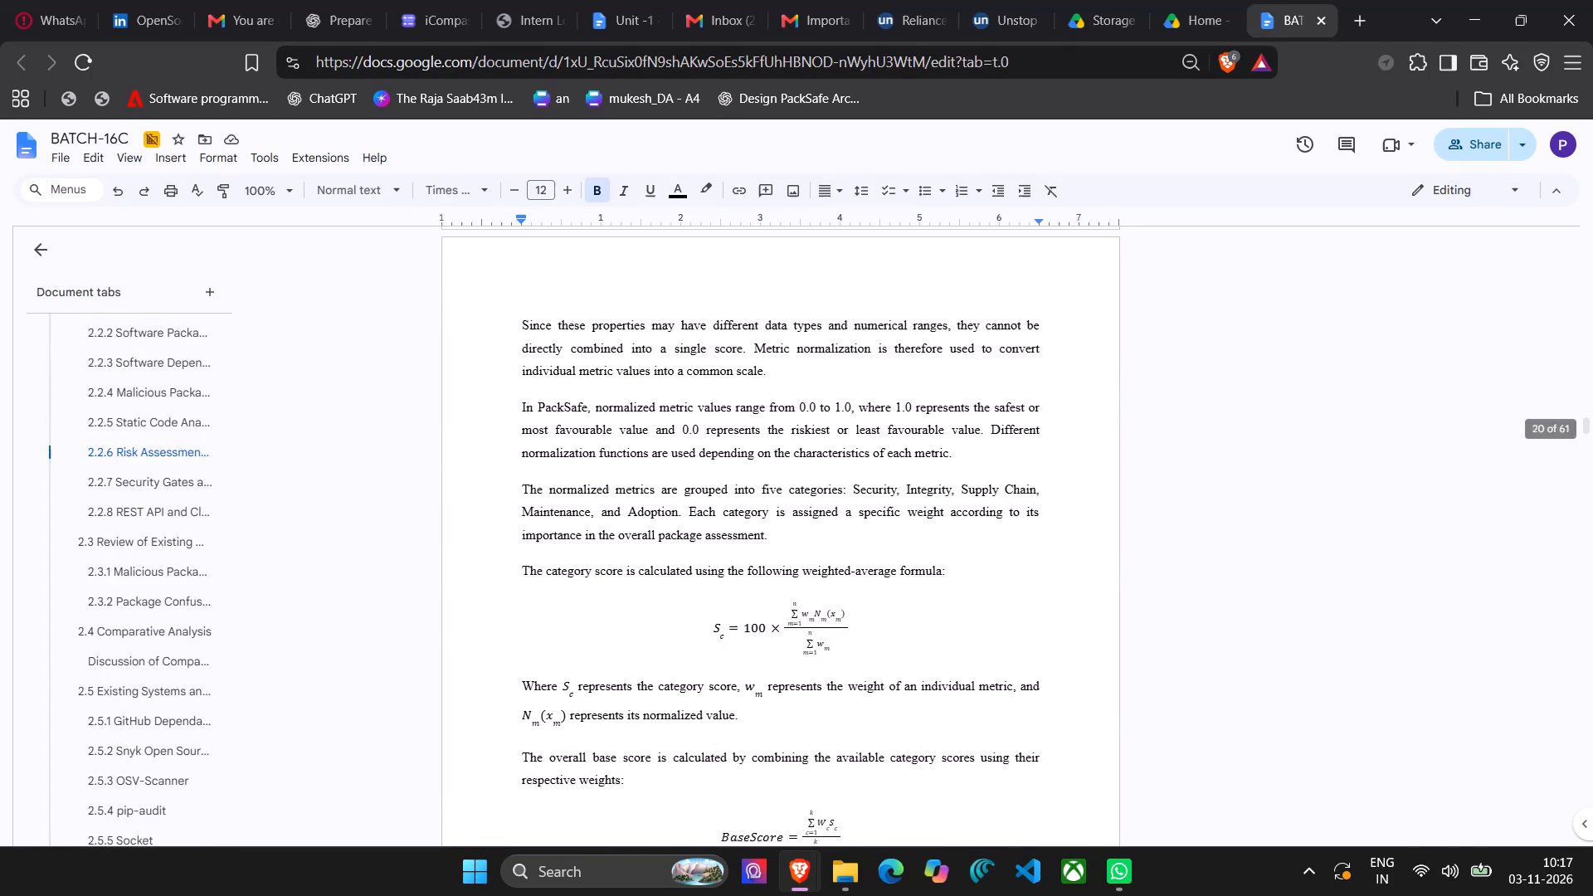
pyautogui.scroll(-5, 556, 529)
pyautogui.click(515, 620)
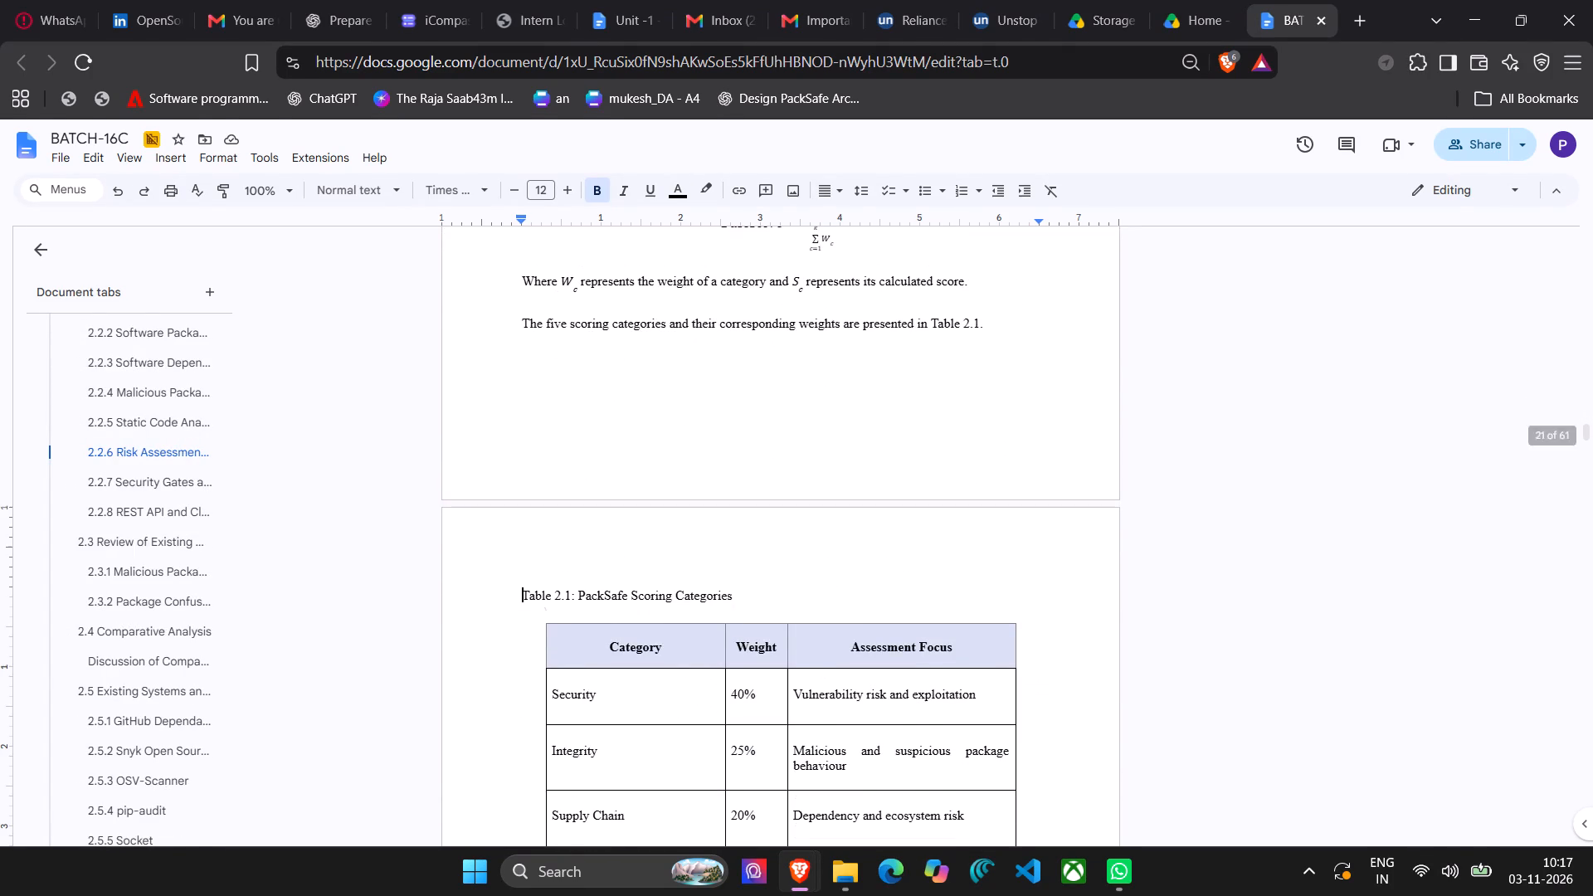
pyautogui.press('BackSpace')
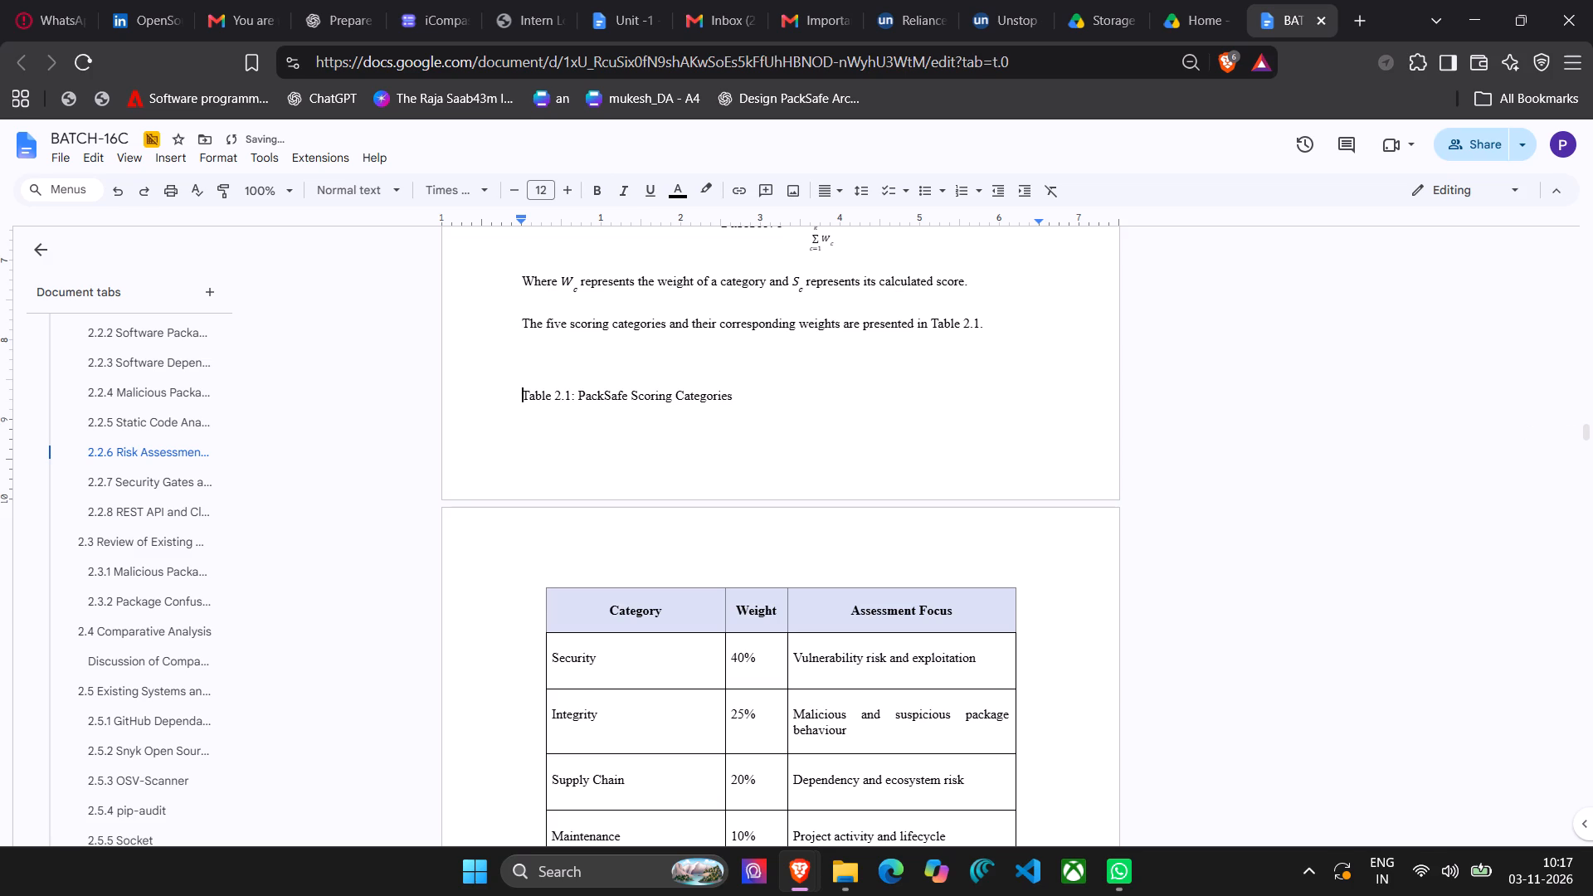
# Delete the remaining blank line above the "Table 2.1: PackSafe Scoring Categories" caption in section 2.2.6.
pyautogui.press('BackSpace')
pyautogui.scroll(-6, 515, 620)
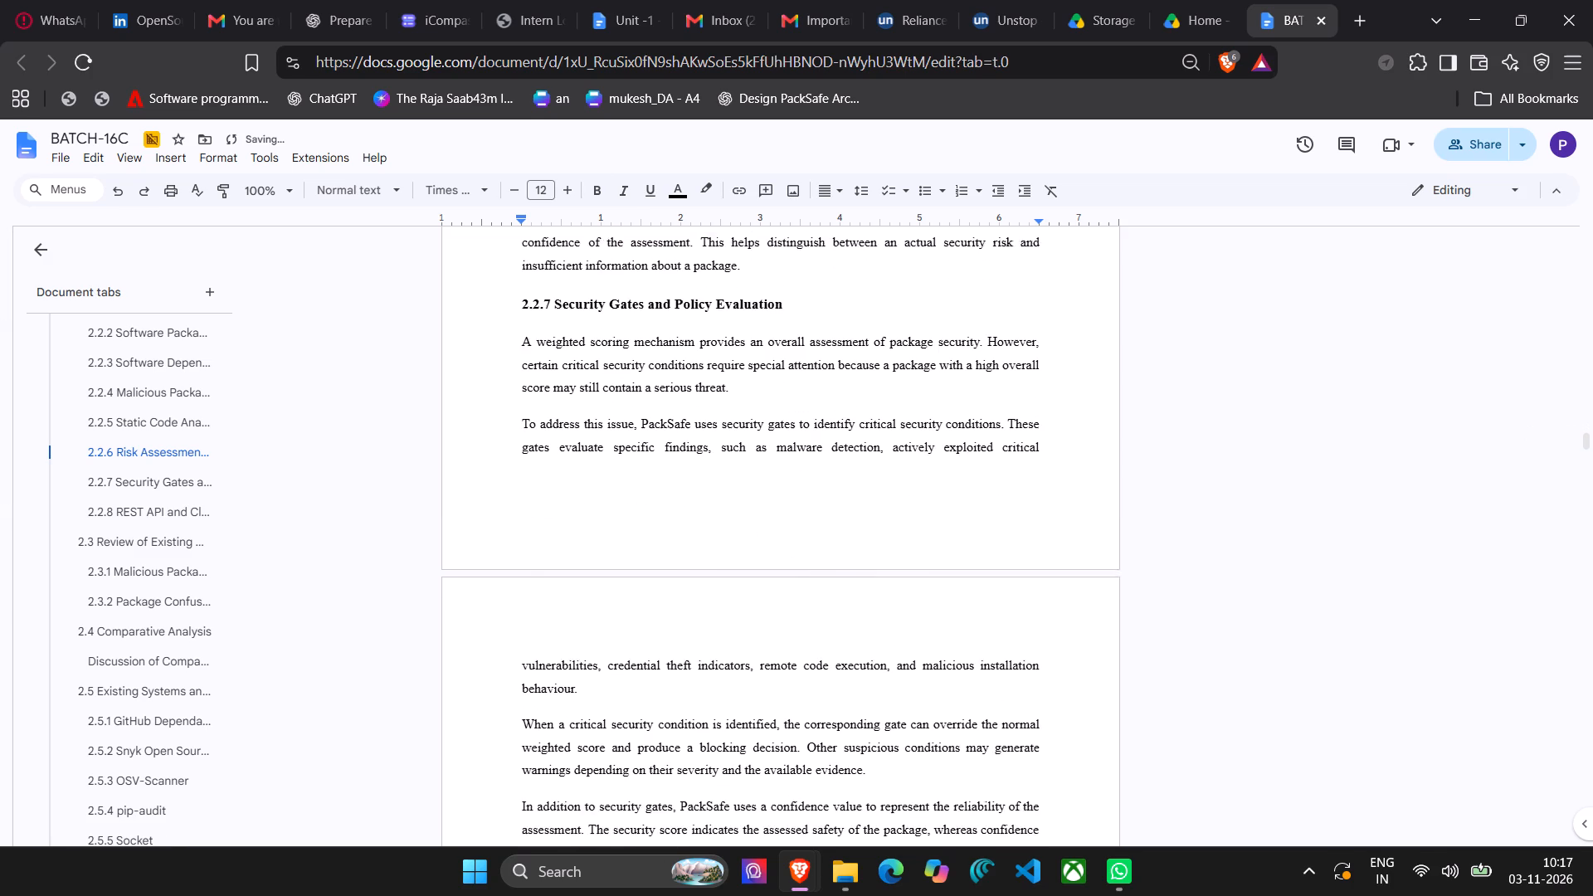
pyautogui.scroll(-4, 777, 895)
pyautogui.scroll(-4, 611, 444)
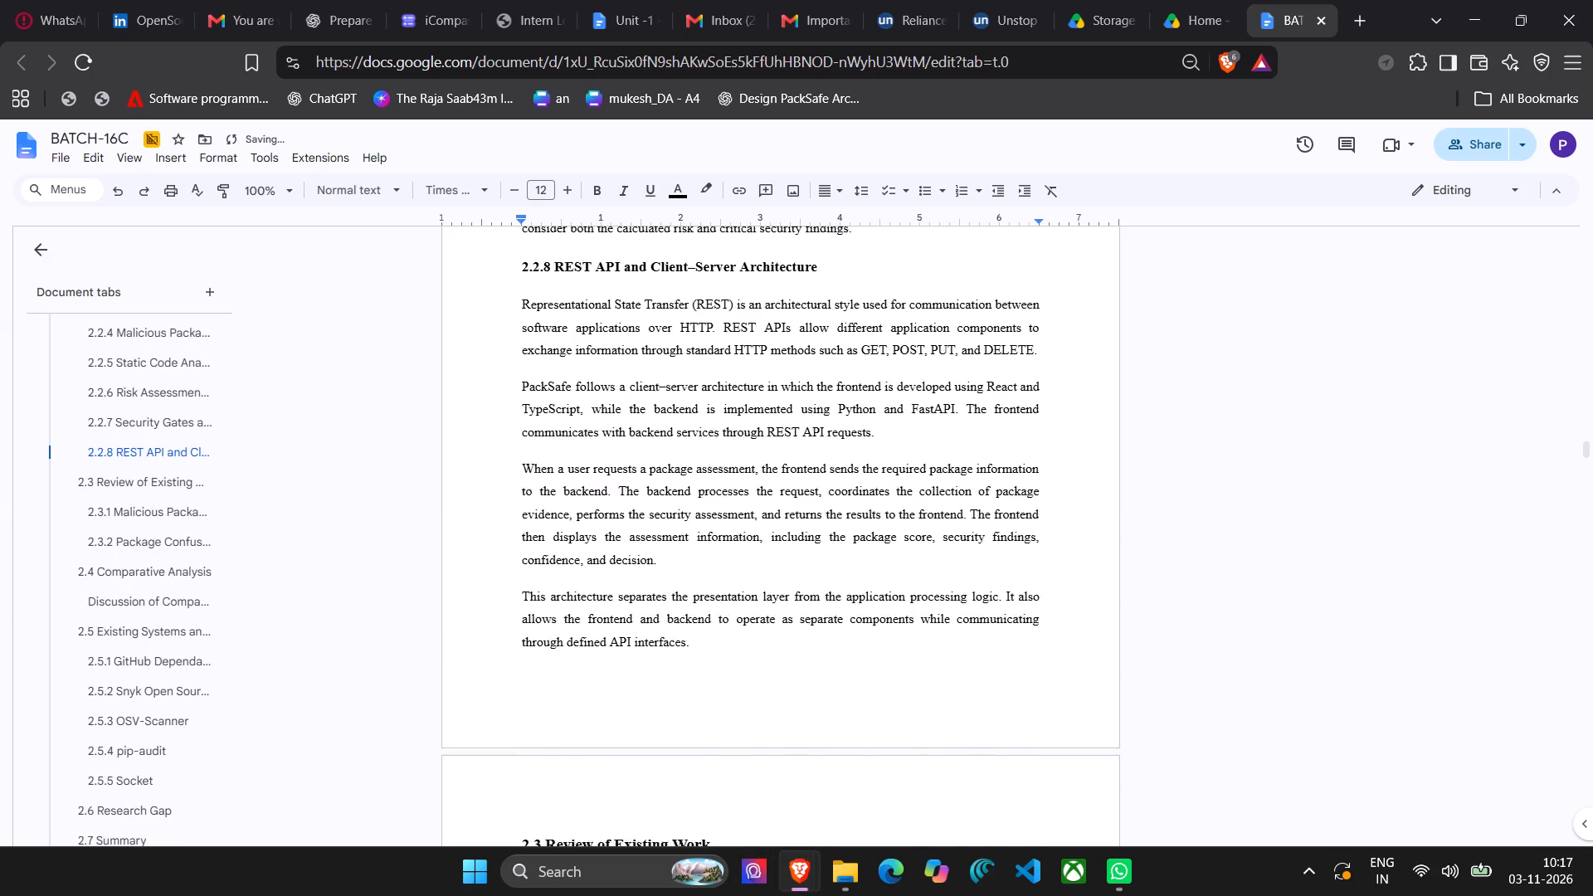
pyautogui.scroll(-15, 611, 444)
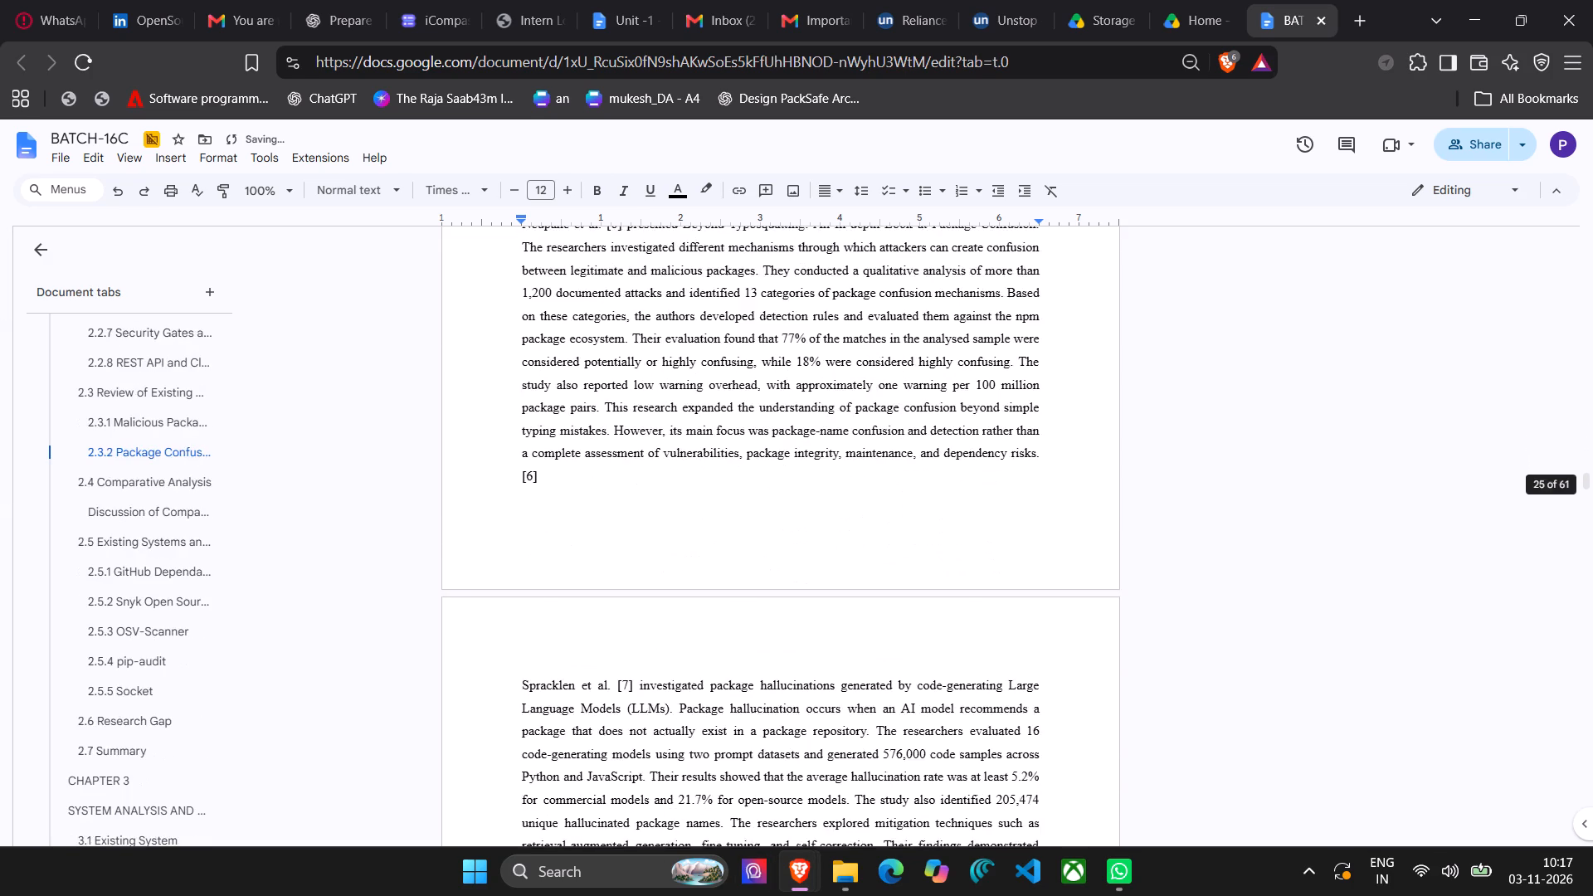
pyautogui.scroll(-14, 611, 444)
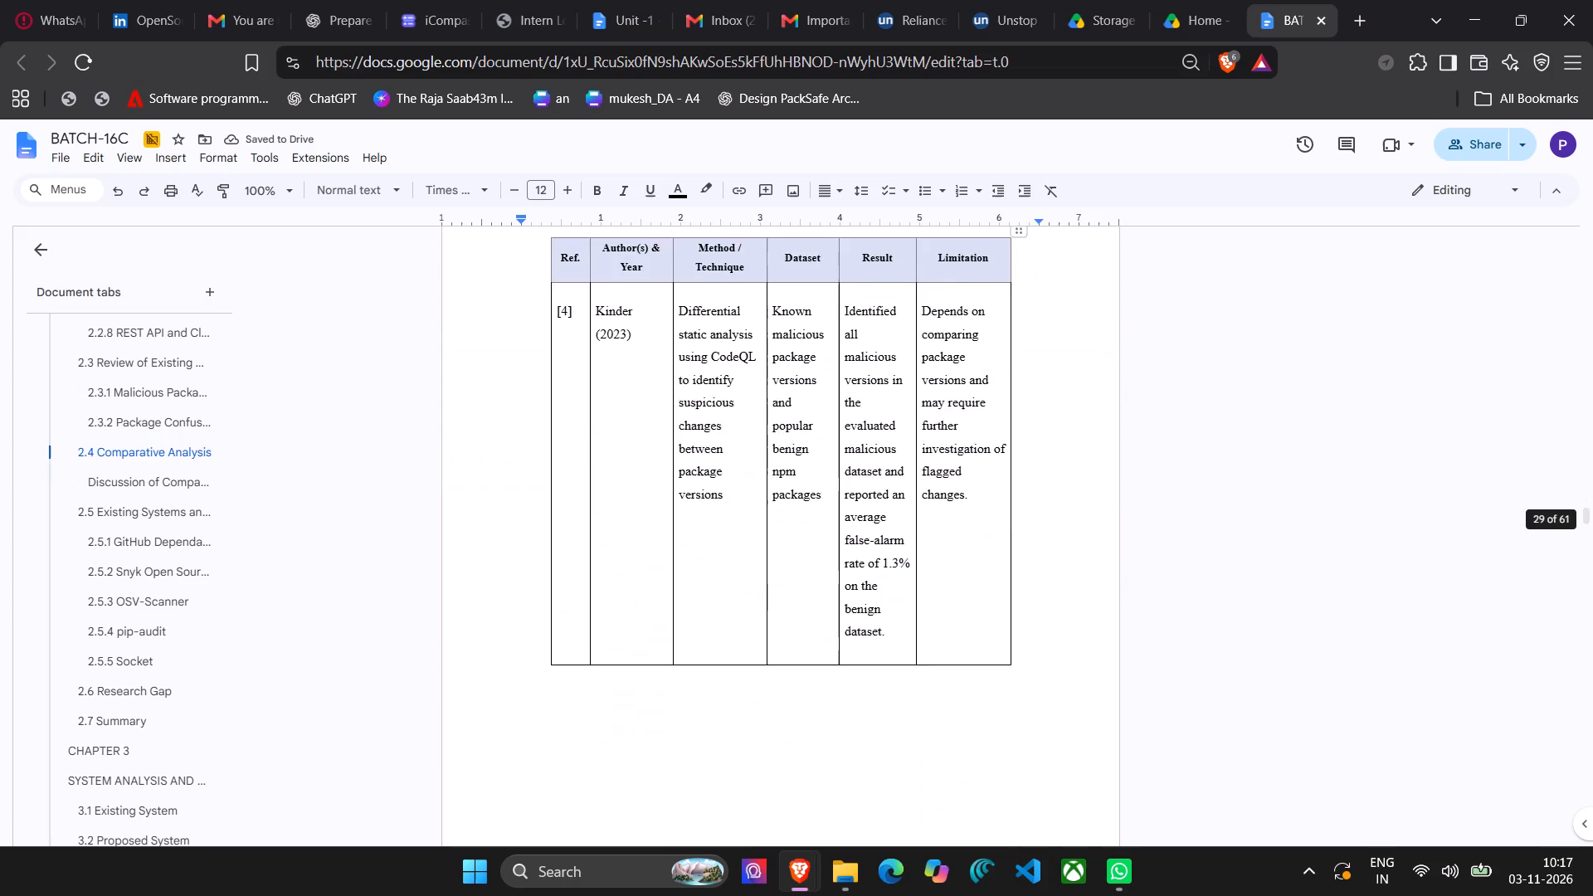
pyautogui.scroll(-11, 611, 444)
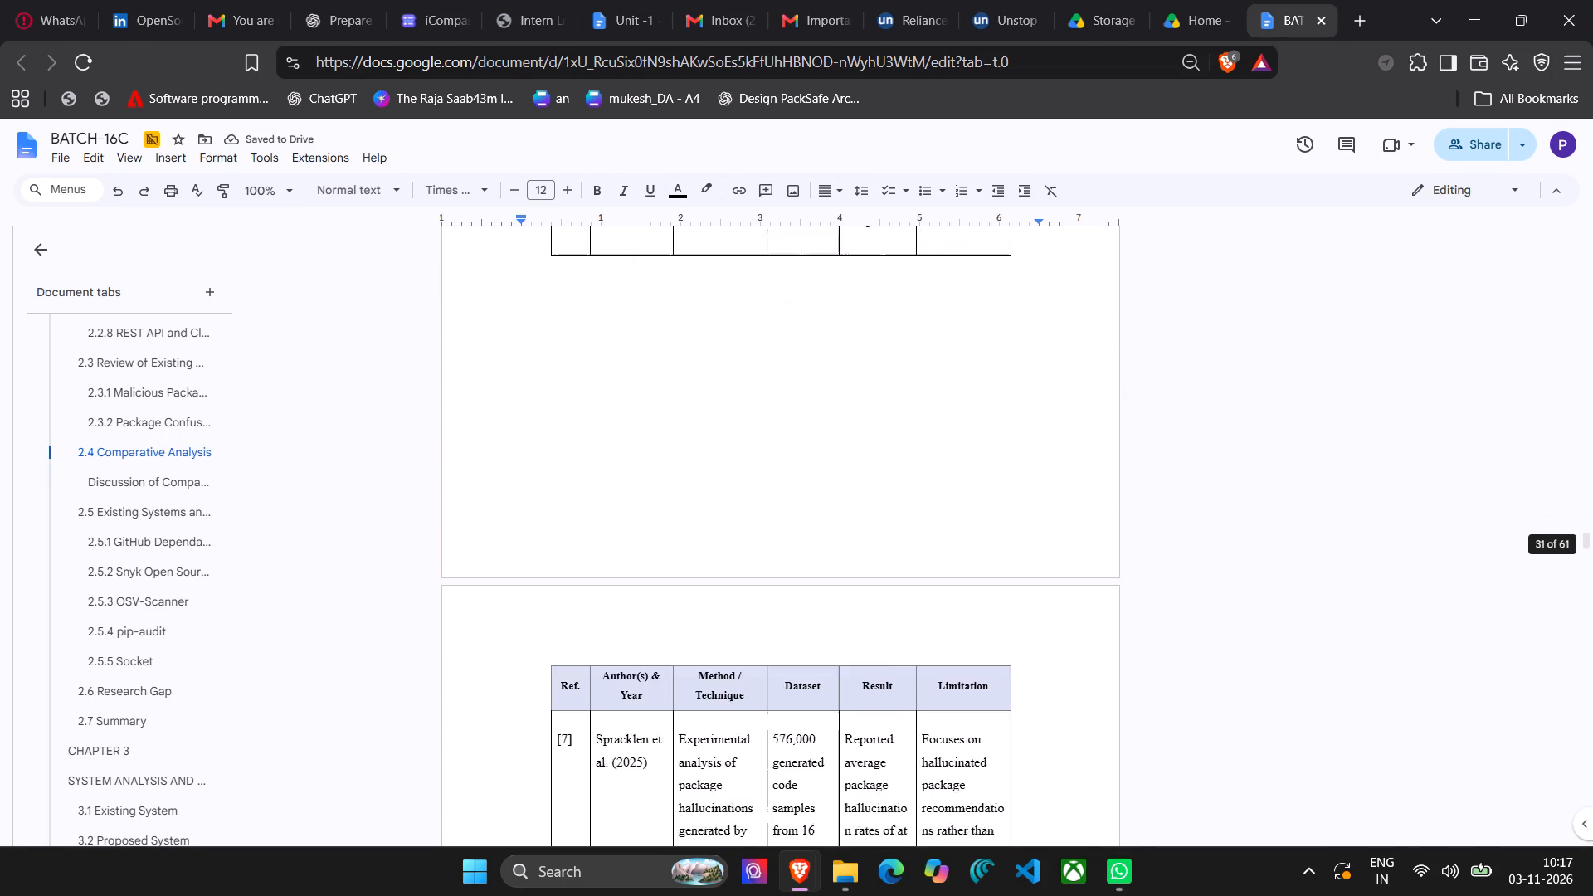
pyautogui.scroll(-6, 611, 444)
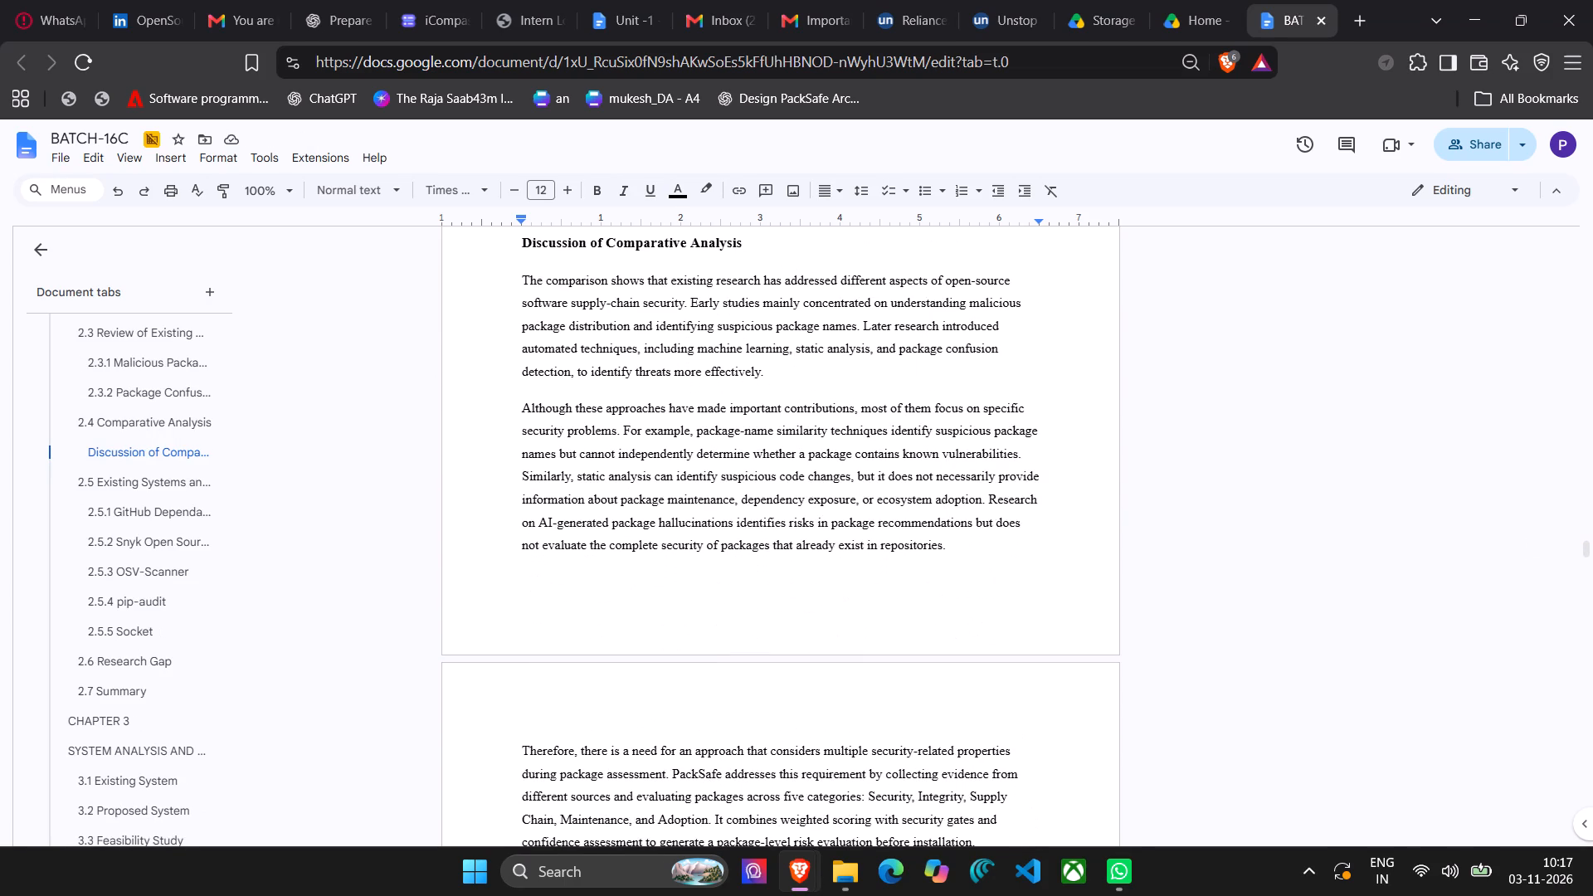
pyautogui.scroll(-3, 729, 324)
pyautogui.scroll(-1, 704, 502)
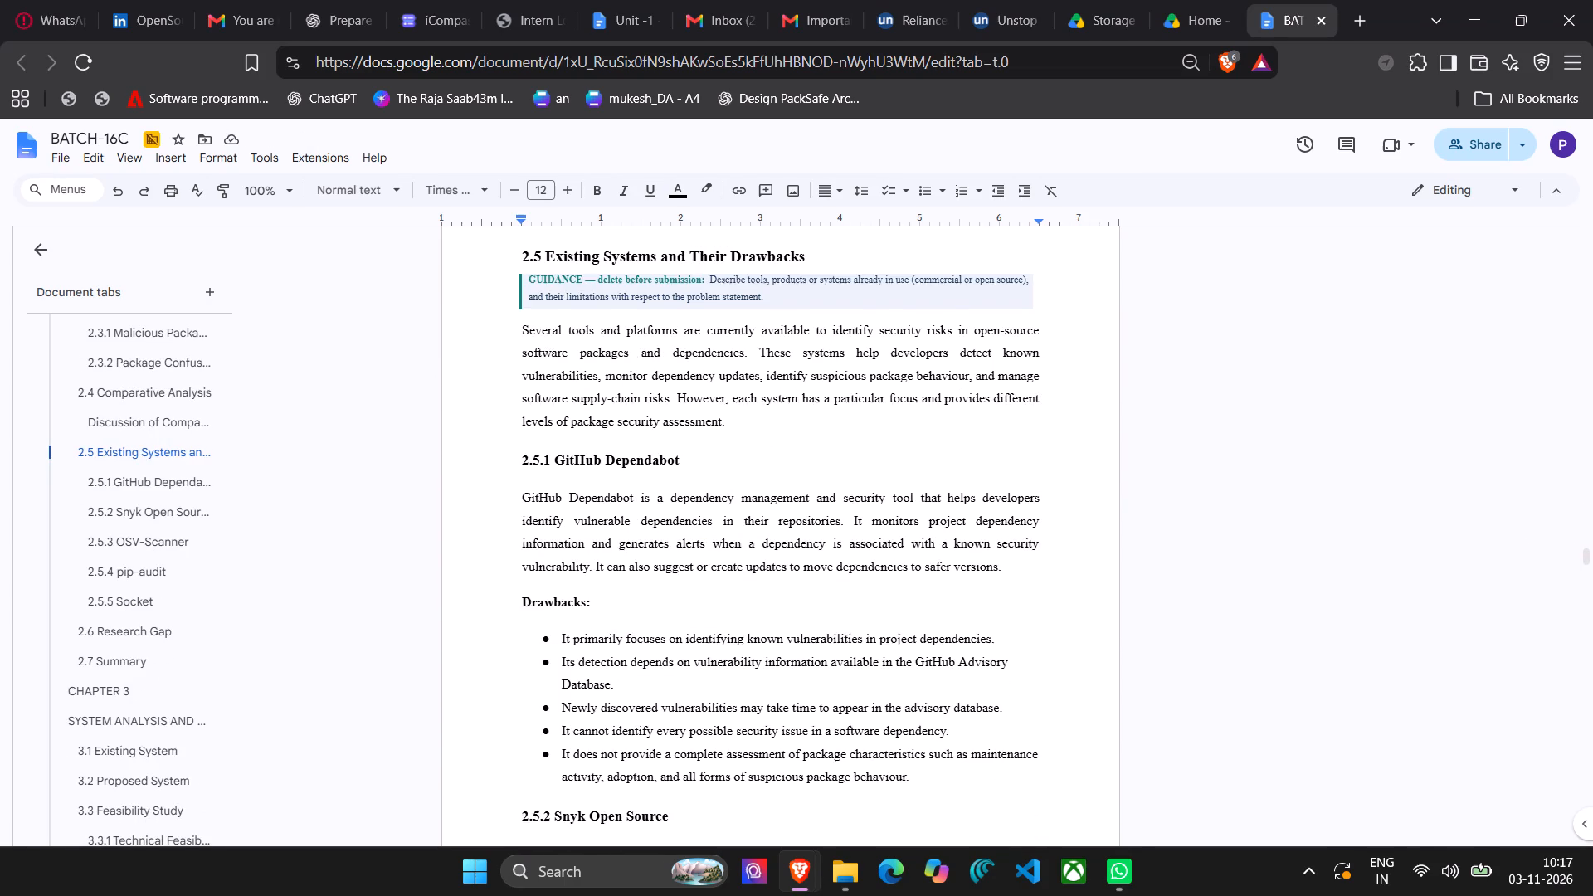
pyautogui.scroll(-3, 704, 502)
pyautogui.scroll(12, 704, 502)
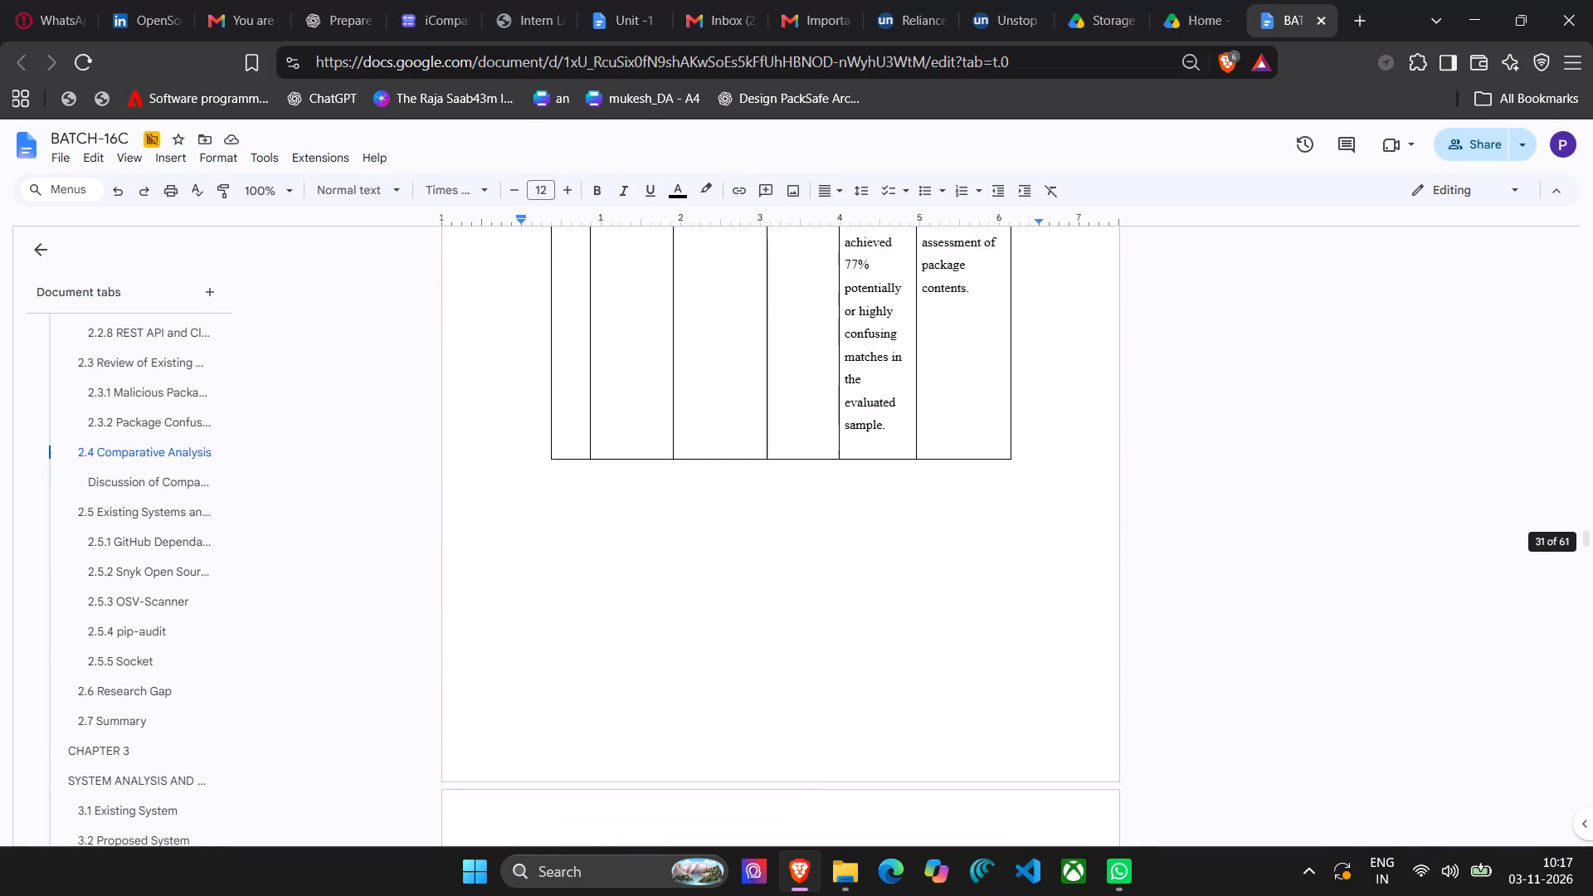
pyautogui.scroll(9, 704, 502)
pyautogui.scroll(-6, 704, 502)
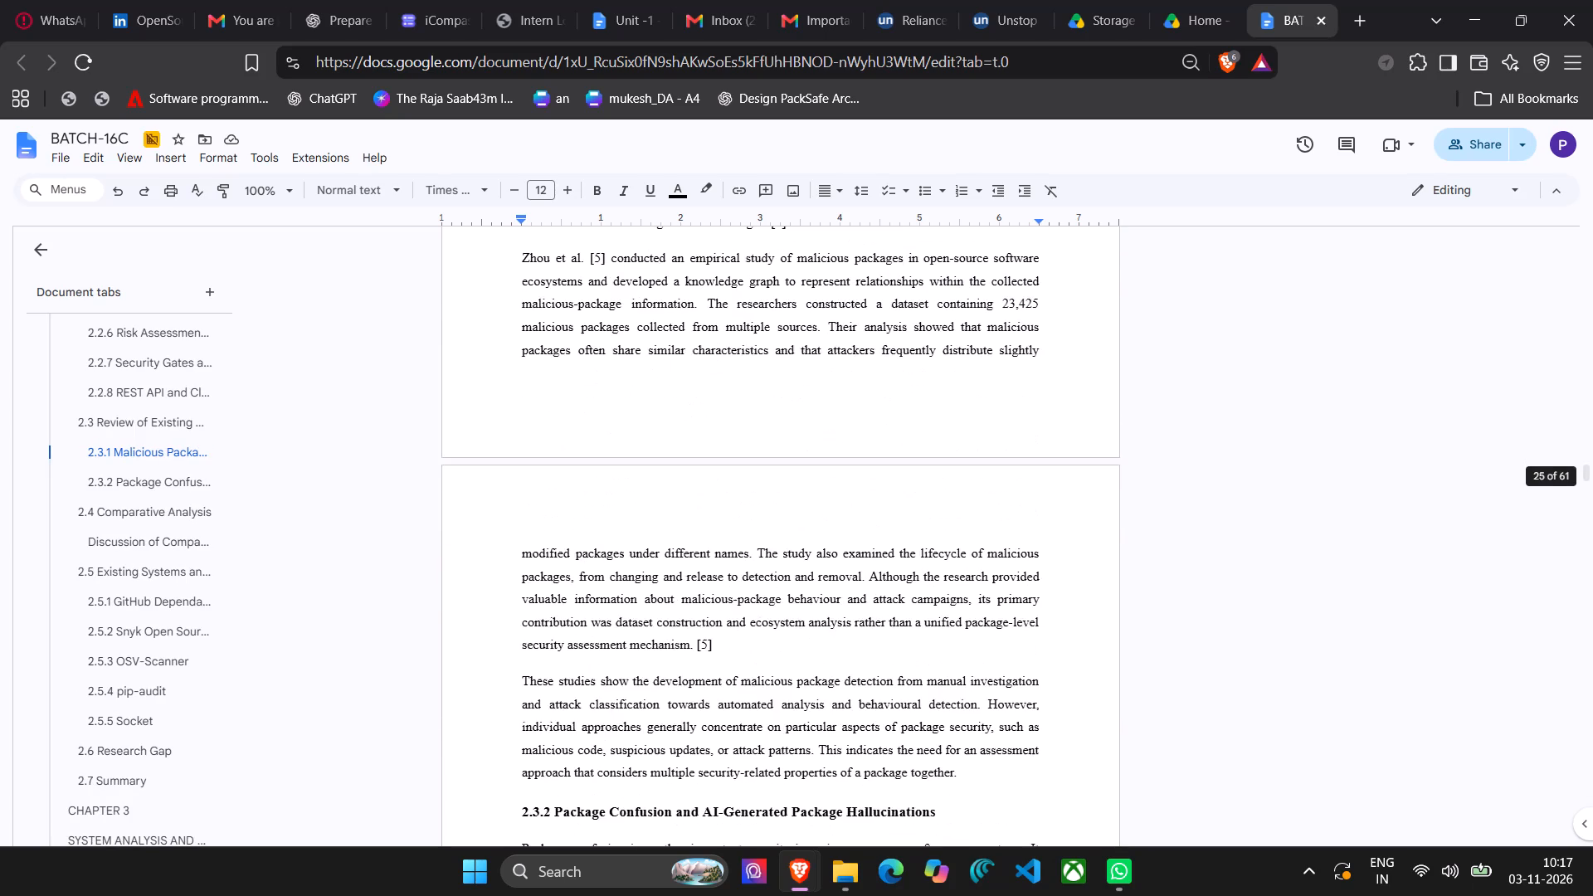